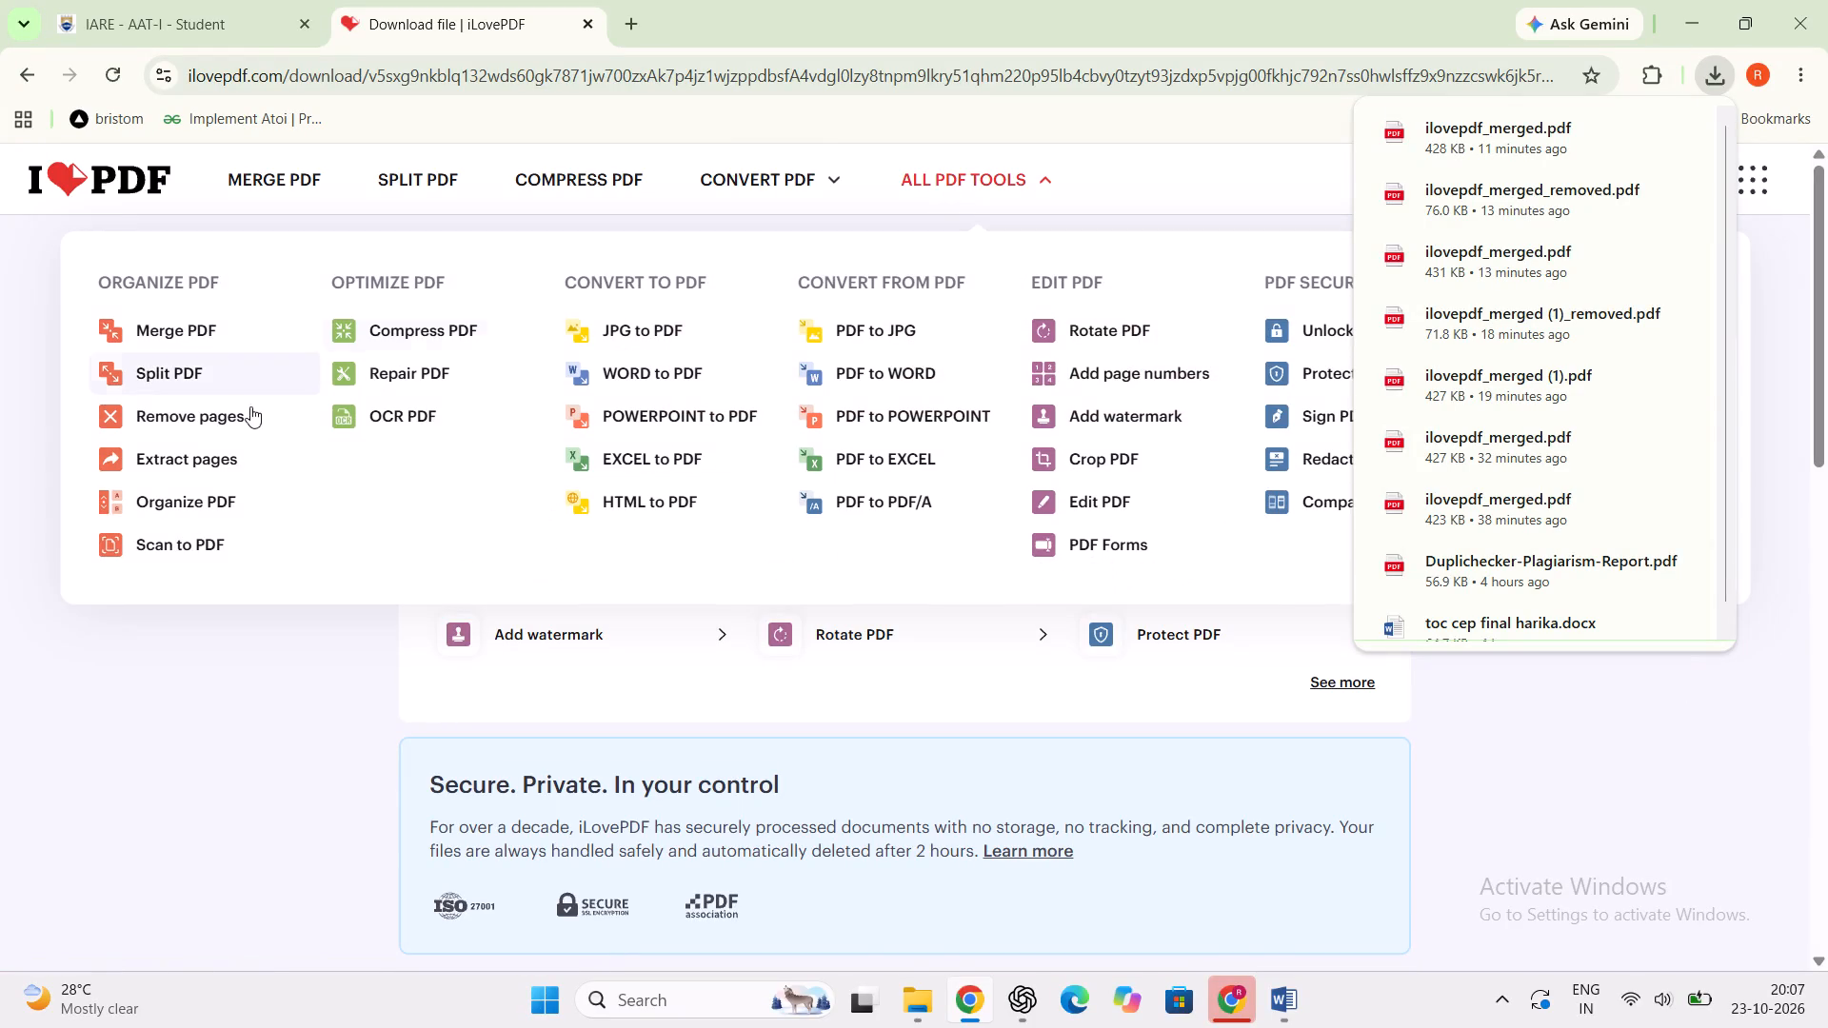
# Open the Remove pages tool and load the ilovepdf_merged PDF from the Downloads folder.
pyautogui.click(196, 417)
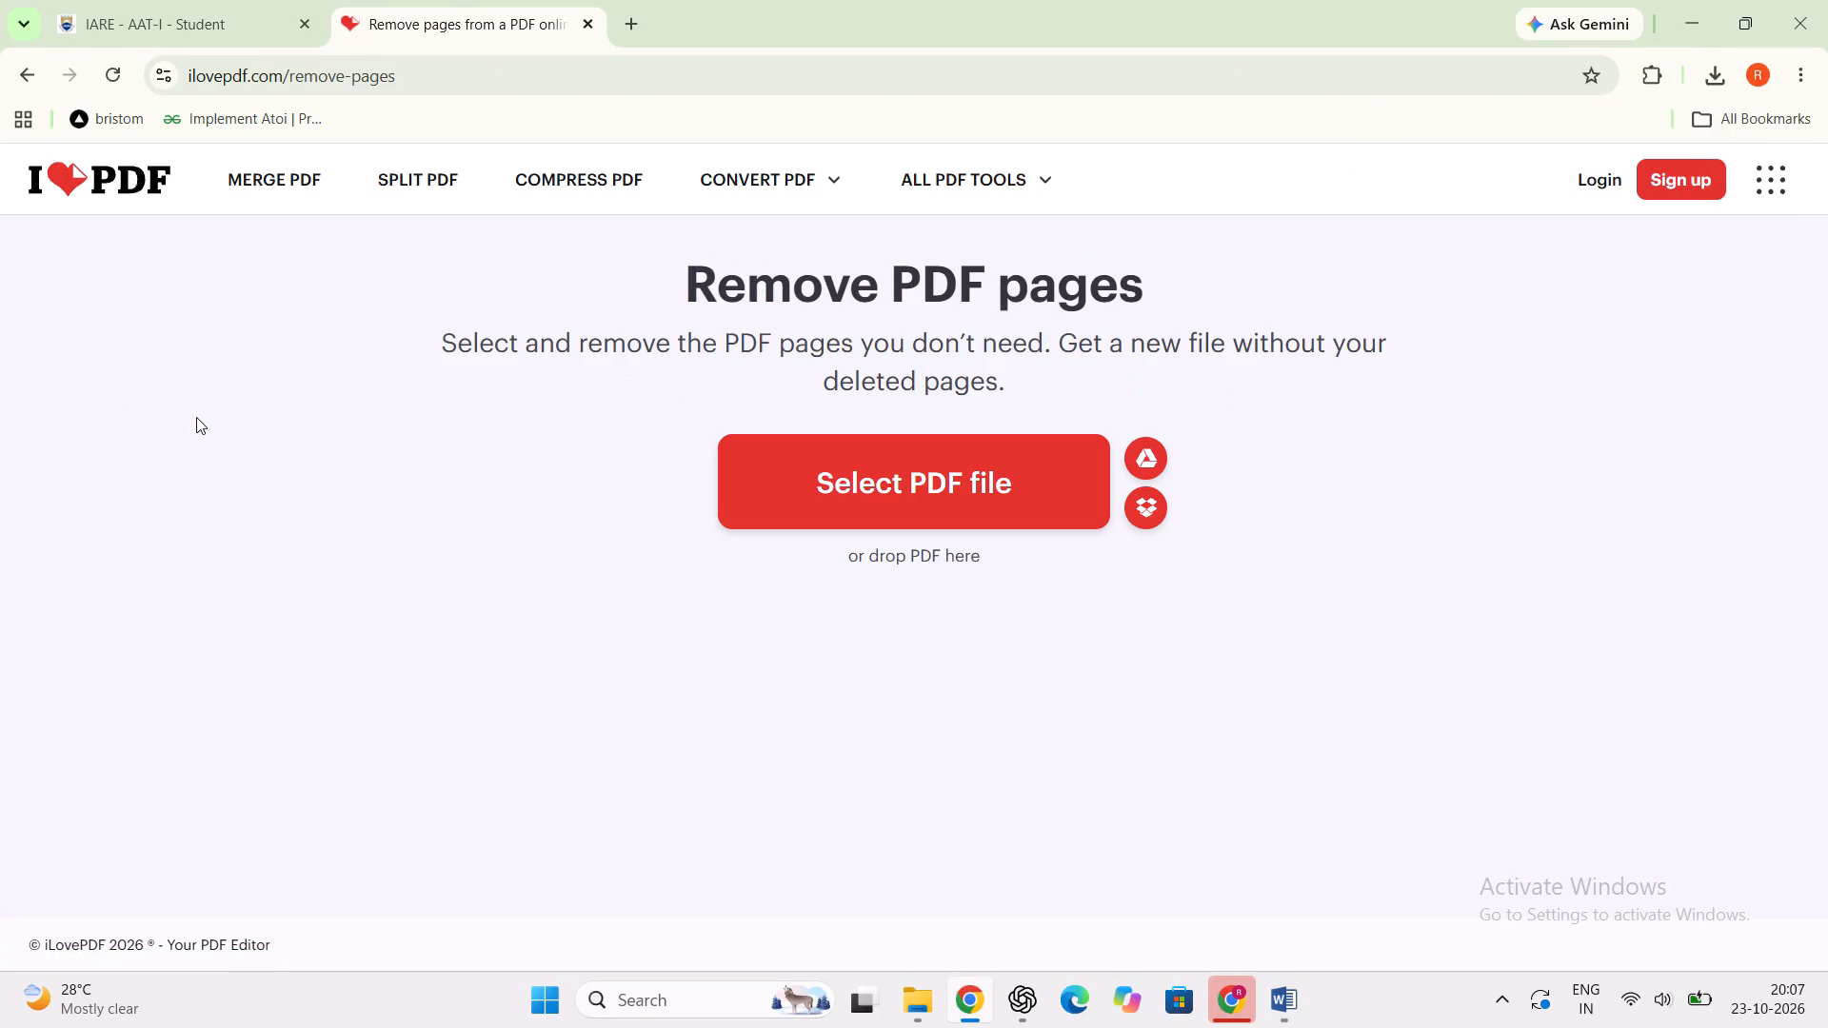
pyautogui.click(763, 478)
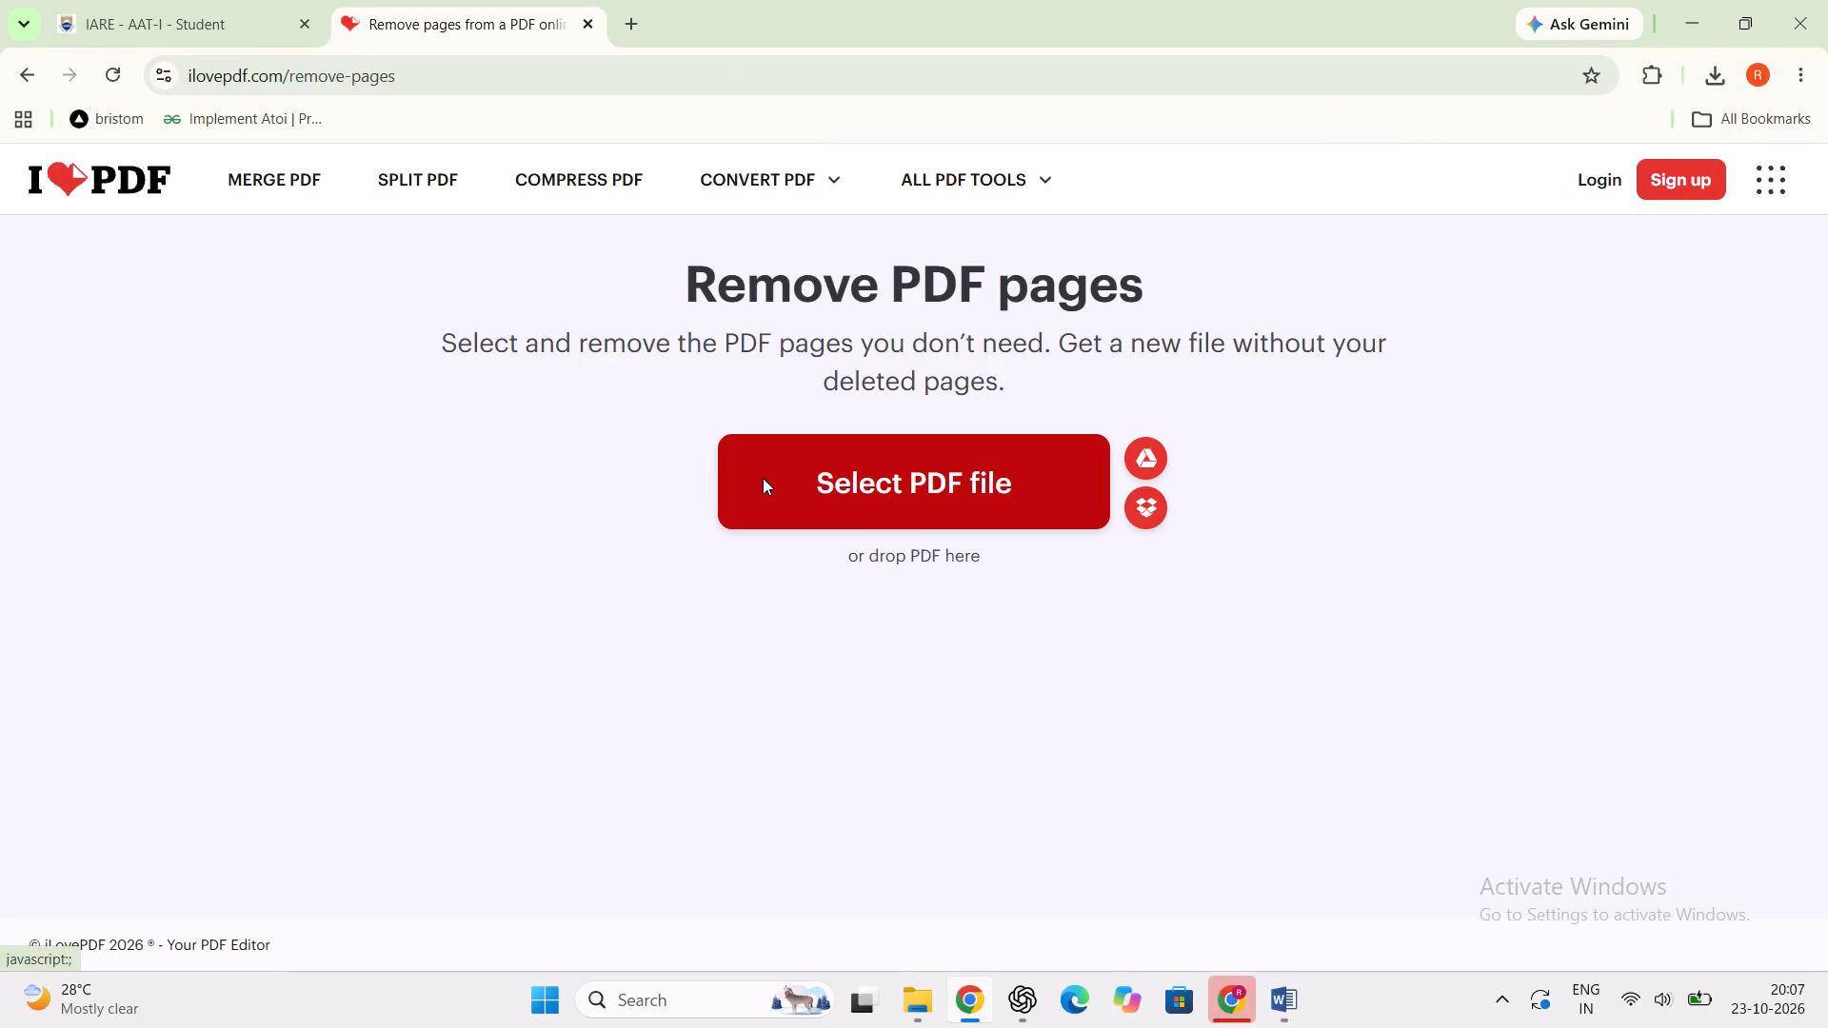
pyautogui.click(612, 187)
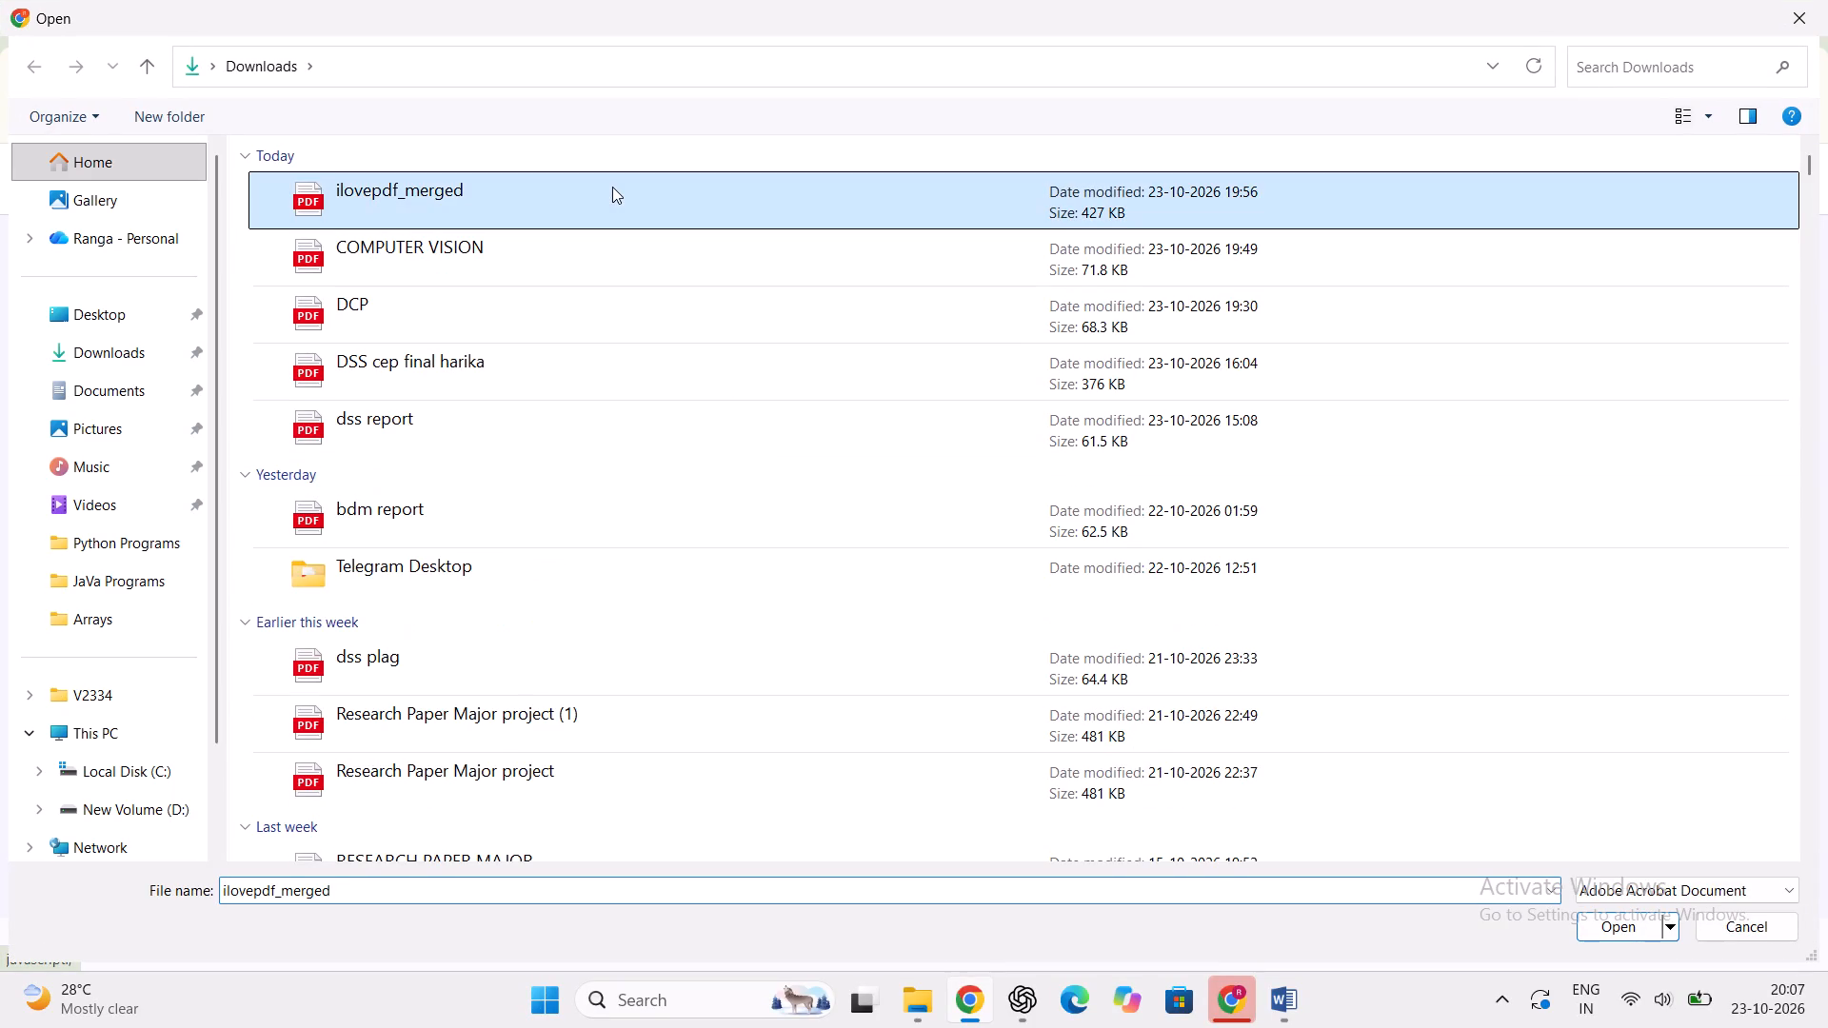
pyautogui.click(1631, 938)
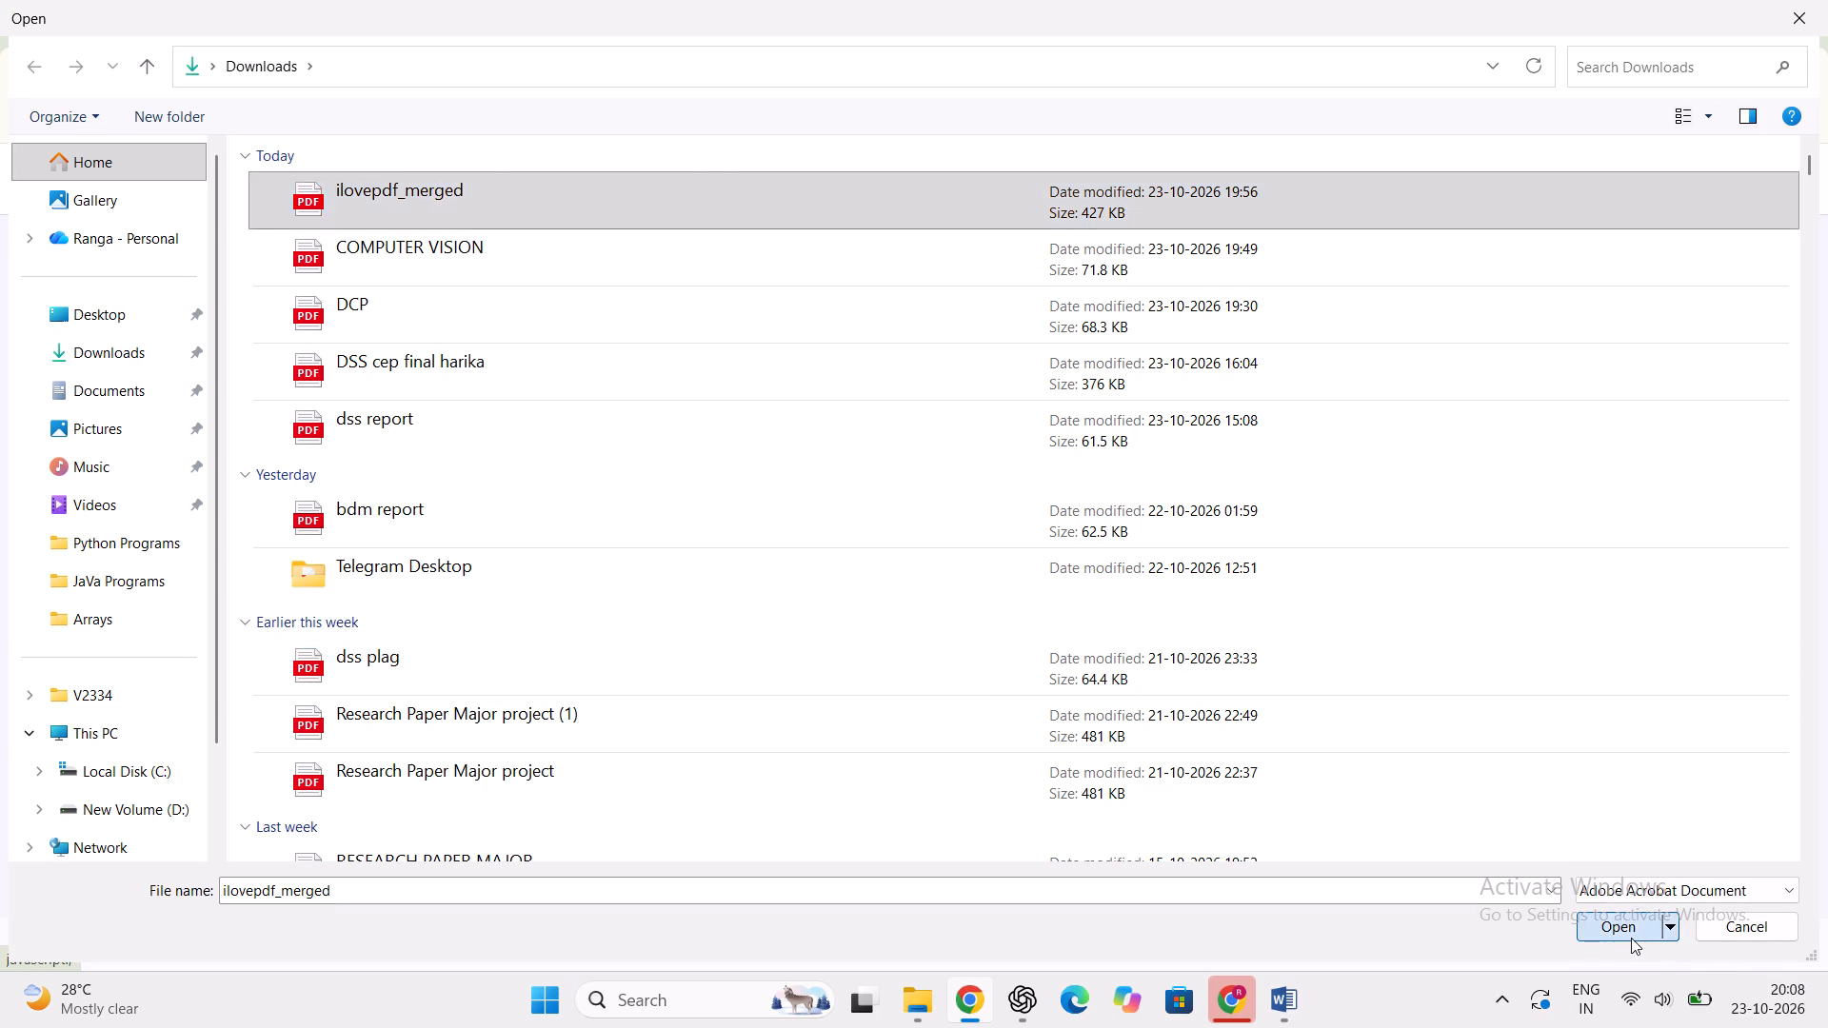
pyautogui.scroll(-2, 673, 623)
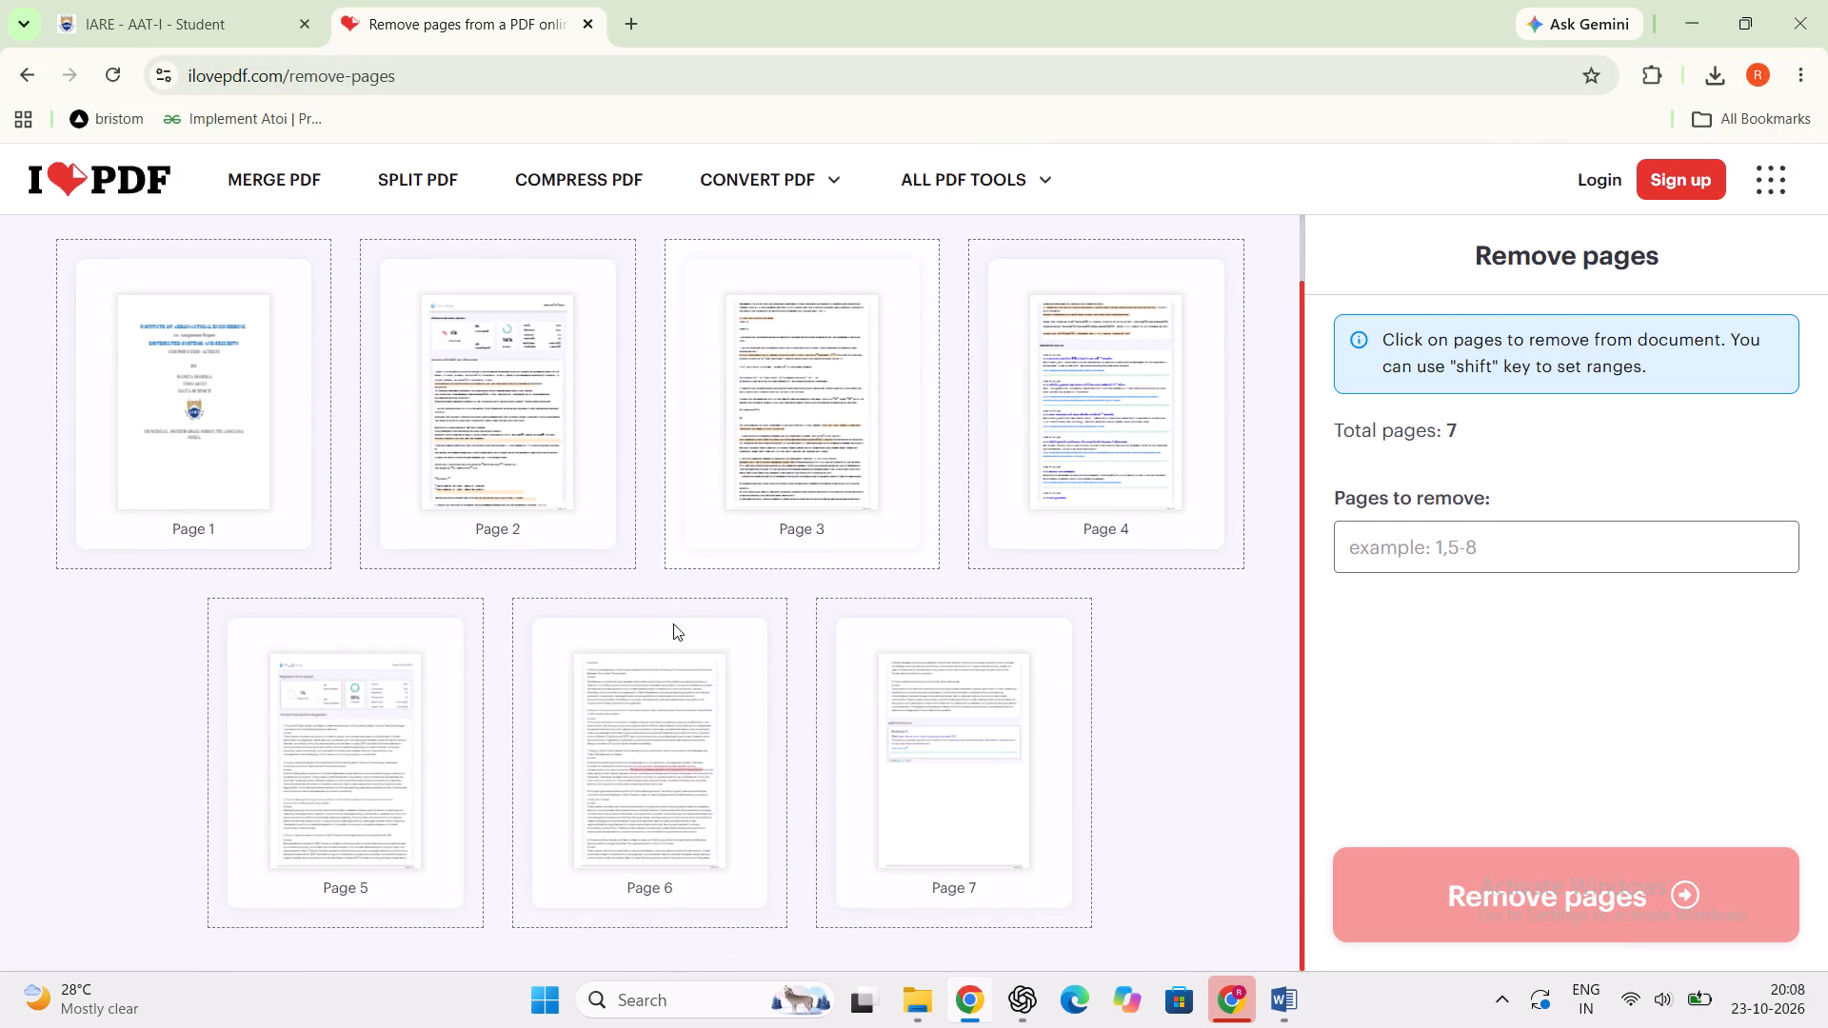
pyautogui.click(377, 471)
pyautogui.click(807, 480)
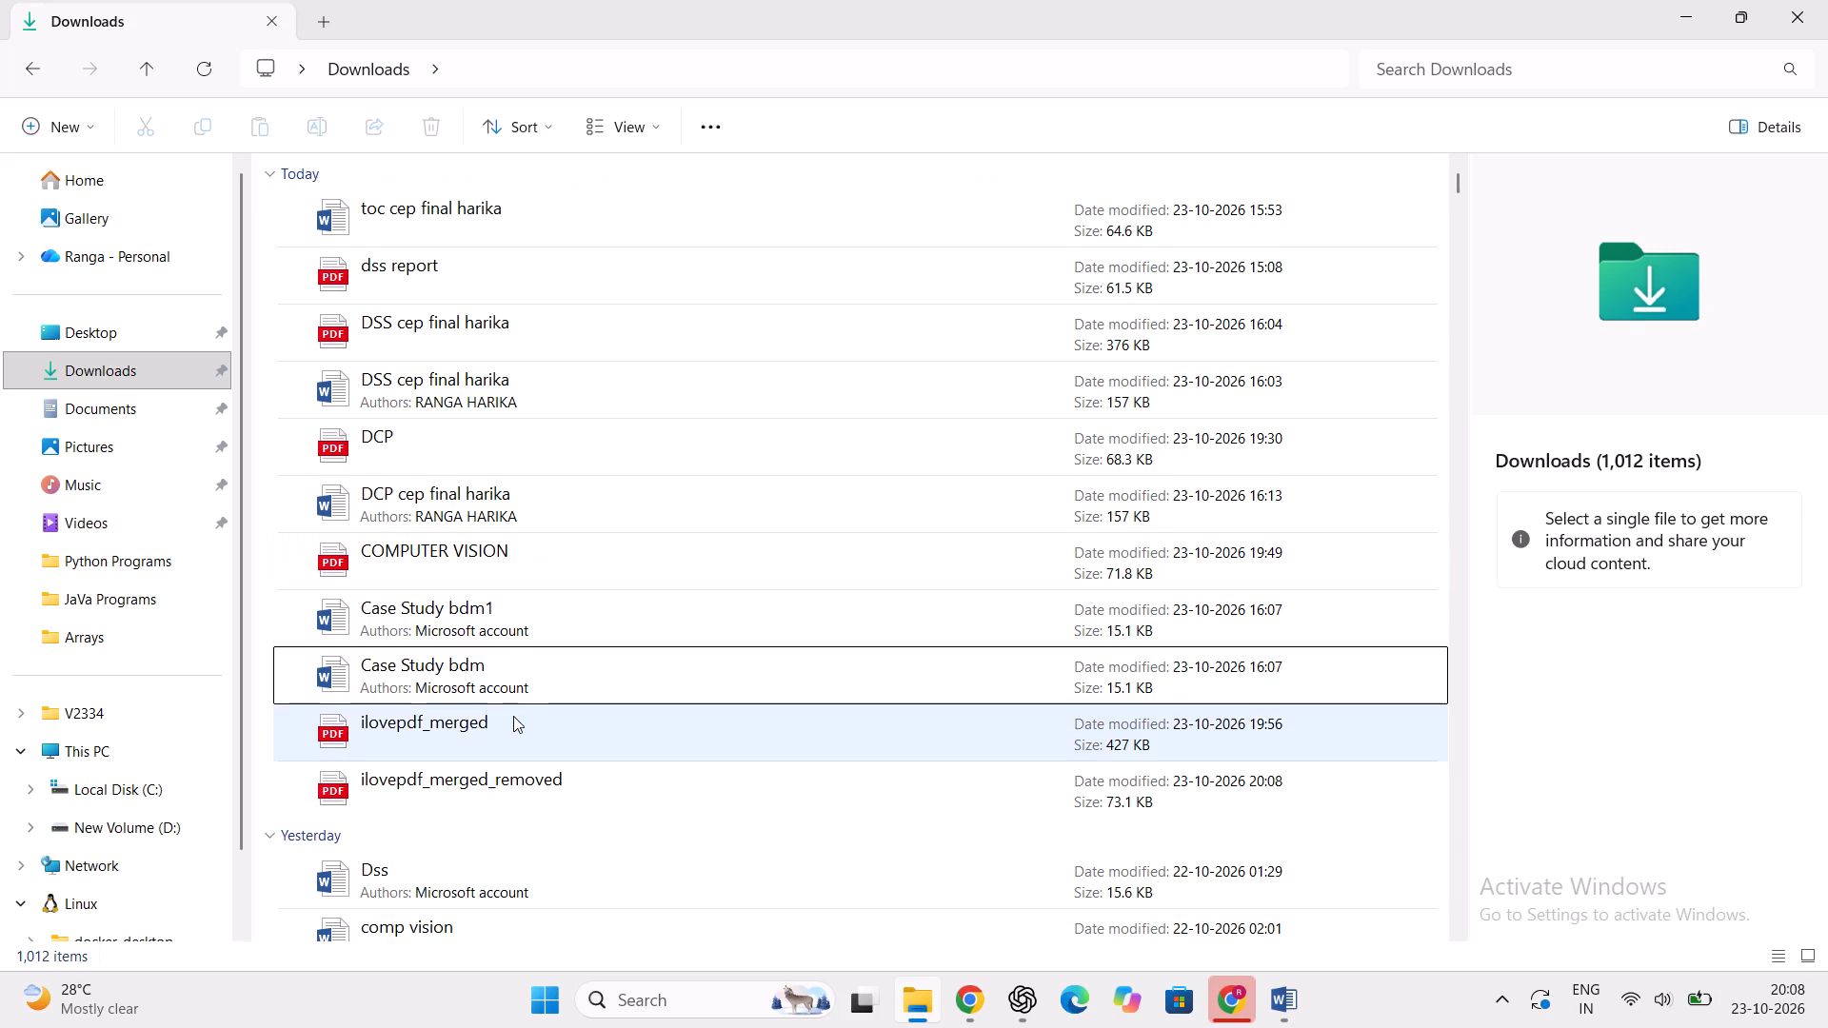
pyautogui.click(513, 716)
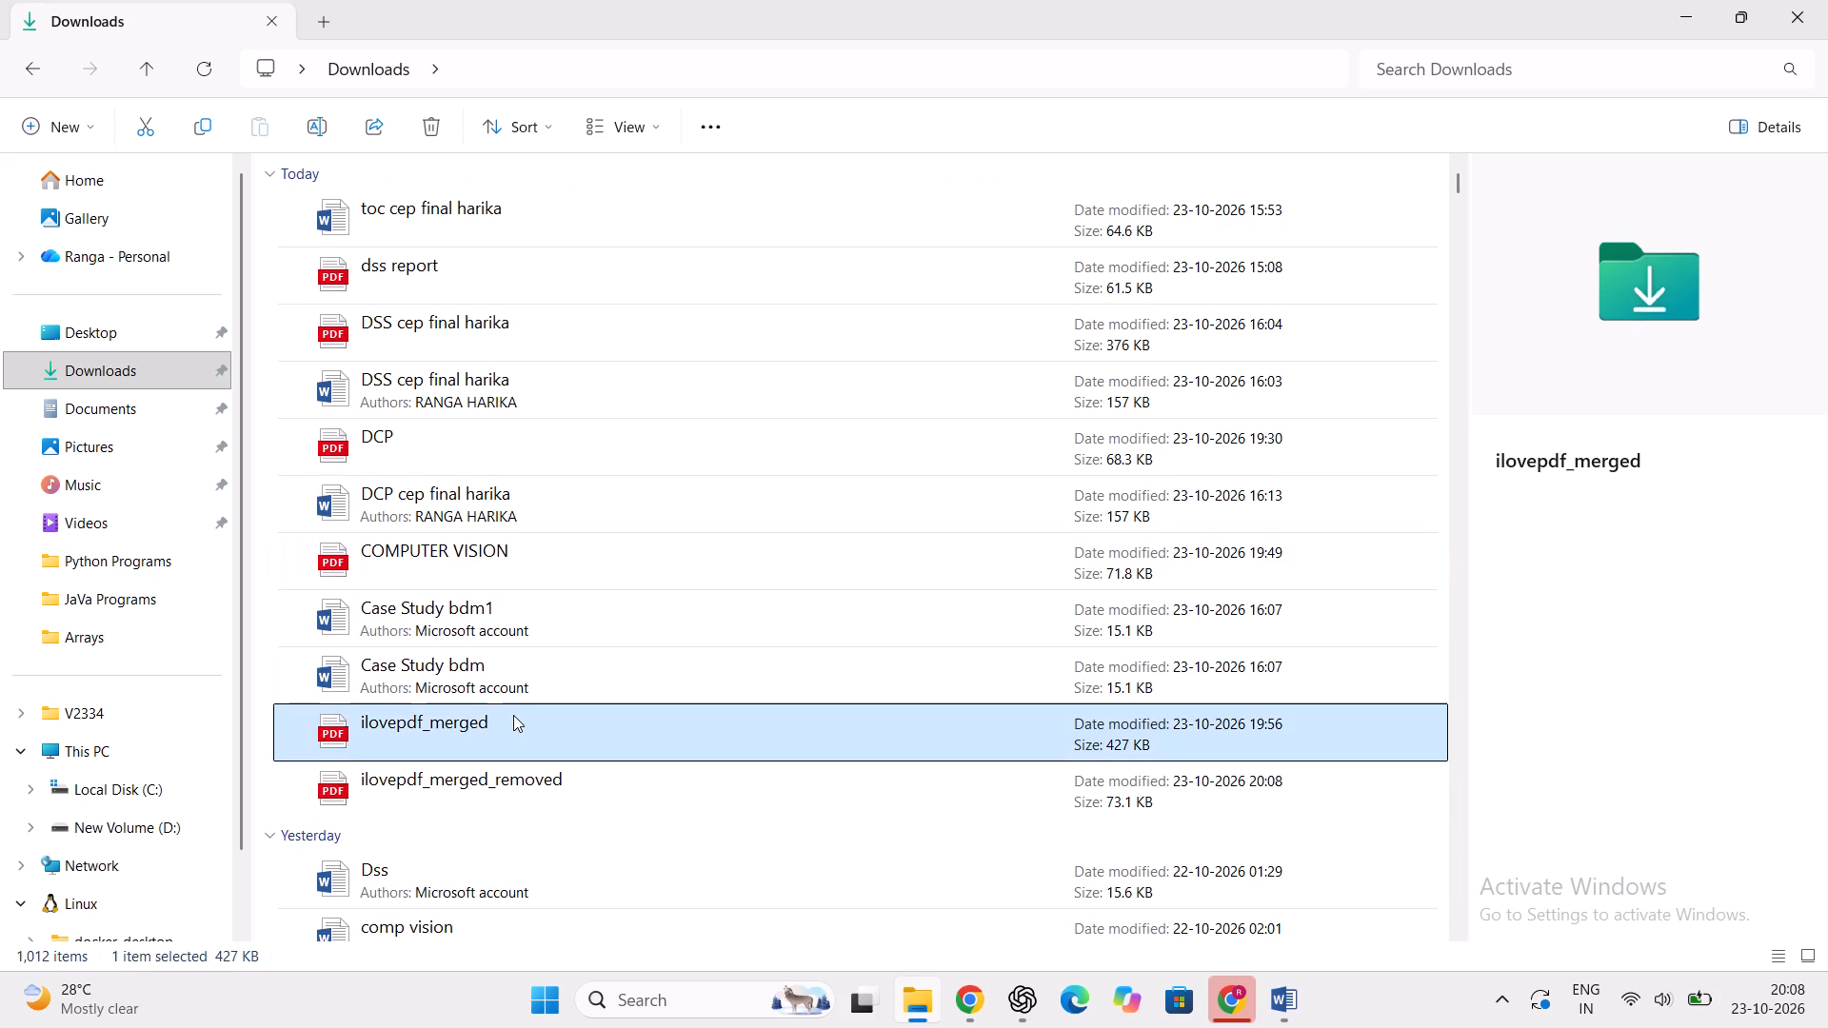
pyautogui.doubleClick(512, 794)
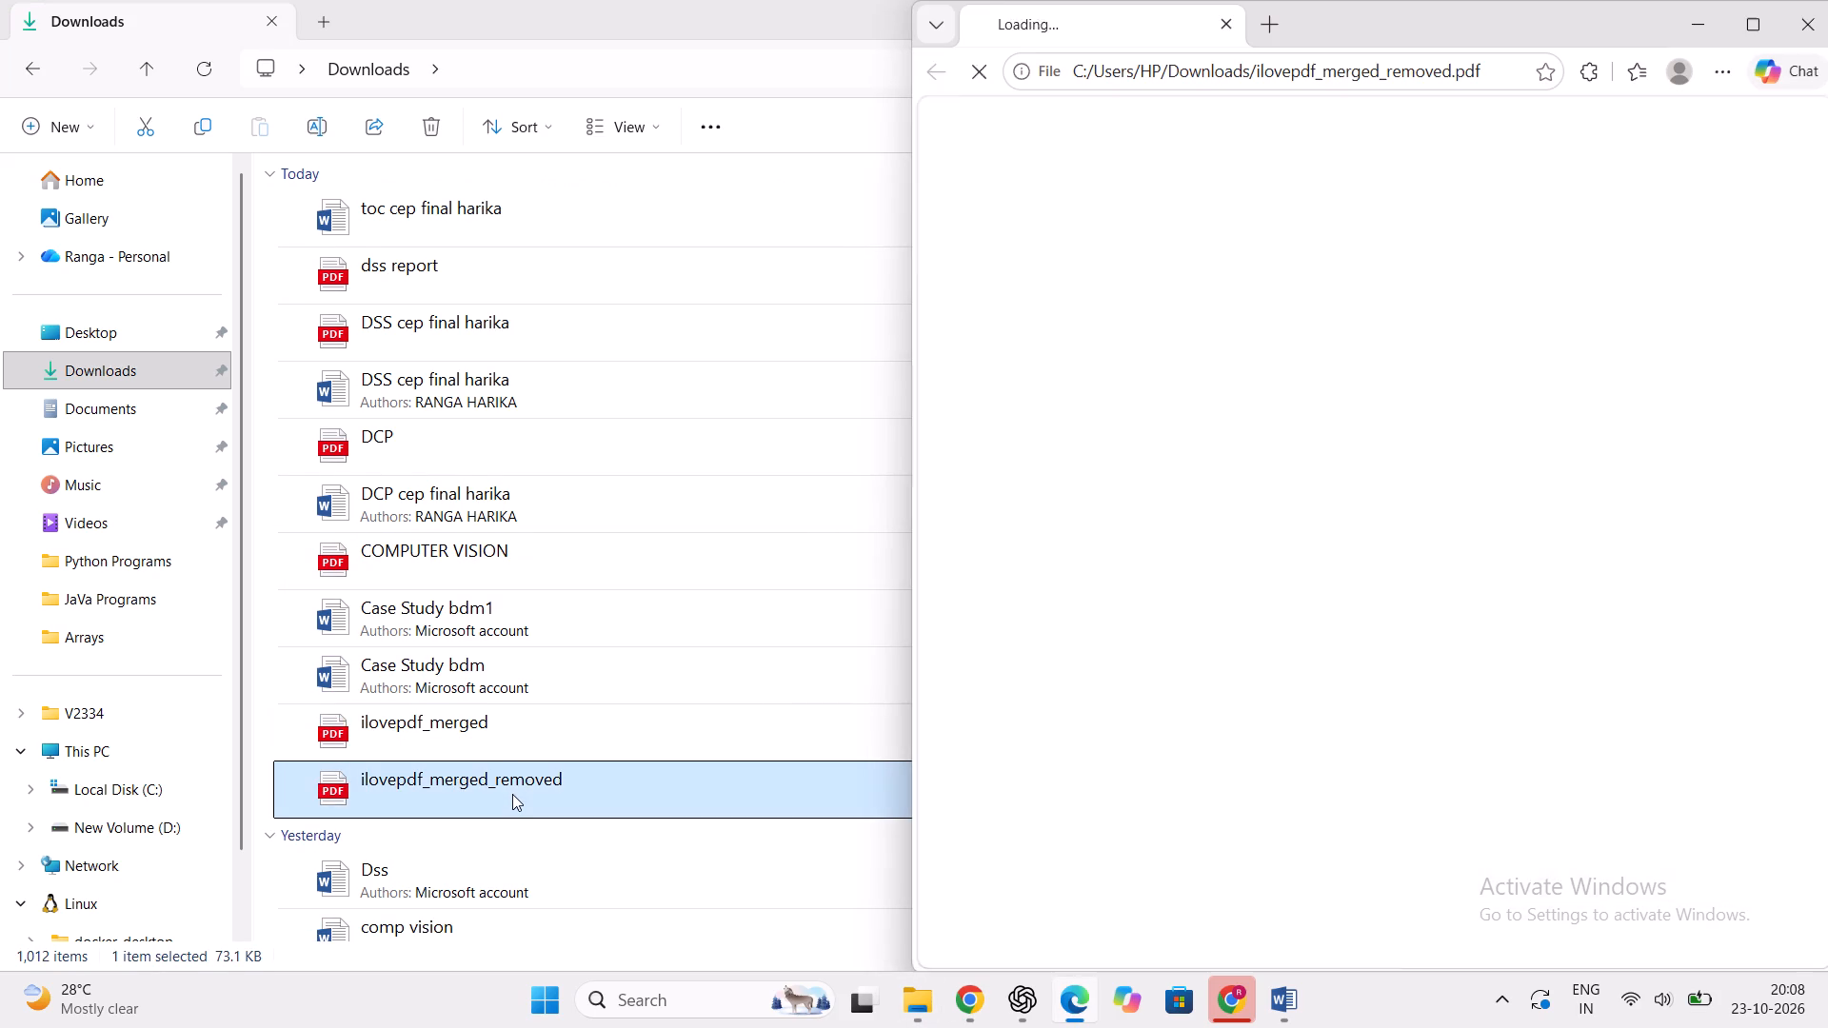
# Review the trimmed PDF from its cover page through the plagiarism report pages, and close it.
pyautogui.scroll(9, 1706, 484)
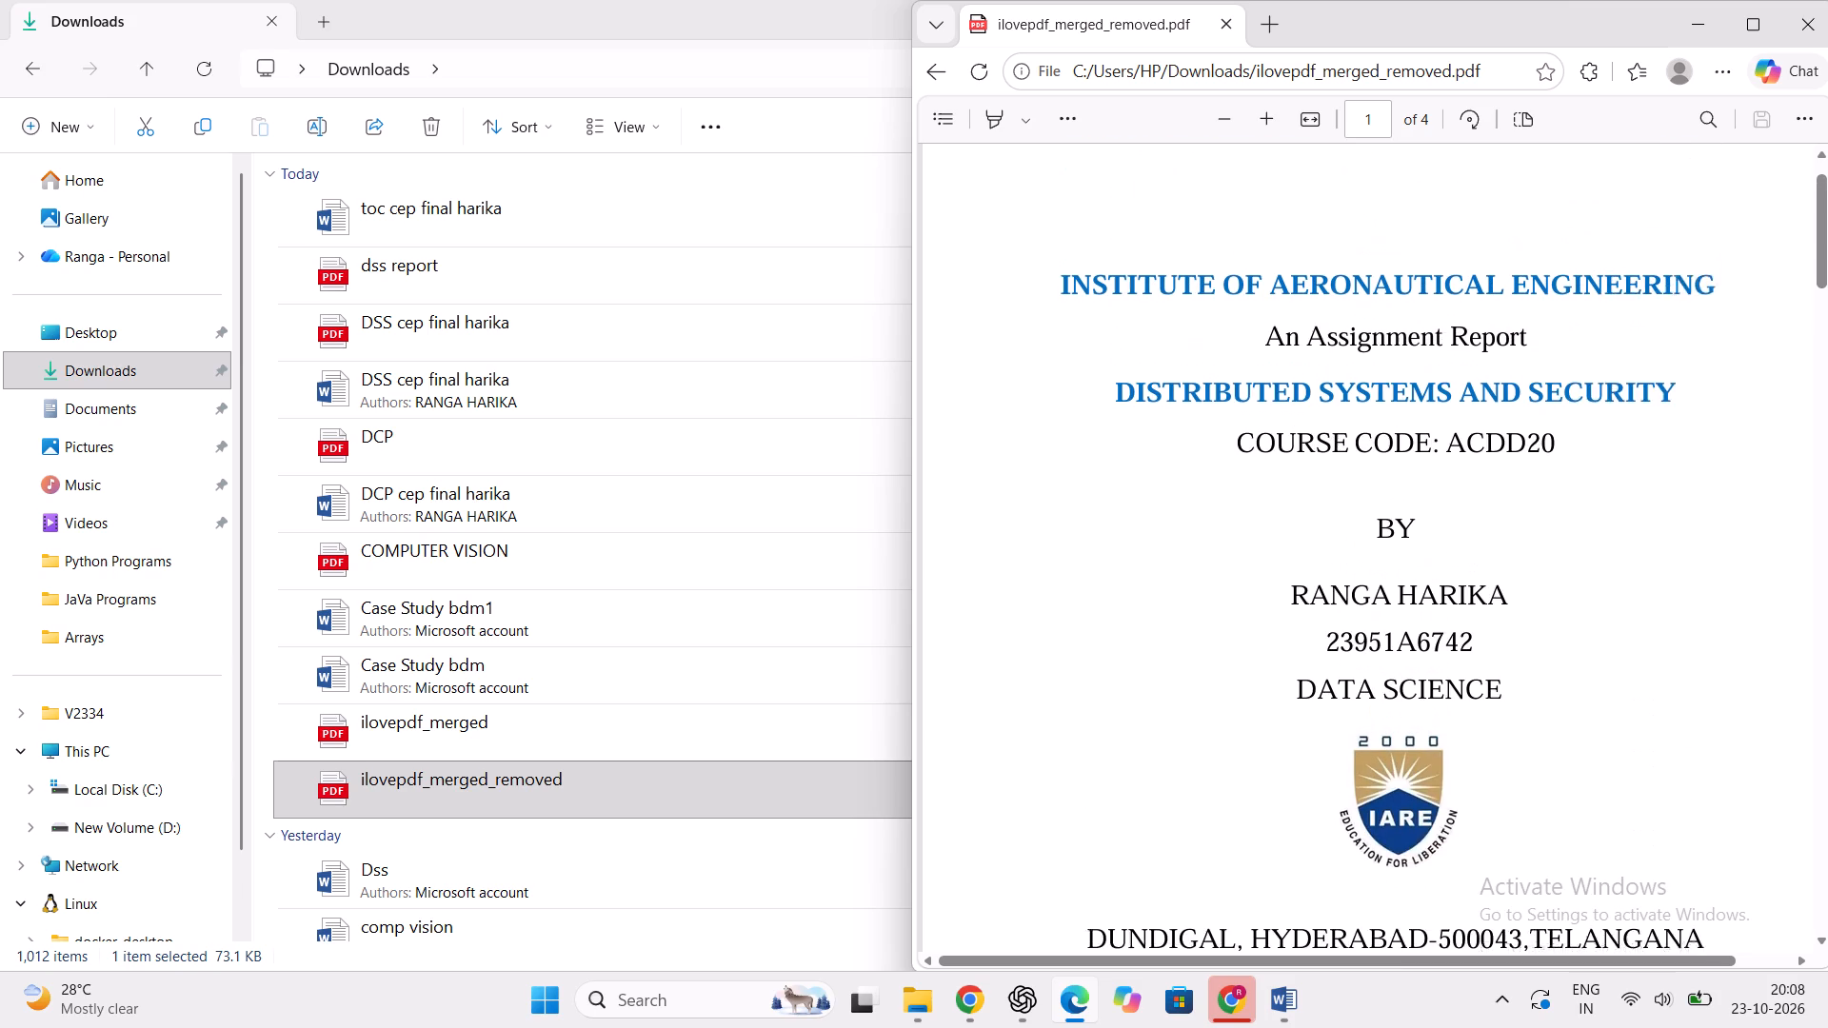
pyautogui.scroll(6, 1706, 484)
pyautogui.scroll(-2, 1468, 503)
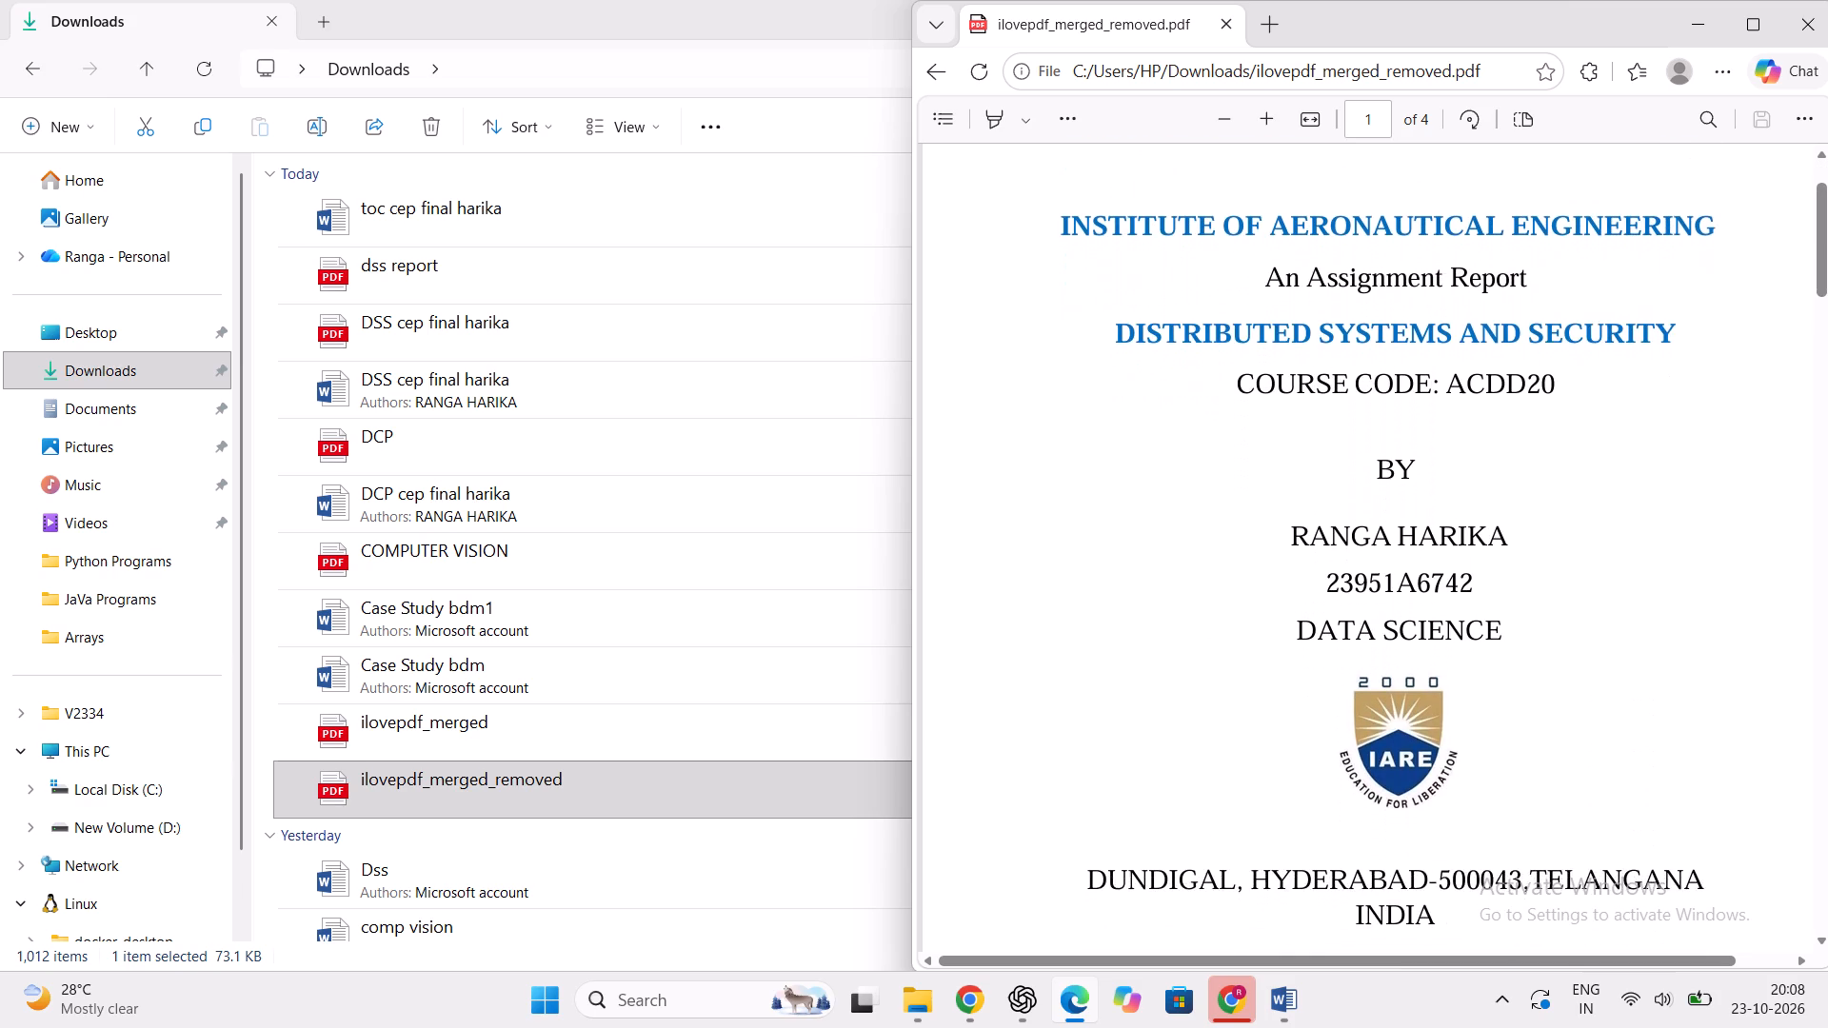
pyautogui.scroll(-3, 1468, 503)
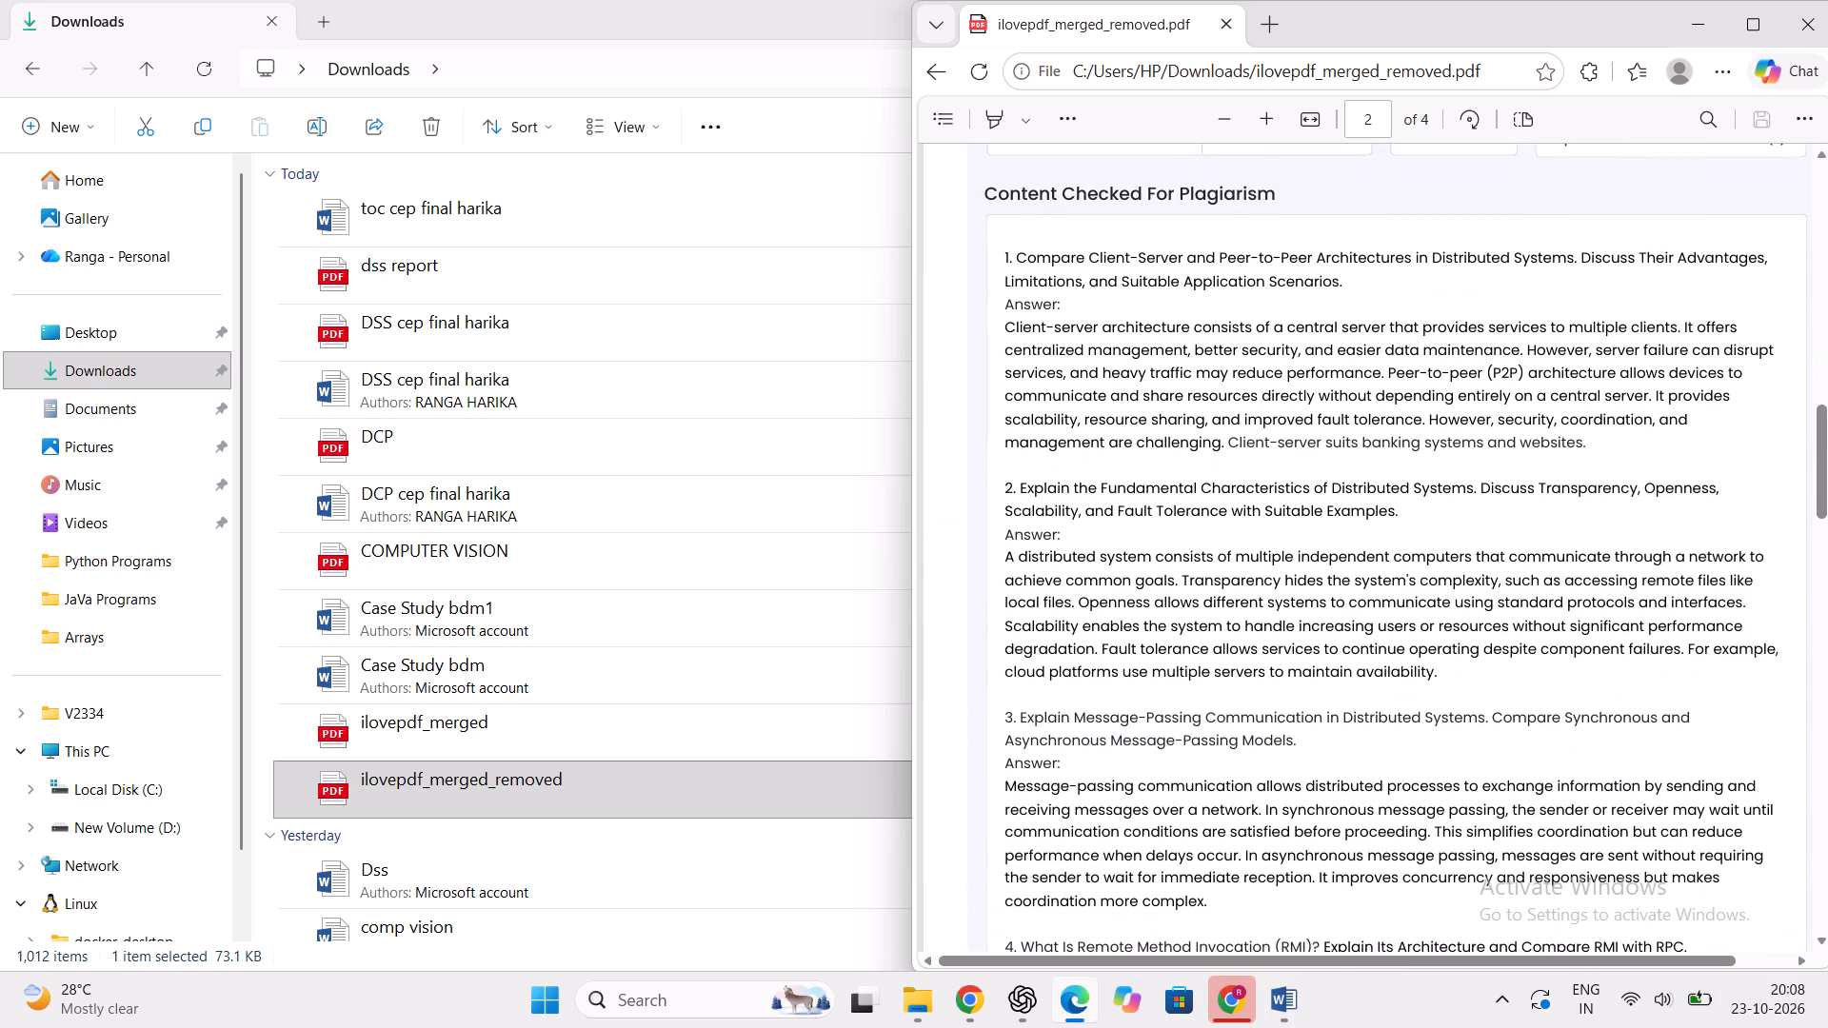
pyautogui.scroll(-4, 1468, 503)
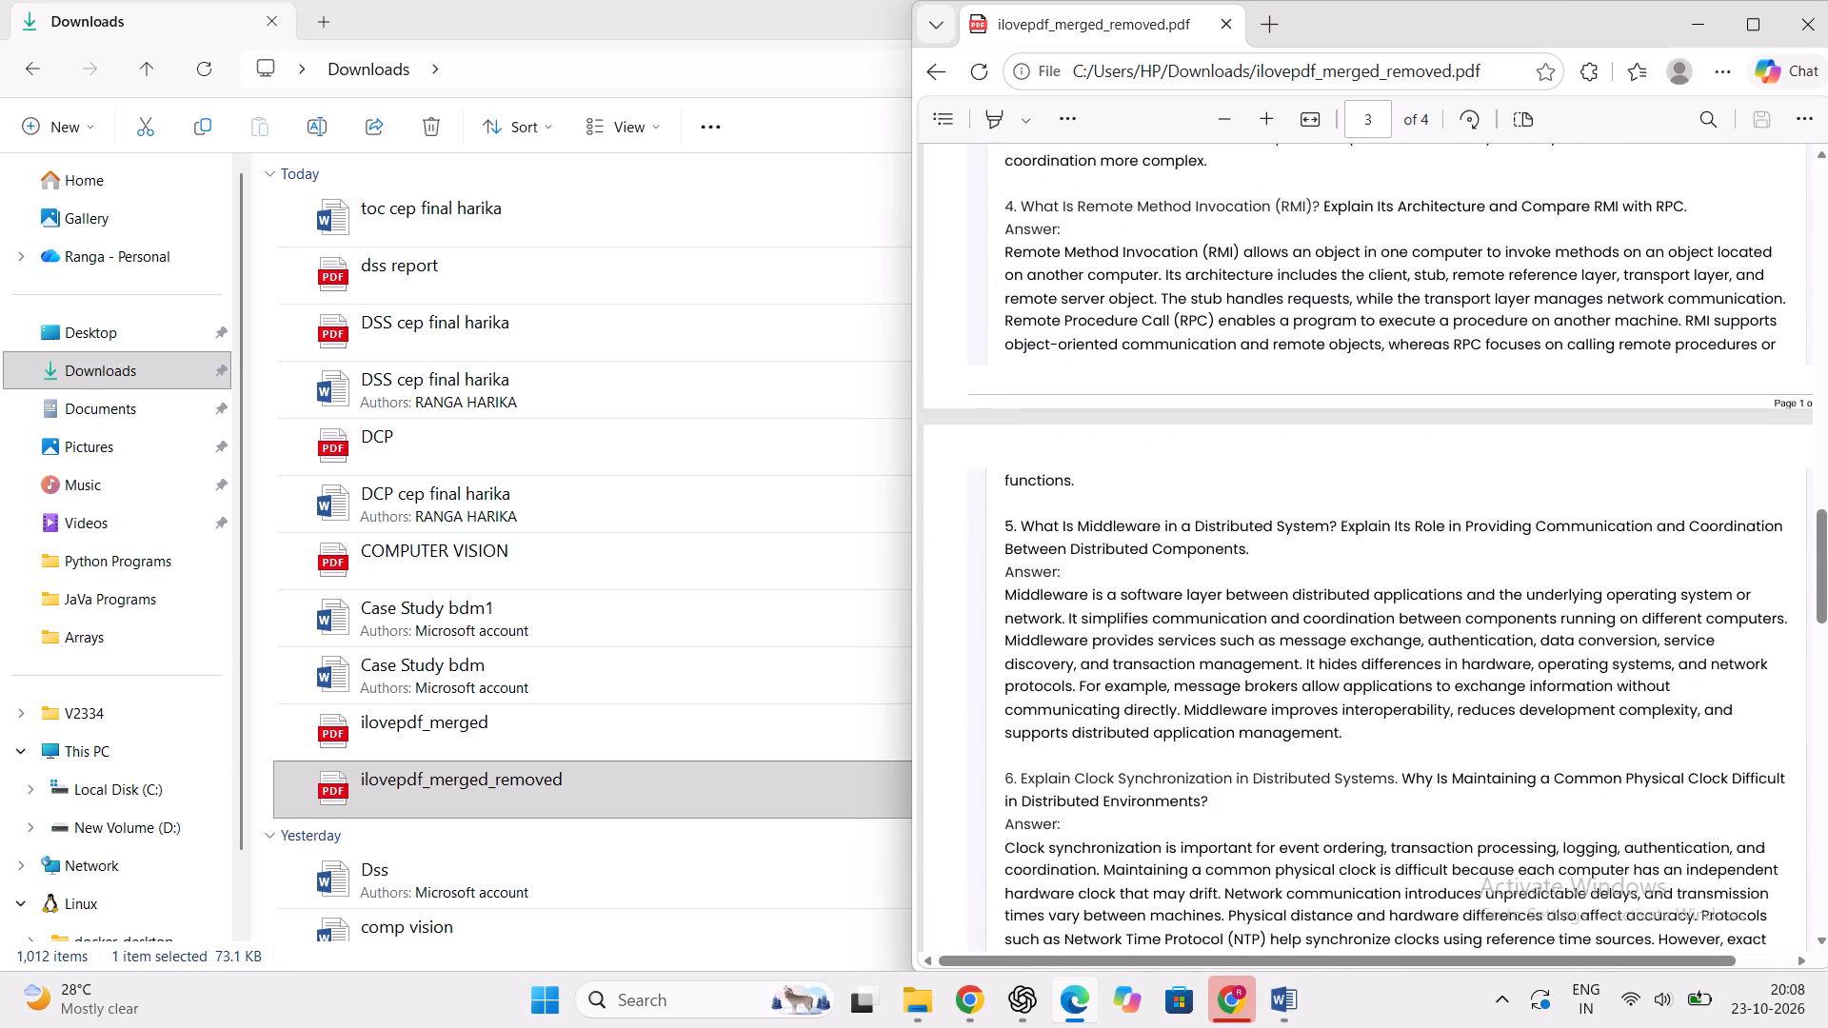
pyautogui.scroll(-3, 1468, 503)
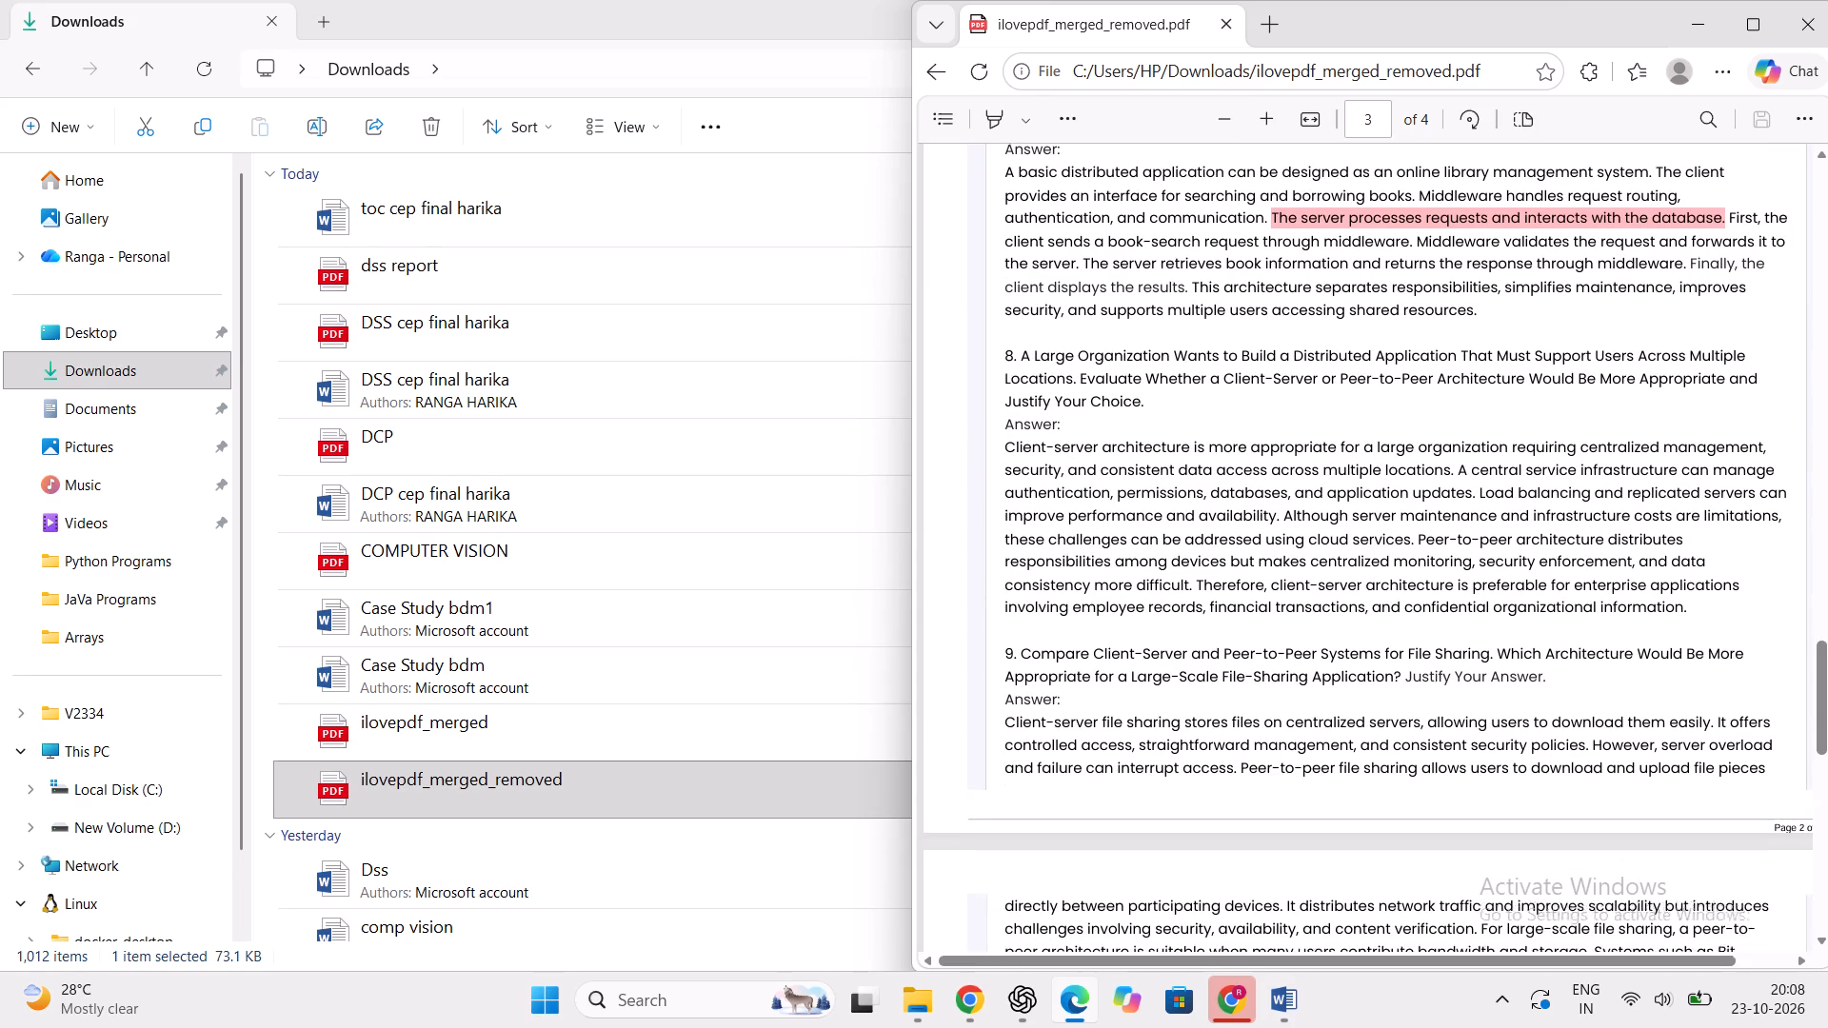
pyautogui.scroll(-3, 1468, 503)
pyautogui.scroll(1, 1468, 503)
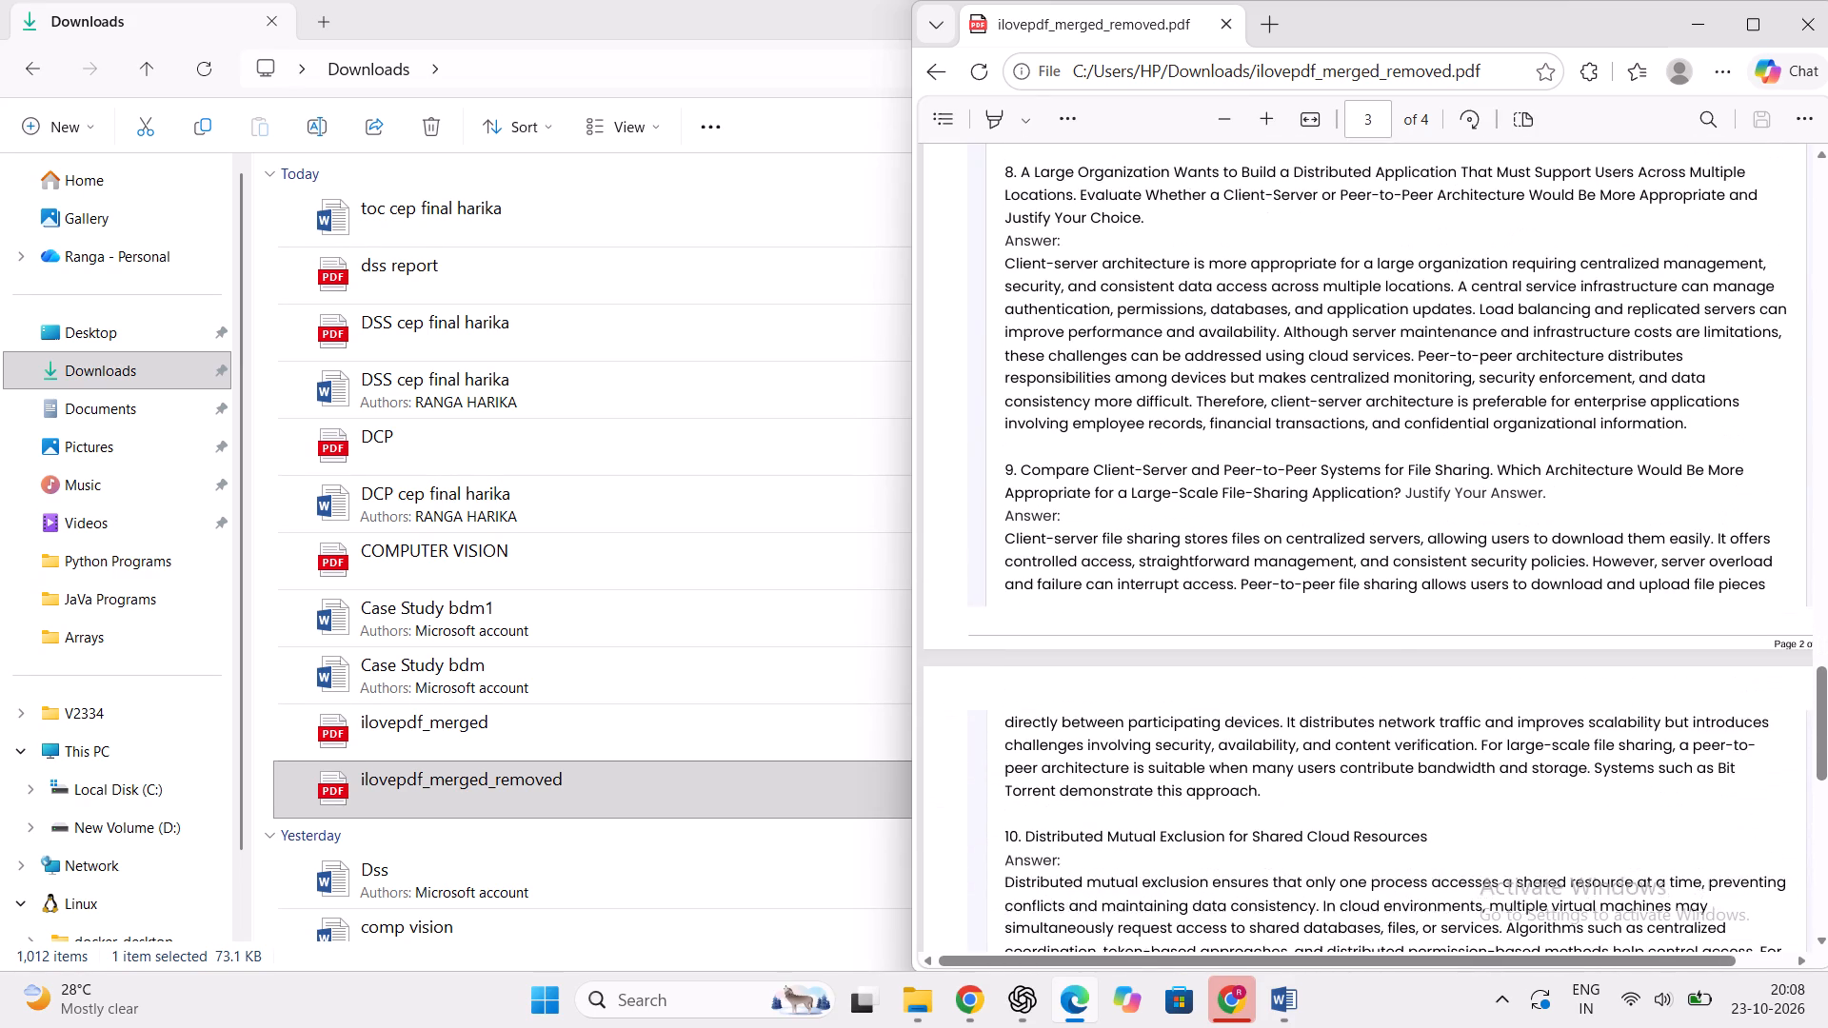
pyautogui.scroll(3, 1468, 503)
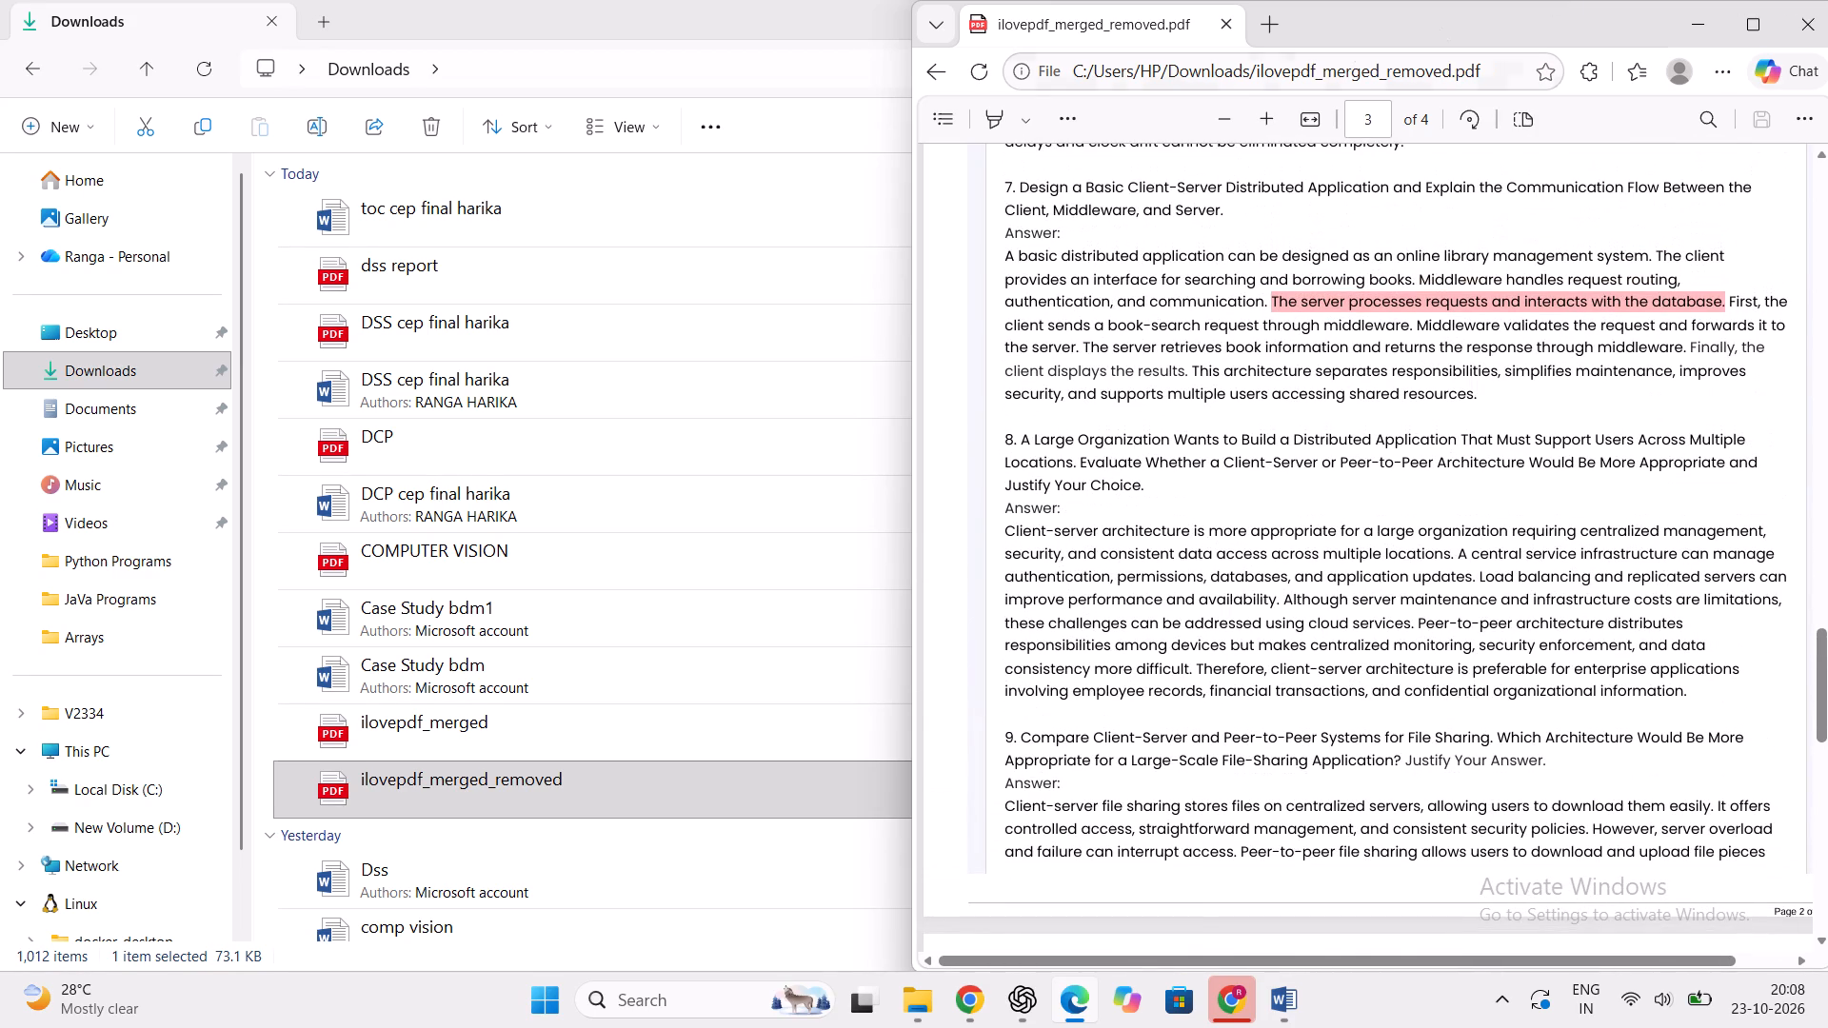
pyautogui.click(1223, 19)
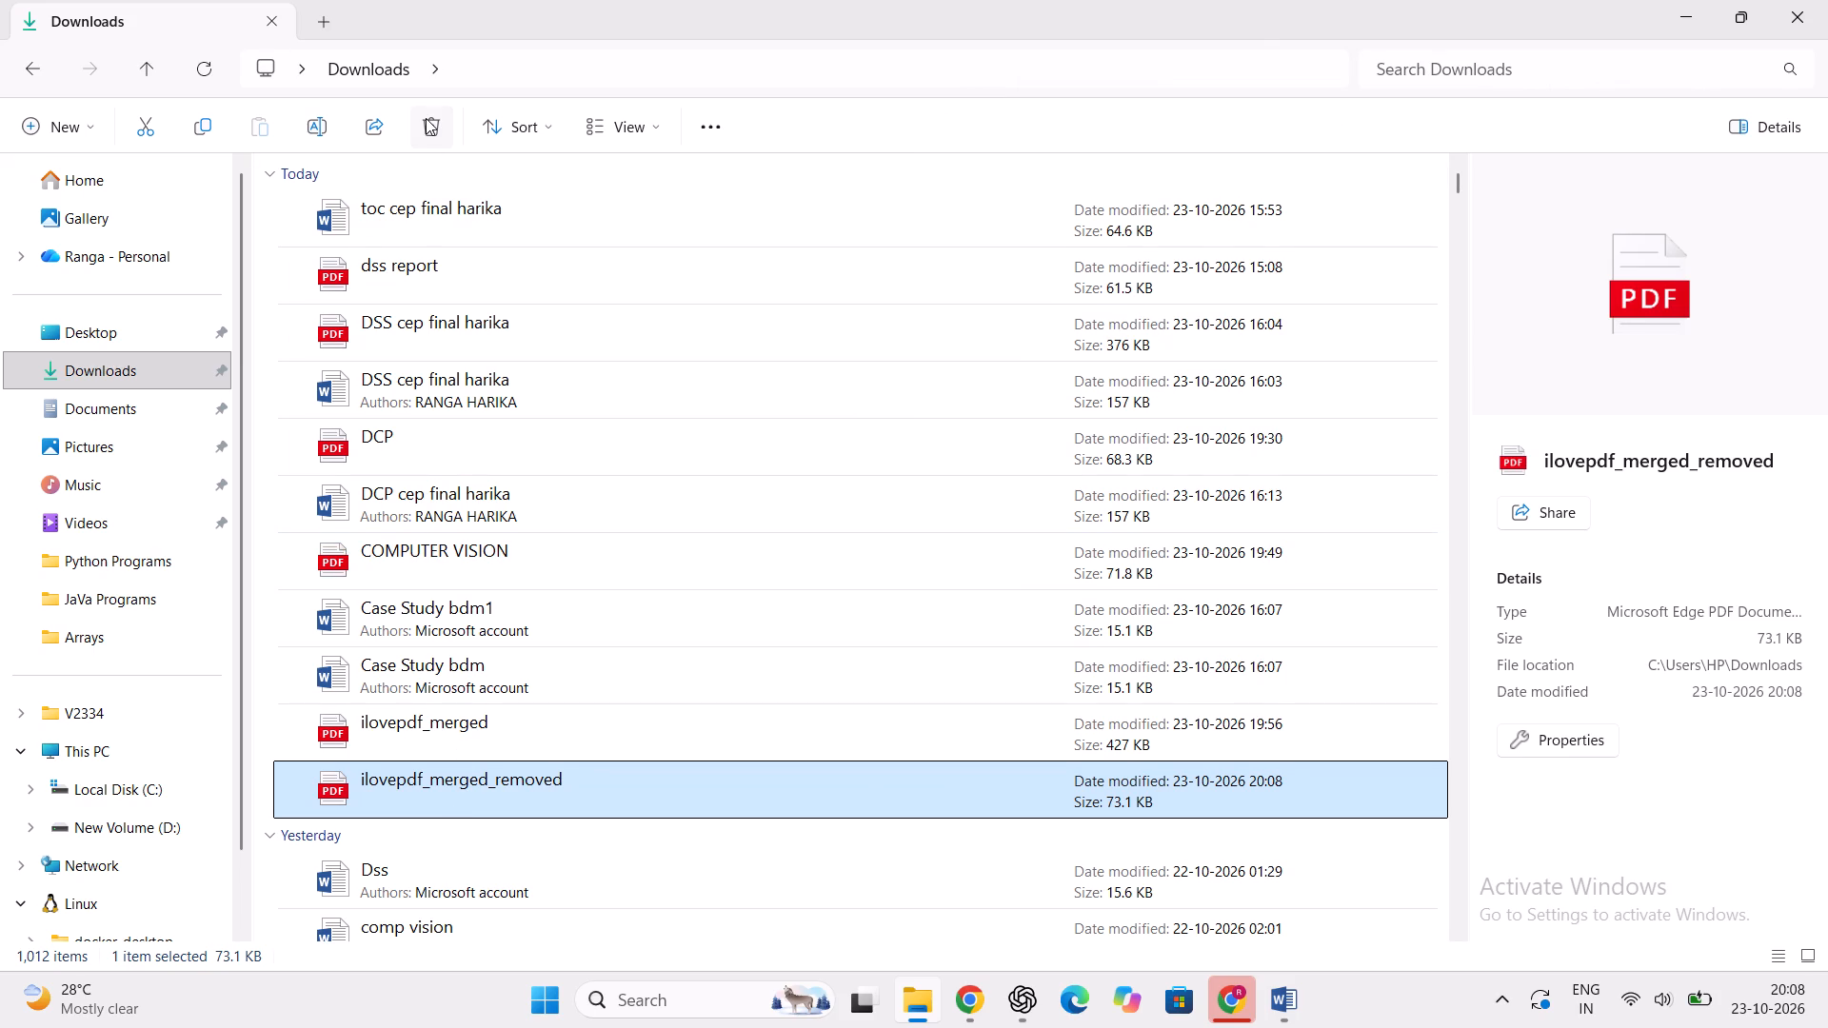
# Delete the ilovepdf_merged PDF from the Downloads folder.
pyautogui.click(423, 715)
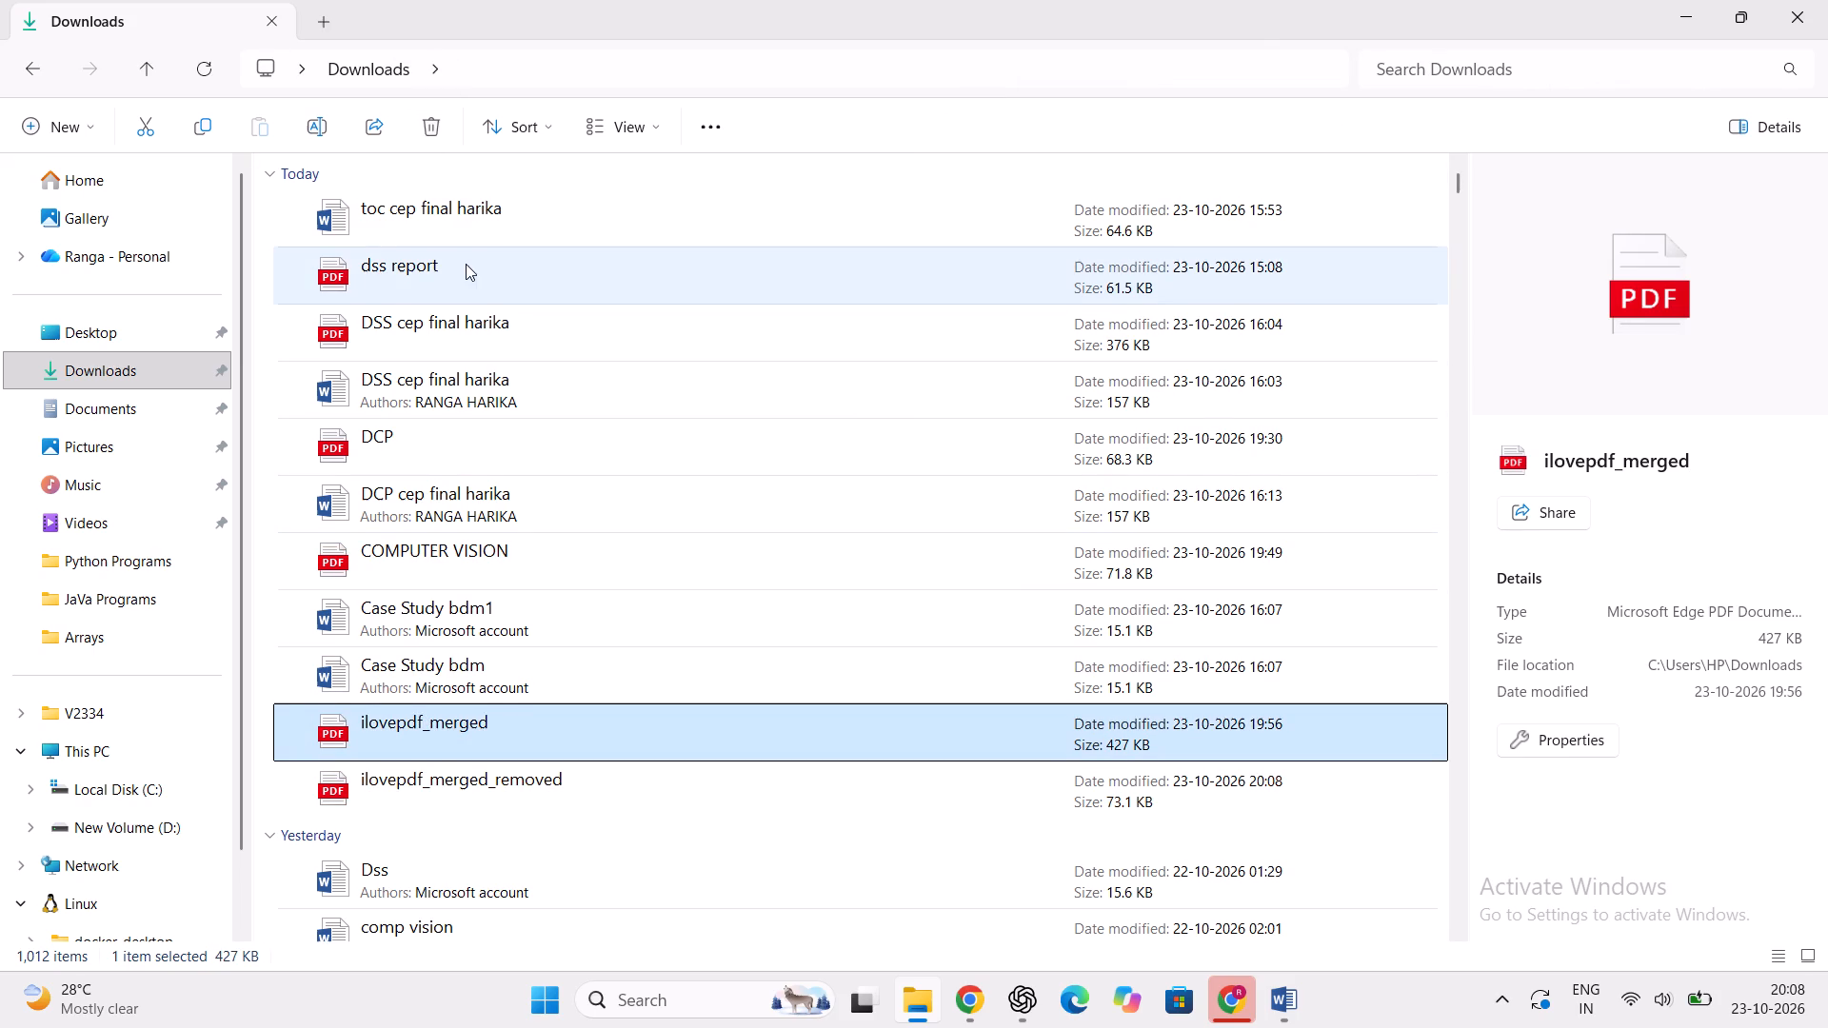
pyautogui.click(428, 114)
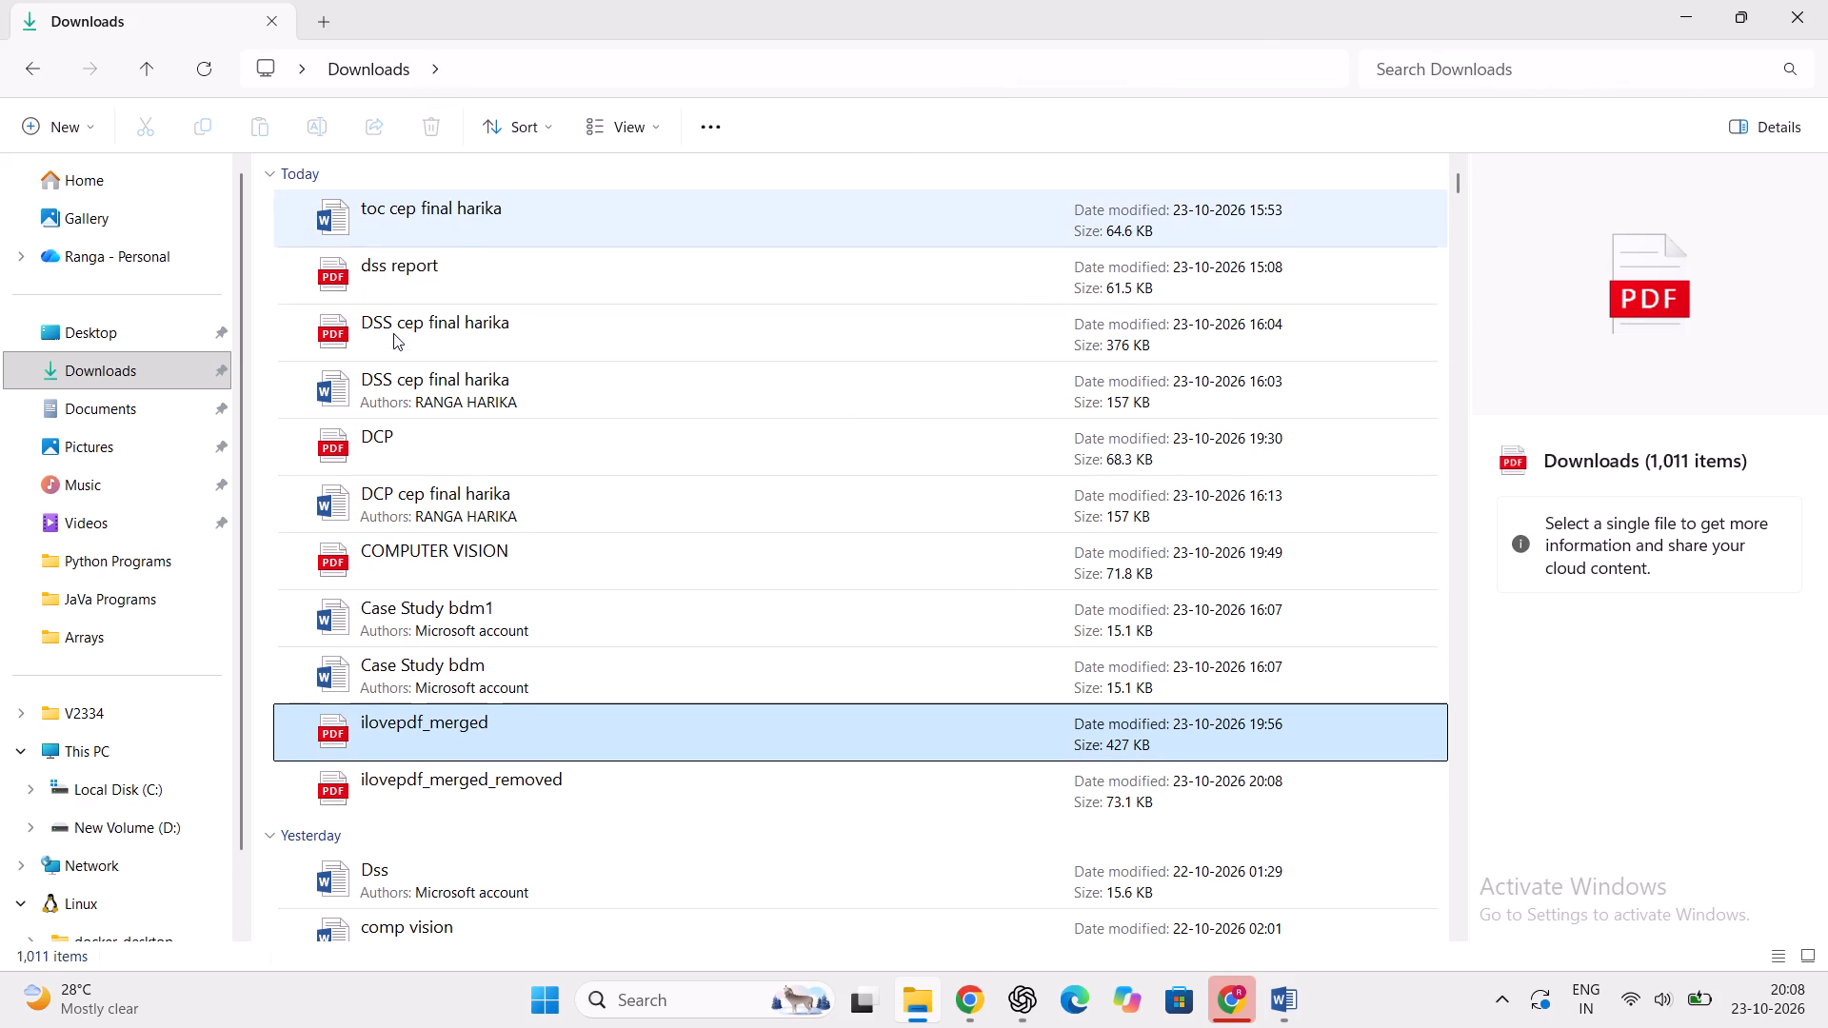
# Rename the ilovepdf_merged_removed PDF as DSS.
pyautogui.click(518, 736)
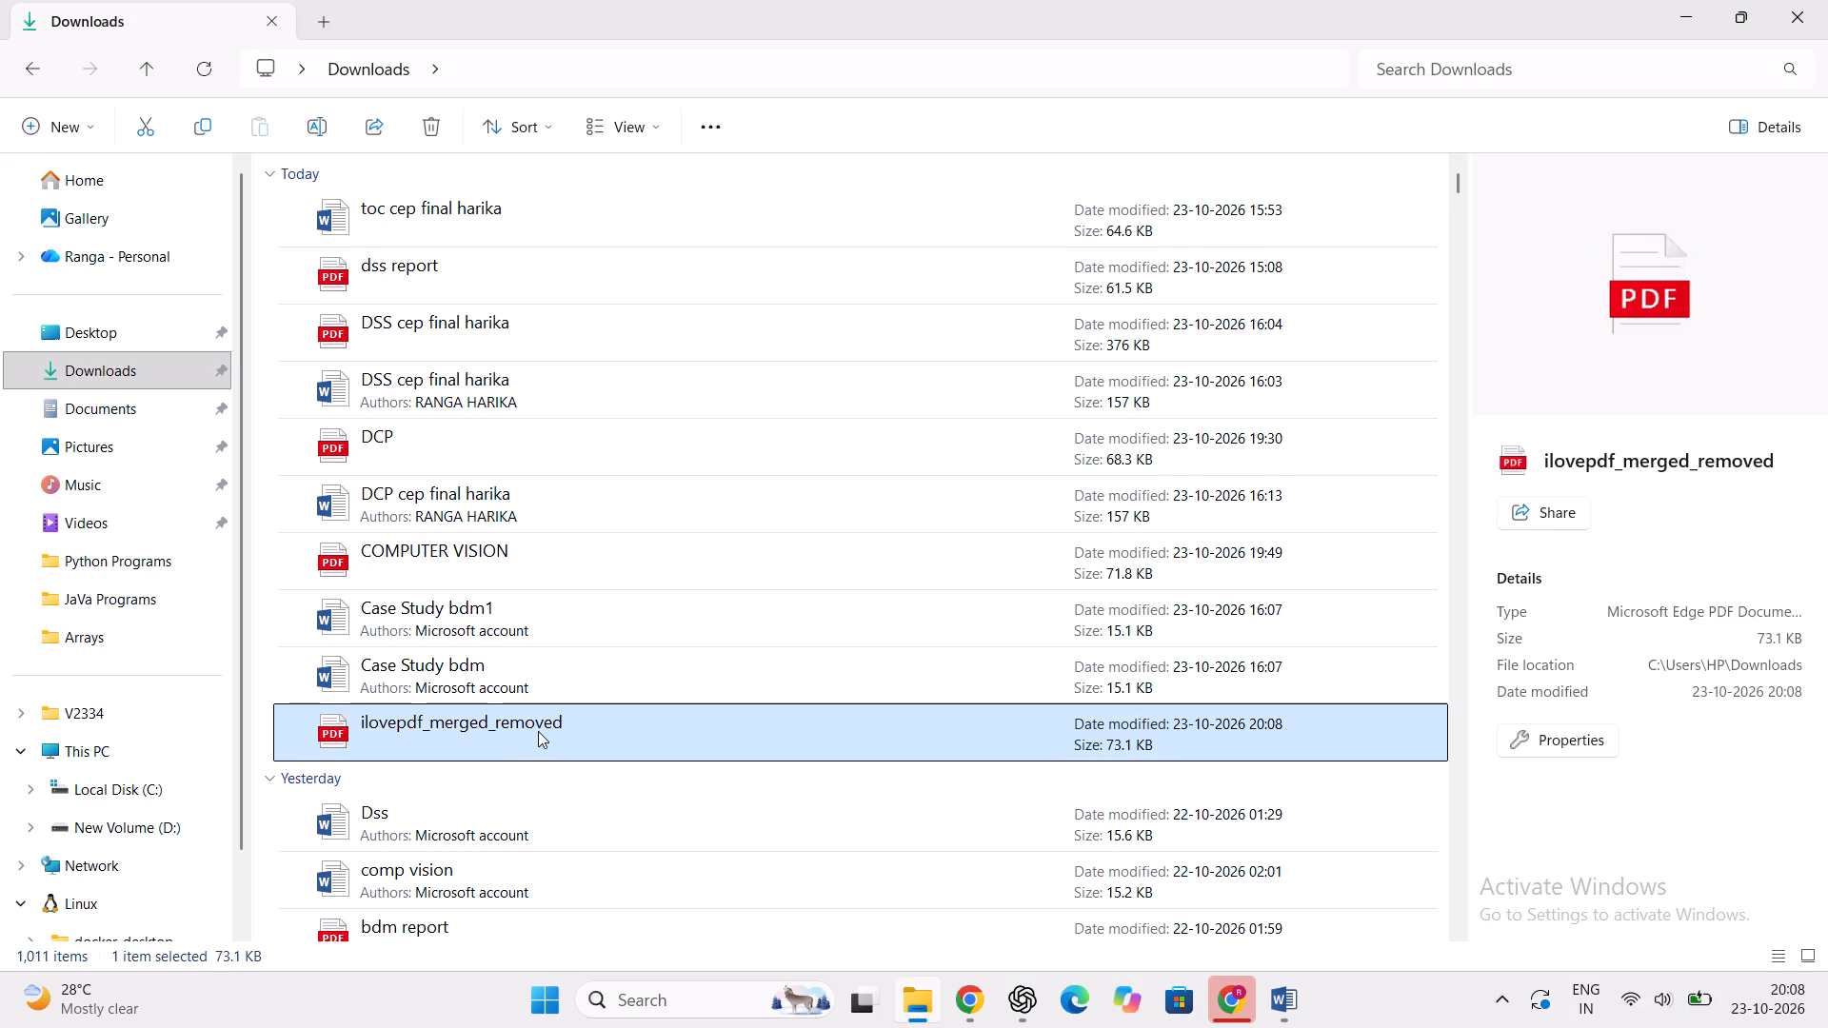
pyautogui.click(546, 722)
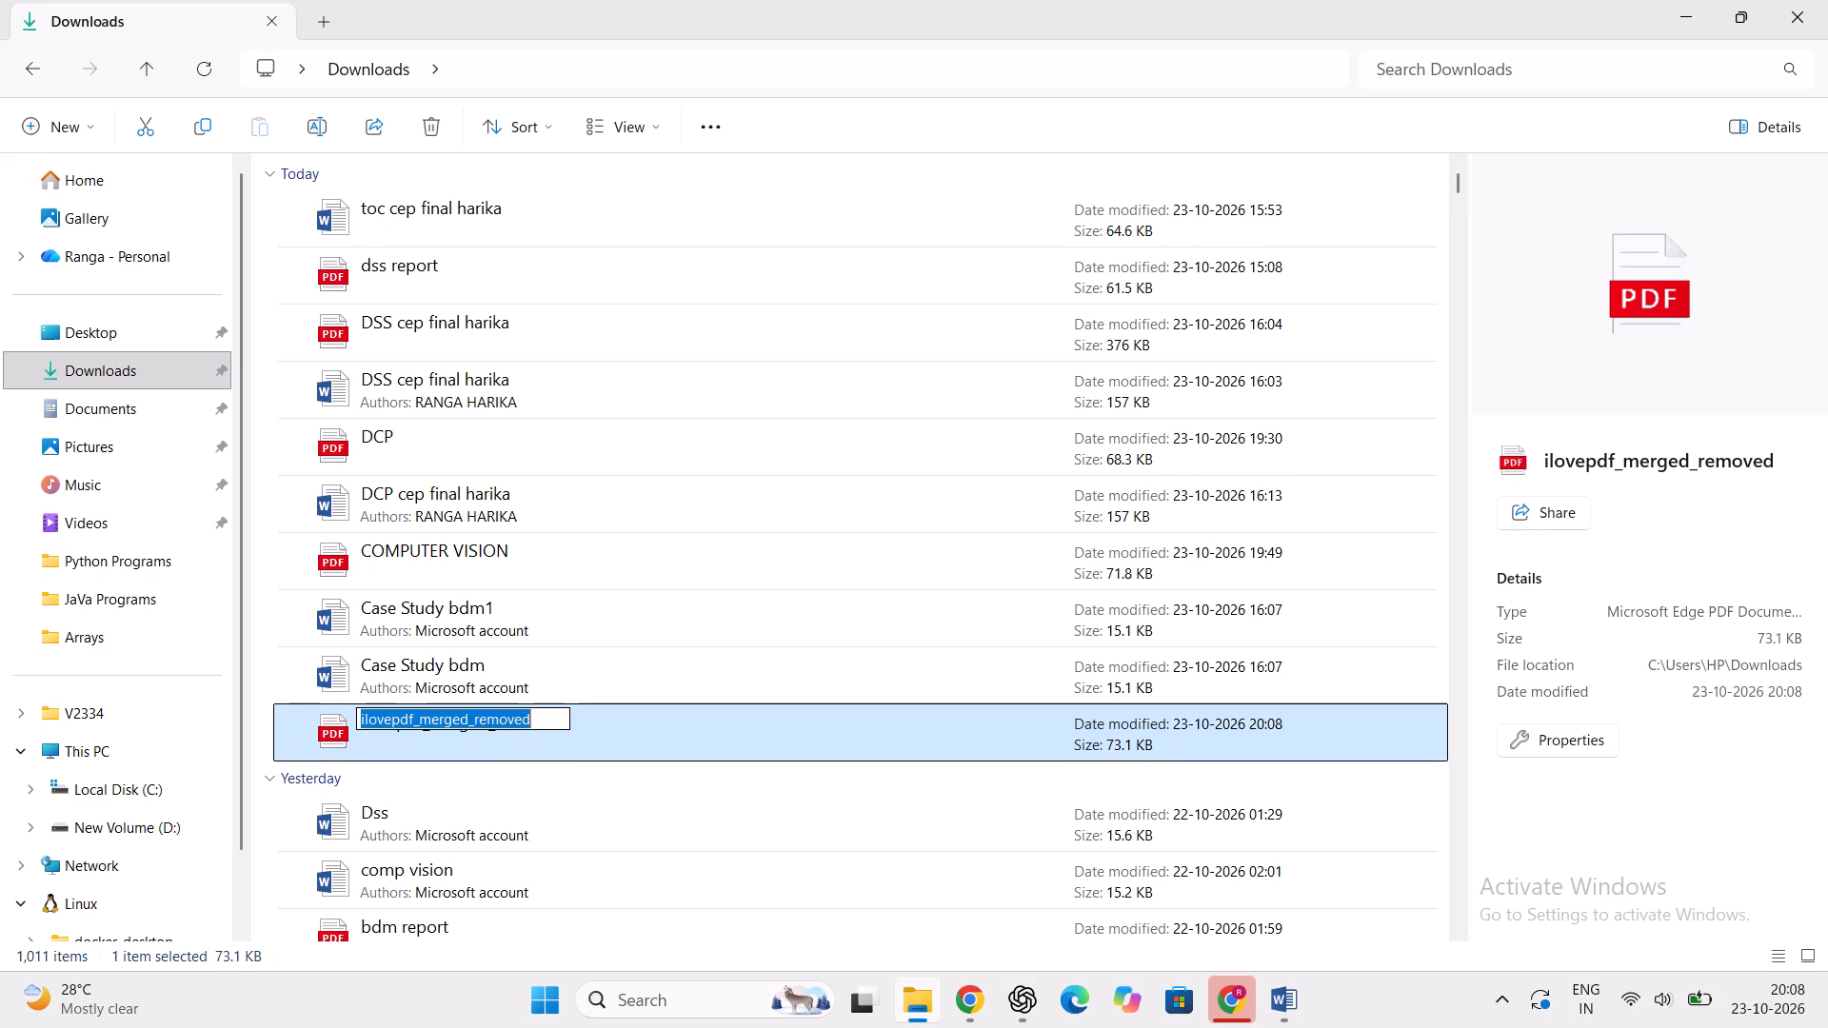
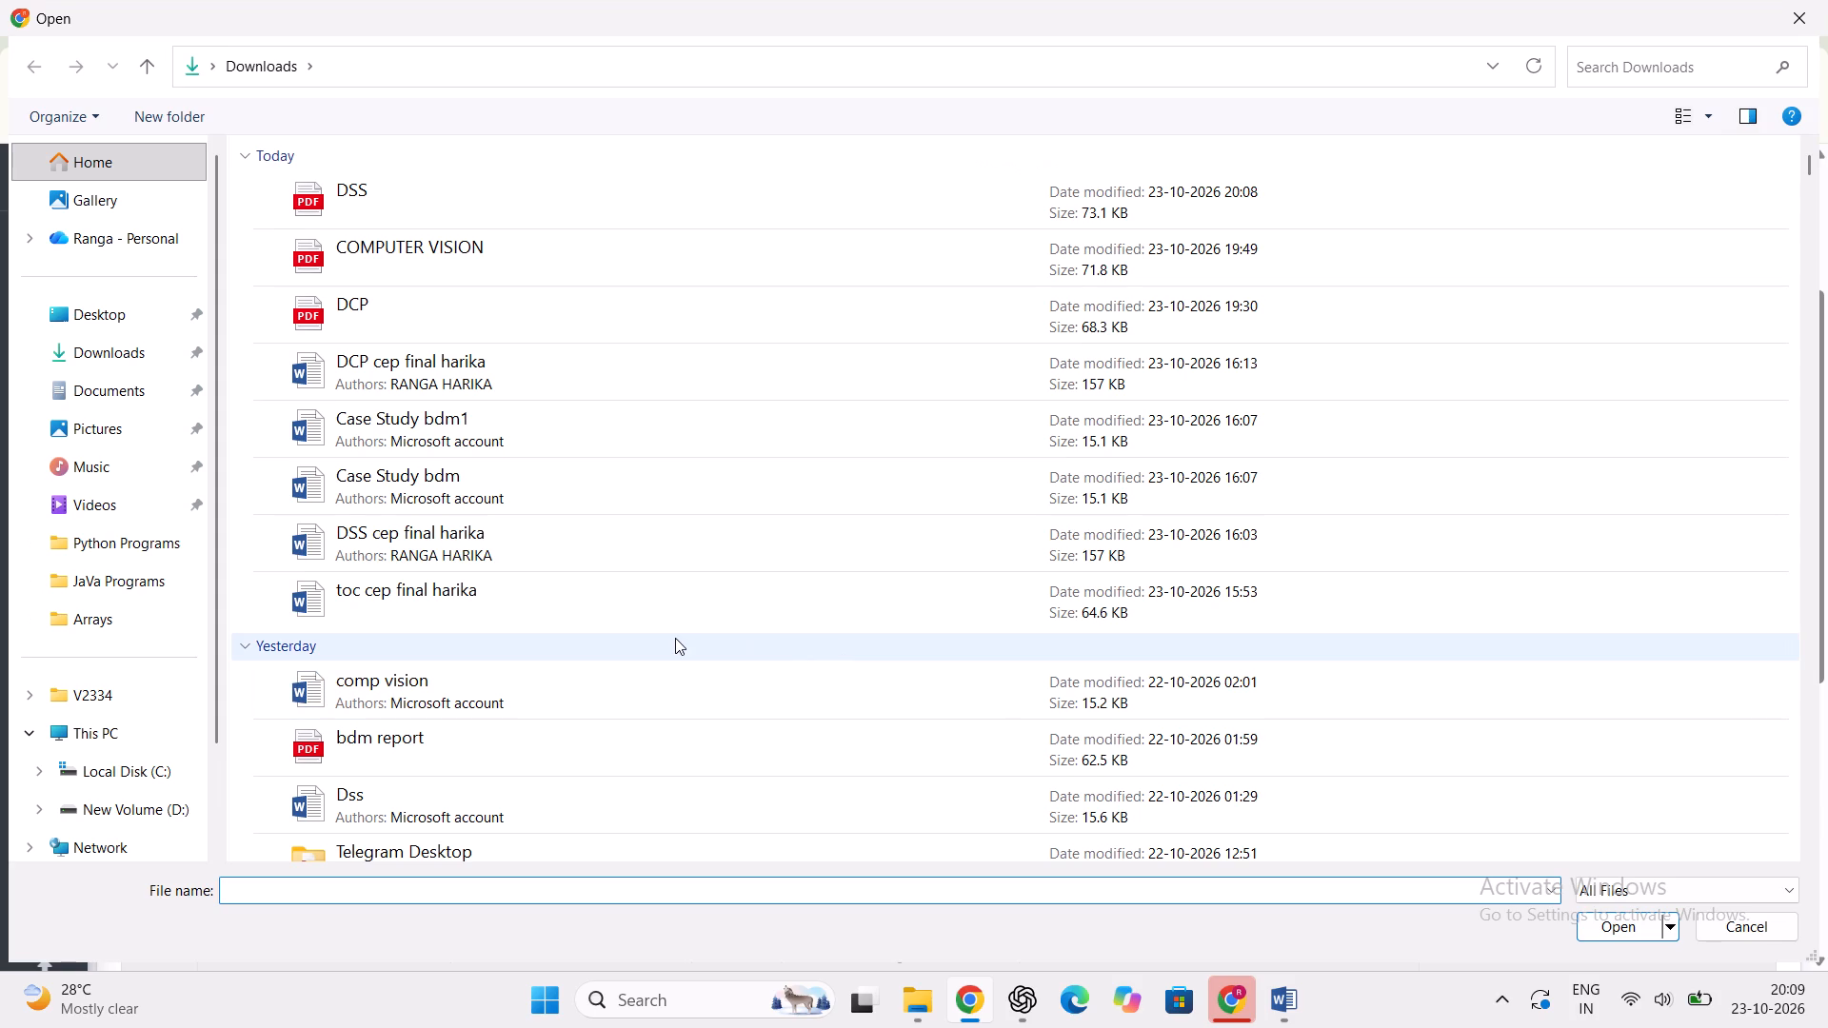
# Upload the DSS PDF from Downloads as the answer for the Distributed Systems and Security assignment, course code ACDD20.
pyautogui.click(659, 208)
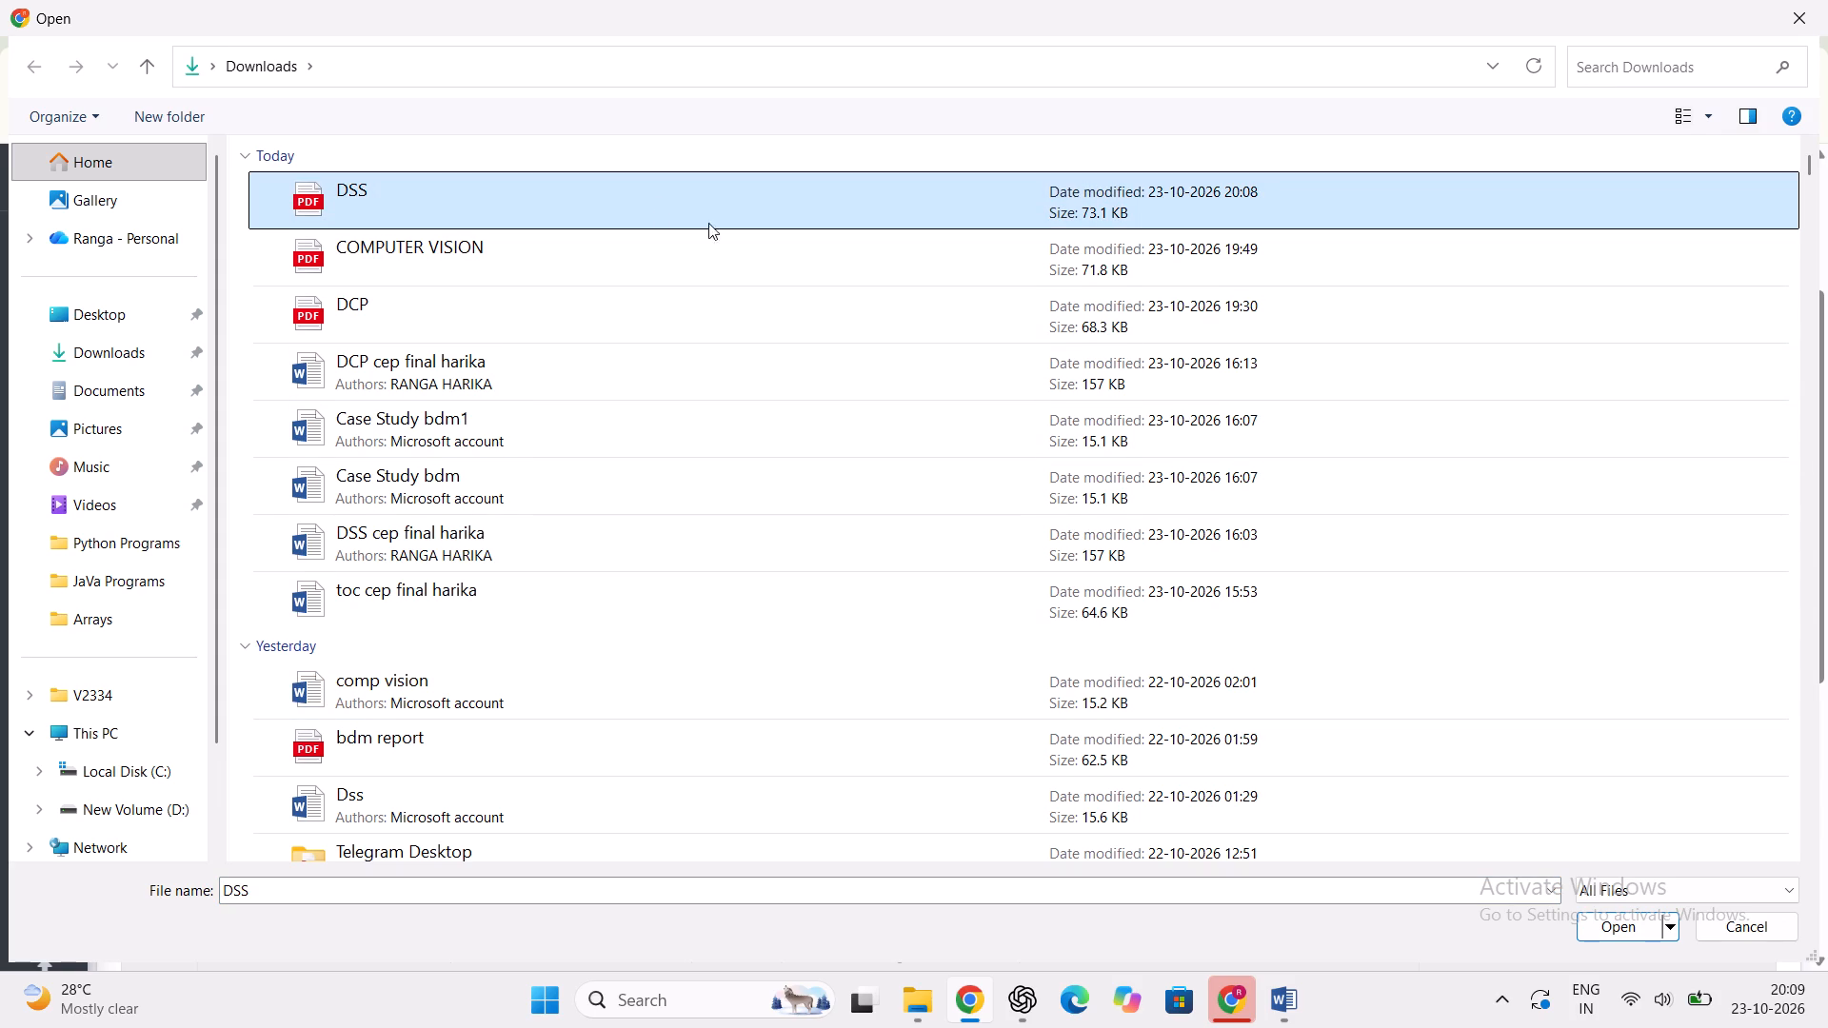
pyautogui.click(1631, 937)
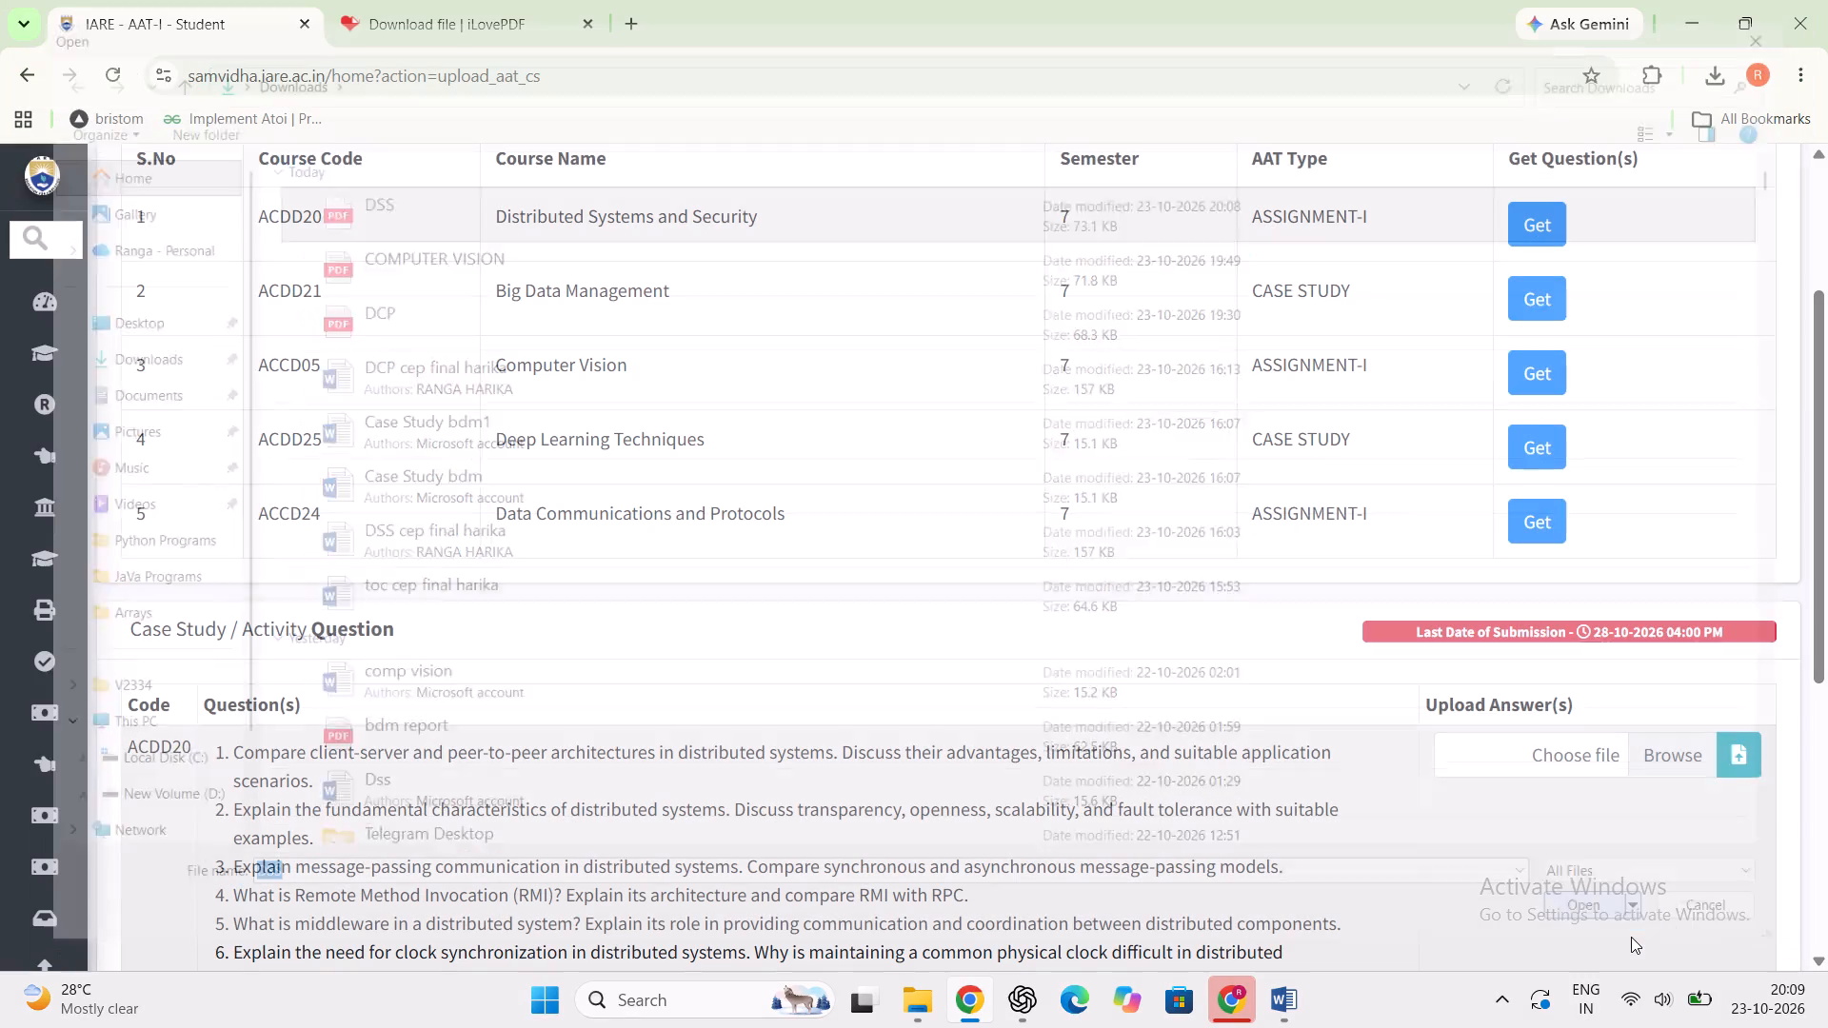
pyautogui.click(1742, 763)
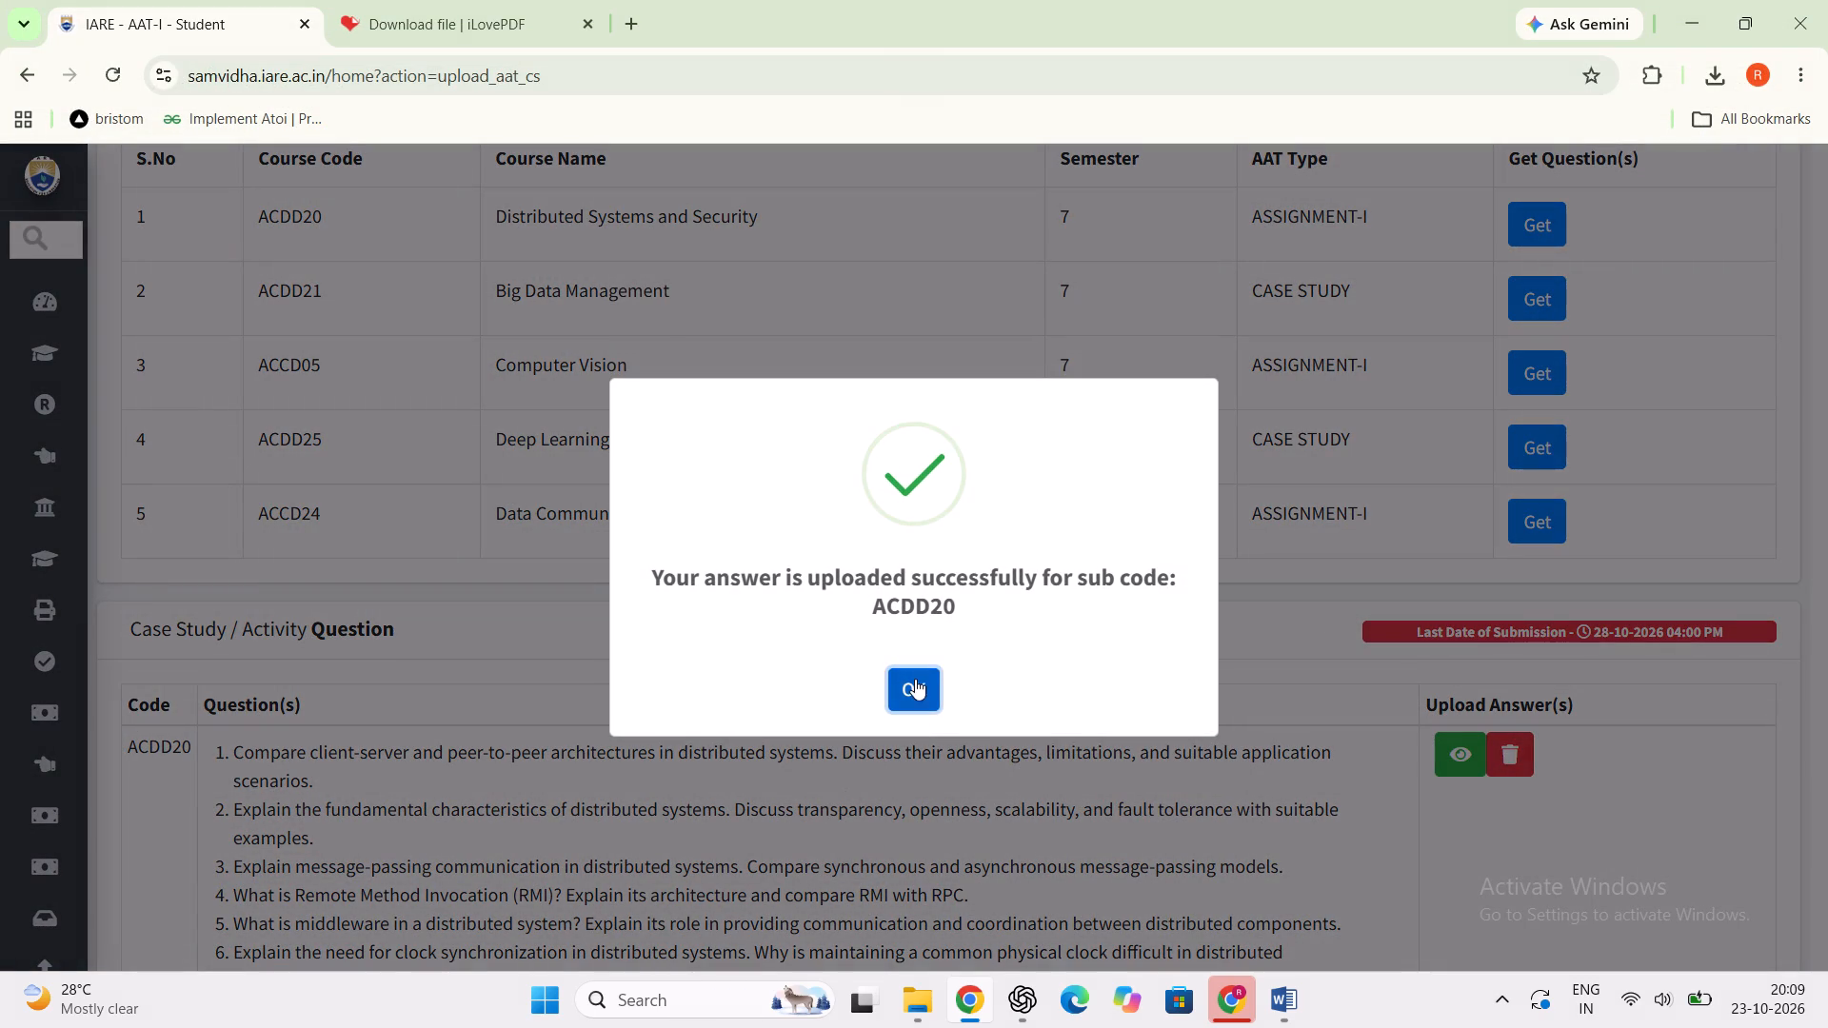
pyautogui.click(915, 679)
# View the uploaded ACDD20 answer PDF, review it from the cover page to its last page, and close it.
pyautogui.click(1459, 772)
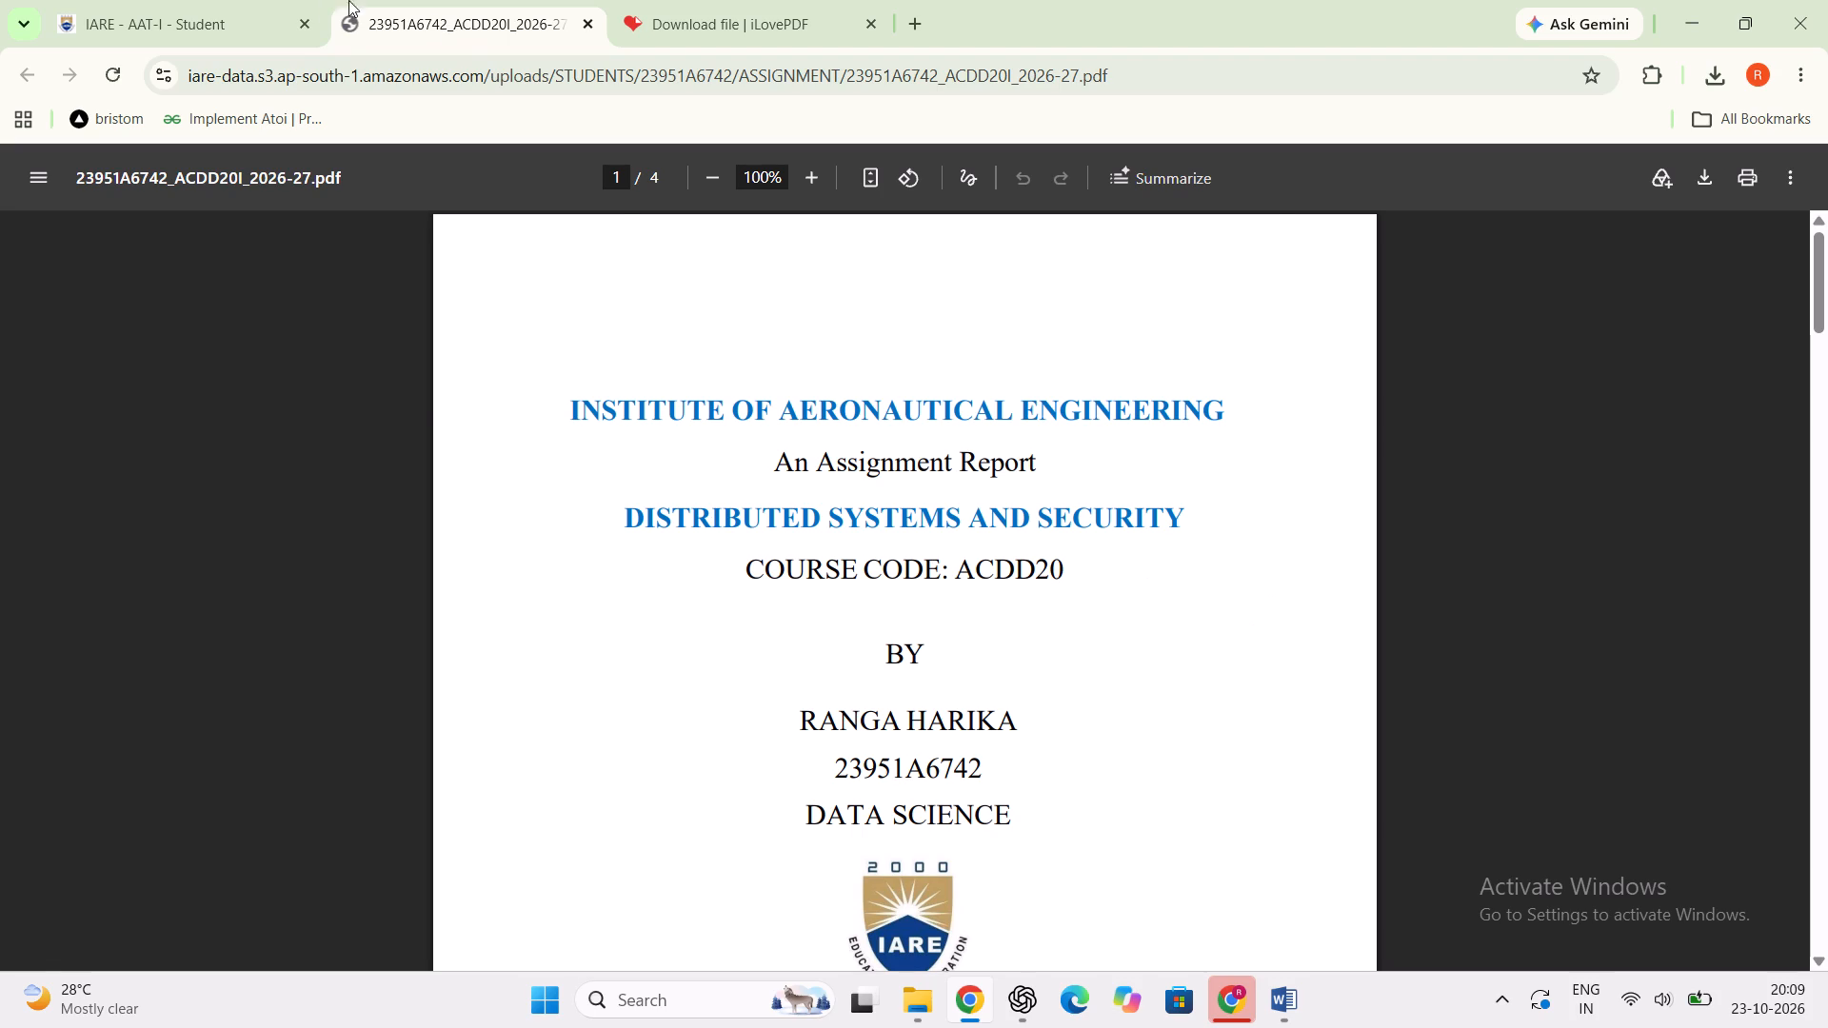
pyautogui.click(125, 0)
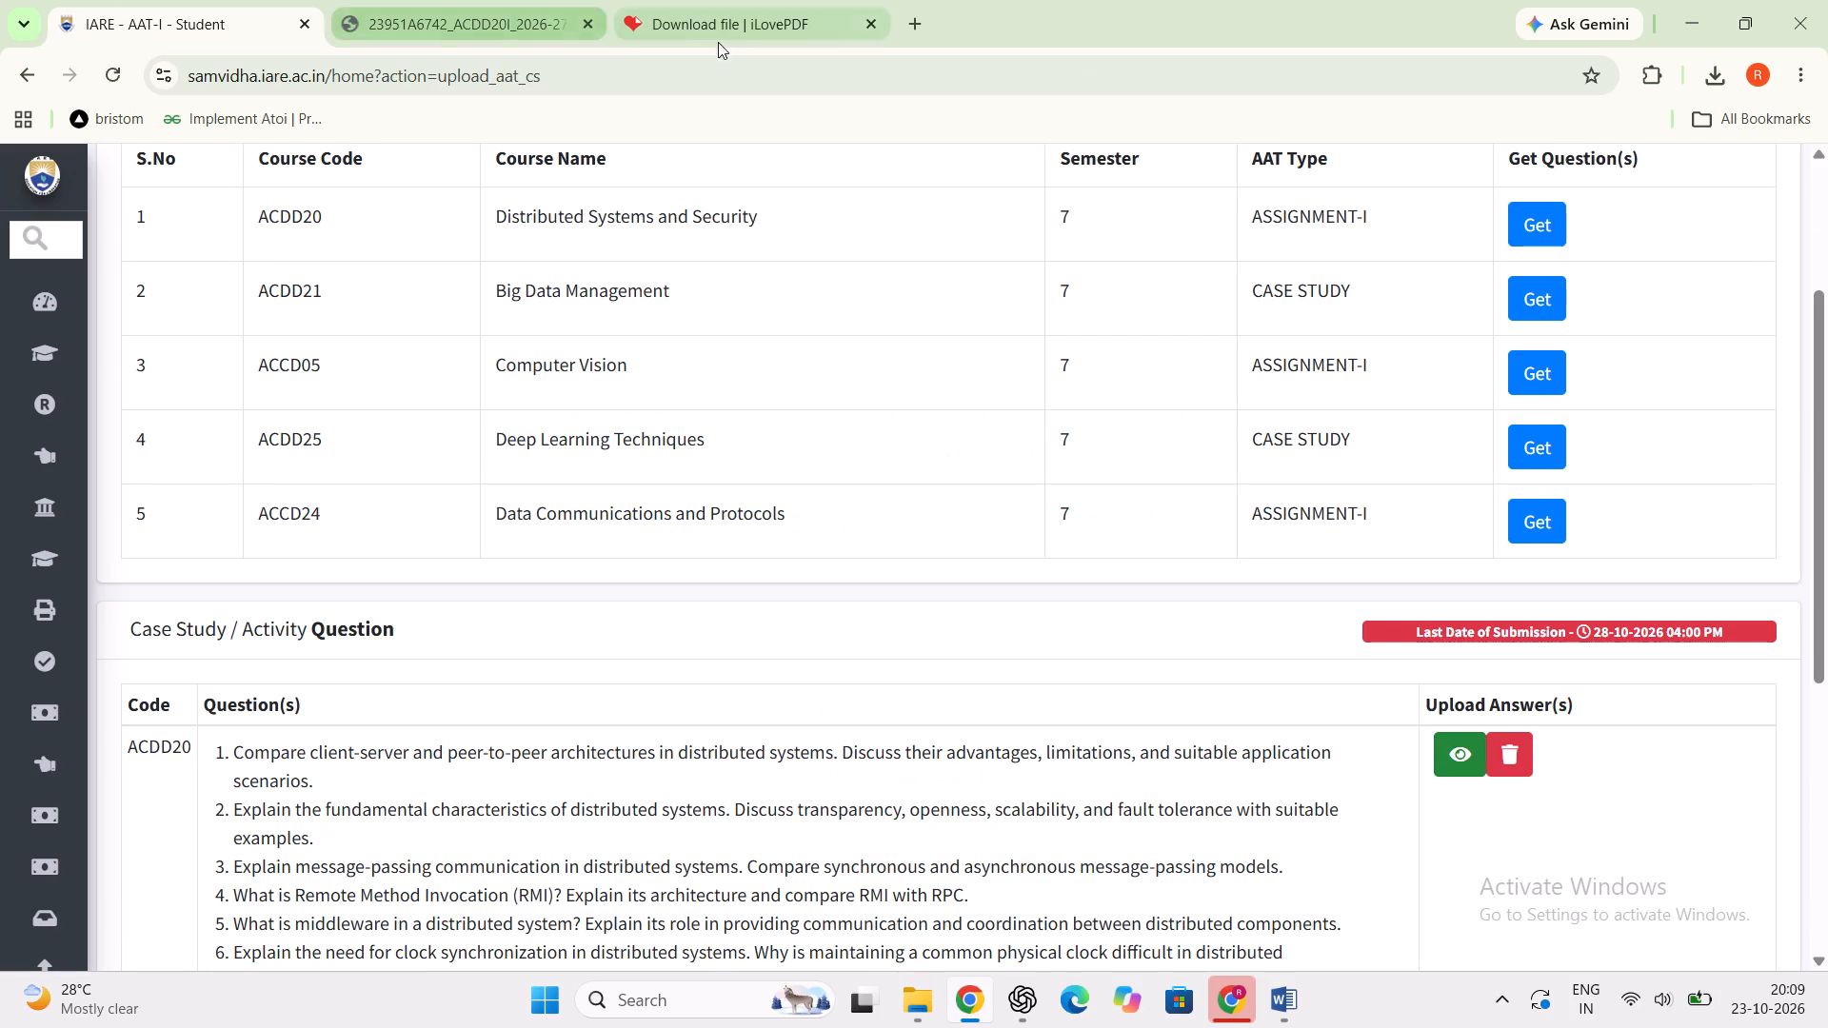
pyautogui.click(764, 22)
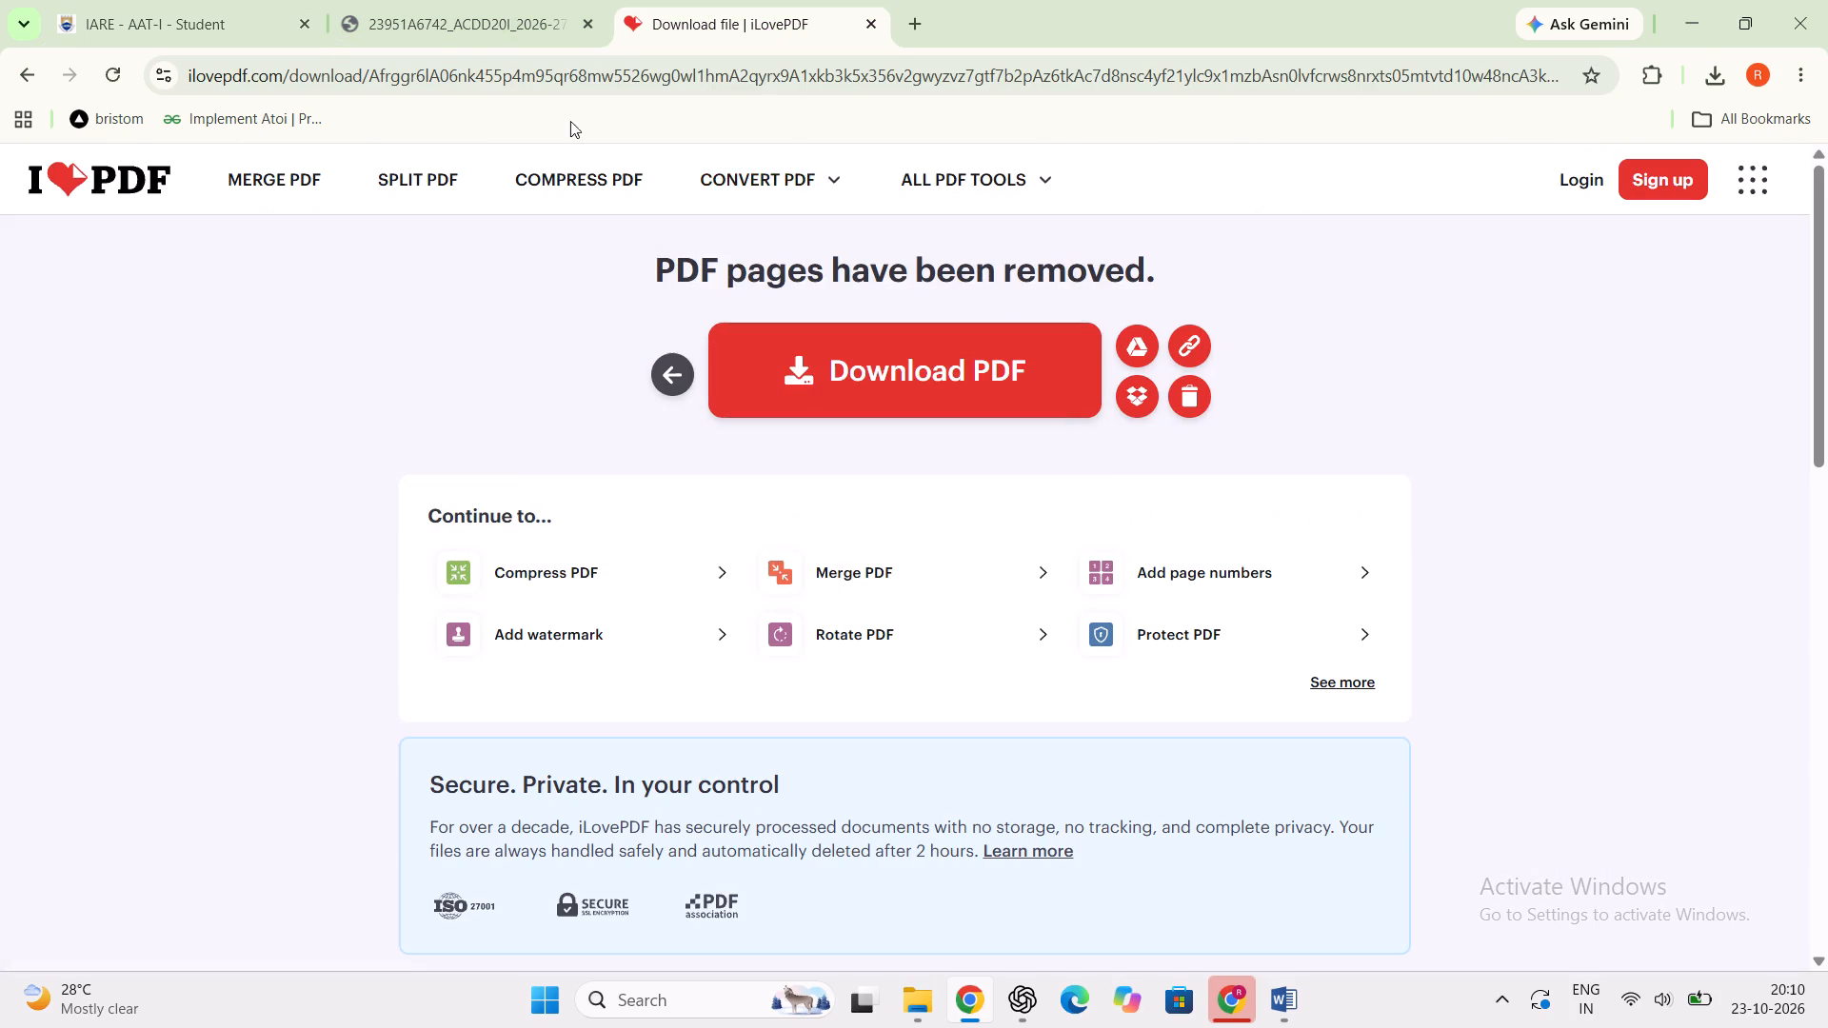
pyautogui.click(457, 30)
pyautogui.scroll(-5, 931, 551)
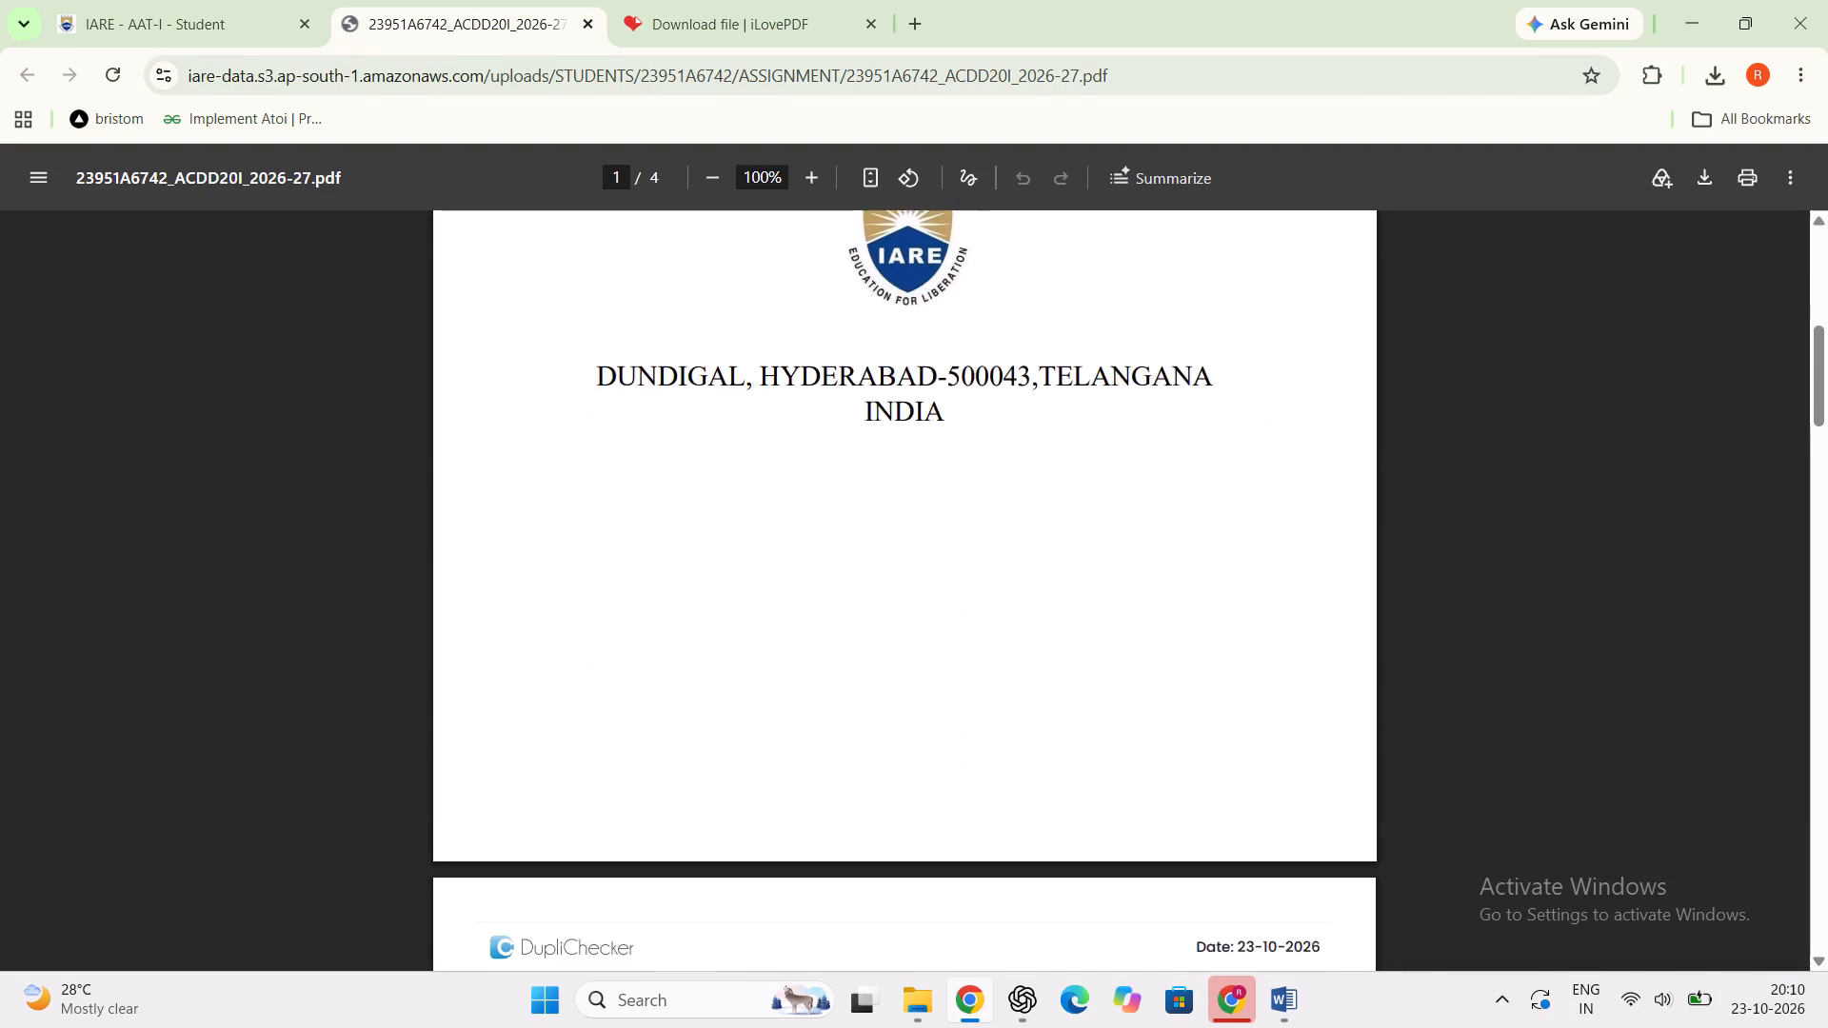
pyautogui.scroll(2, 931, 551)
pyautogui.scroll(-7, 931, 551)
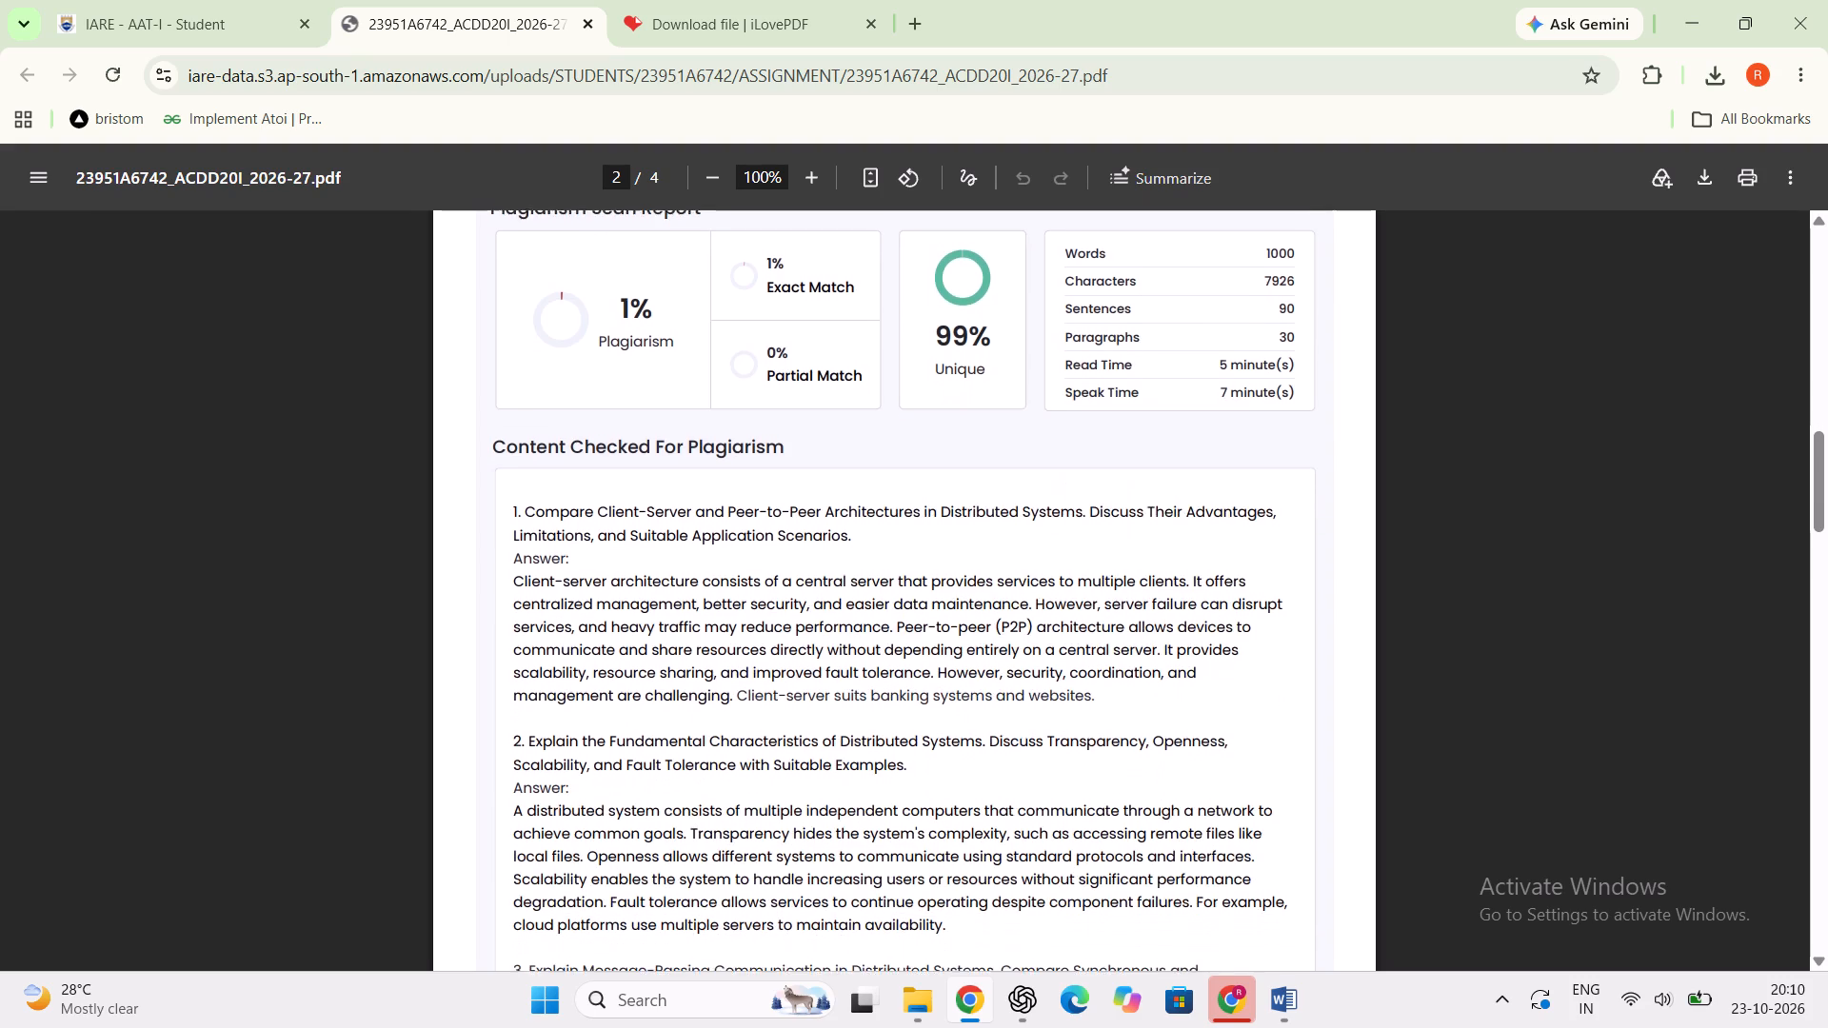
pyautogui.scroll(-7, 931, 551)
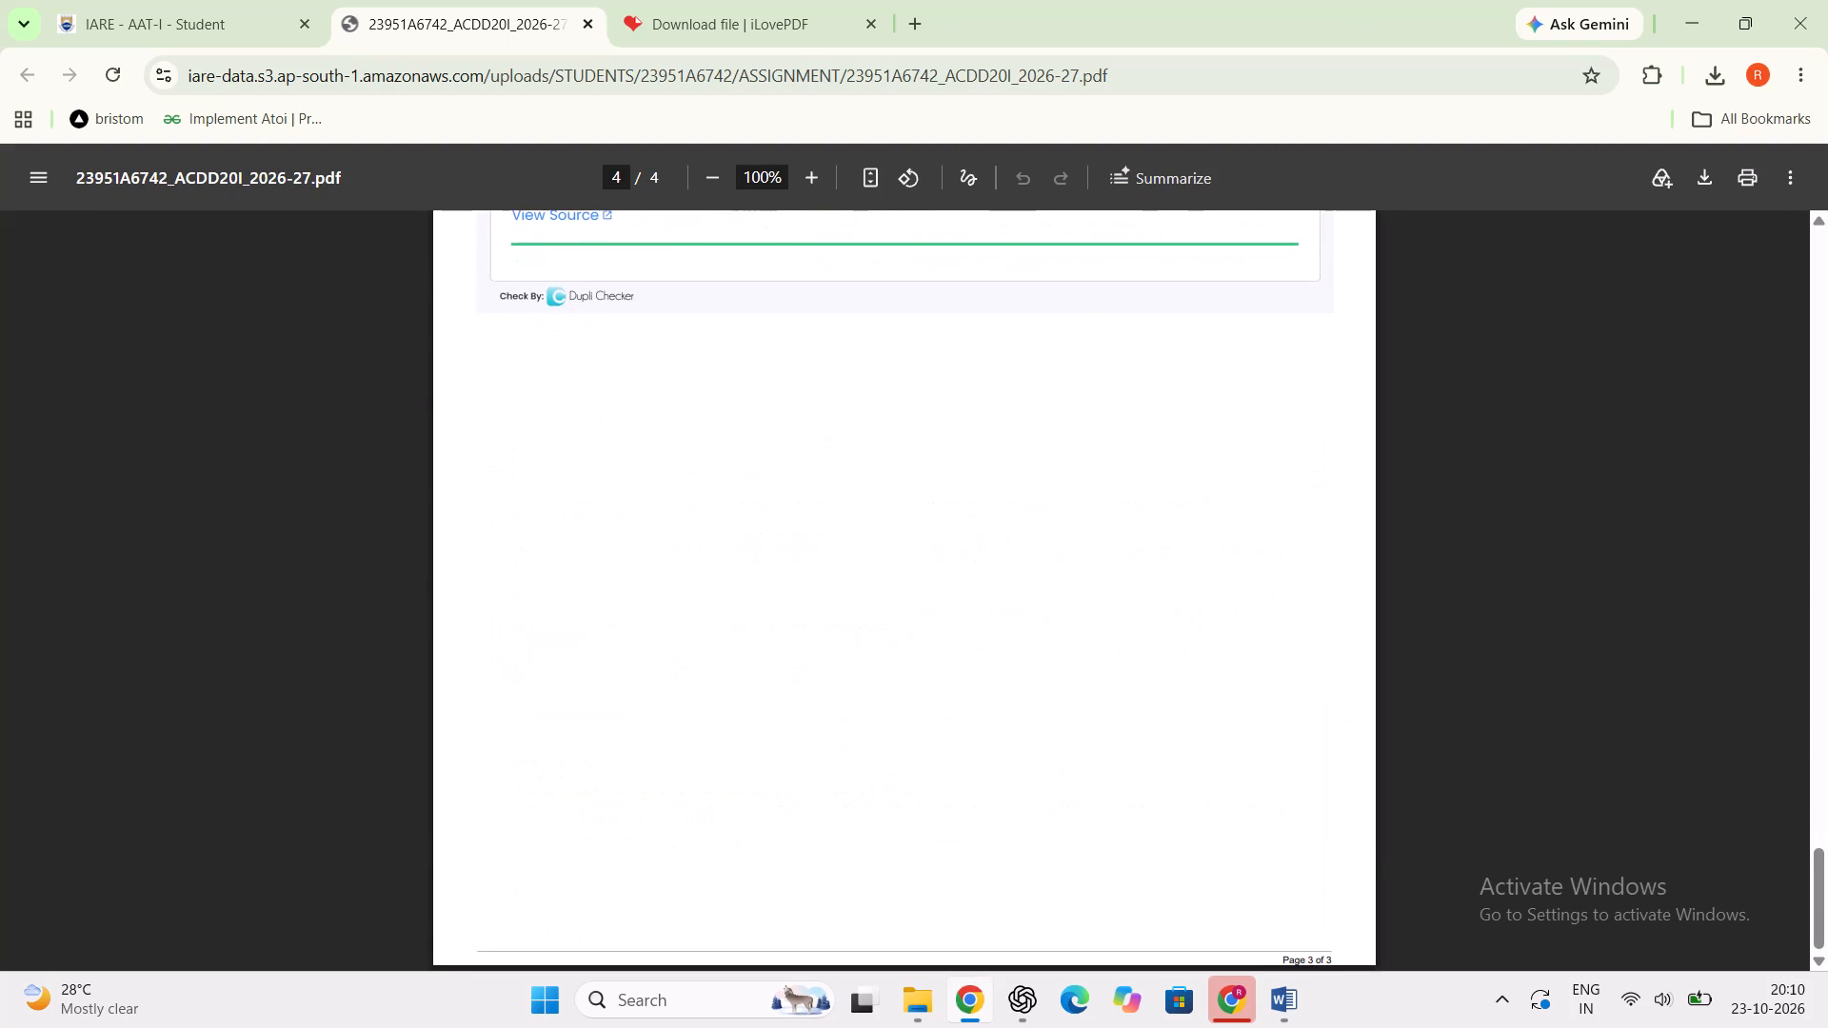
pyautogui.scroll(-1, 931, 551)
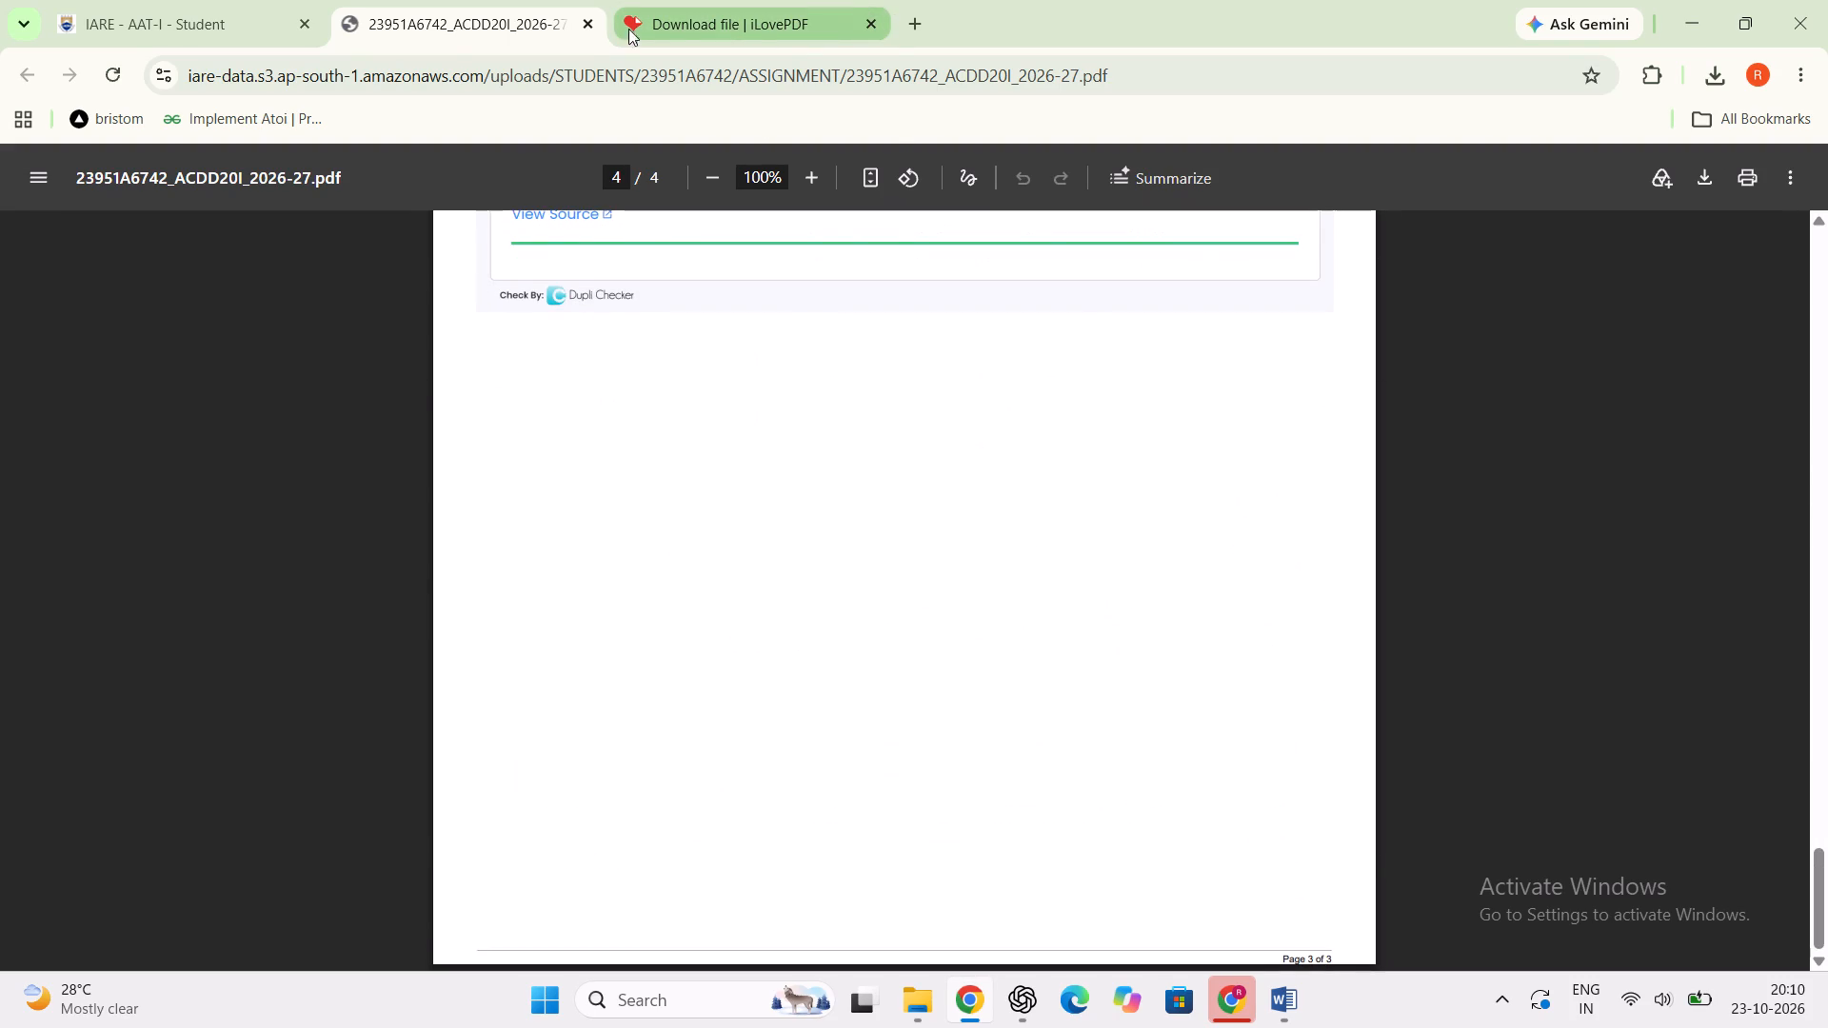
pyautogui.click(598, 23)
pyautogui.click(581, 24)
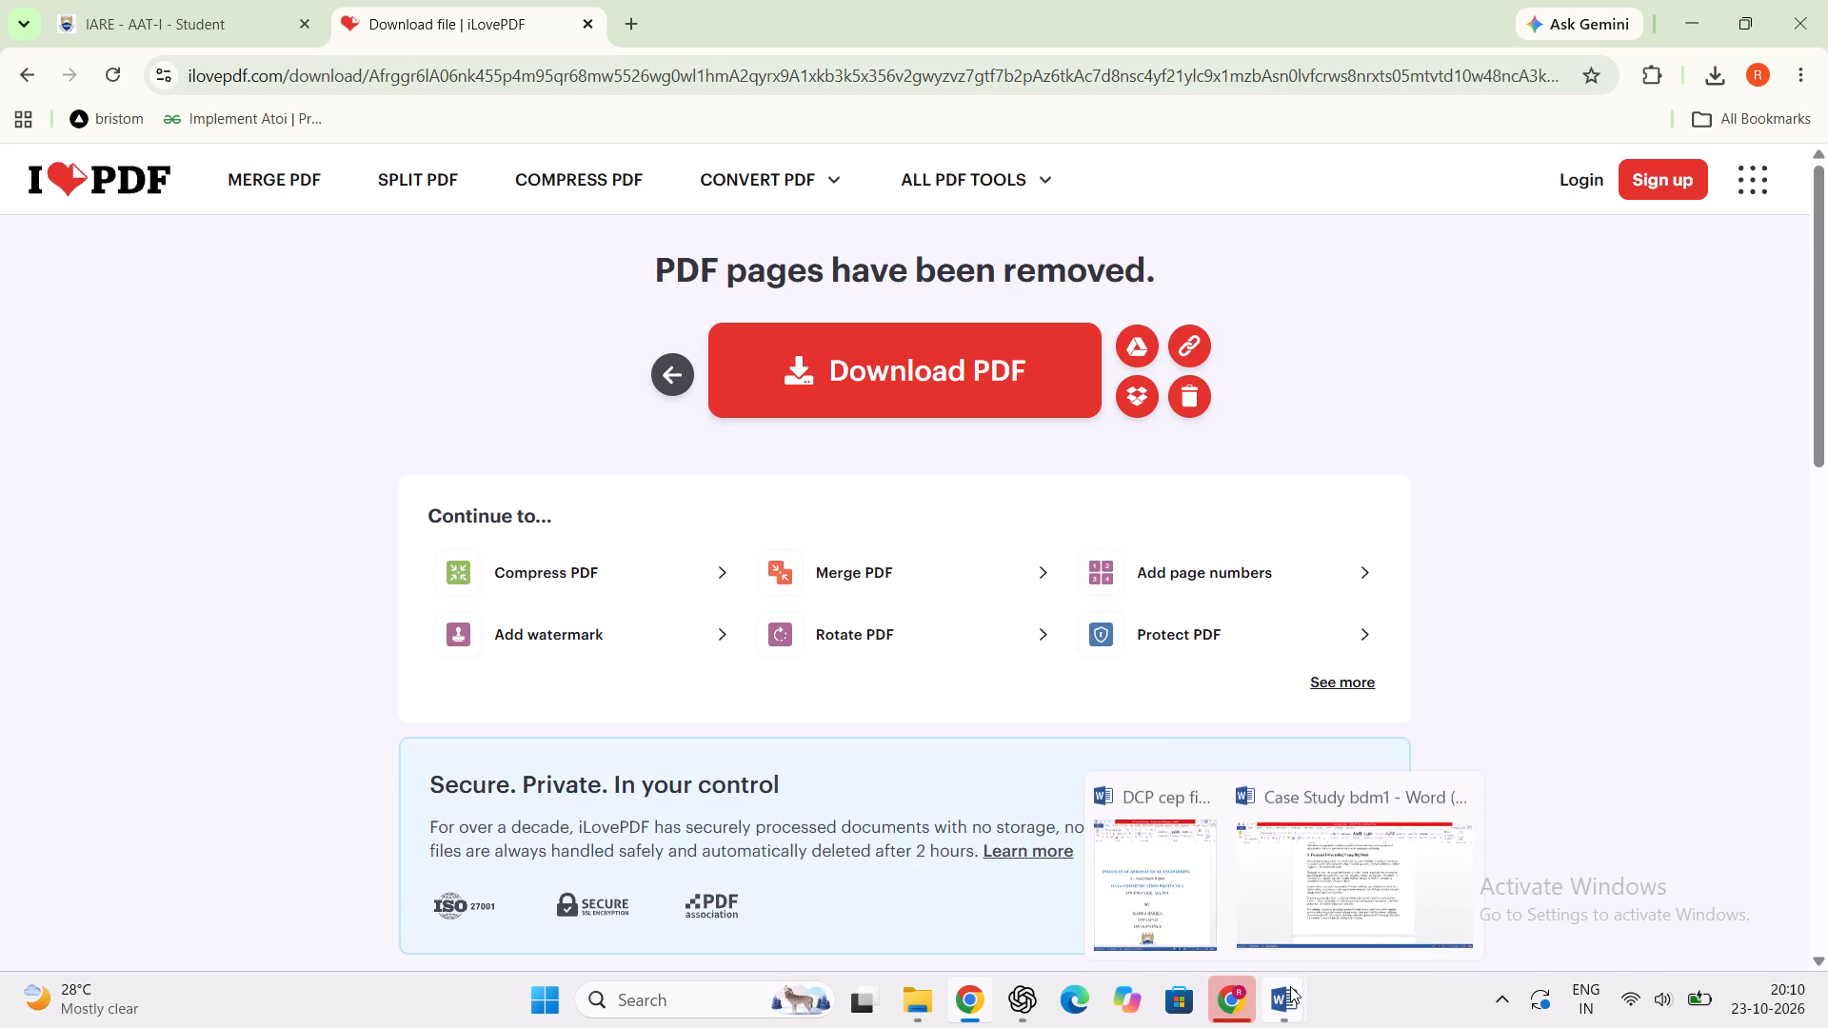
# Switch to Word and replace "Assignment Report" with "CASESTUDY" on the cover page of the DCP cep final document.
pyautogui.click(1304, 940)
pyautogui.scroll(11, 1214, 632)
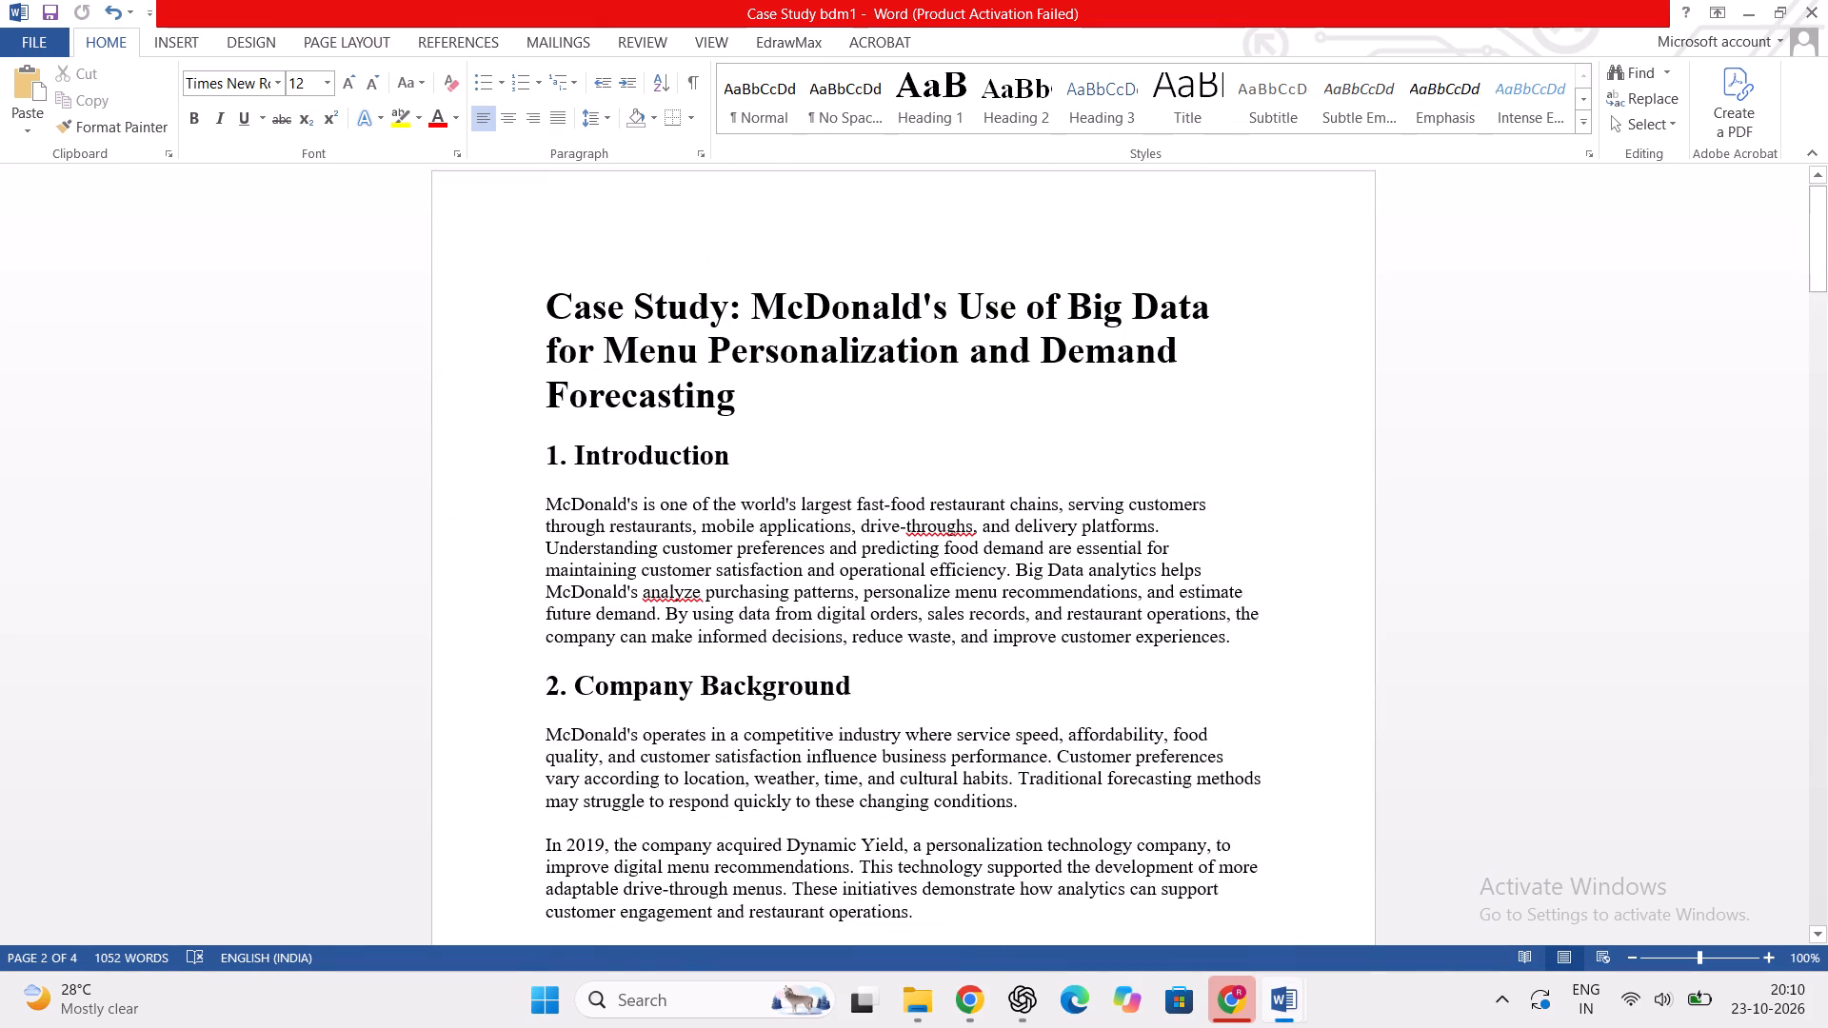
pyautogui.scroll(6, 1214, 632)
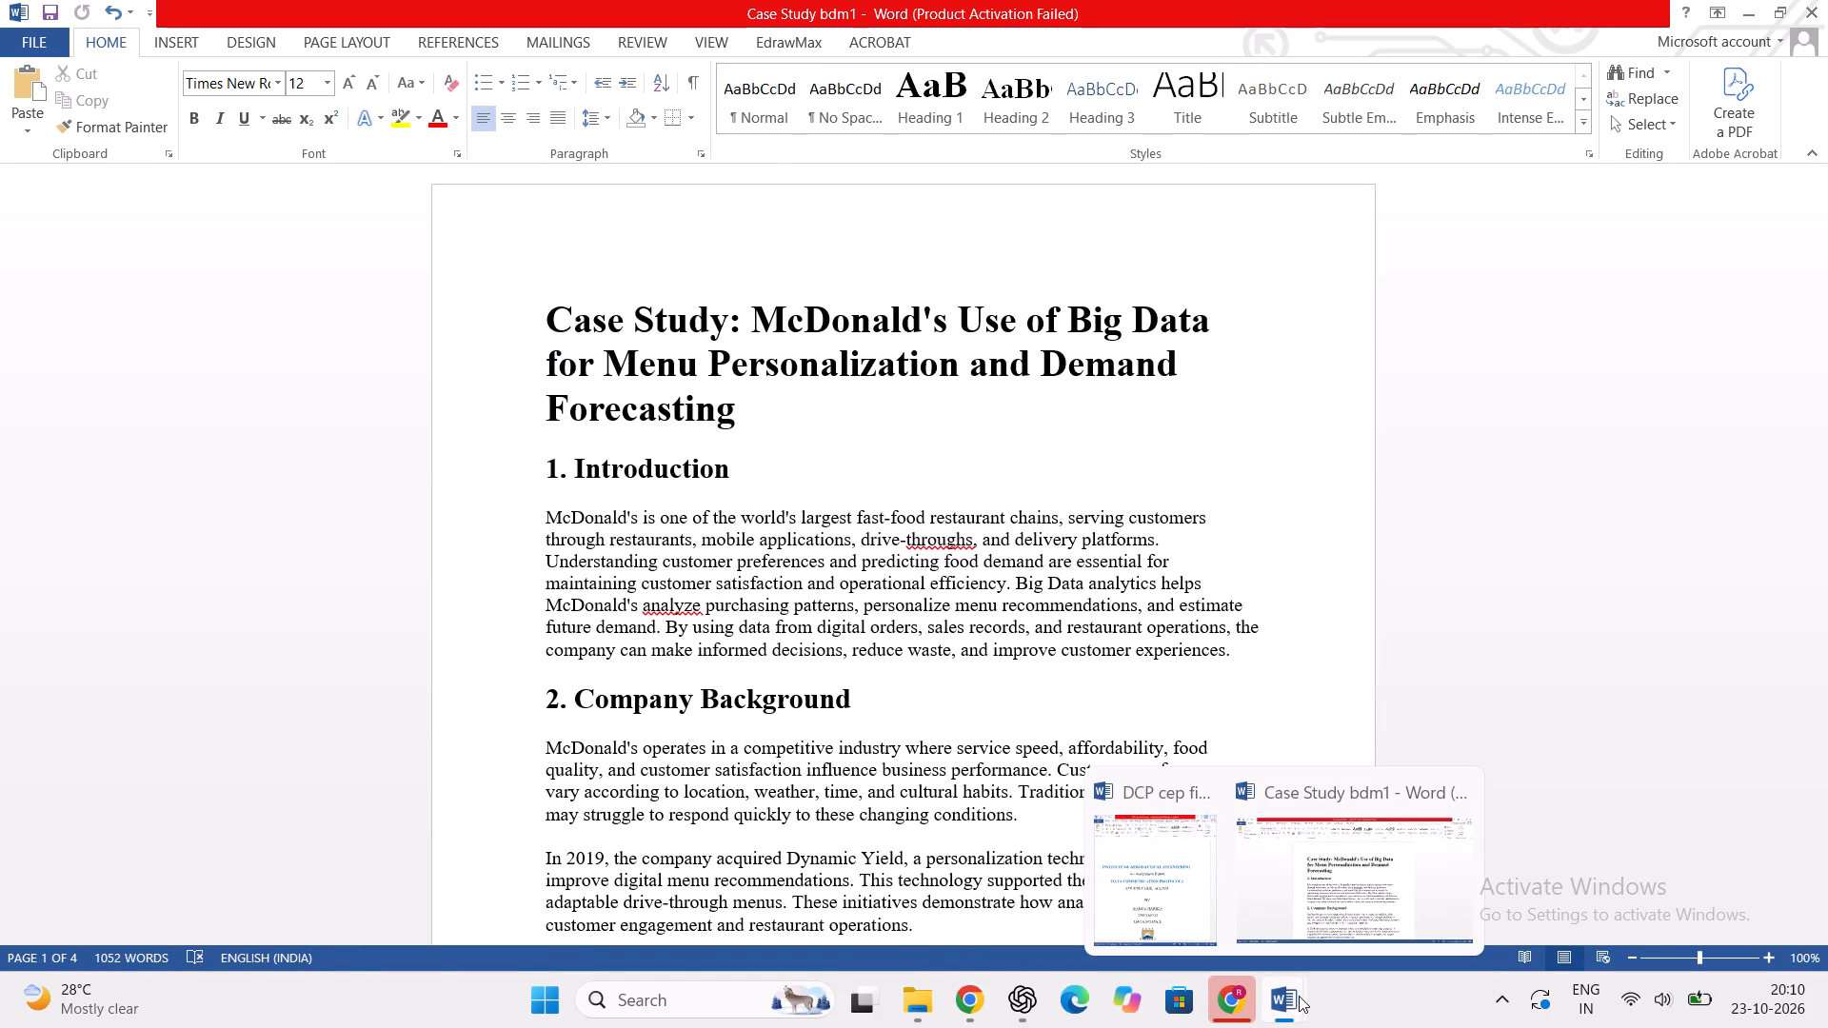
pyautogui.click(1194, 920)
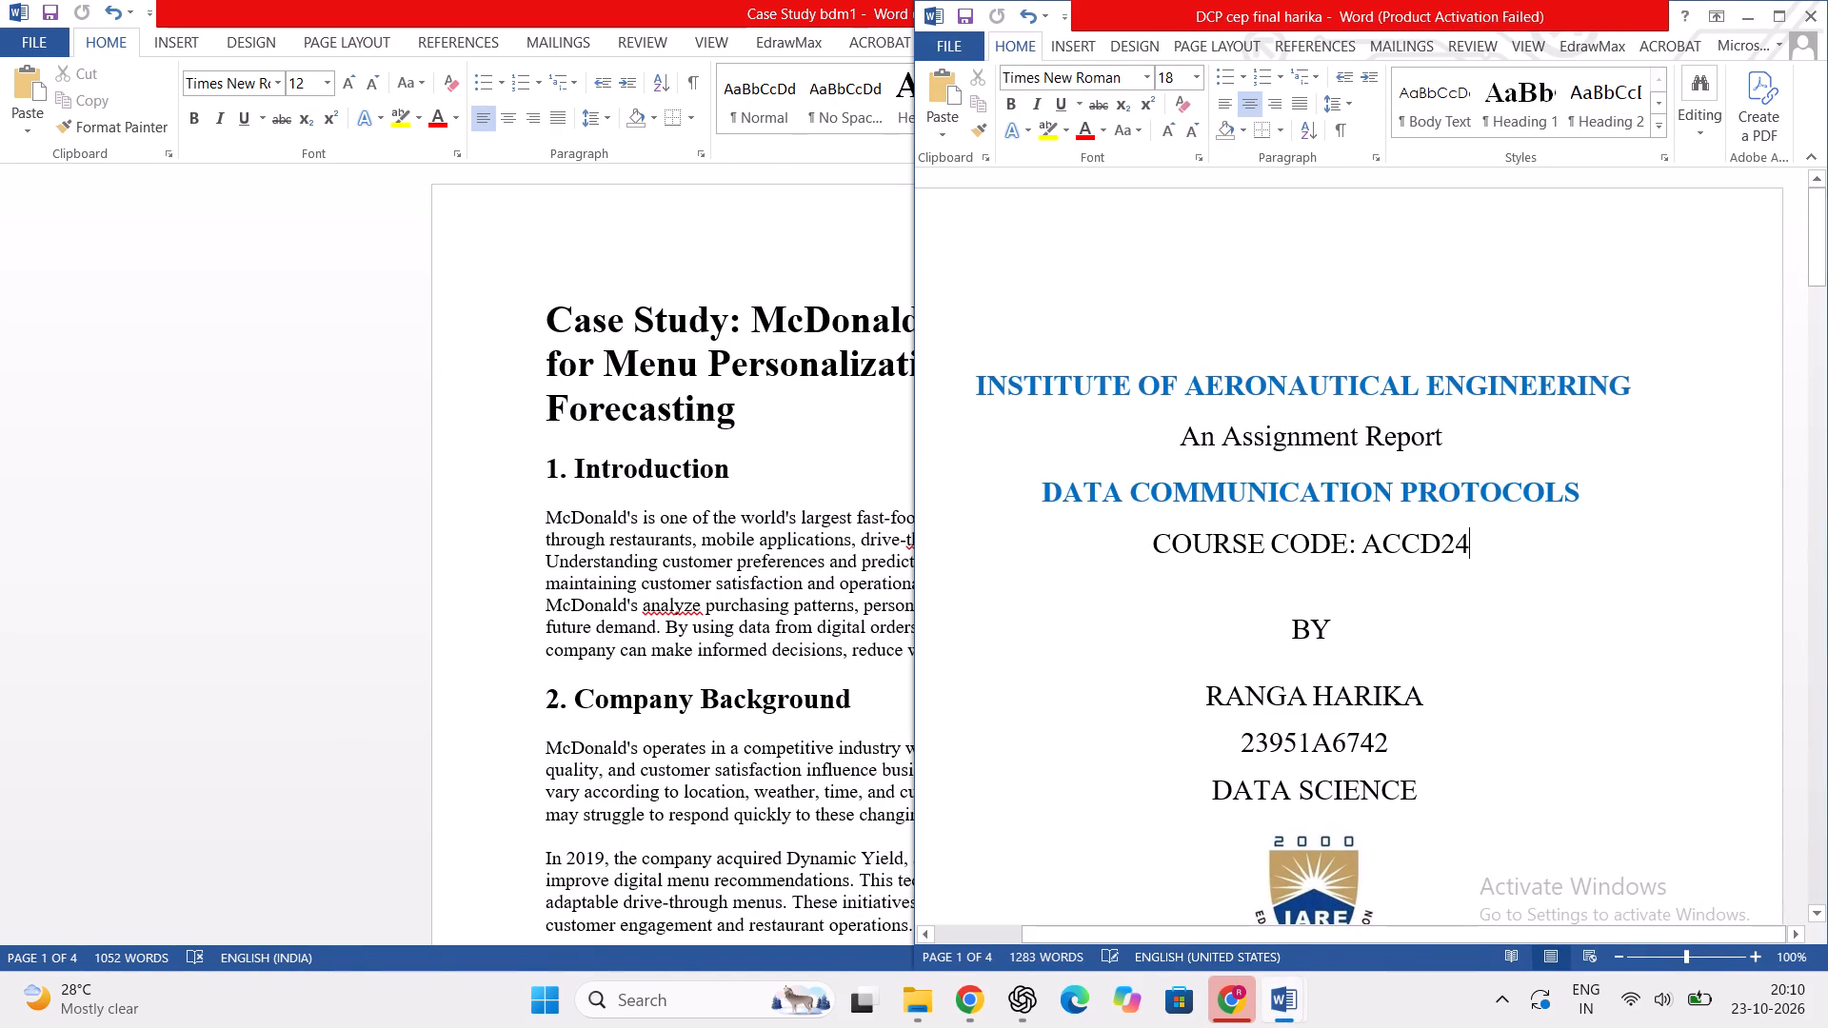
pyautogui.click(1417, 434)
pyautogui.click(1444, 428)
pyautogui.press('BackSpace')
pyautogui.press('BackSpace')
pyautogui.press('BackSpace')
pyautogui.press('BackSpace')
pyautogui.press('BackSpace')
pyautogui.press('BackSpace')
pyautogui.press('BackSpace')
pyautogui.press('BackSpace')
pyautogui.press('BackSpace')
pyautogui.press('BackSpace')
pyautogui.press('BackSpace')
pyautogui.press('BackSpace')
pyautogui.press('BackSpace')
pyautogui.press('BackSpace')
pyautogui.press('BackSpace')
pyautogui.press('BackSpace')
pyautogui.press('BackSpace')
pyautogui.press('BackSpace')
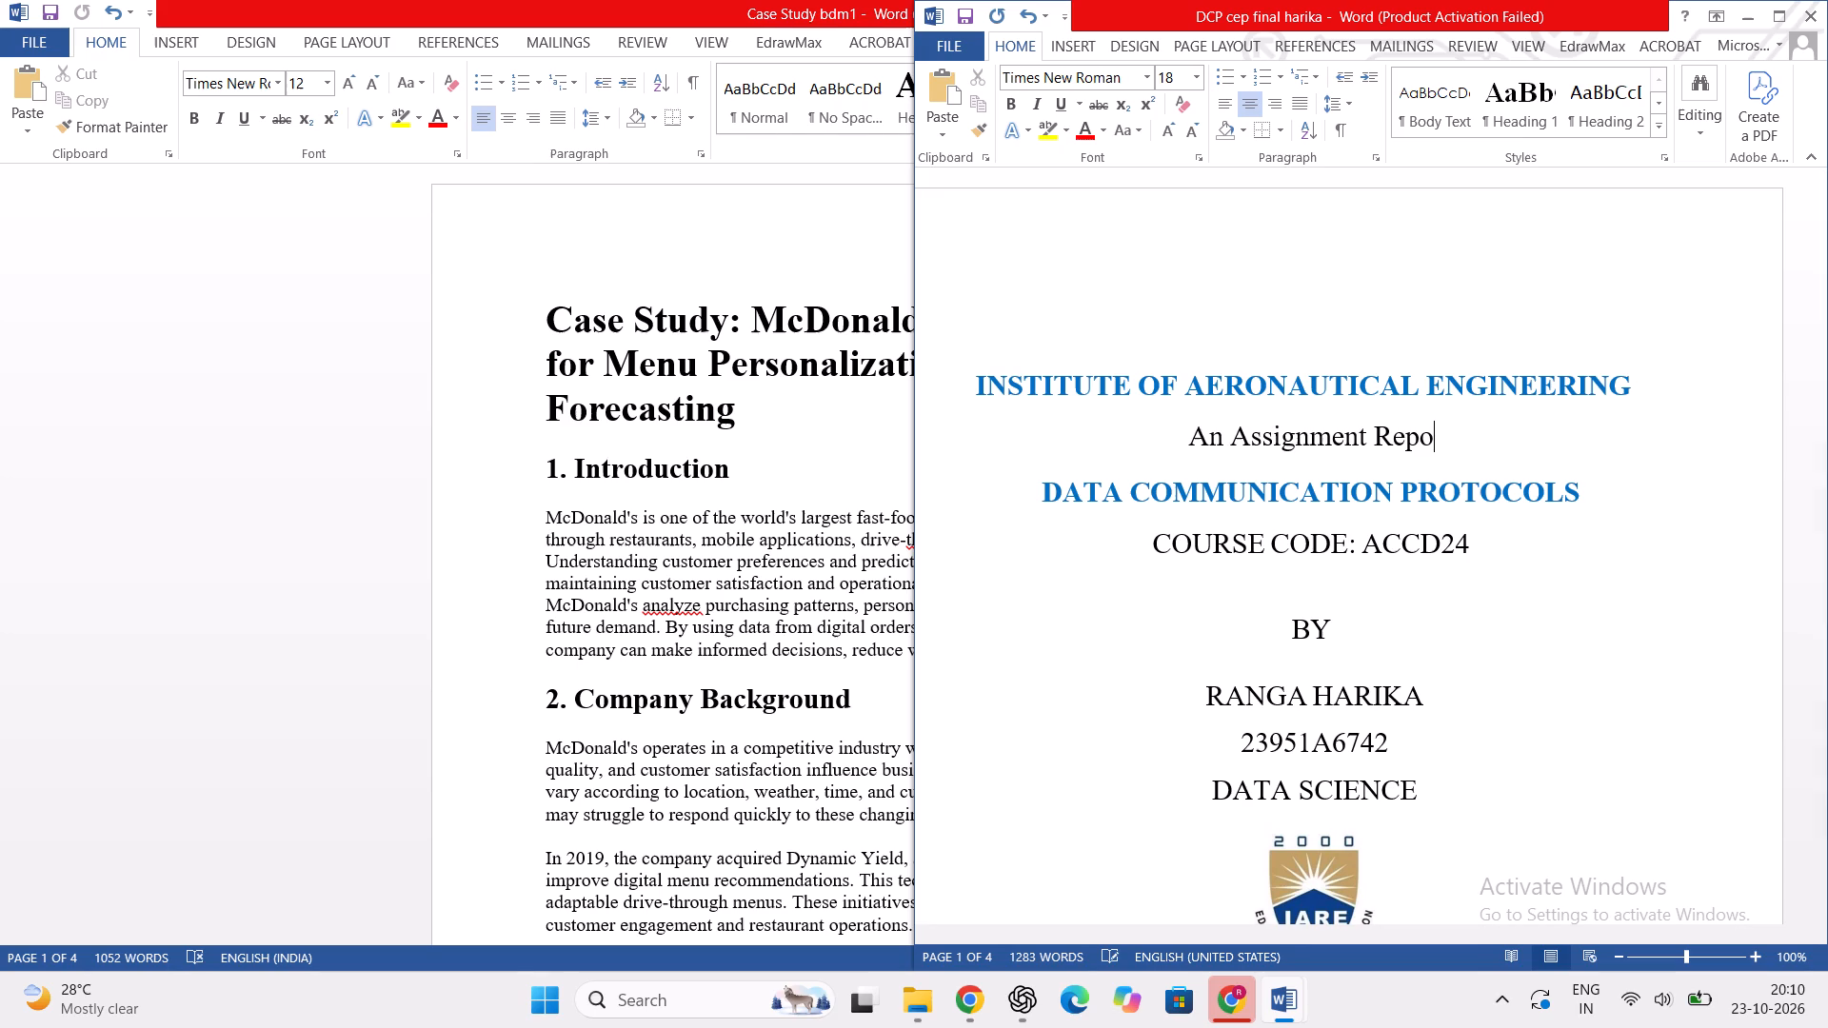
pyautogui.press('space')
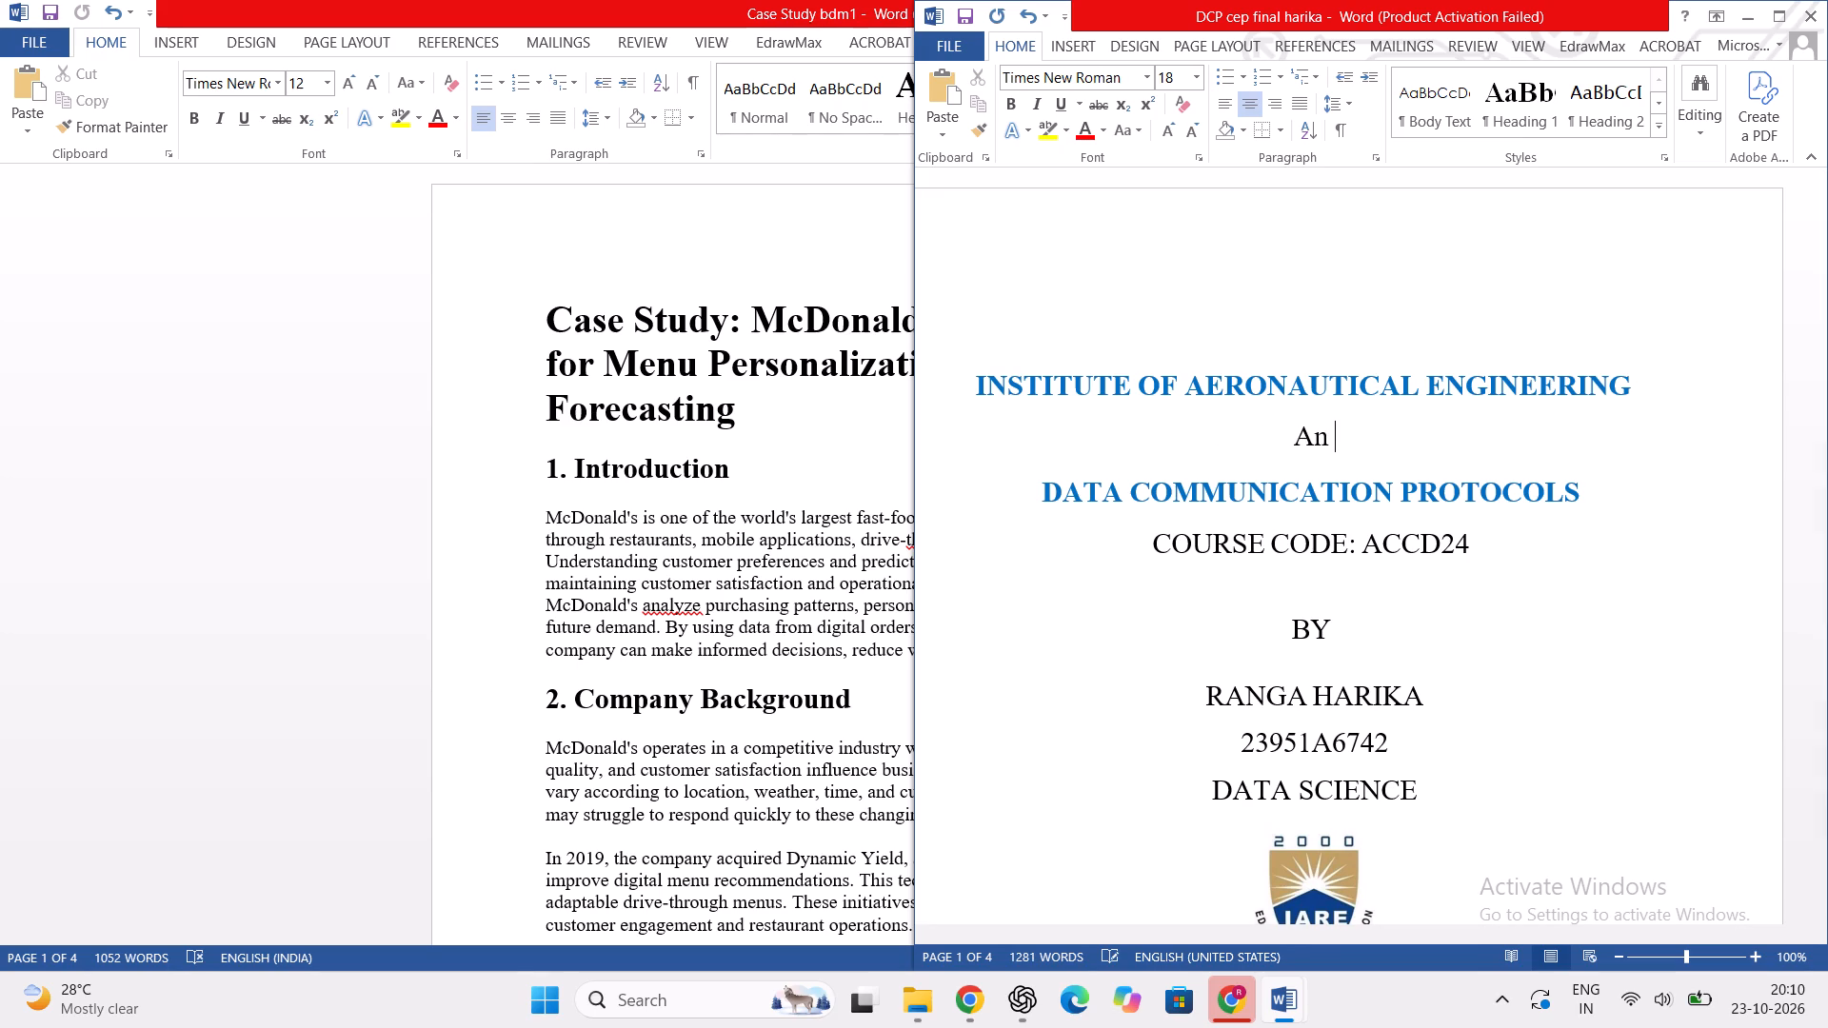
pyautogui.write('CASESTUDY')
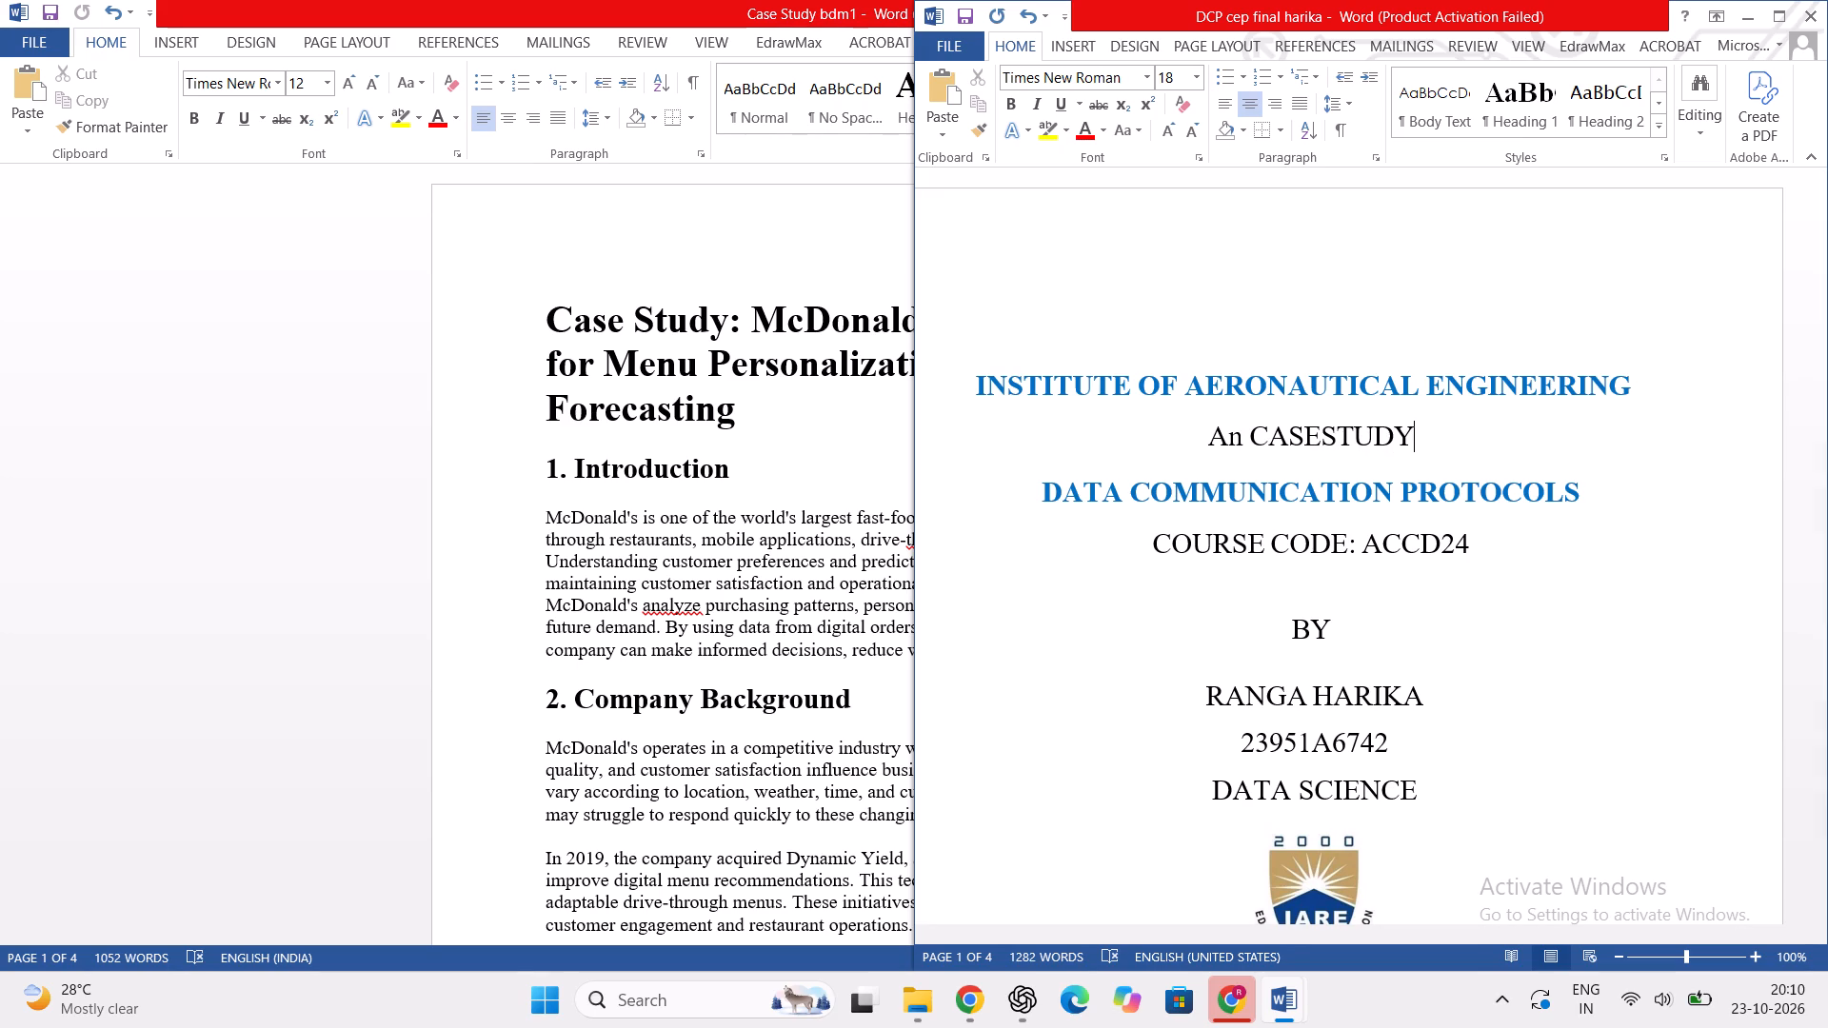
# Correct the article before CASESTUDY on the cover page to "A".
pyautogui.press('Left')
pyautogui.press('Left')
pyautogui.press('Left')
pyautogui.press('Left')
pyautogui.press('Left')
pyautogui.press('Left')
pyautogui.press('Left')
pyautogui.press('Left')
pyautogui.press('Left')
pyautogui.press('Left')
pyautogui.press('Left')
pyautogui.press('Right')
pyautogui.press('BackSpace')
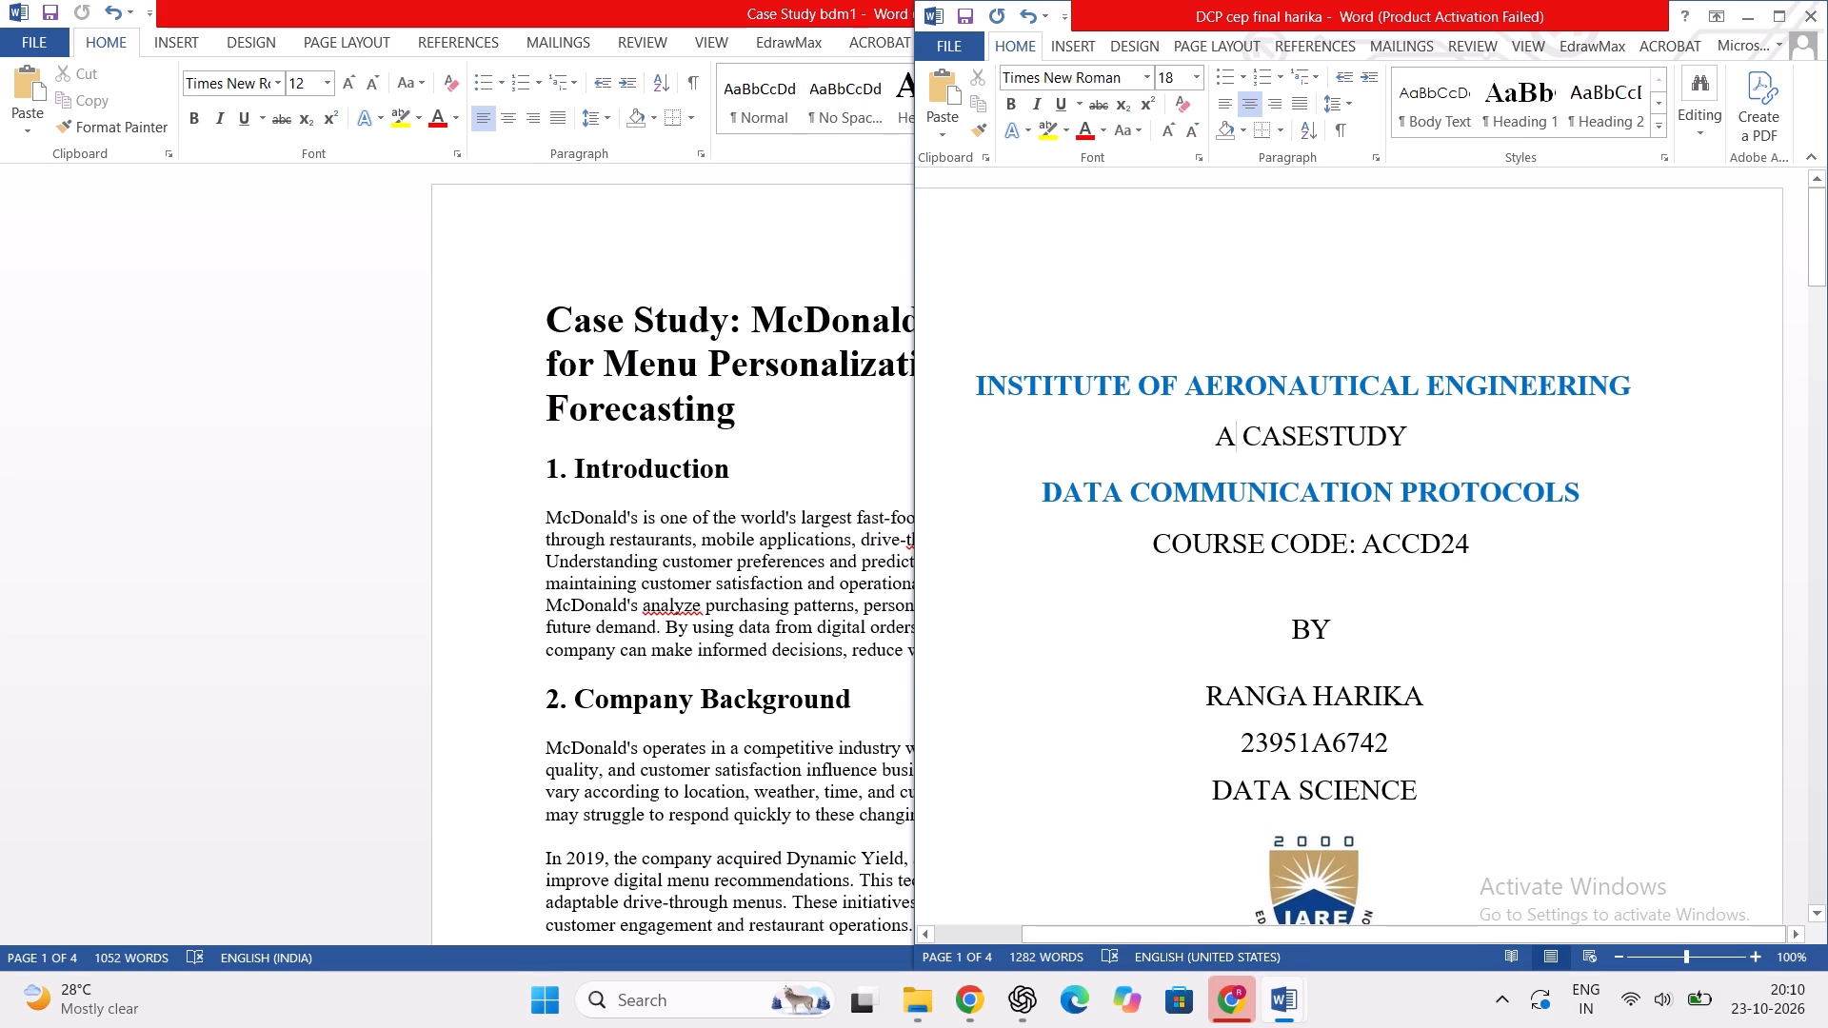
# Replace the blue course title on the cover page with BIG DATA MANAGEMENT.
pyautogui.click(1659, 487)
pyautogui.press('BackSpace')
pyautogui.press('BackSpace')
pyautogui.press('BackSpace')
pyautogui.press('BackSpace')
pyautogui.press('BackSpace')
pyautogui.press('BackSpace')
pyautogui.press('BackSpace')
pyautogui.press('BackSpace')
pyautogui.press('BackSpace')
pyautogui.press('BackSpace')
pyautogui.press('BackSpace')
pyautogui.press('BackSpace')
pyautogui.press('BackSpace')
pyautogui.press('BackSpace')
pyautogui.press('BackSpace')
pyautogui.press('BackSpace')
pyautogui.press('BackSpace')
pyautogui.press('BackSpace')
pyautogui.press('BackSpace')
pyautogui.press('BackSpace')
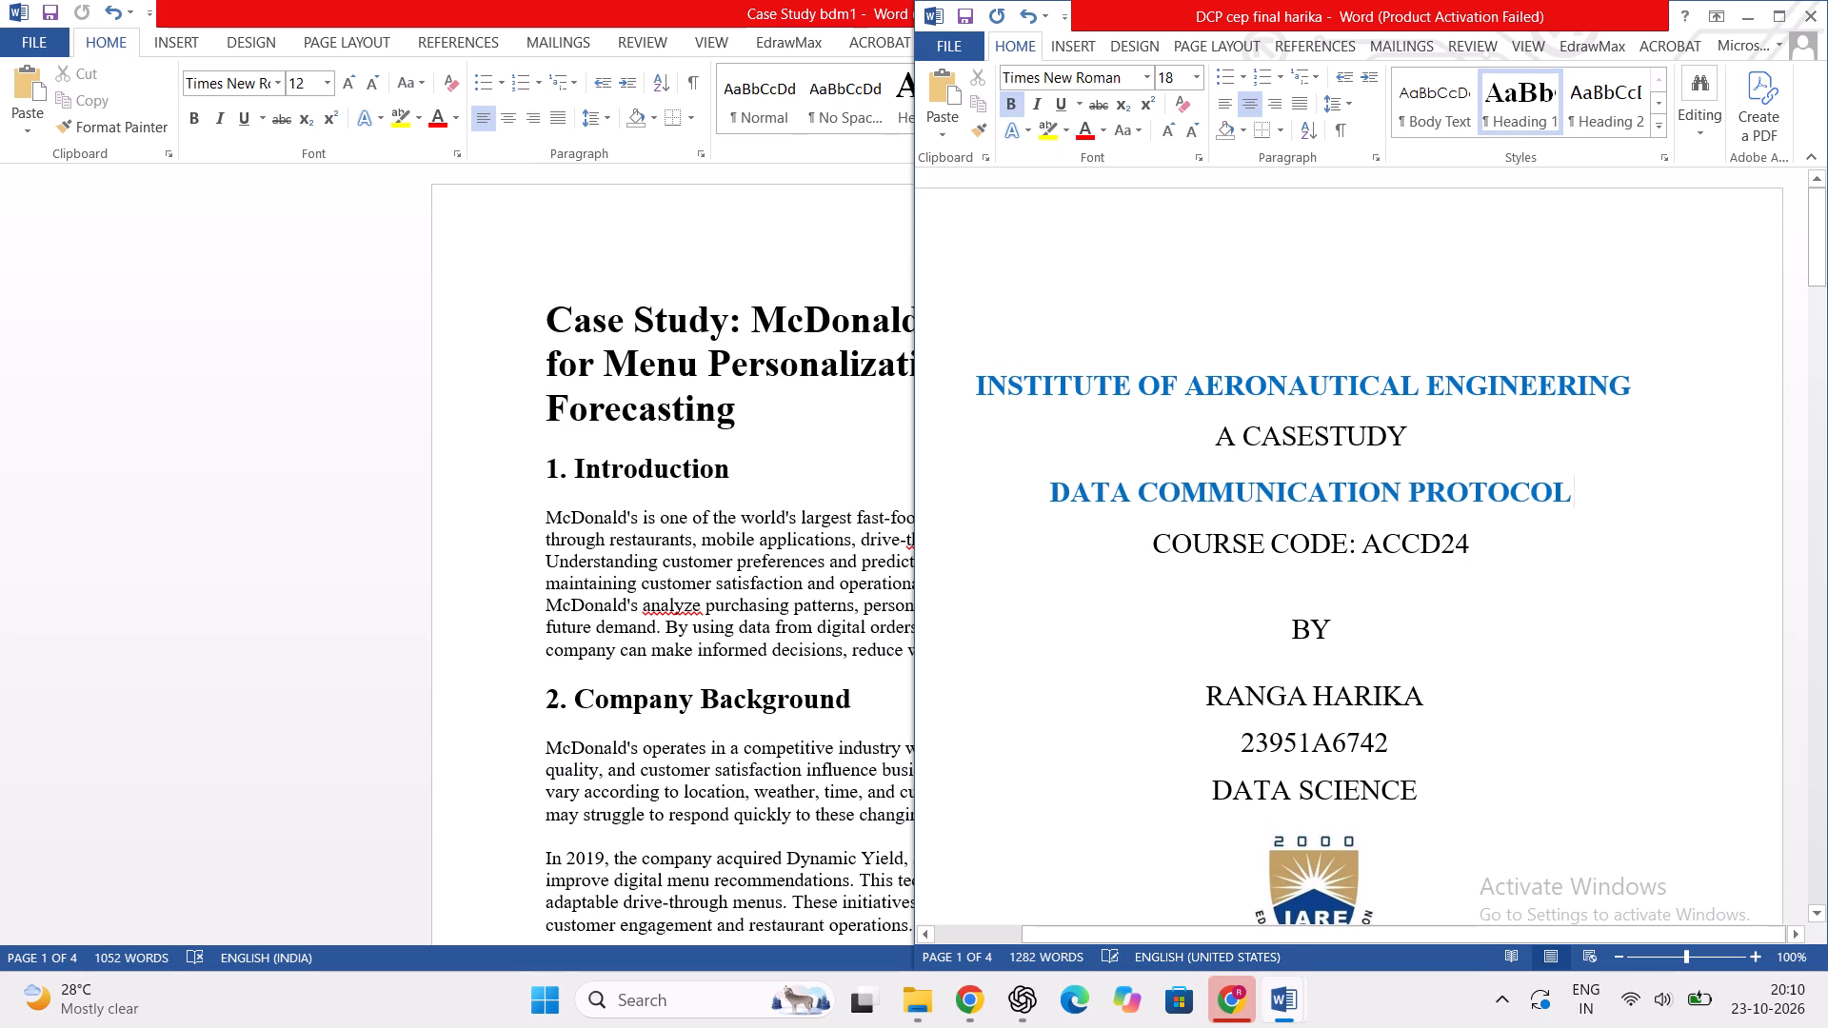
pyautogui.press('BackSpace')
pyautogui.press('BackSpace')
pyautogui.press('BackSpace')
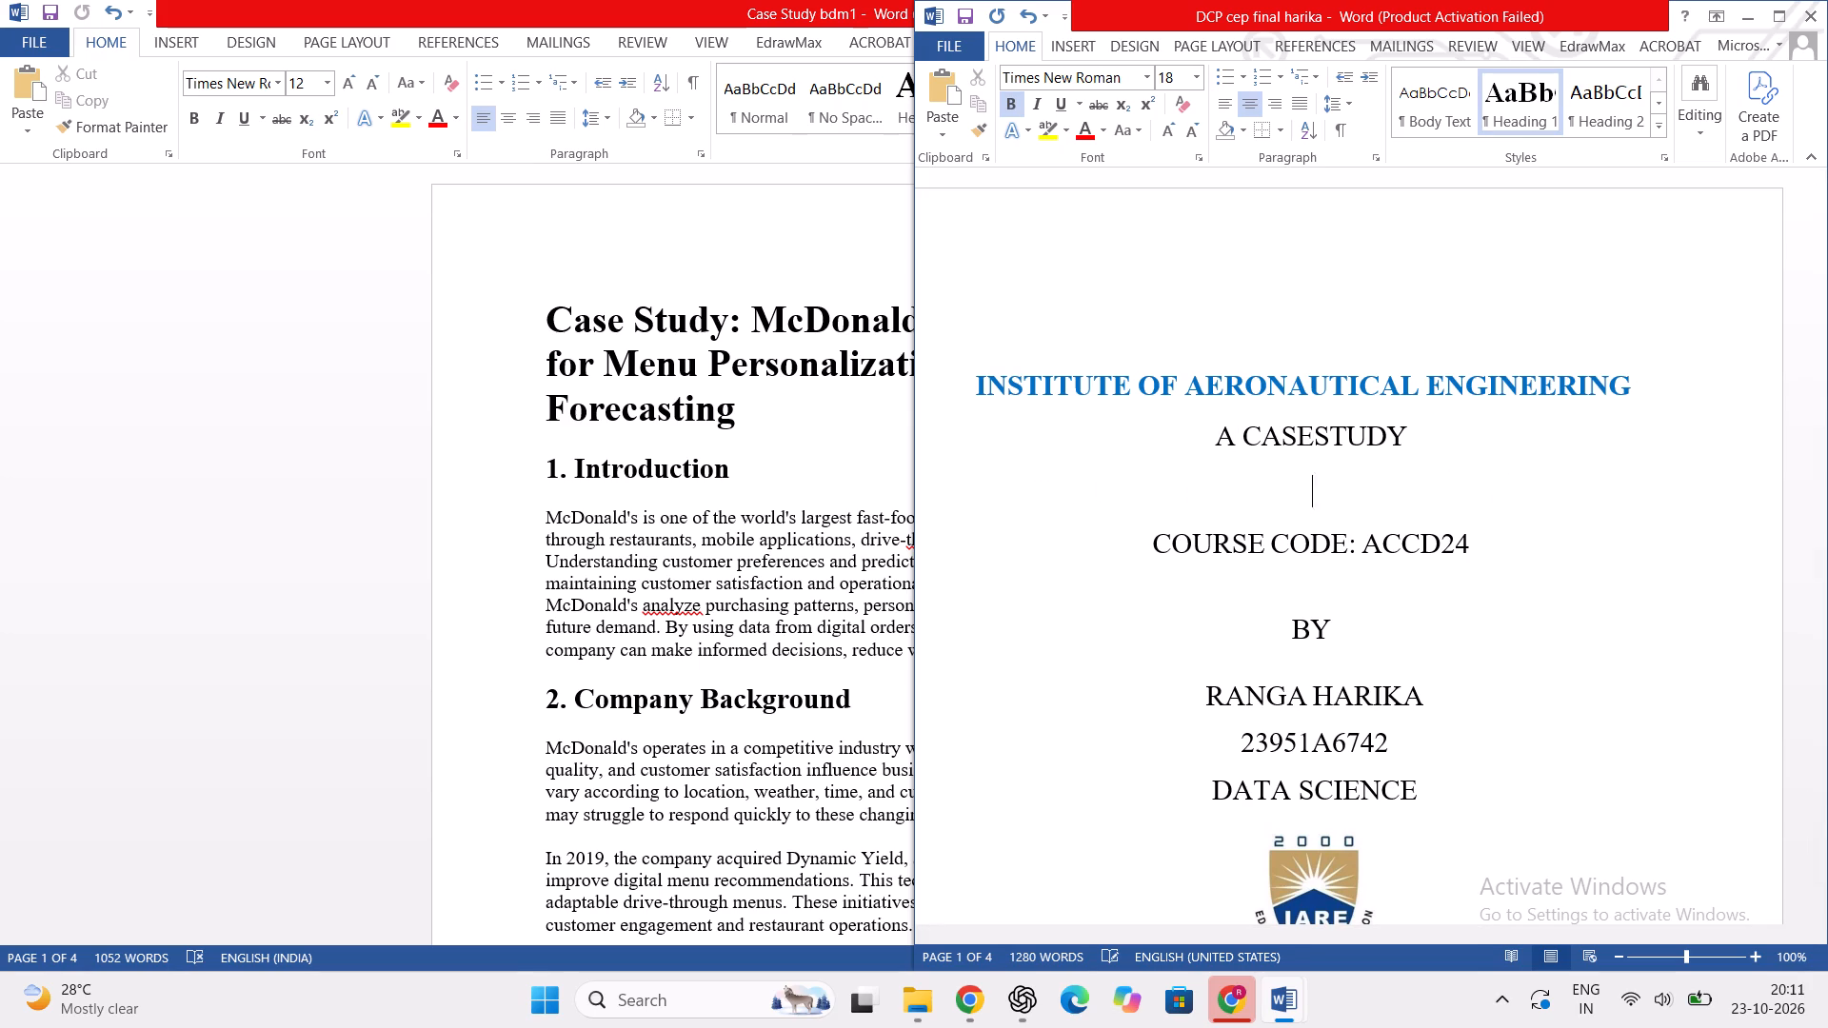
pyautogui.write('BIG DATA MANAGEMENT')
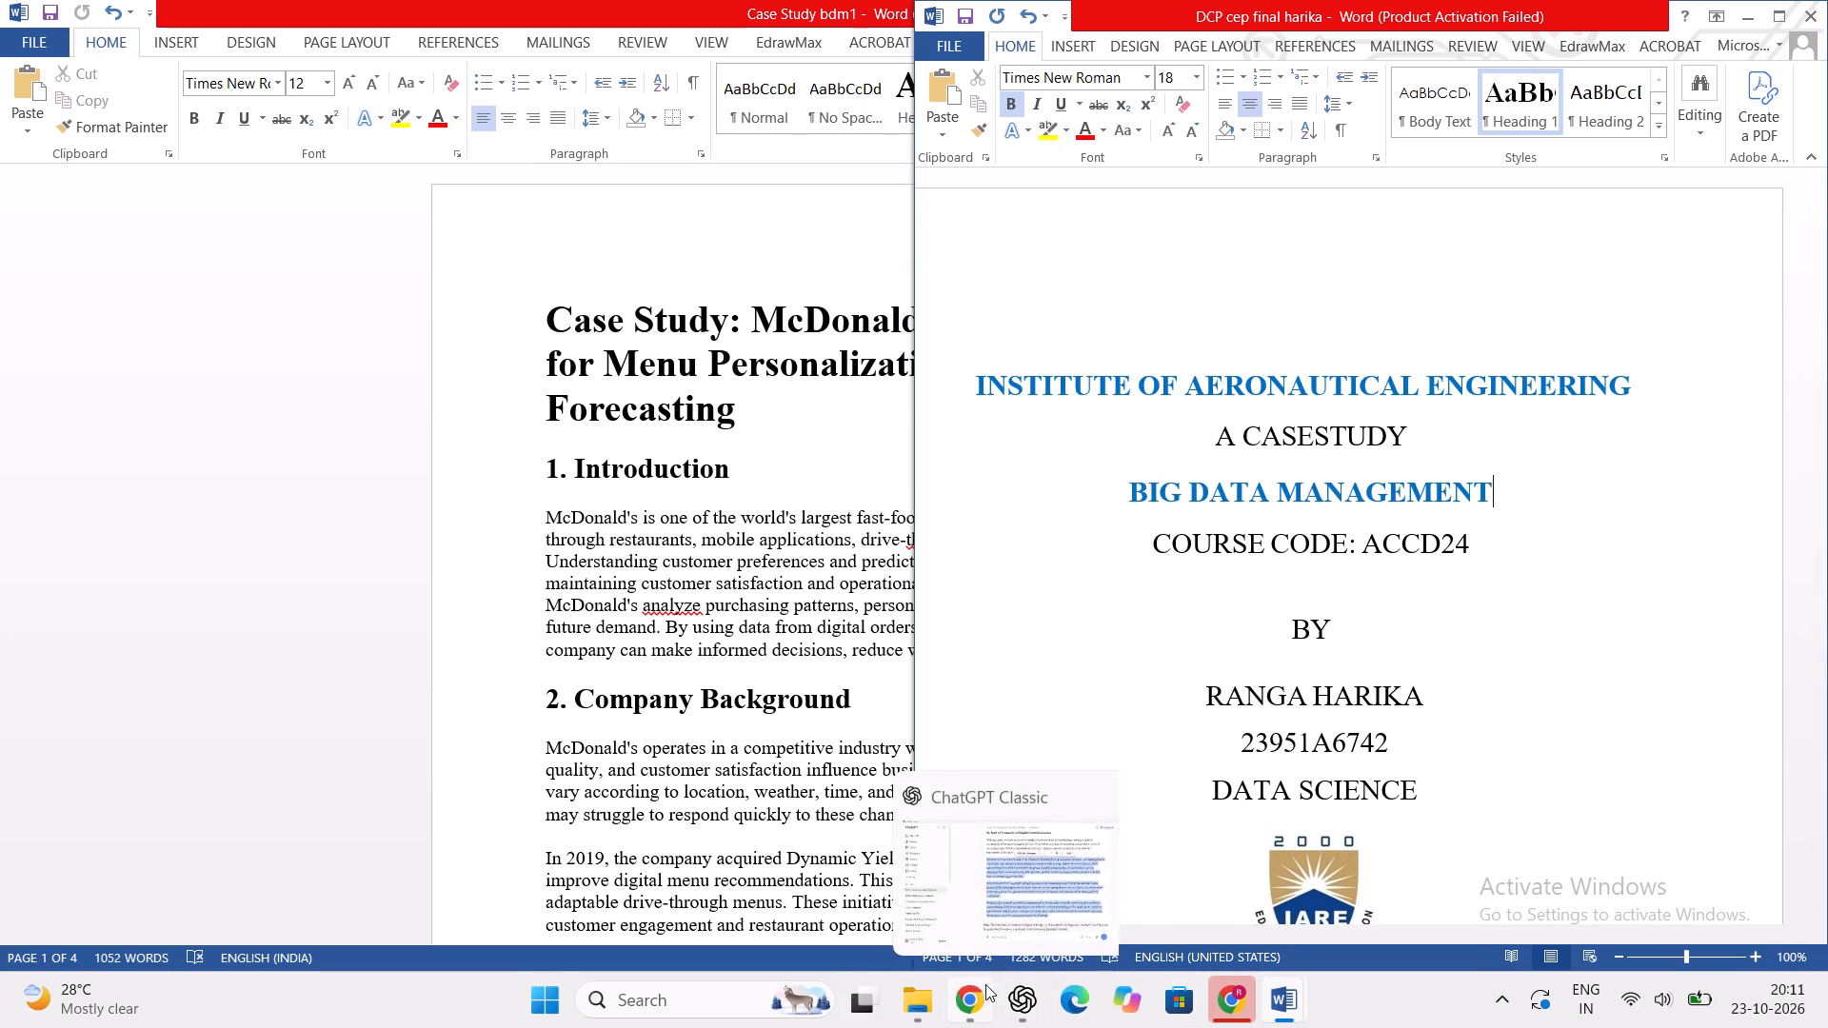
# Look up the Big Data Management course code in the Chrome student portal, set the cover page's code to ACDD21, and save.
pyautogui.click(983, 918)
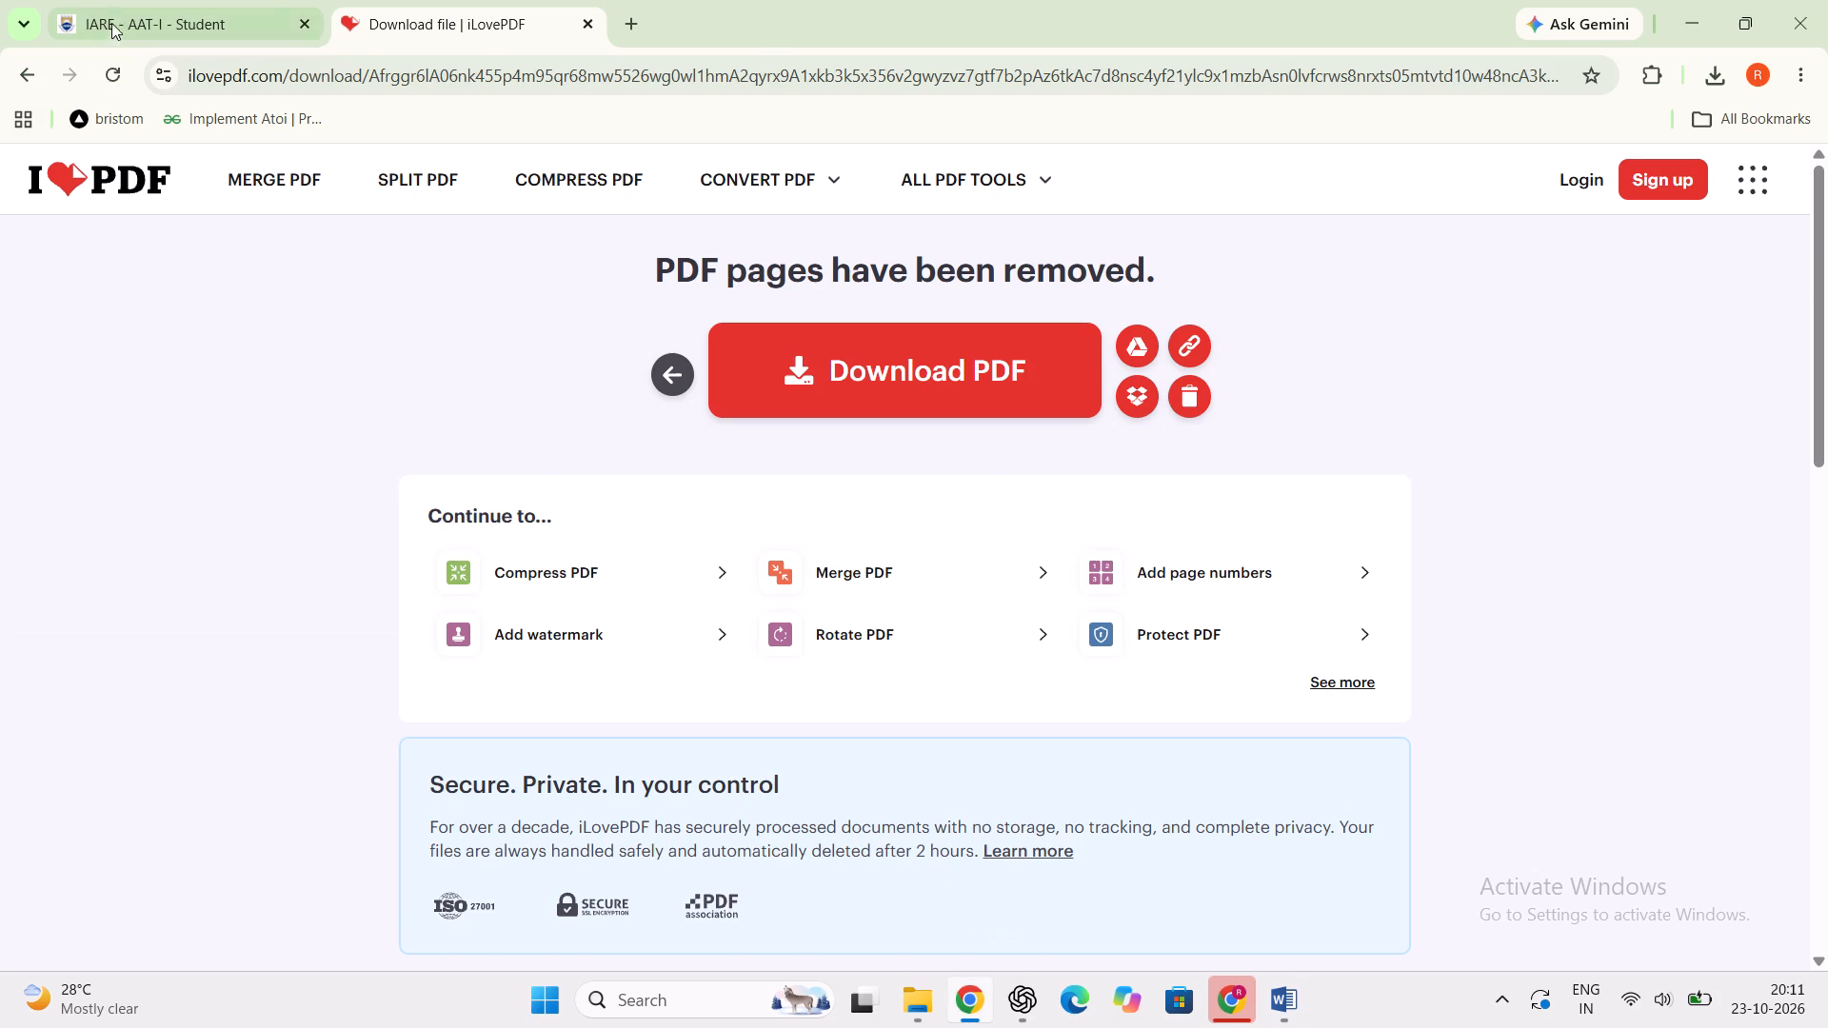
pyautogui.click(119, 11)
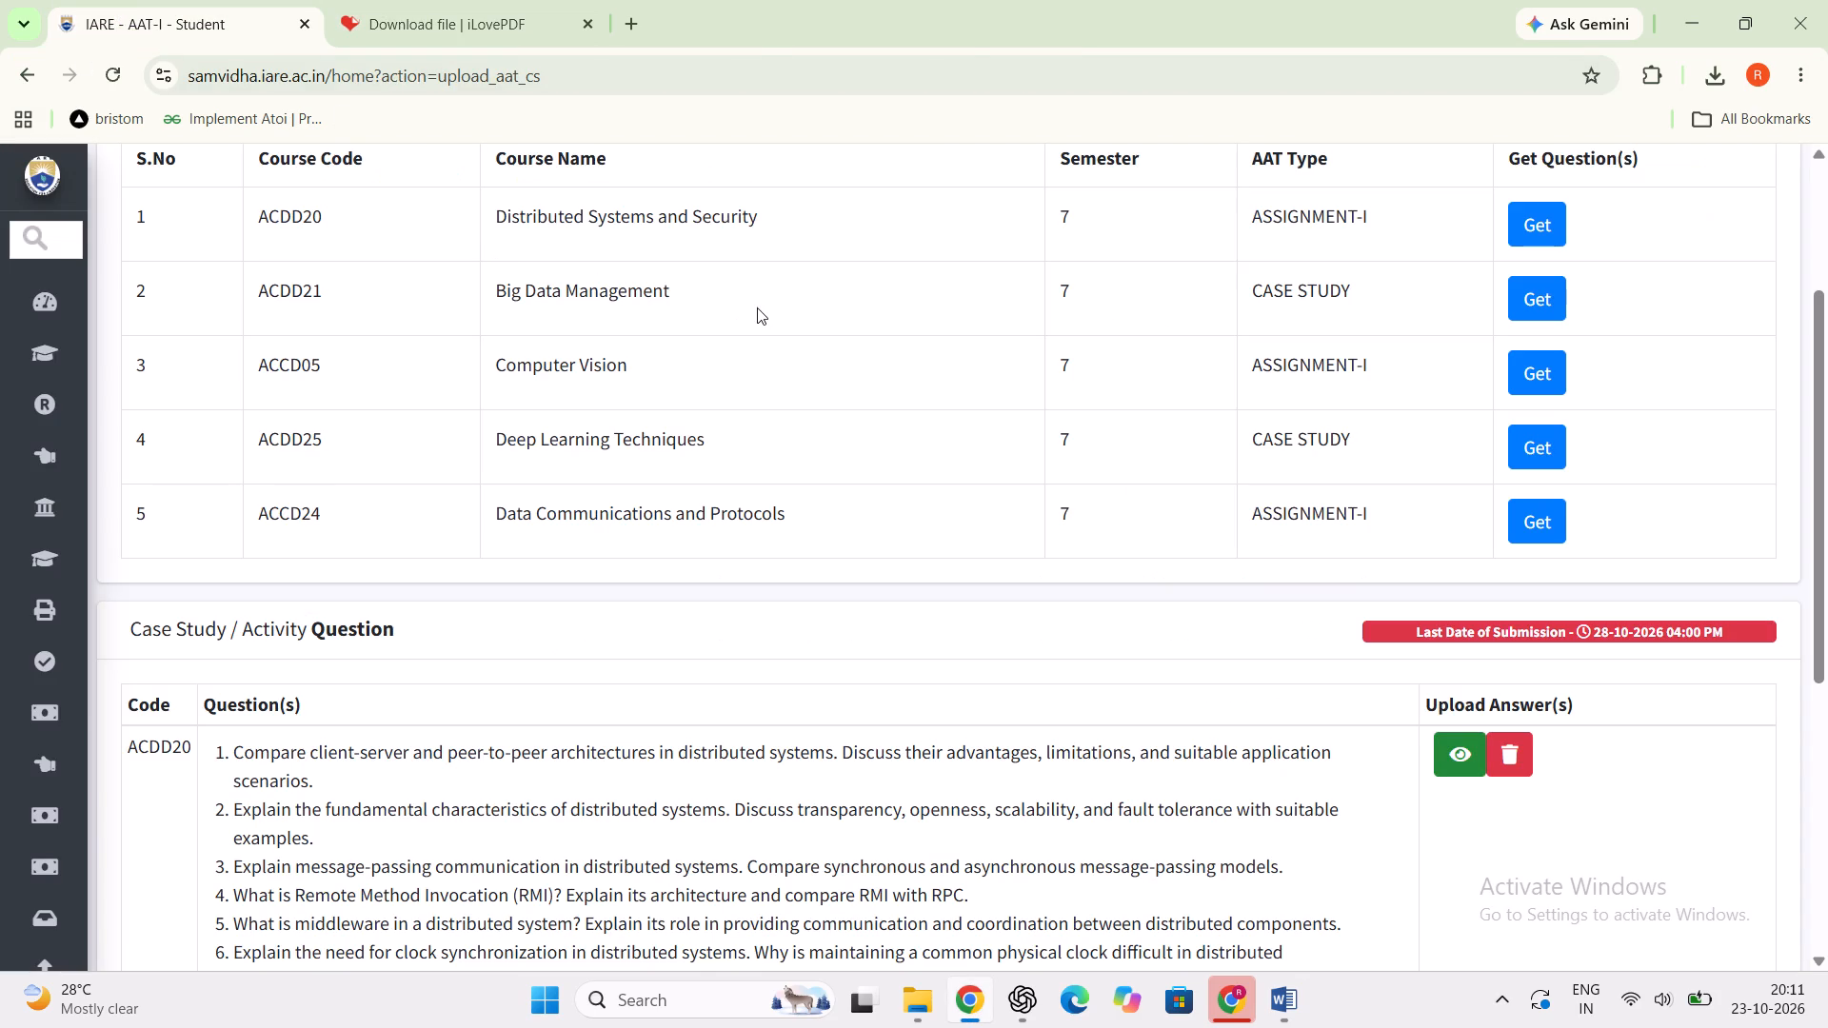
pyautogui.hotkey('alt', 'Tab')
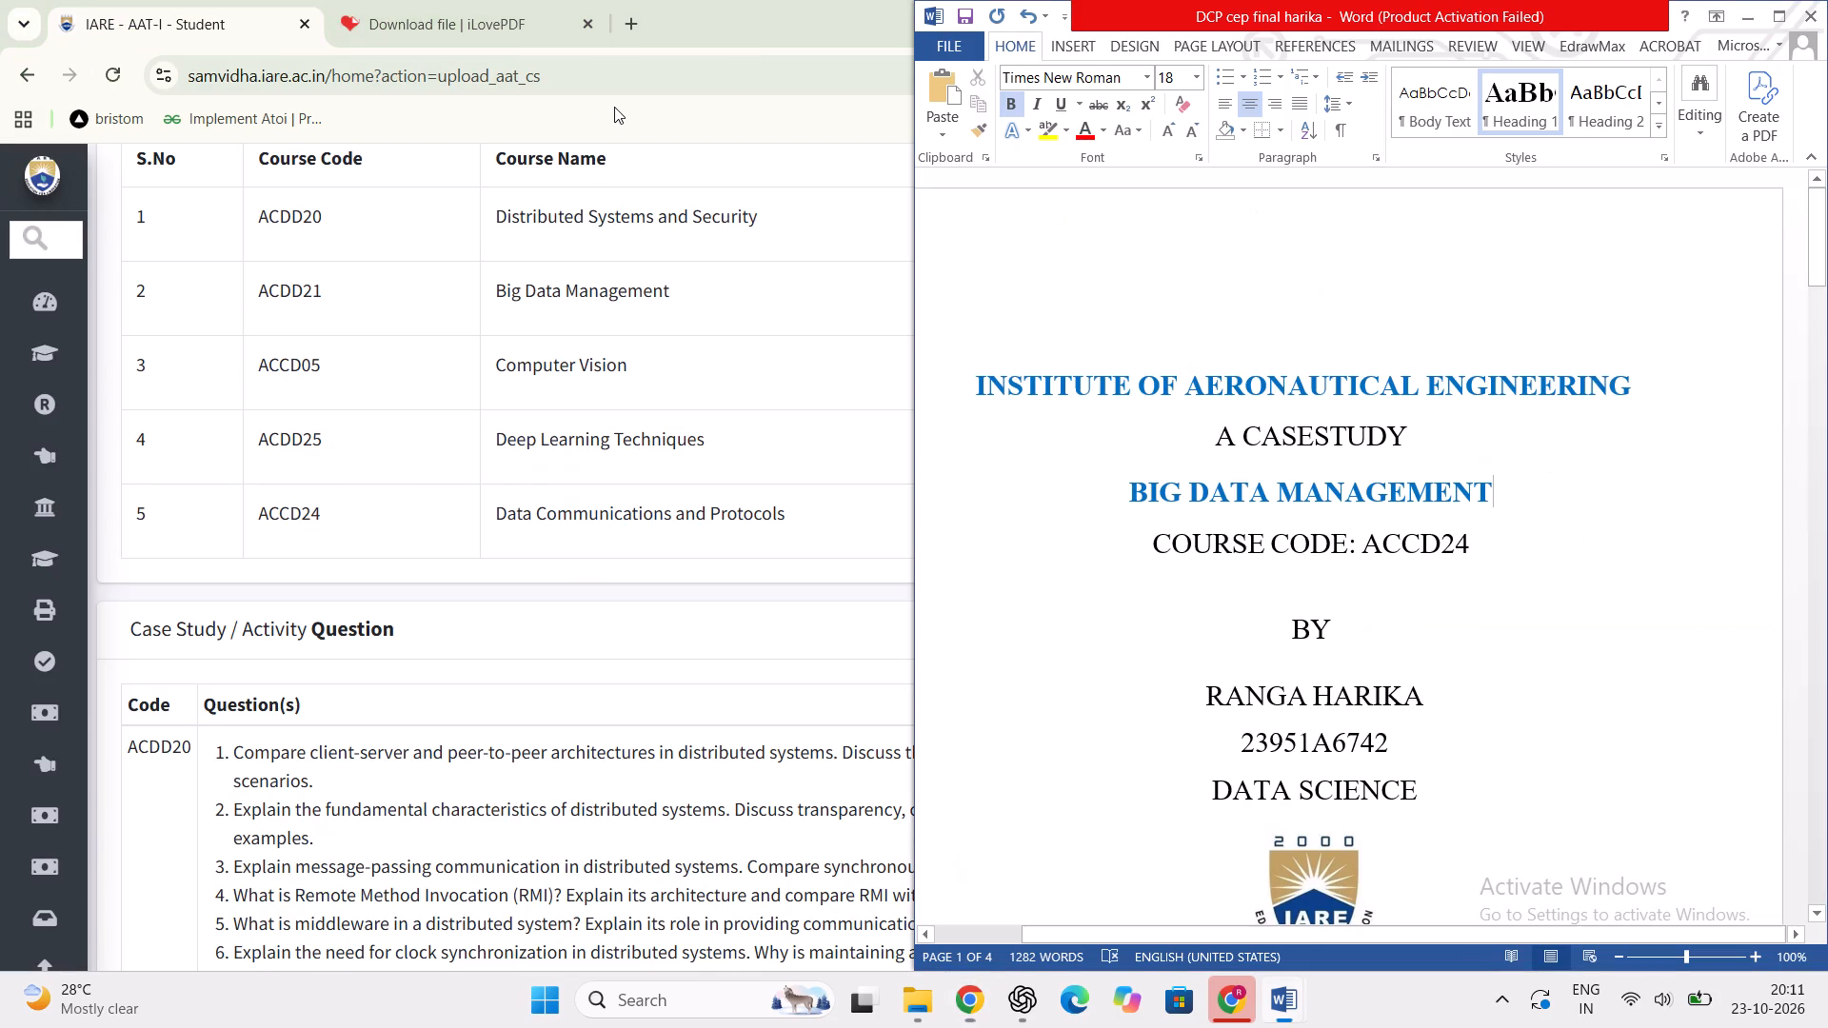
pyautogui.click(1484, 544)
pyautogui.press('BackSpace')
pyautogui.press('BackSpace')
pyautogui.press('BackSpace')
pyautogui.press('BackSpace')
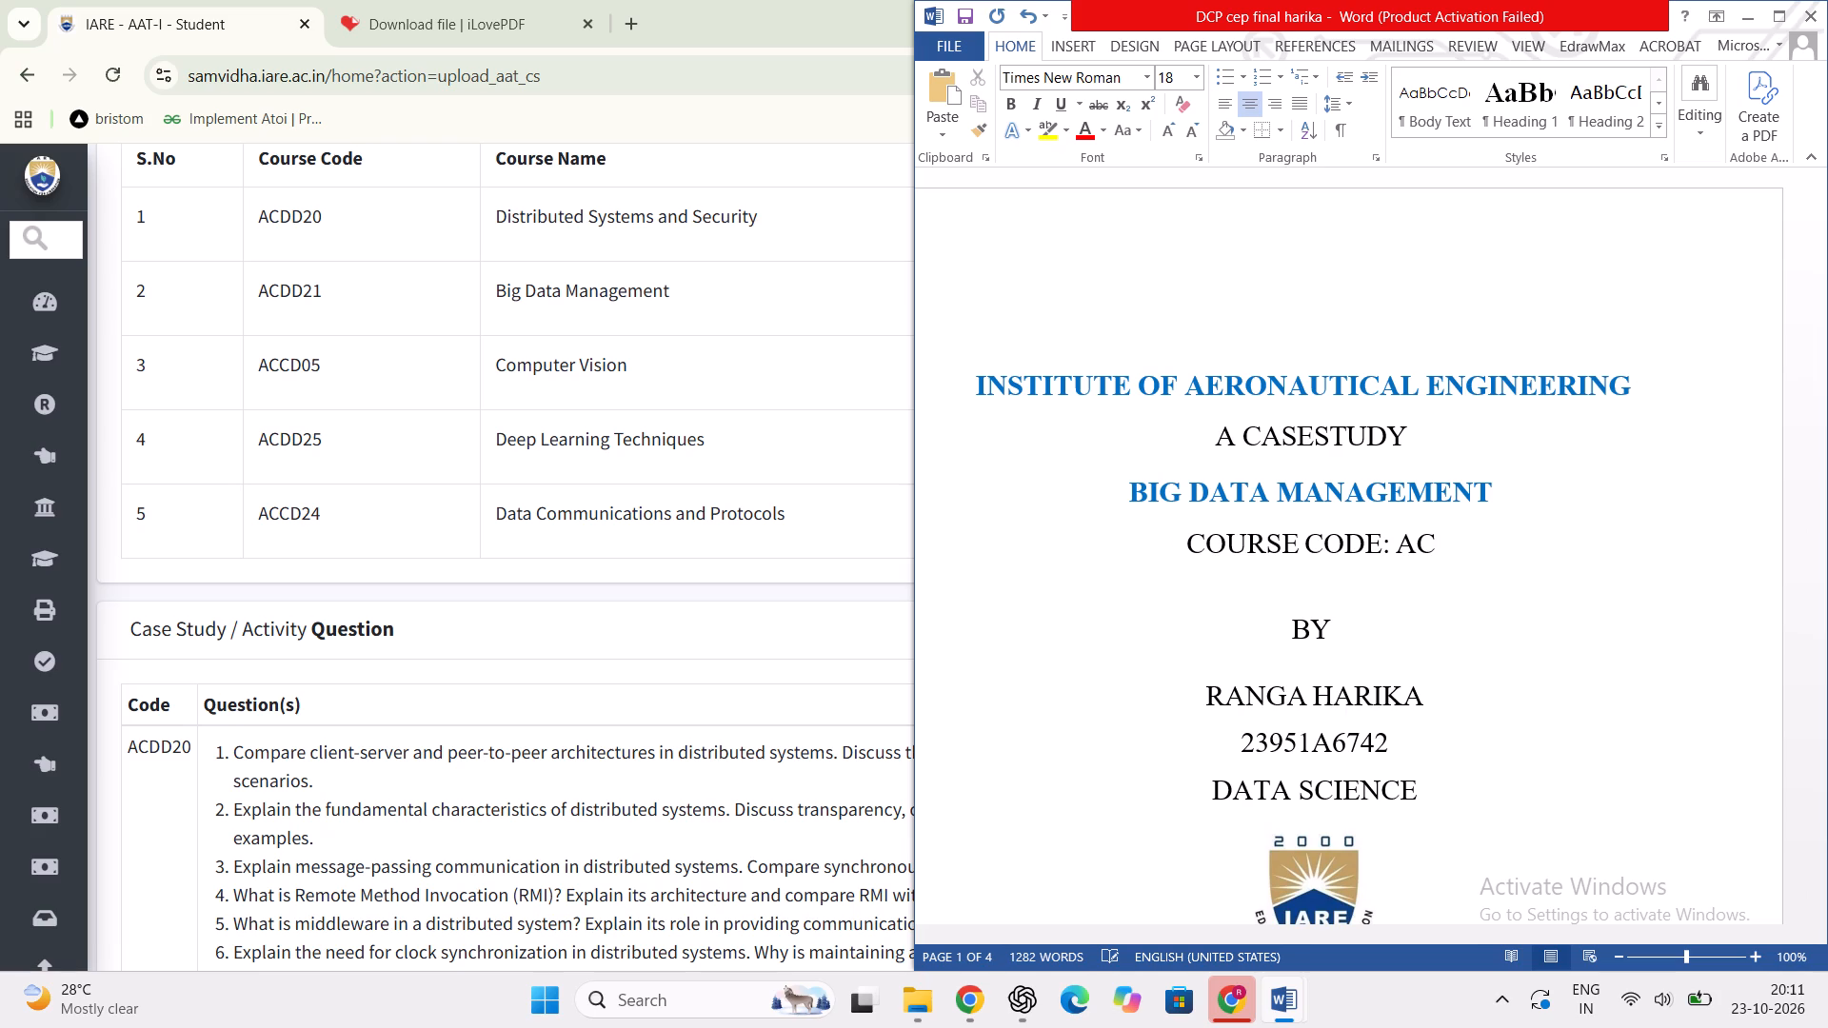
pyautogui.write('DD21')
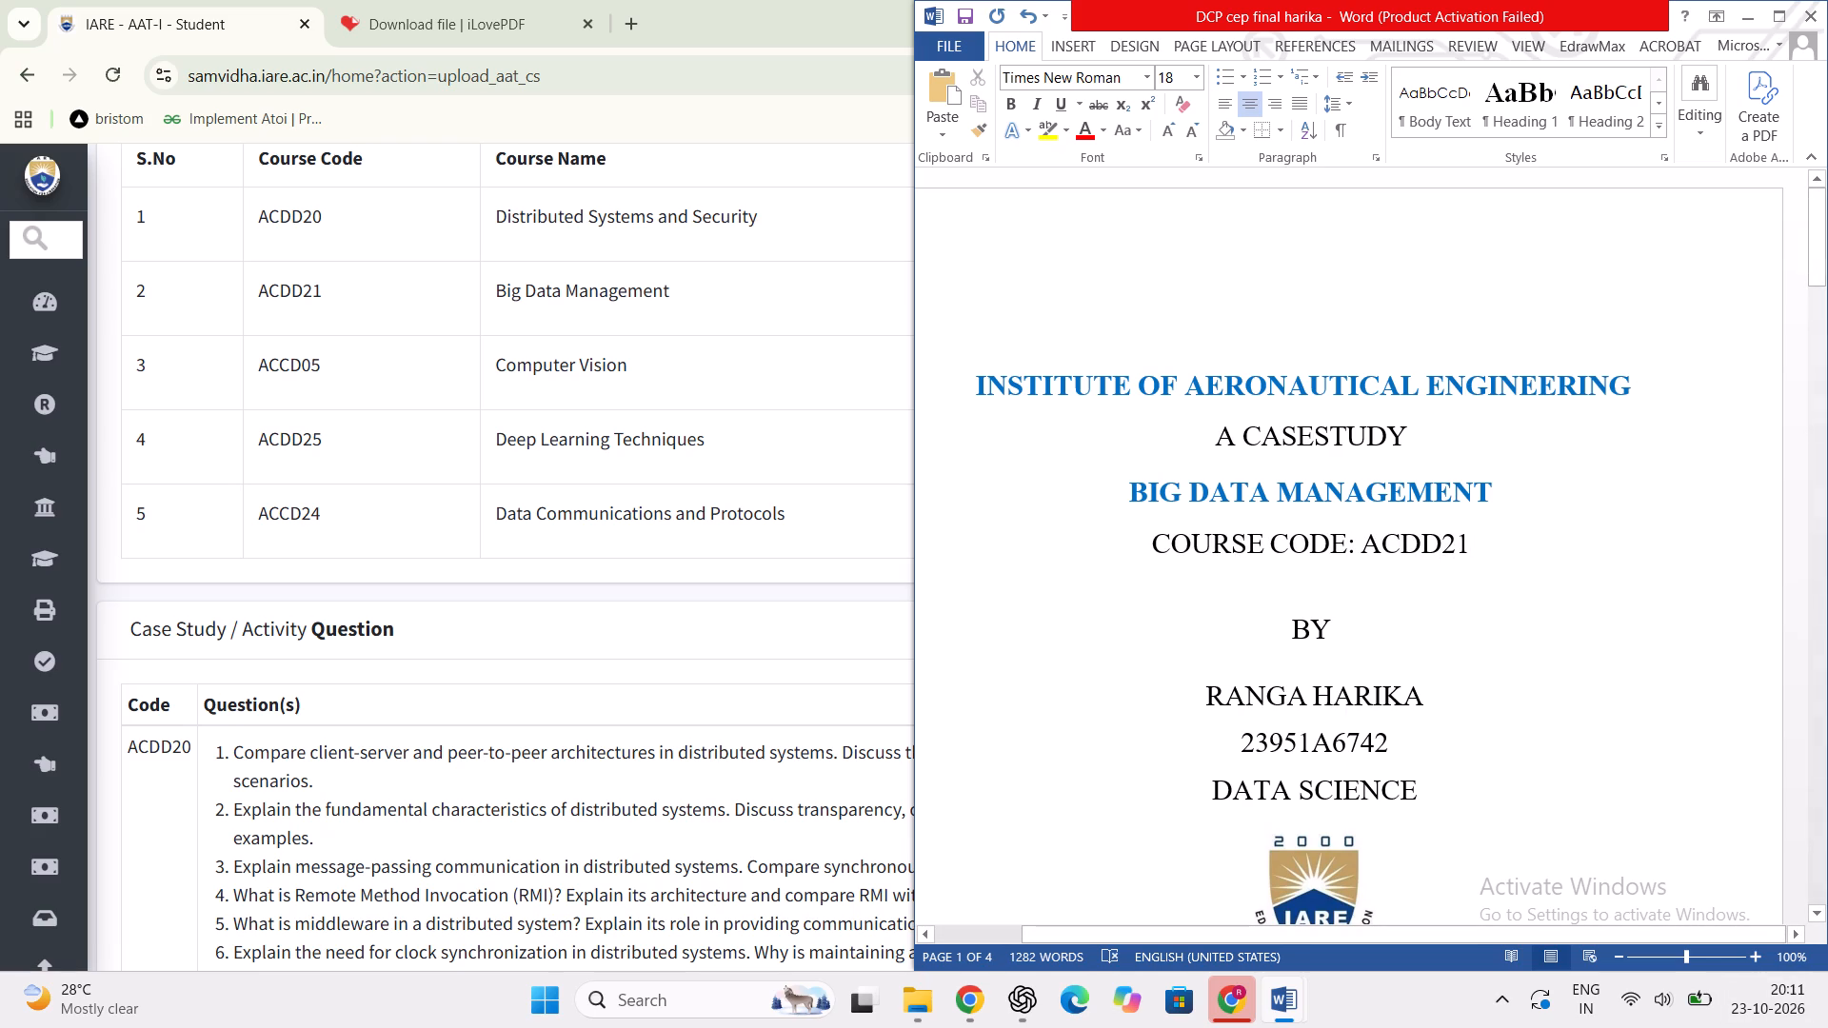
pyautogui.hotkey('ctrl', 's')
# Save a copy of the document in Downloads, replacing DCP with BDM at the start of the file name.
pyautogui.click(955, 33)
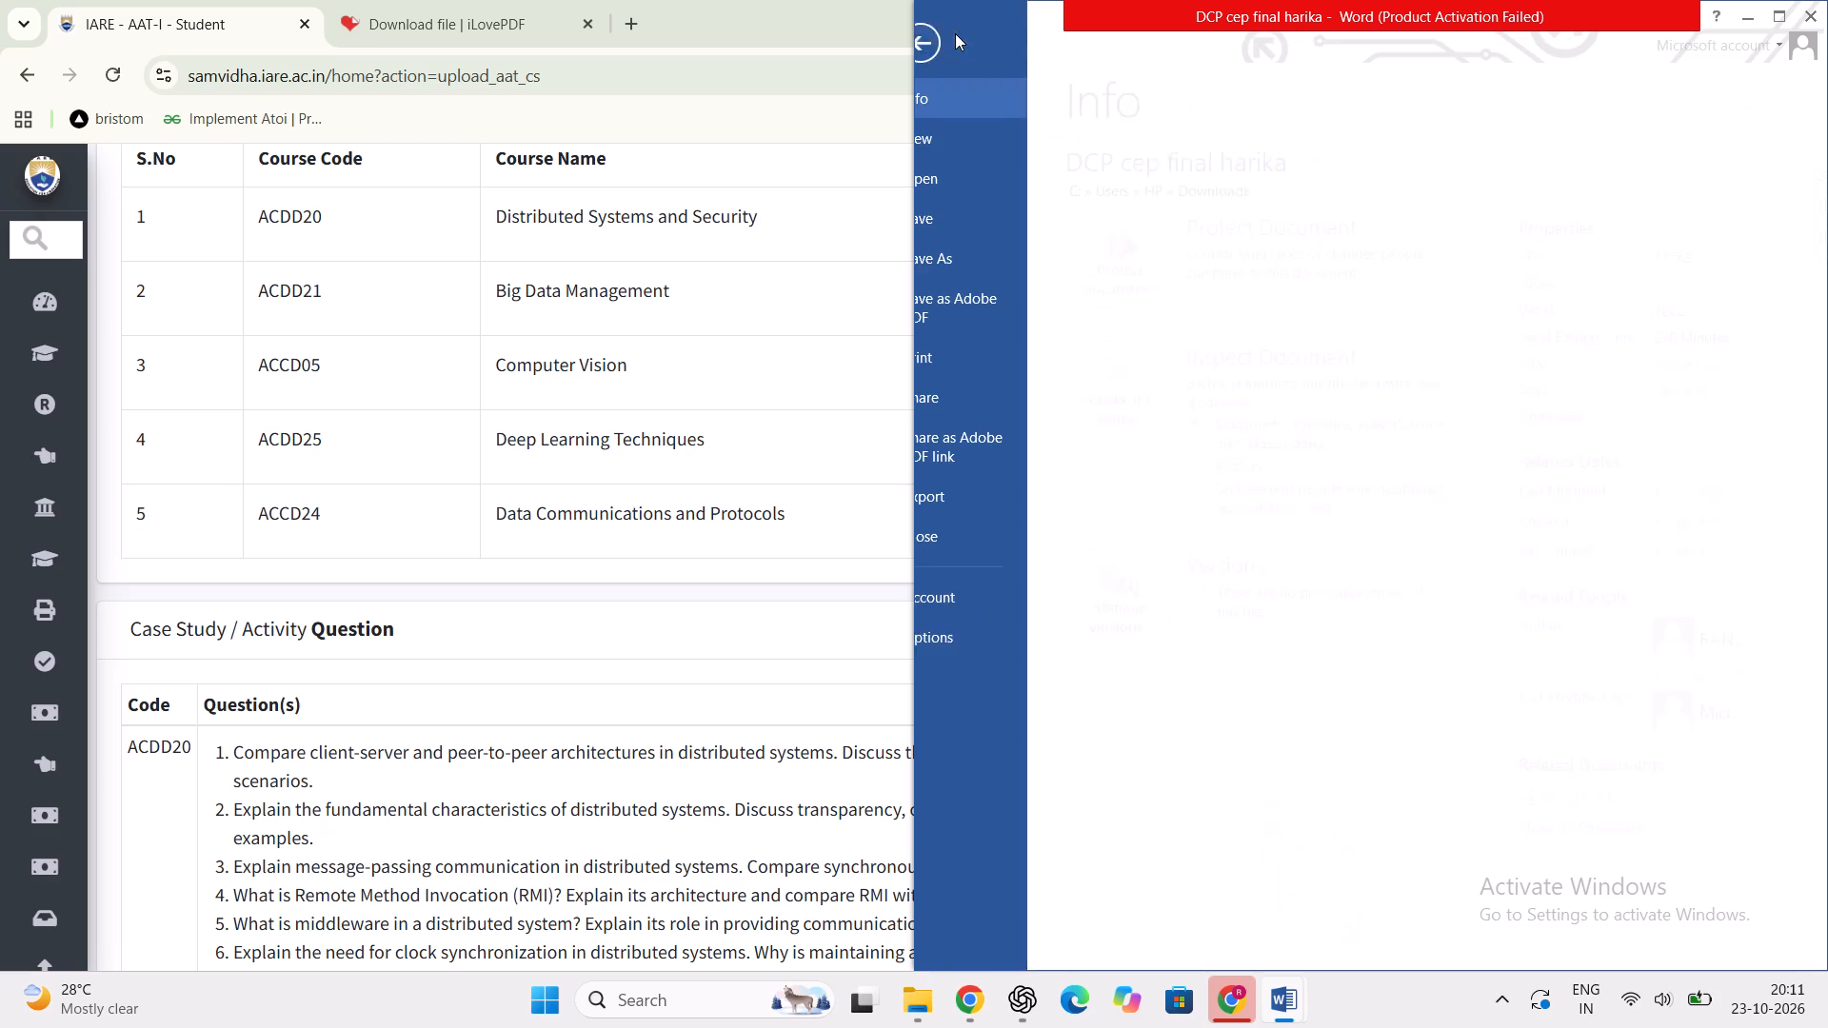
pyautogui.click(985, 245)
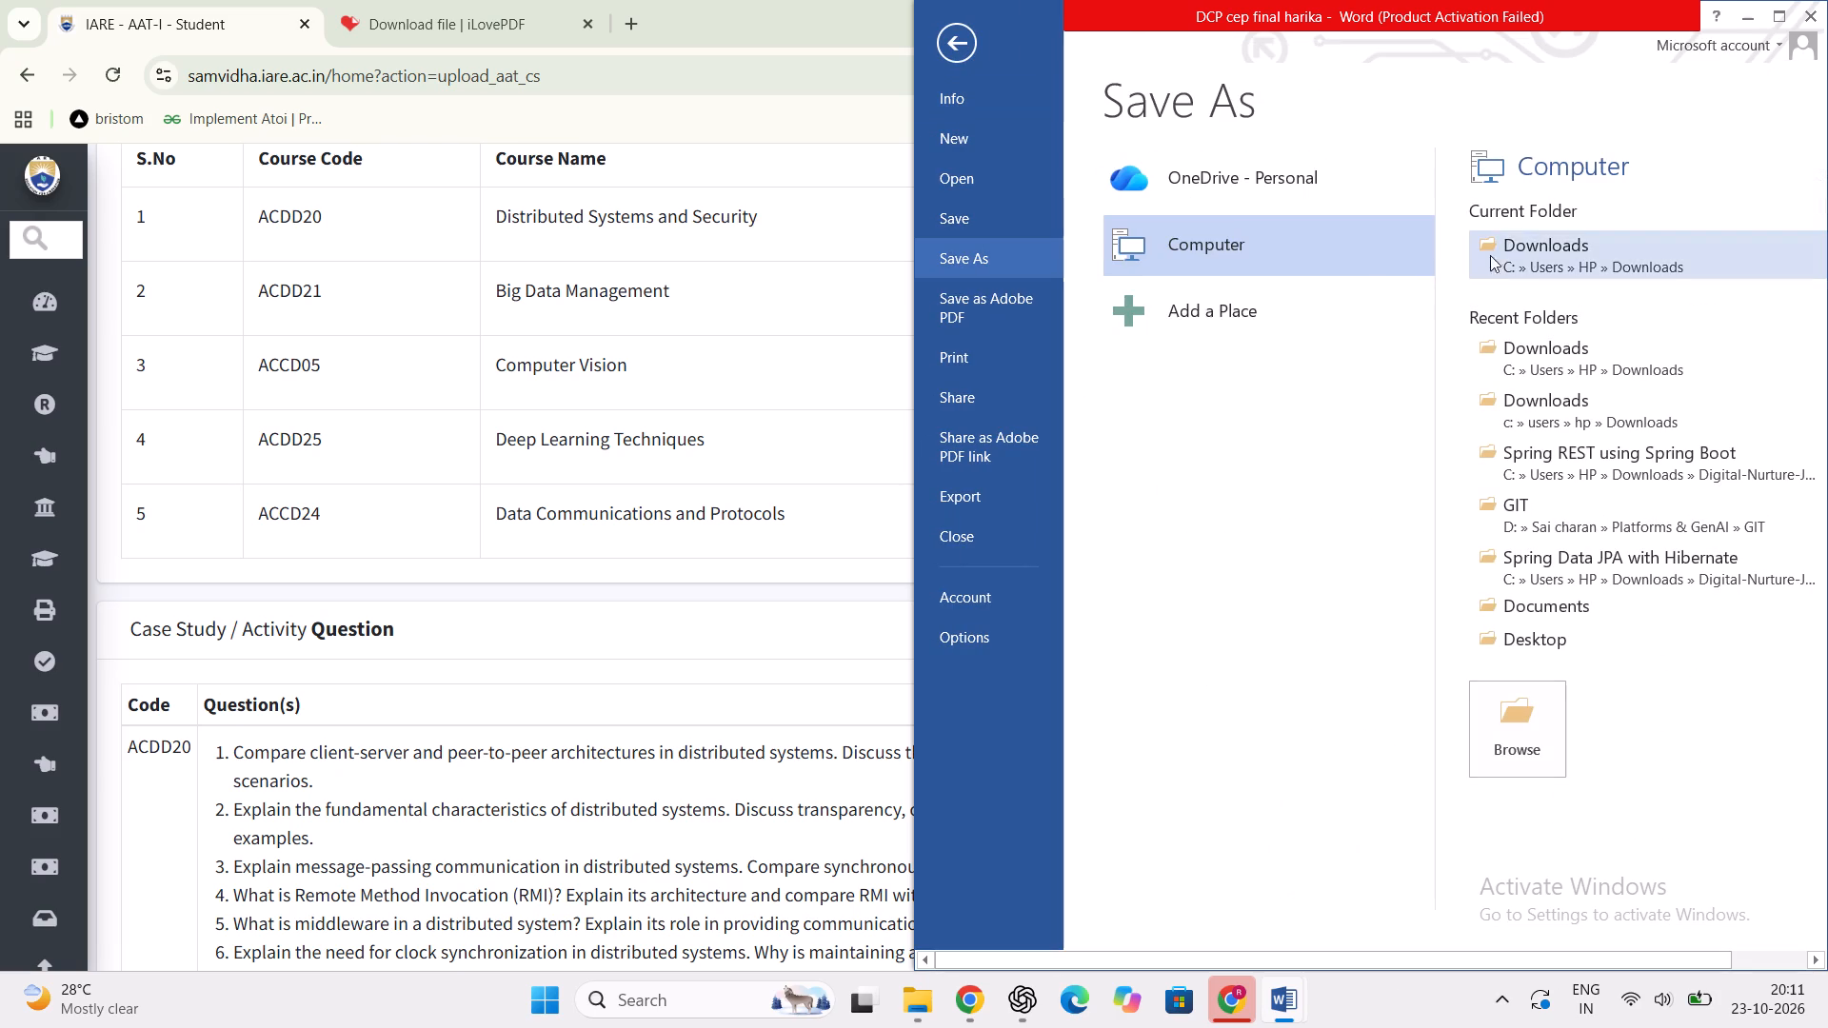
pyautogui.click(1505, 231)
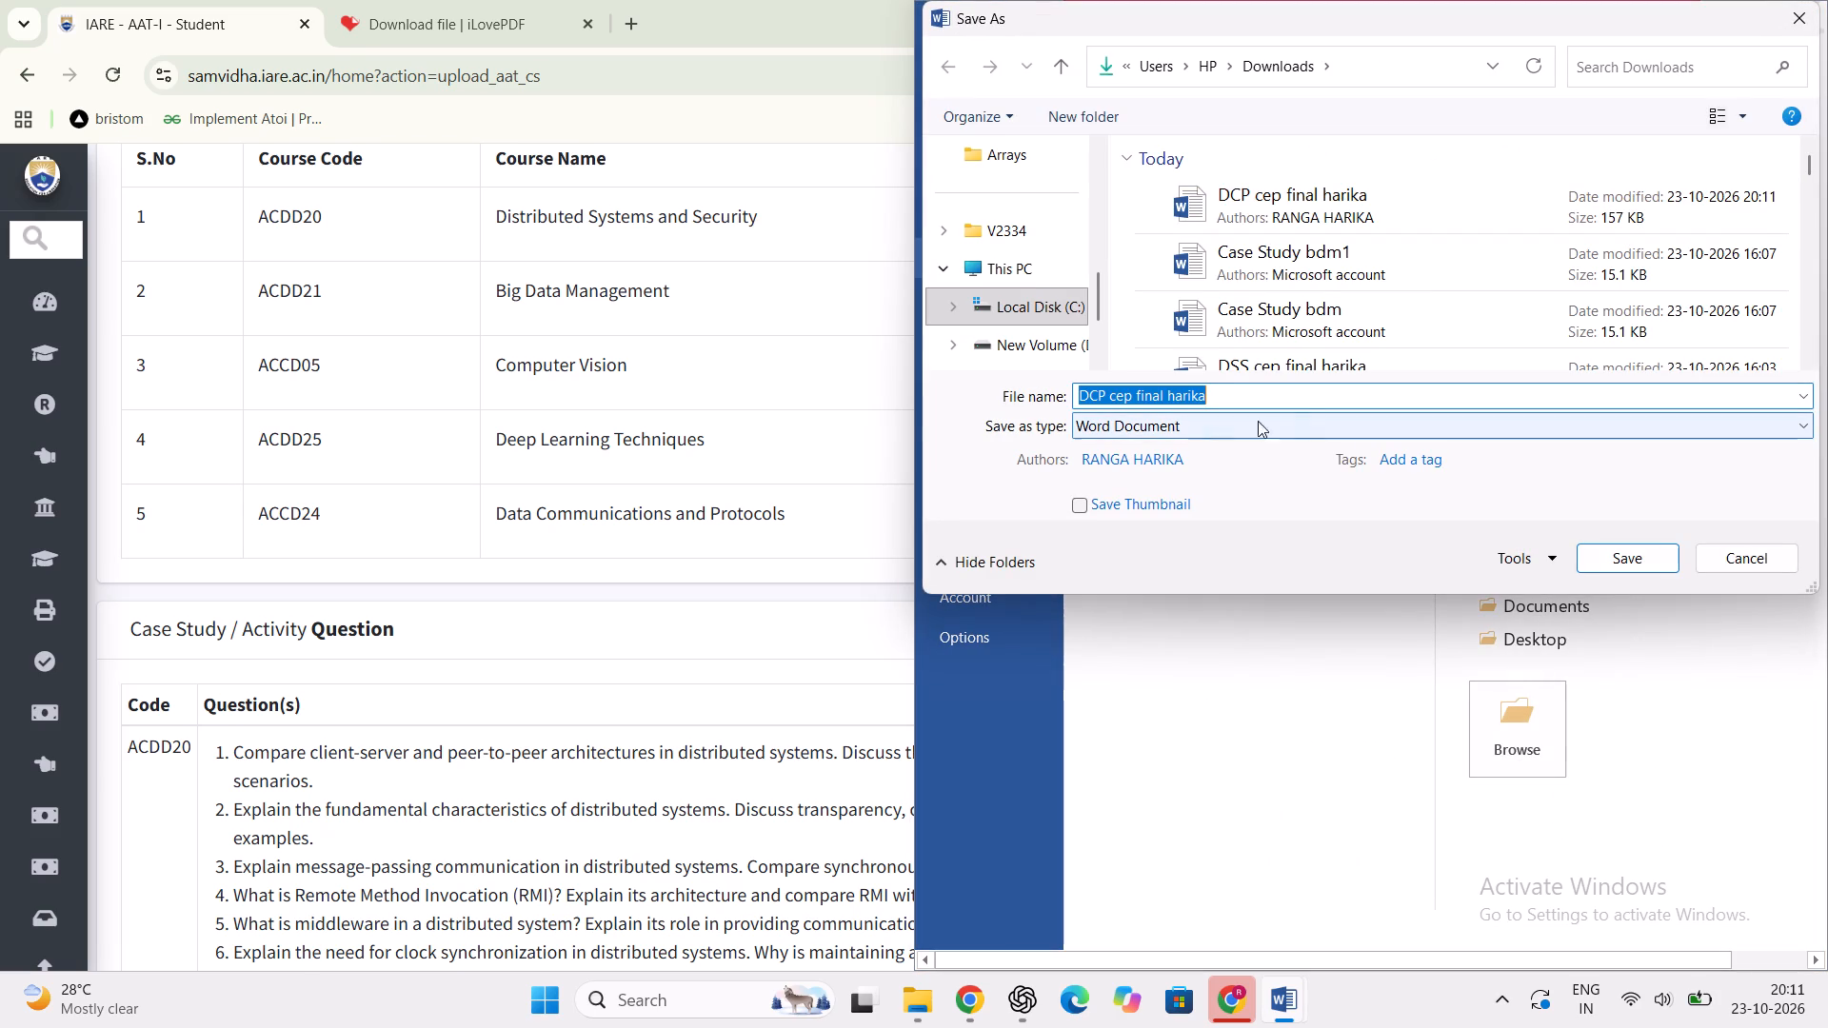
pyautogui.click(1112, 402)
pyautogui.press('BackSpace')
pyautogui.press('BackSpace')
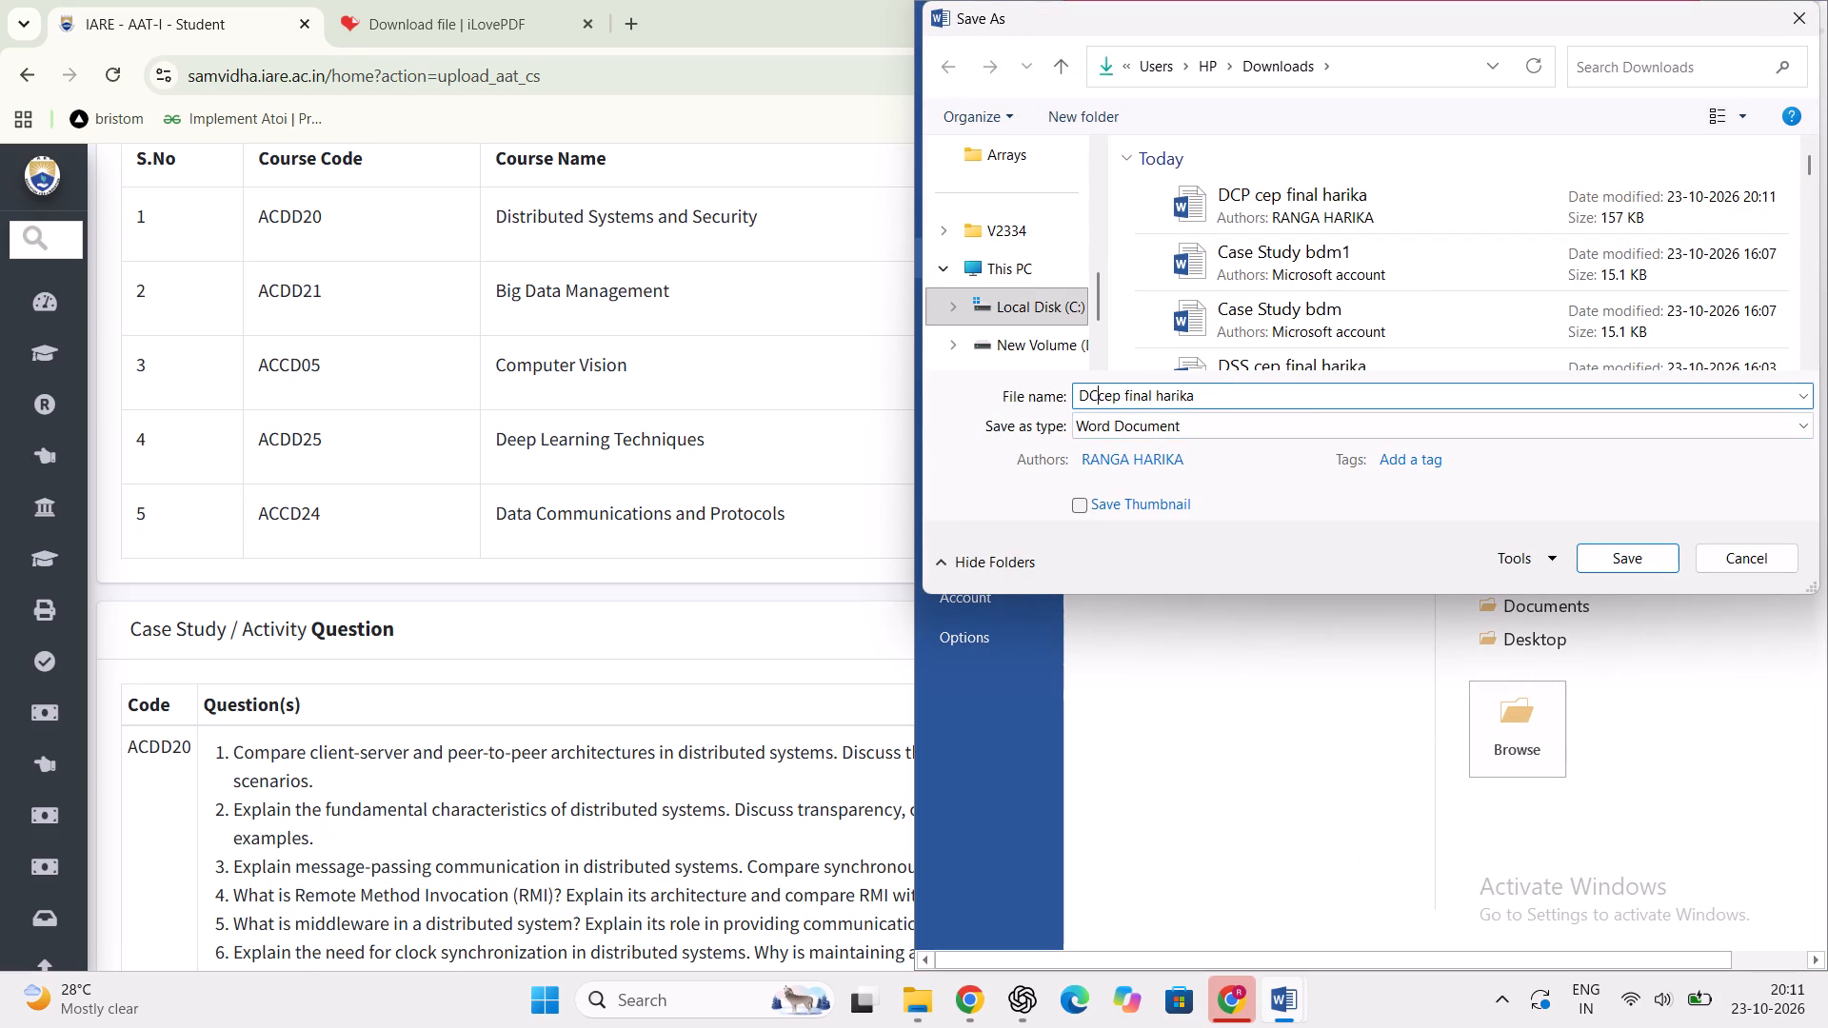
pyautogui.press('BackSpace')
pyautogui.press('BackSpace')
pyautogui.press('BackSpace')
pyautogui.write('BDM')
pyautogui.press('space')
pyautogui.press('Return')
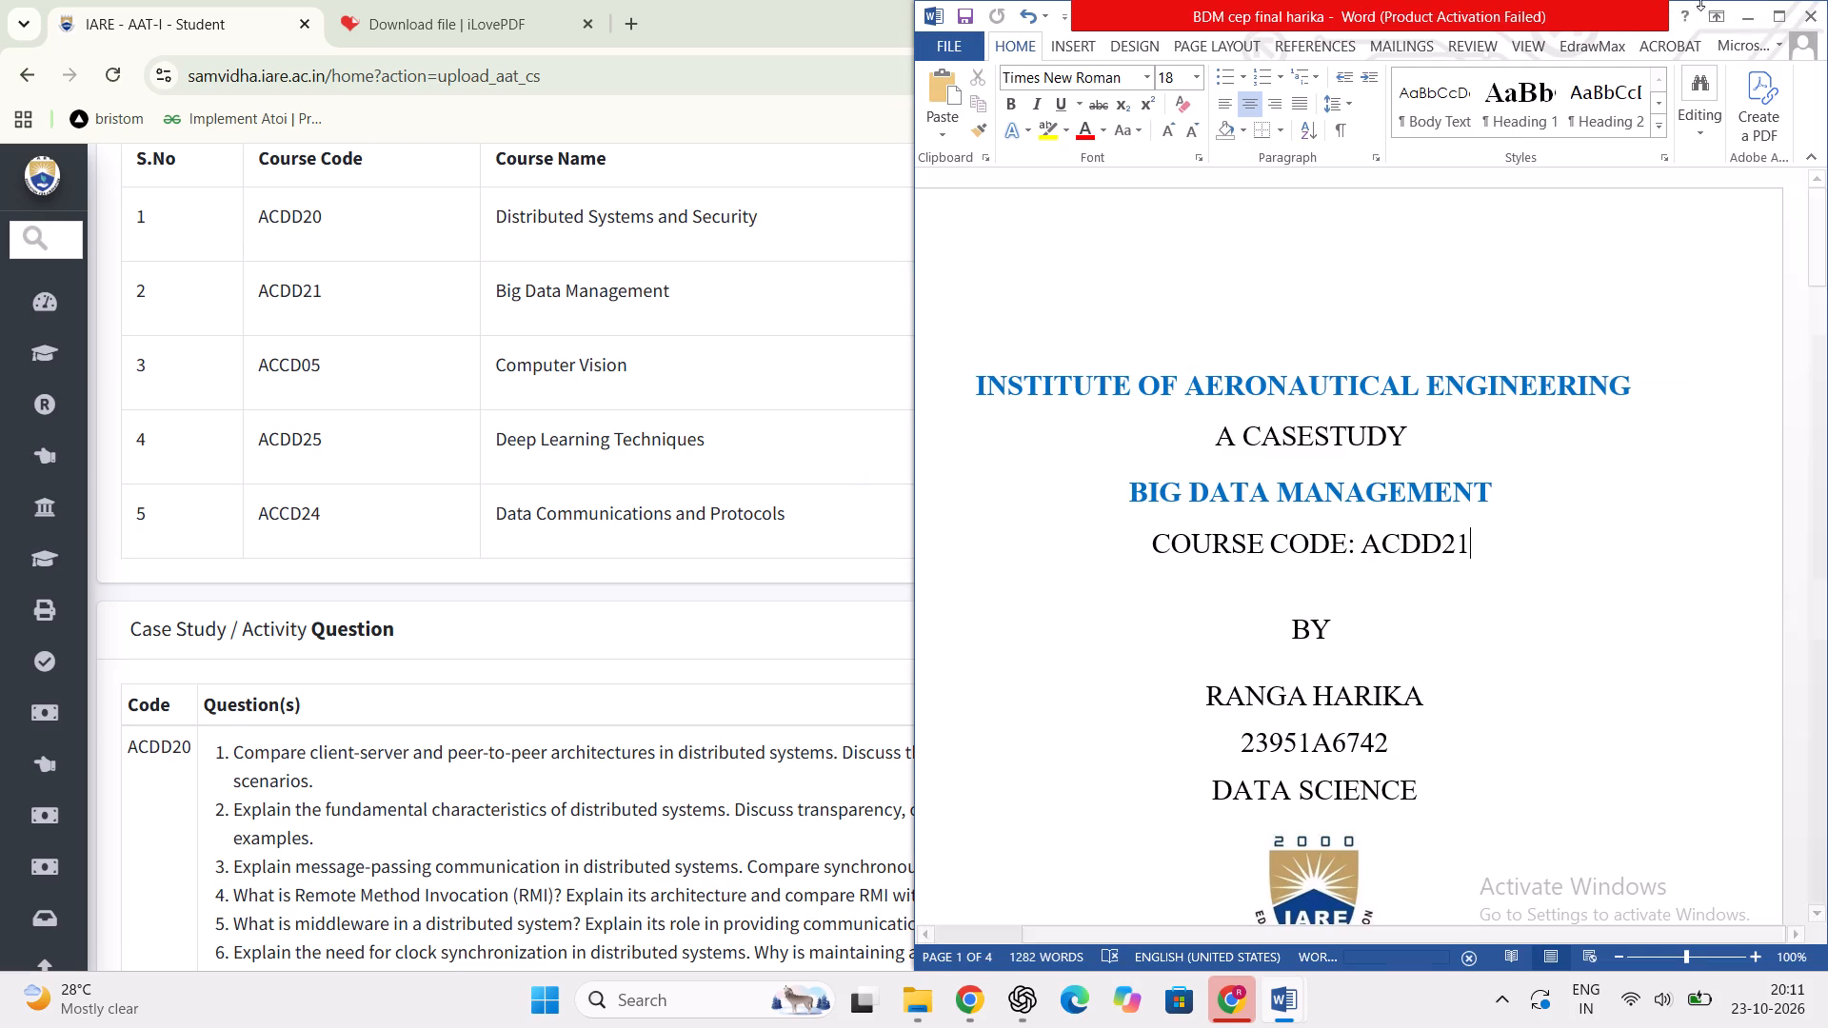
# Close the BDM cover page document and the Case Study bdm1 document in Word.
pyautogui.click(1820, 16)
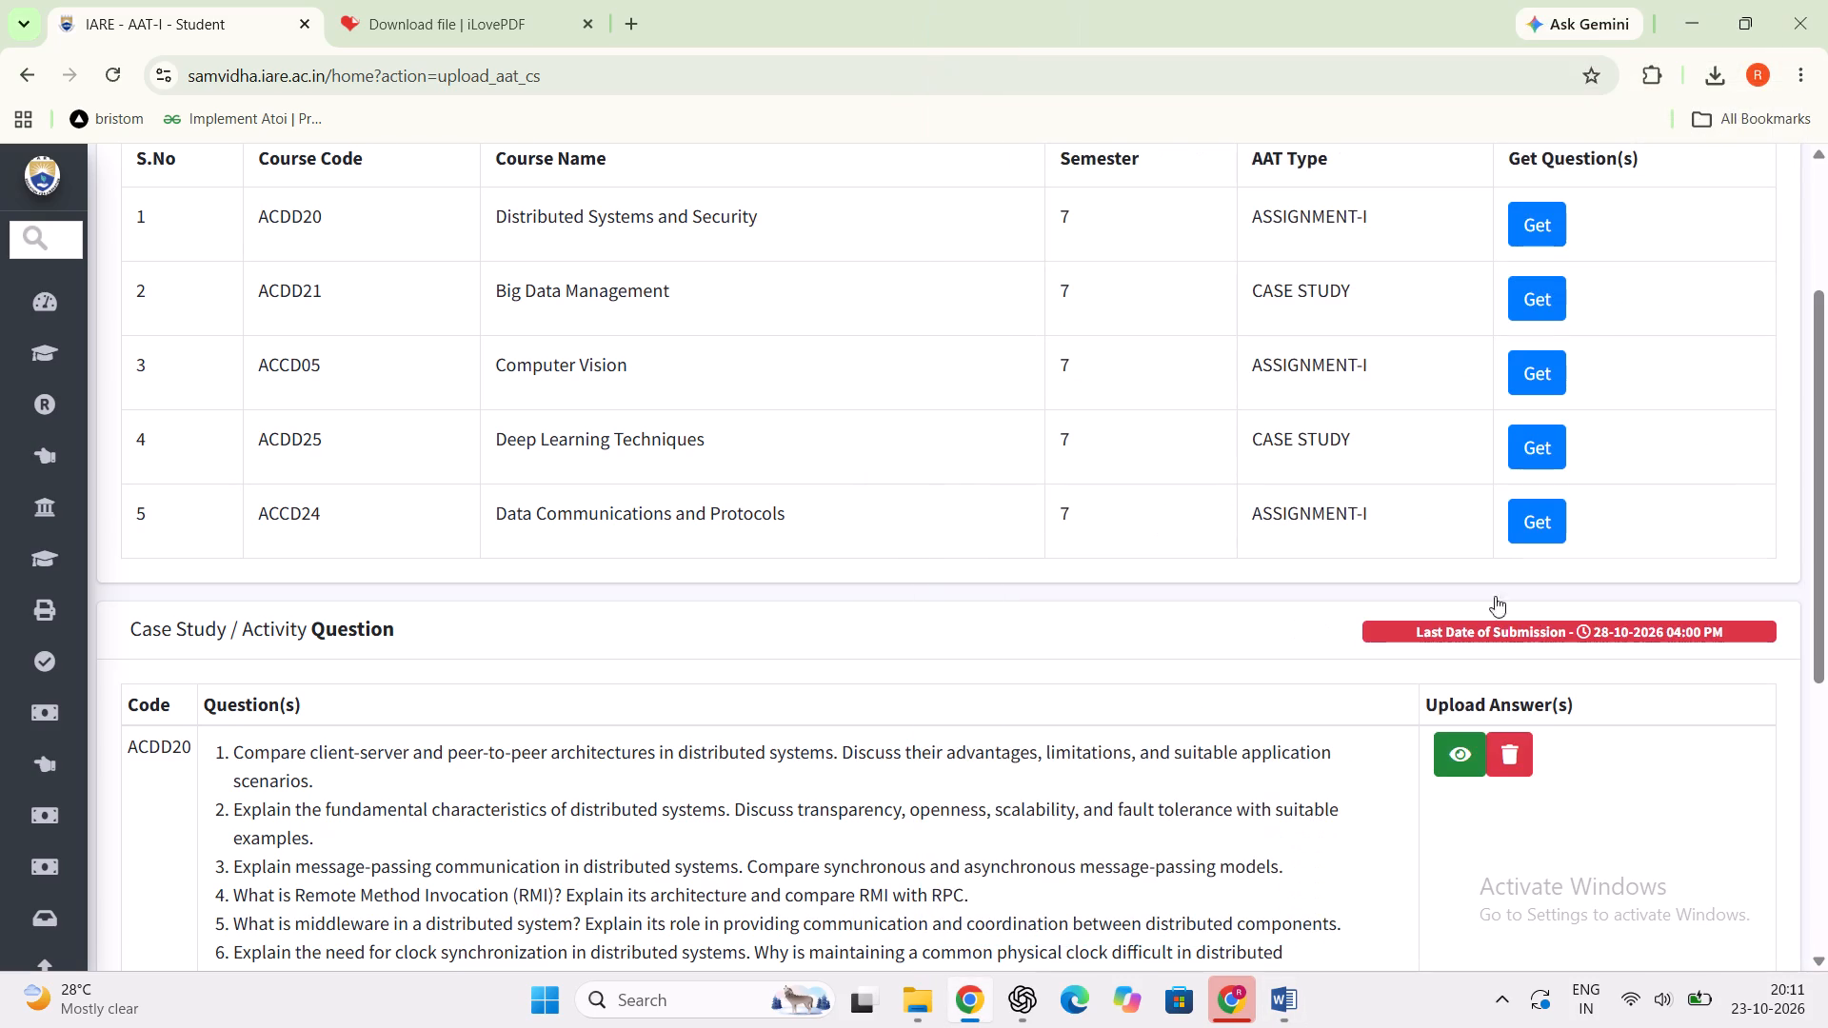
pyautogui.click(1302, 851)
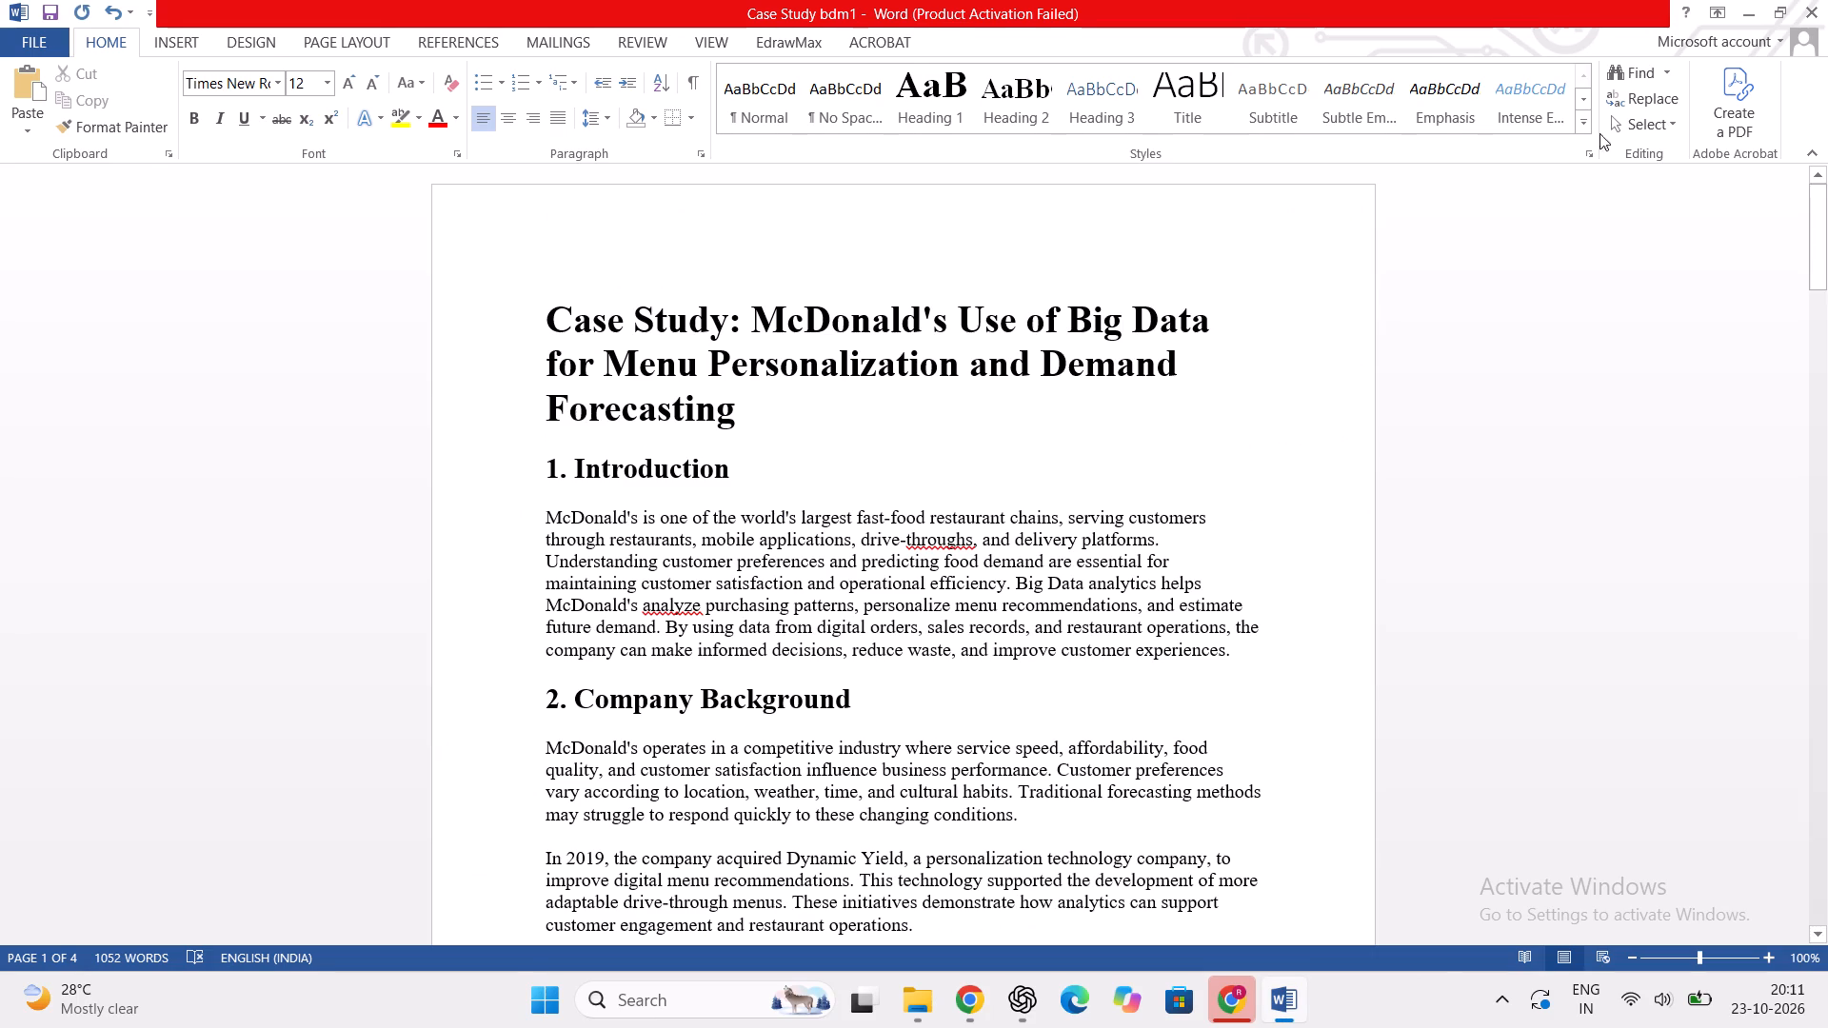
pyautogui.click(1809, 0)
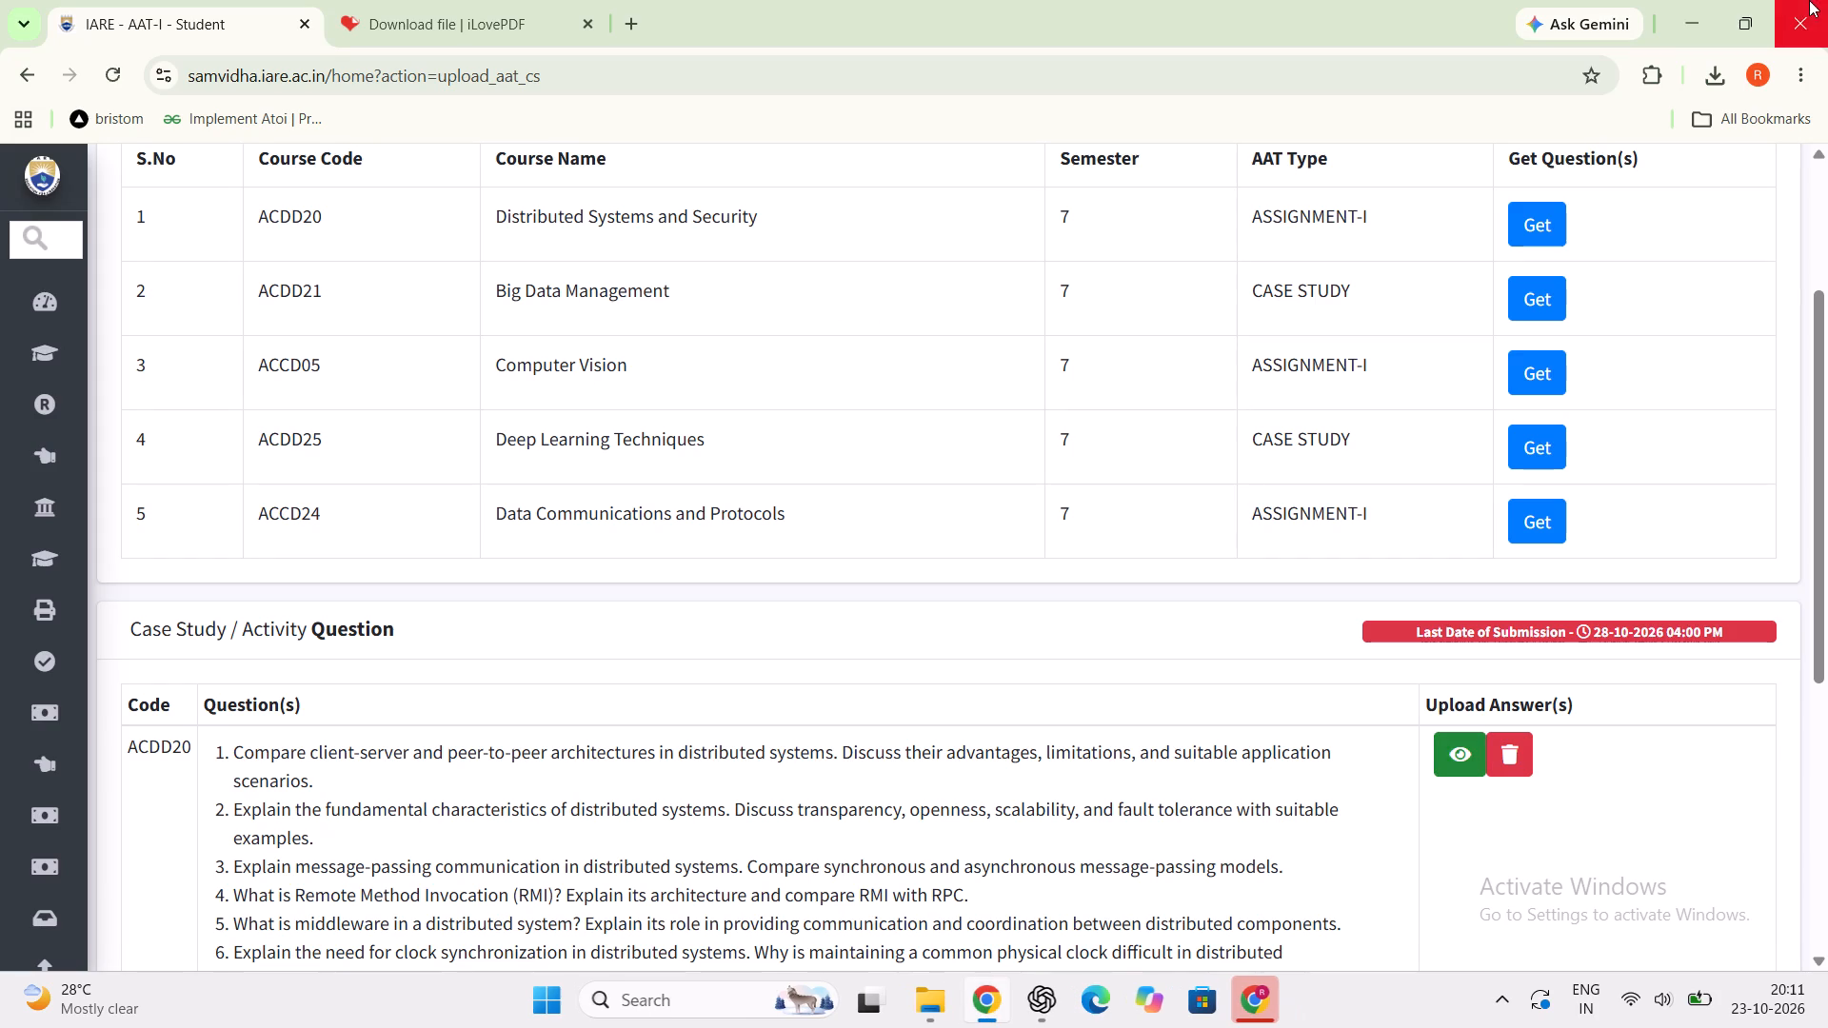
# Switch to File Explorer and delete the four "cep final" Word documents (BDM, toc, DSS and DCP) from Downloads.
pyautogui.scroll(-4, 1089, 610)
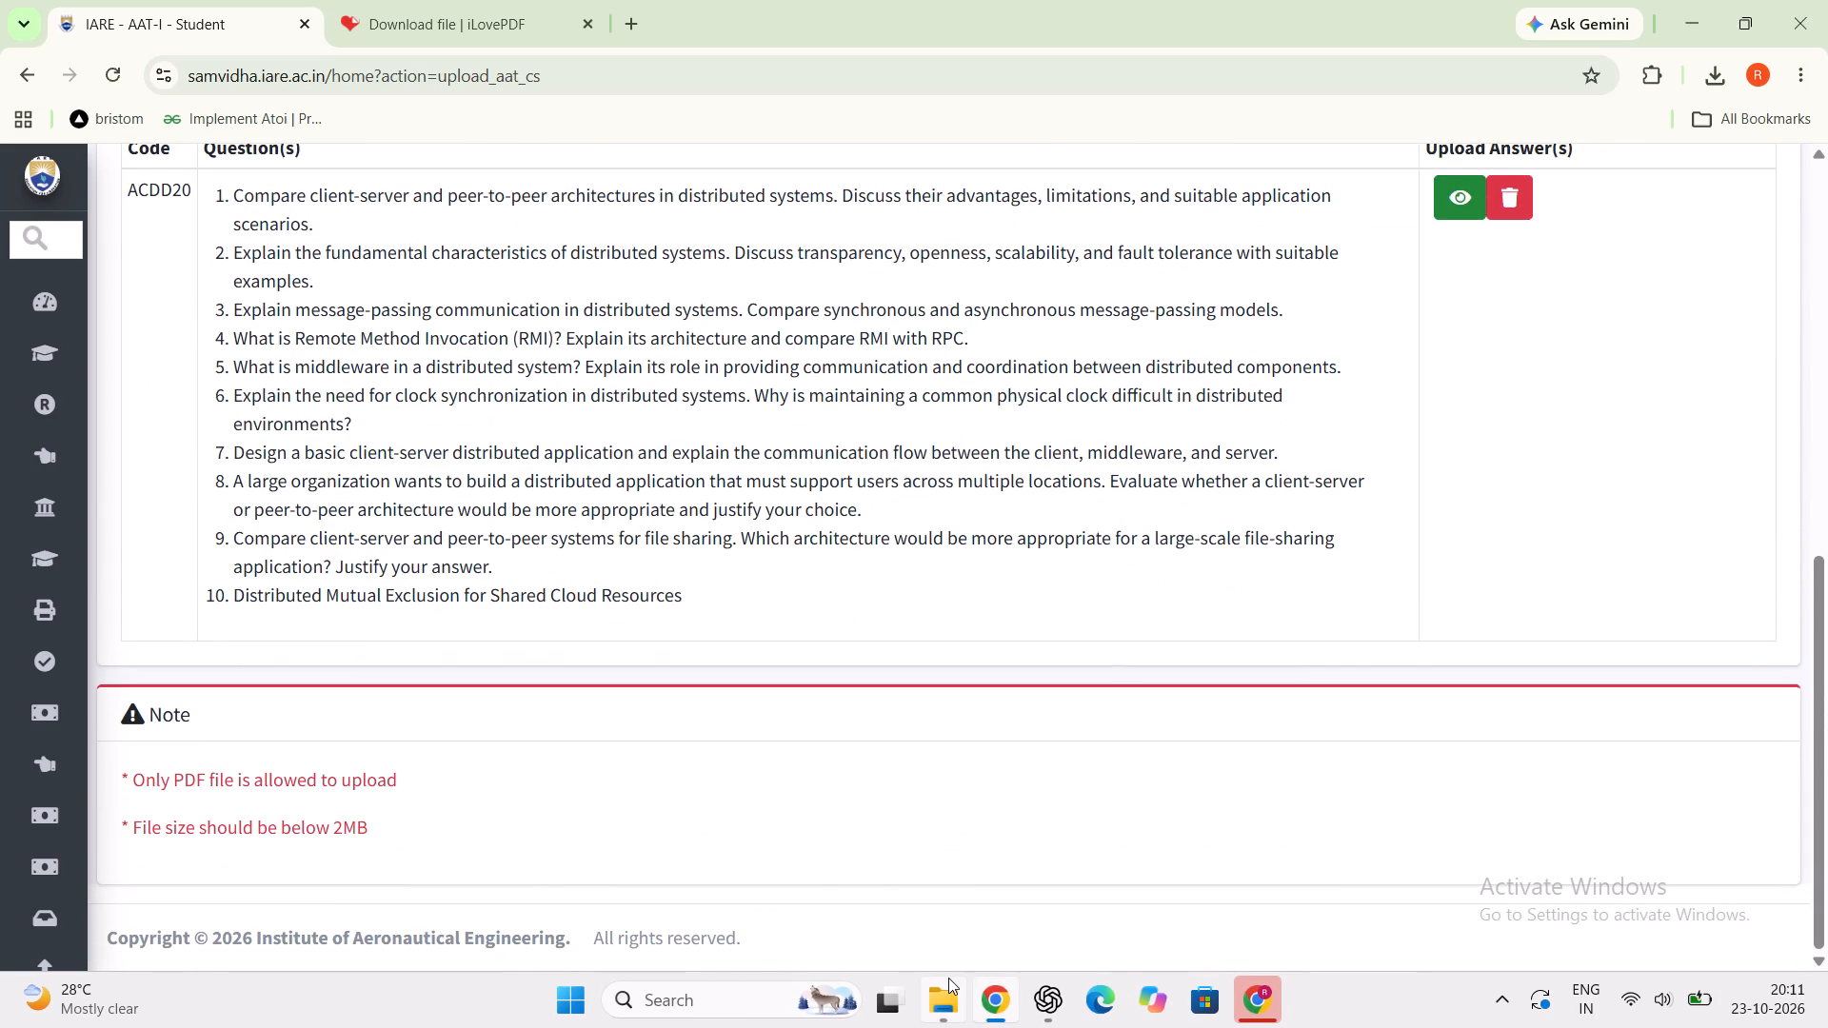
pyautogui.click(965, 885)
pyautogui.scroll(4, 738, 591)
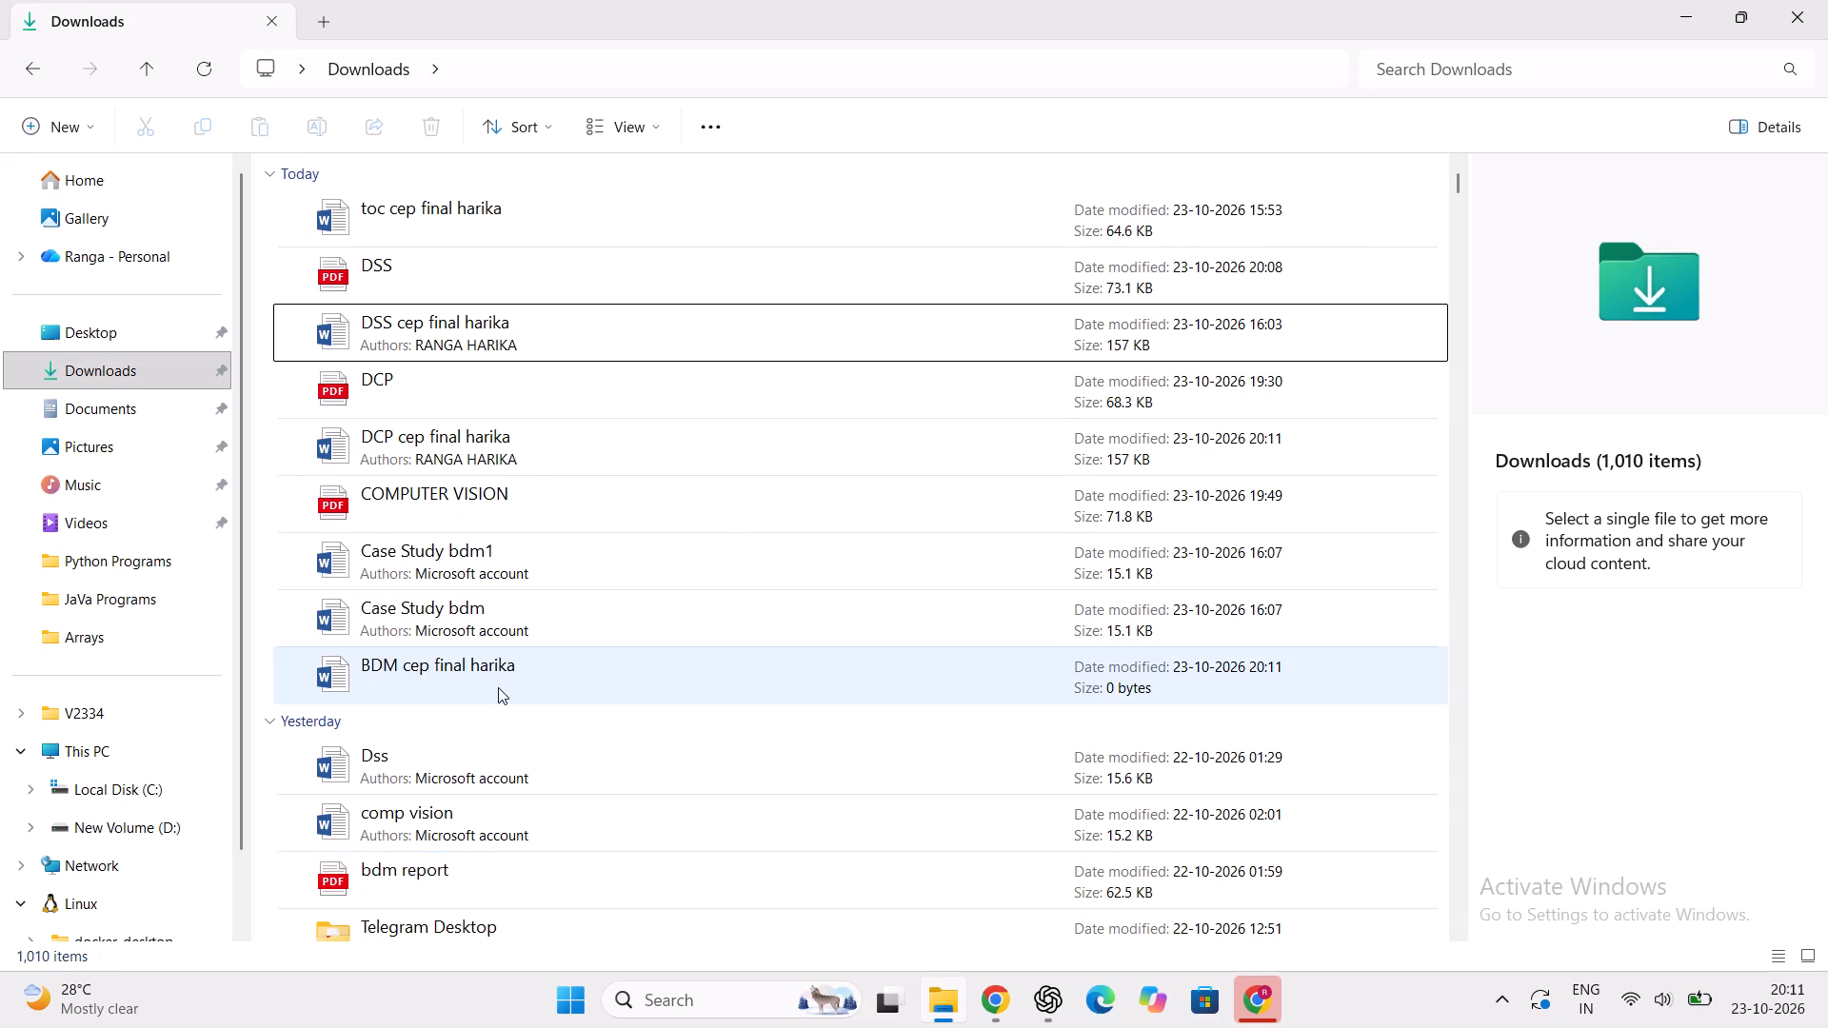
pyautogui.click(463, 677)
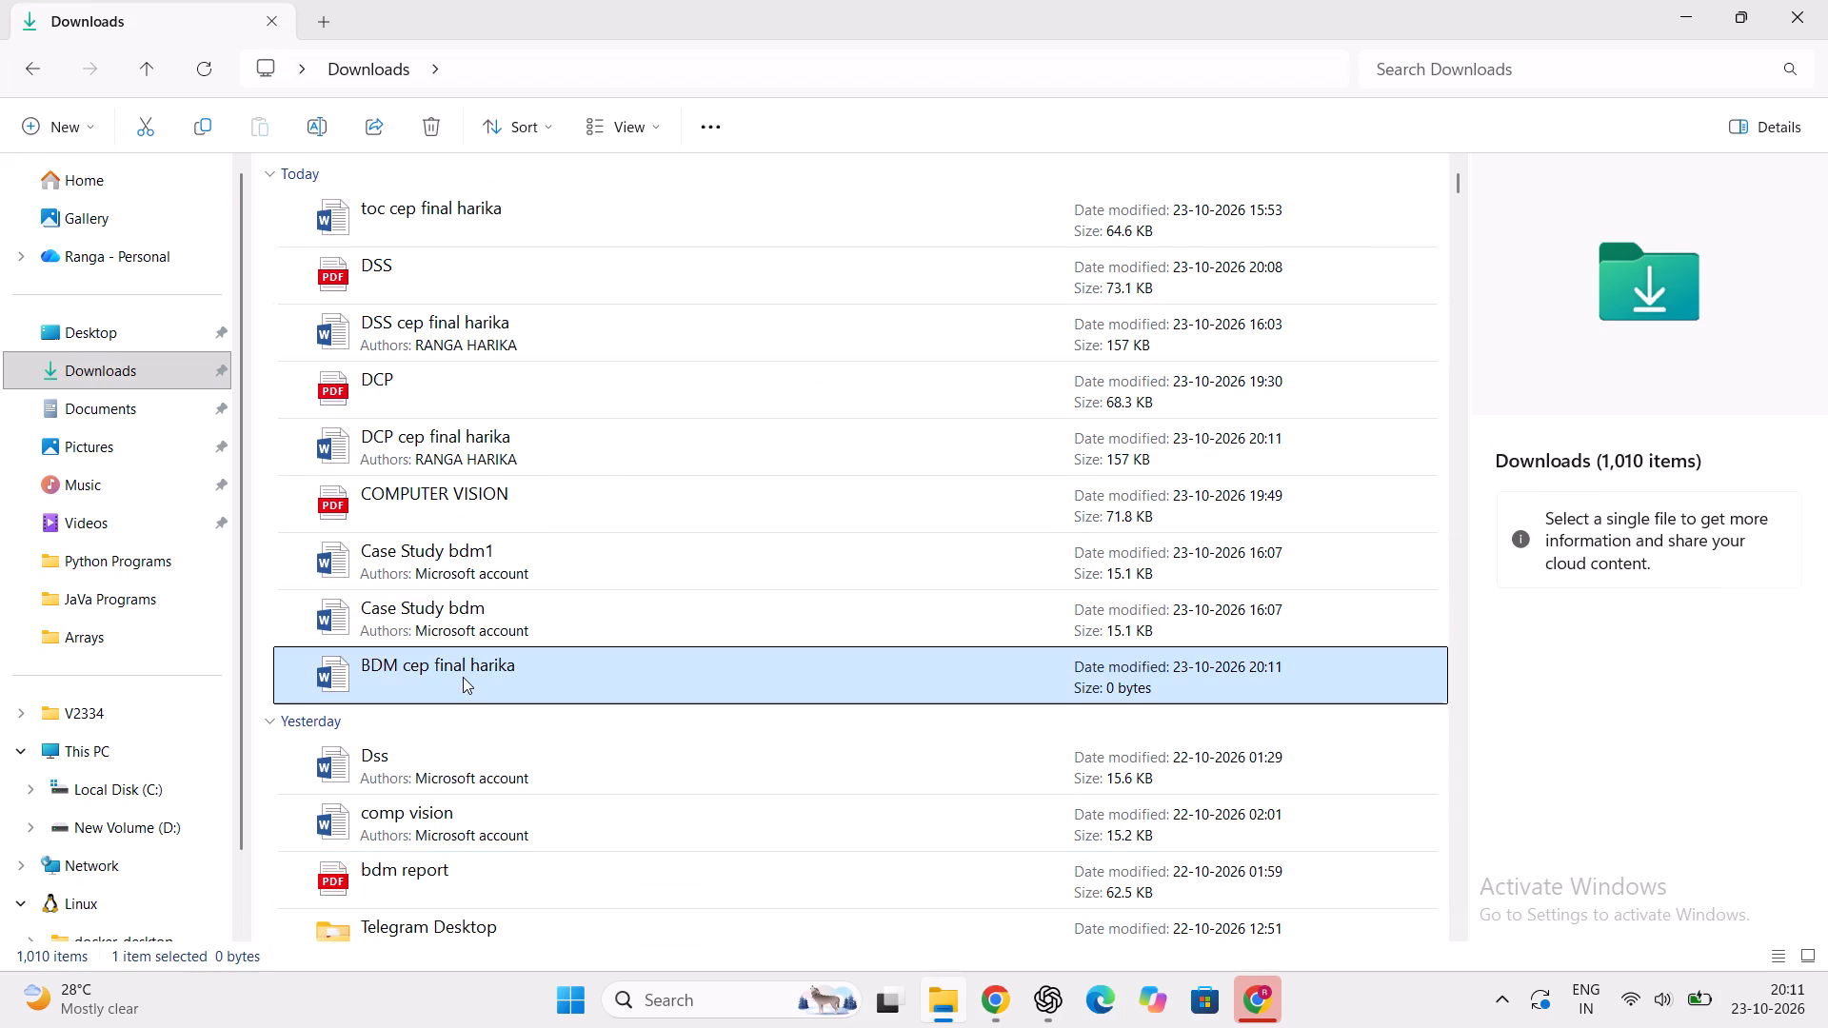
pyautogui.click(433, 146)
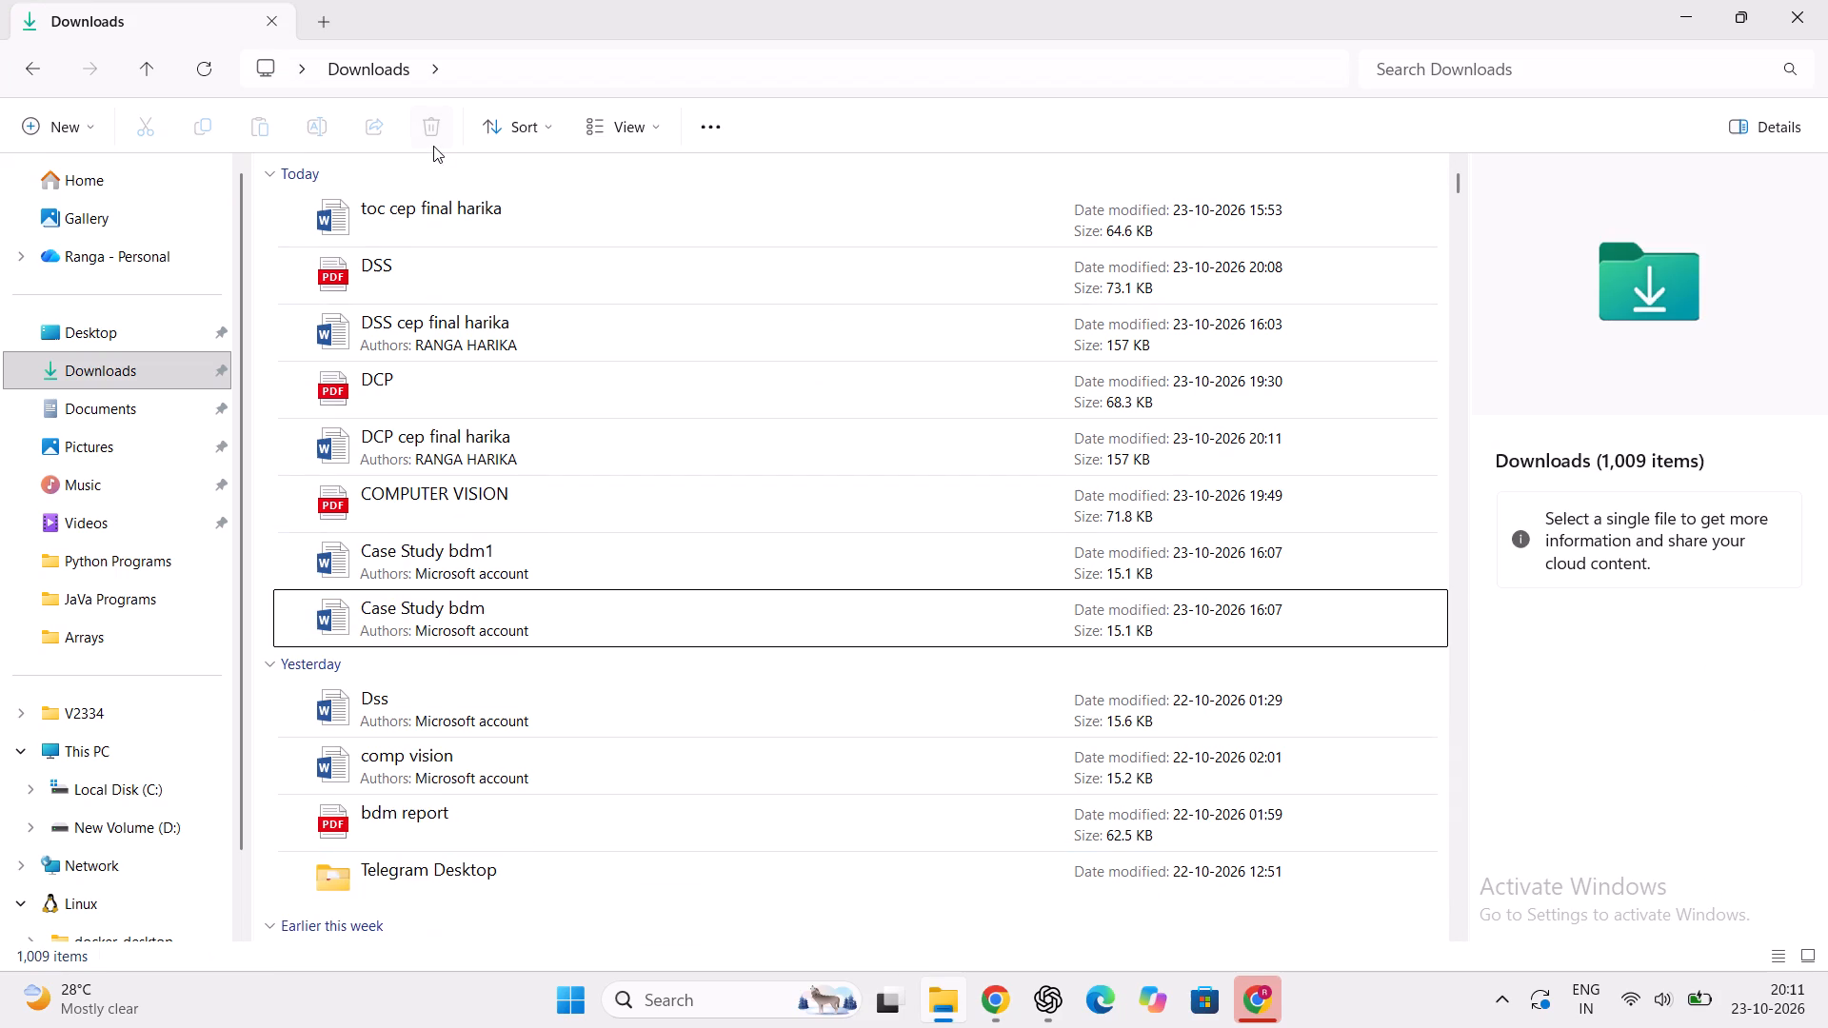
pyautogui.click(428, 239)
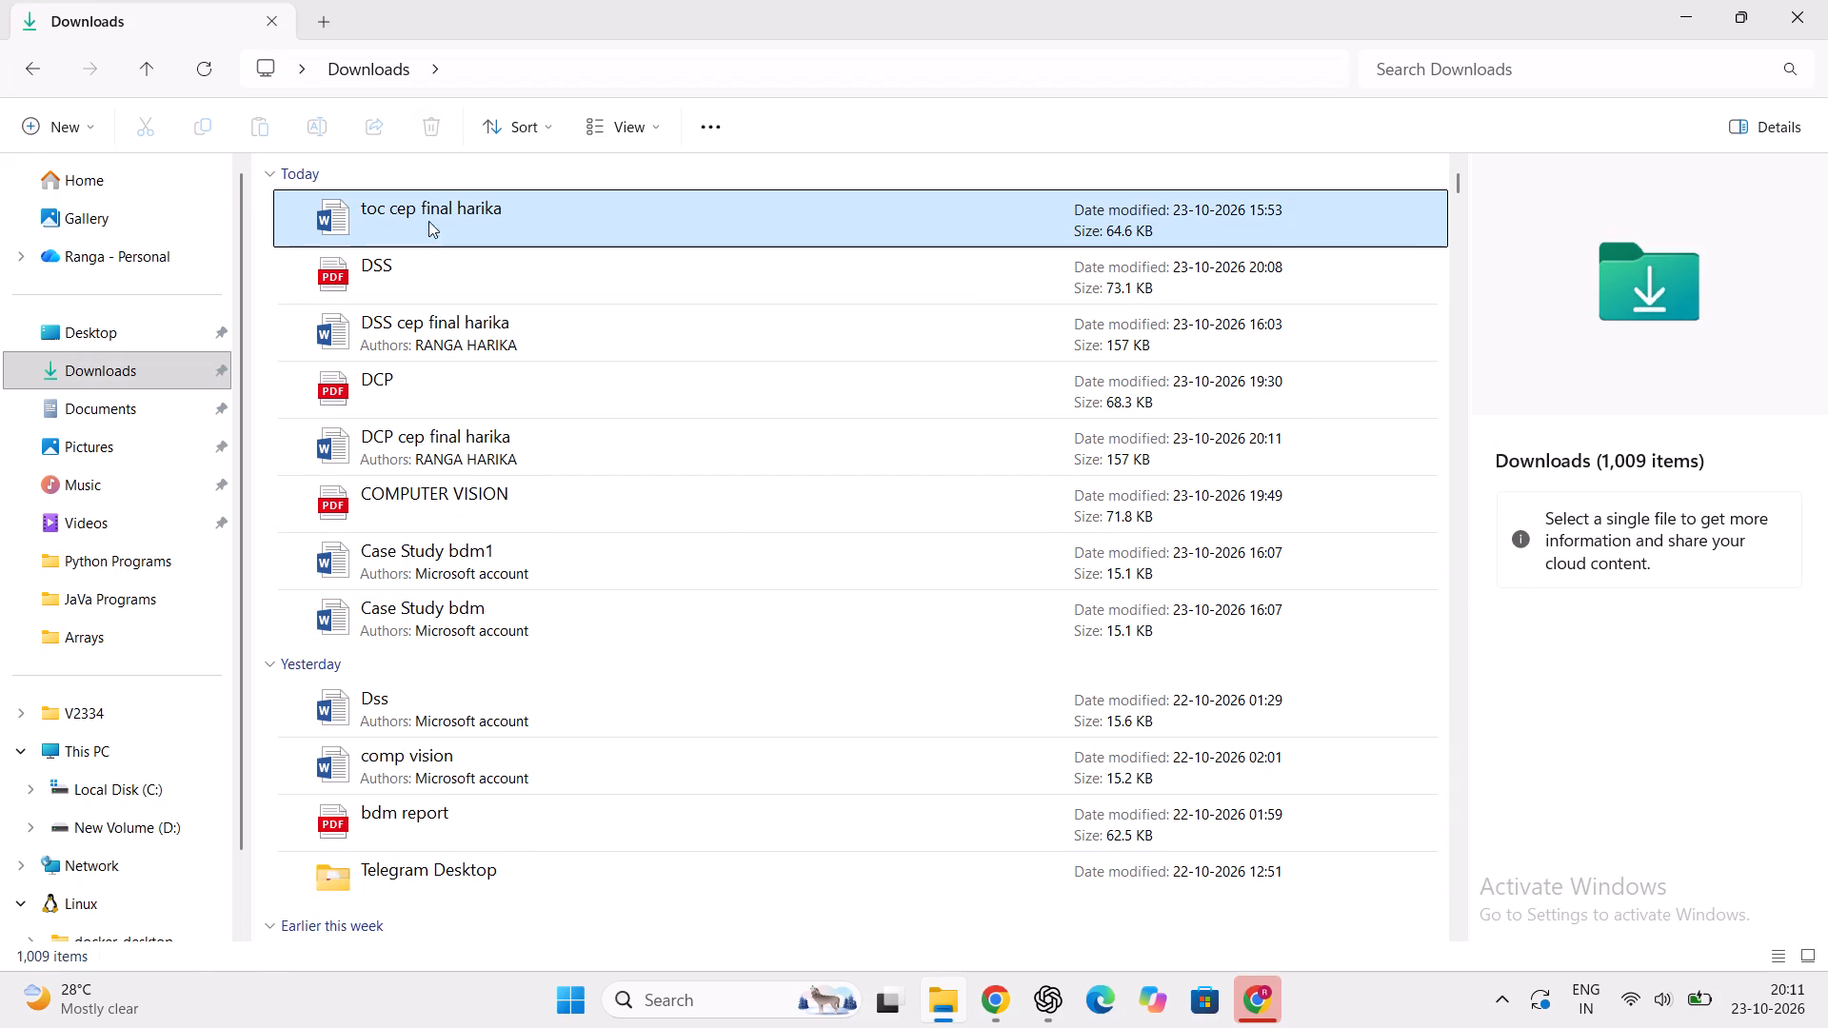
pyautogui.click(434, 143)
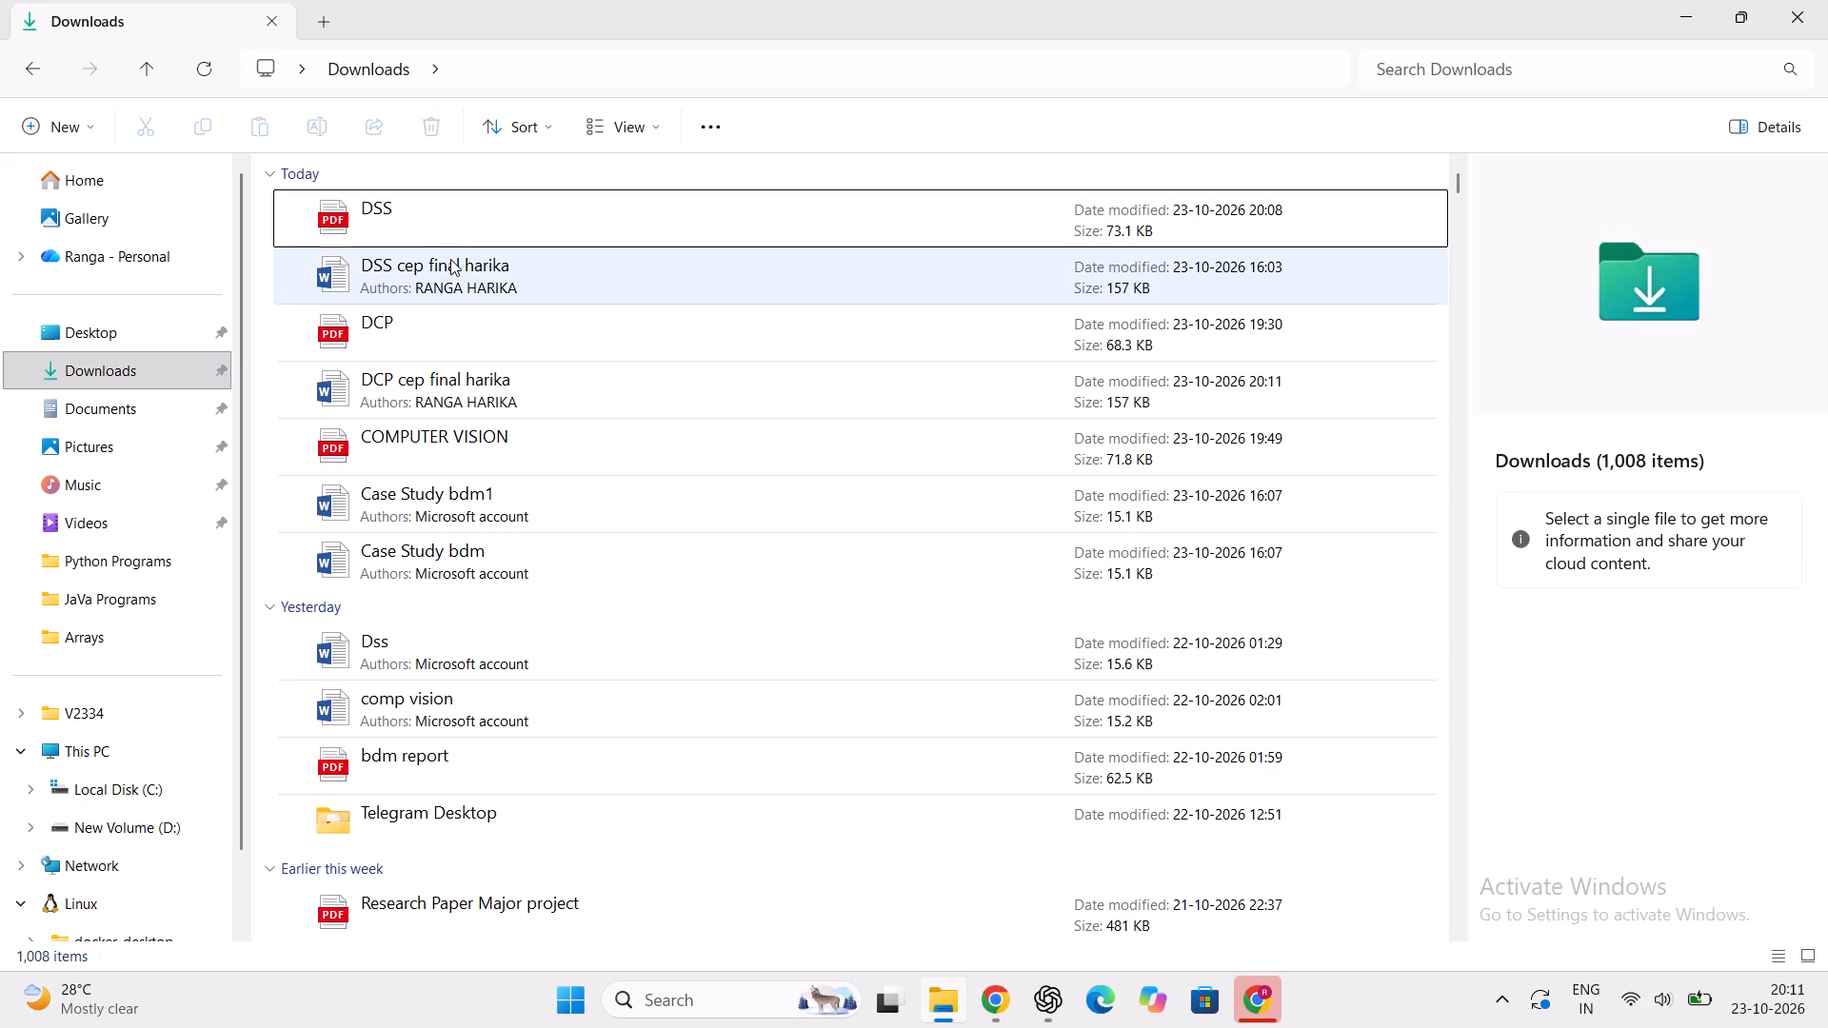
pyautogui.click(450, 259)
pyautogui.click(433, 137)
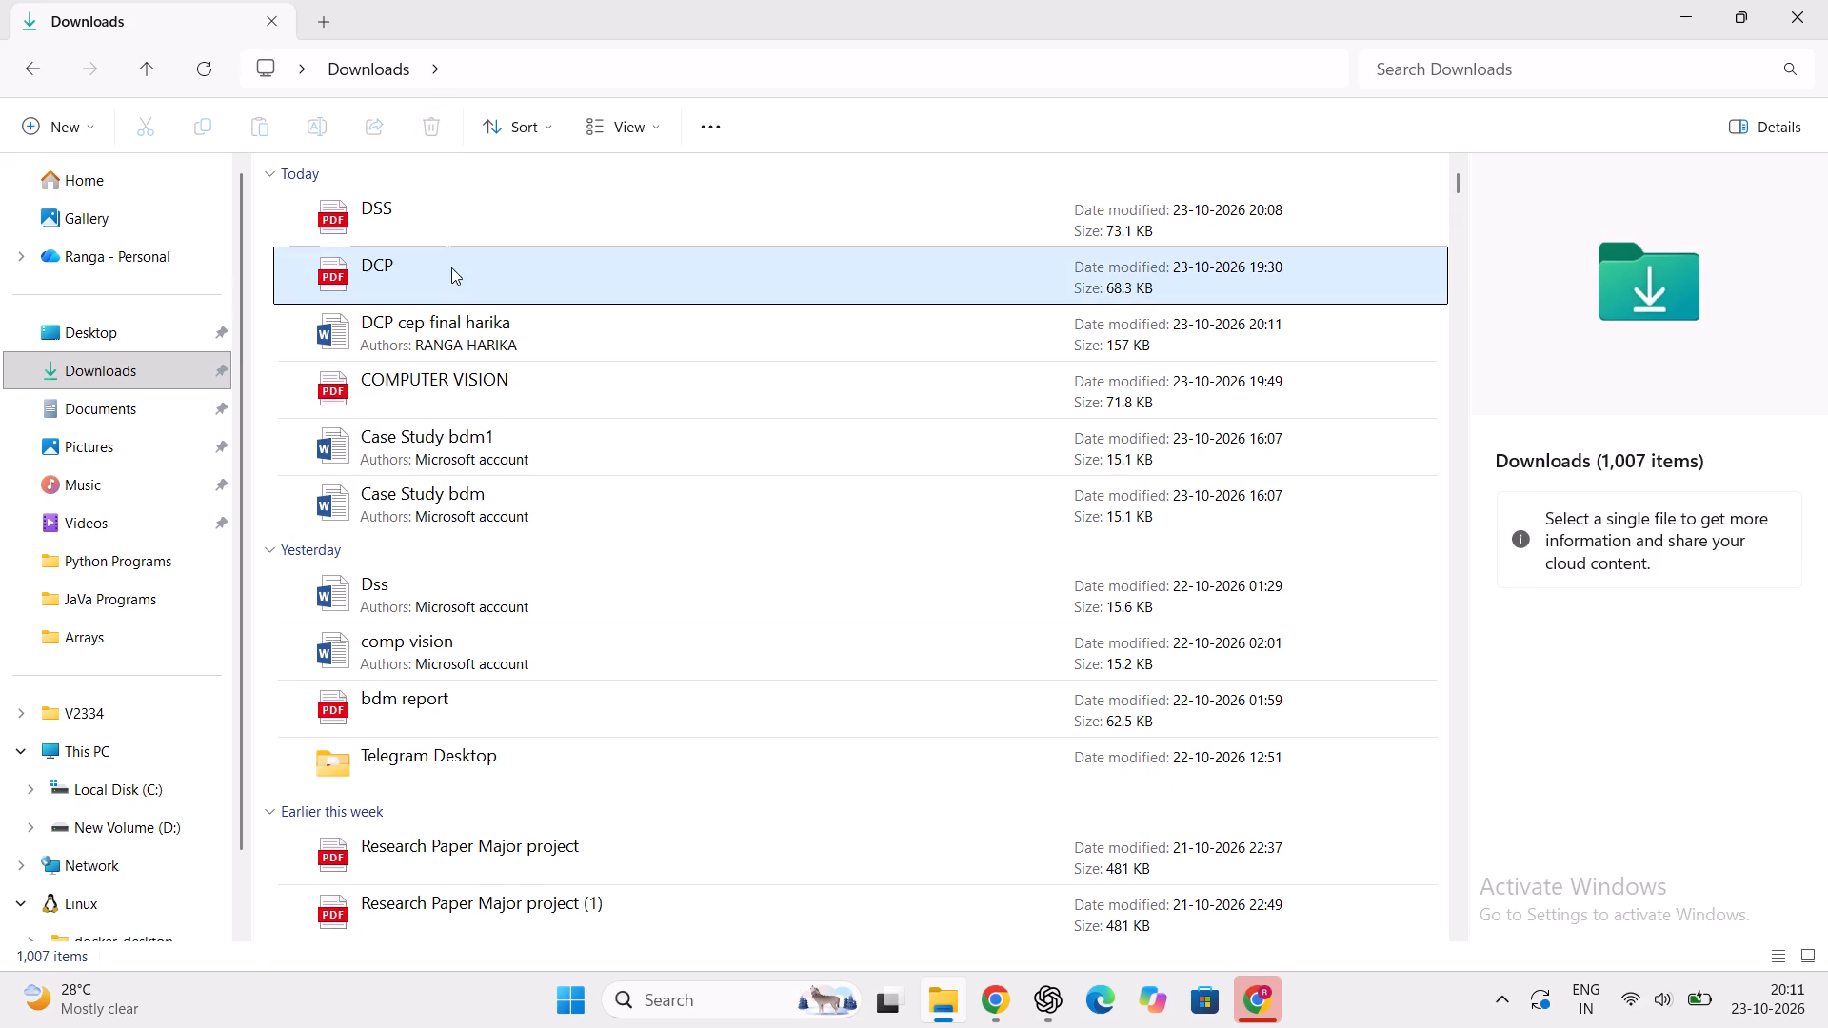
pyautogui.moveTo(455, 310); pyautogui.dragTo(452, 137)
pyautogui.click(432, 128)
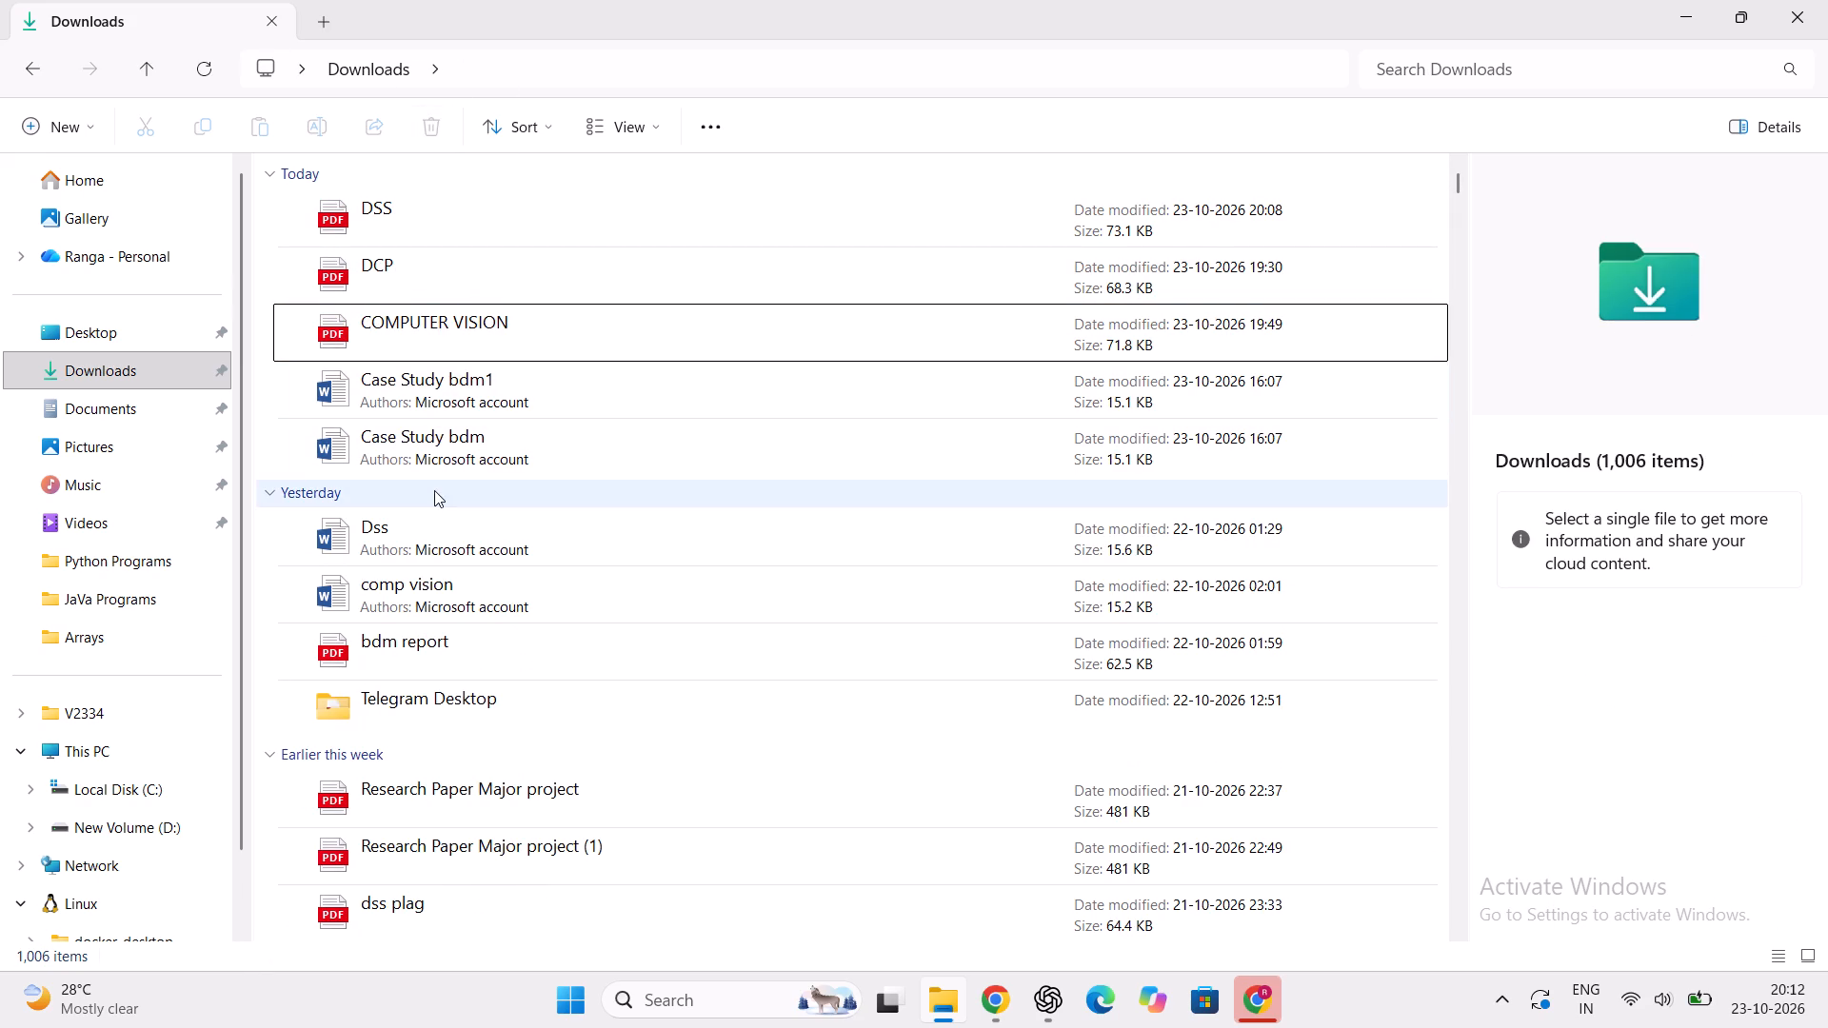
# Delete the Word documents Dss, comp vision, Case Study bdm1 and Case Study bdm from Downloads.
pyautogui.click(423, 518)
pyautogui.click(432, 109)
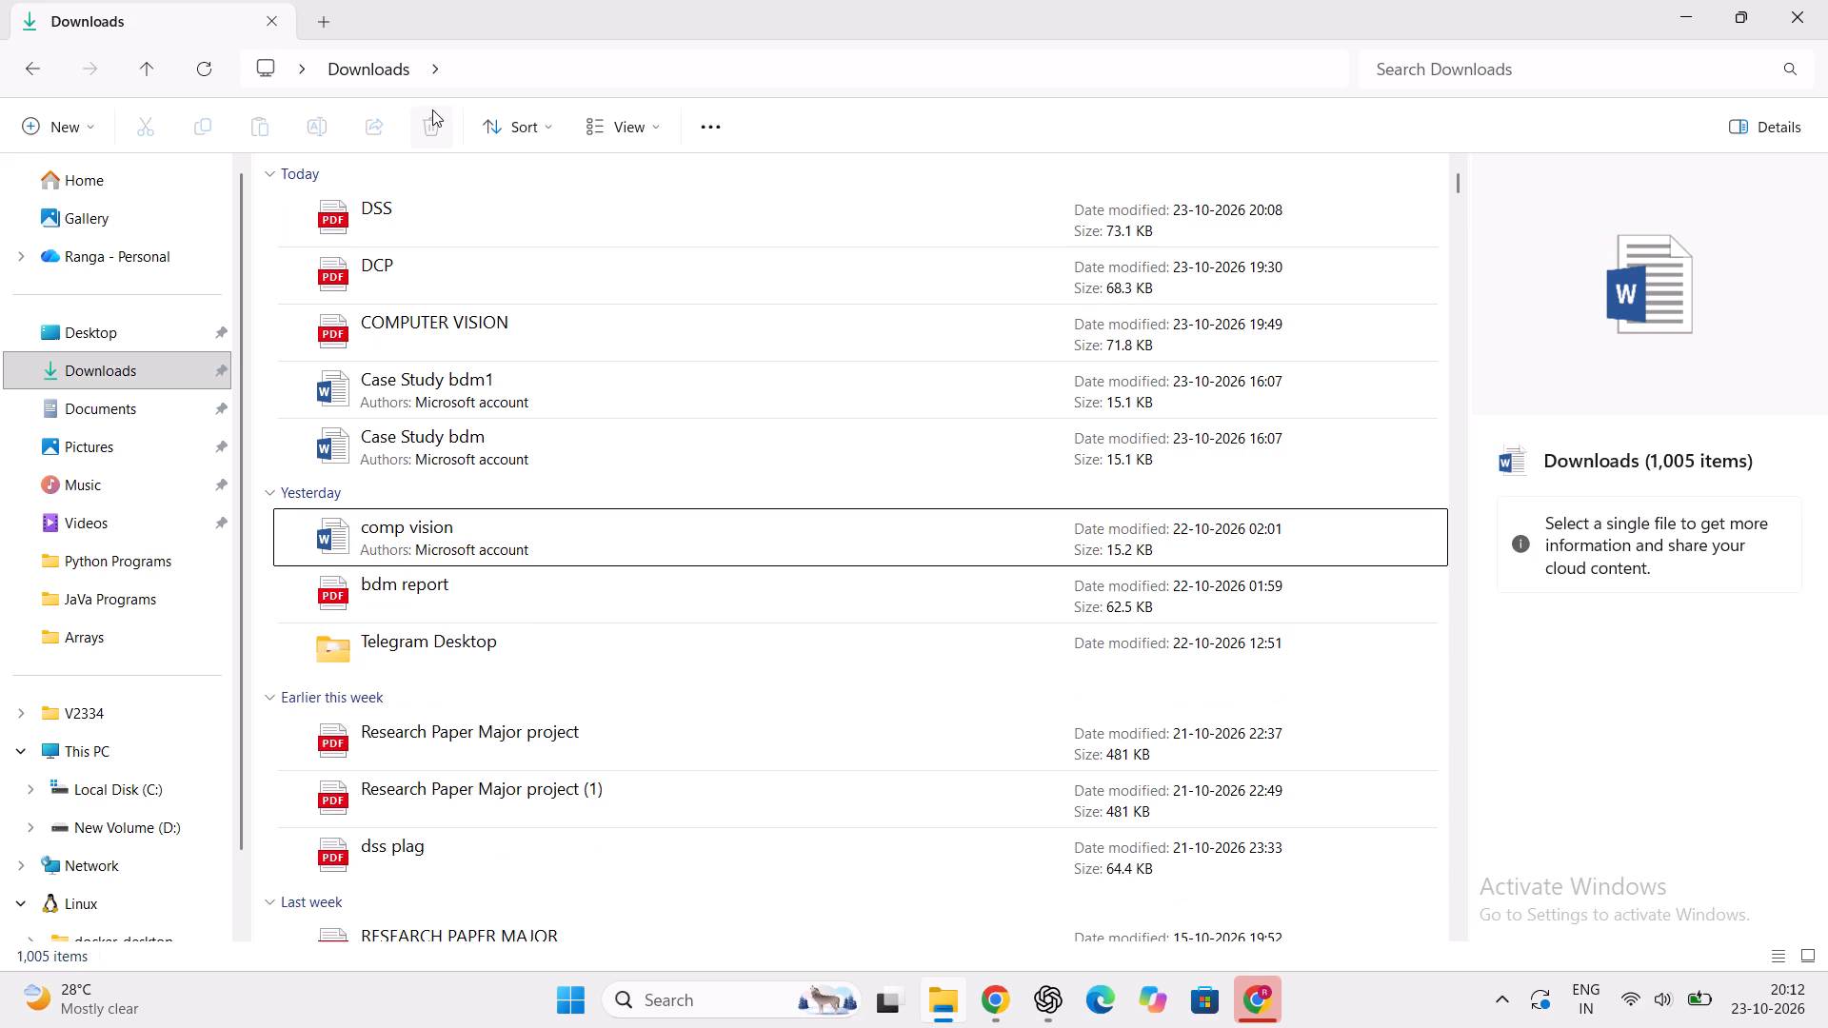
pyautogui.click(420, 539)
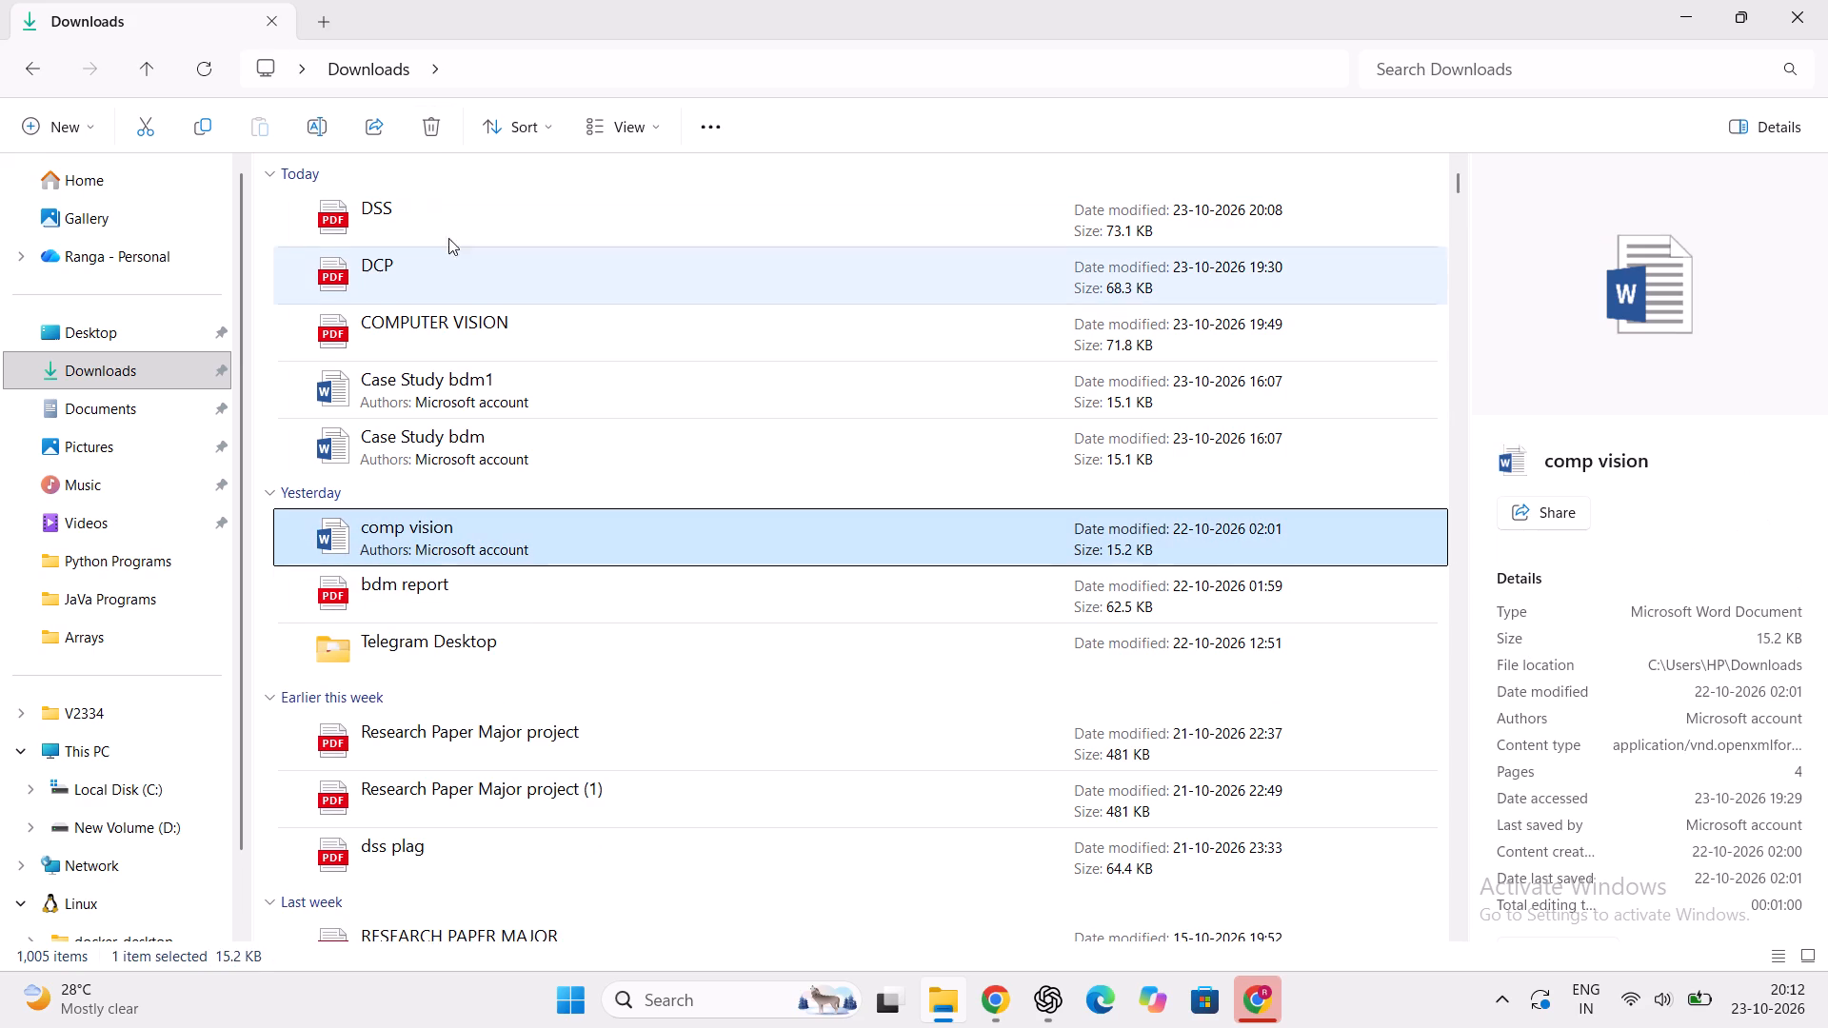
pyautogui.click(439, 128)
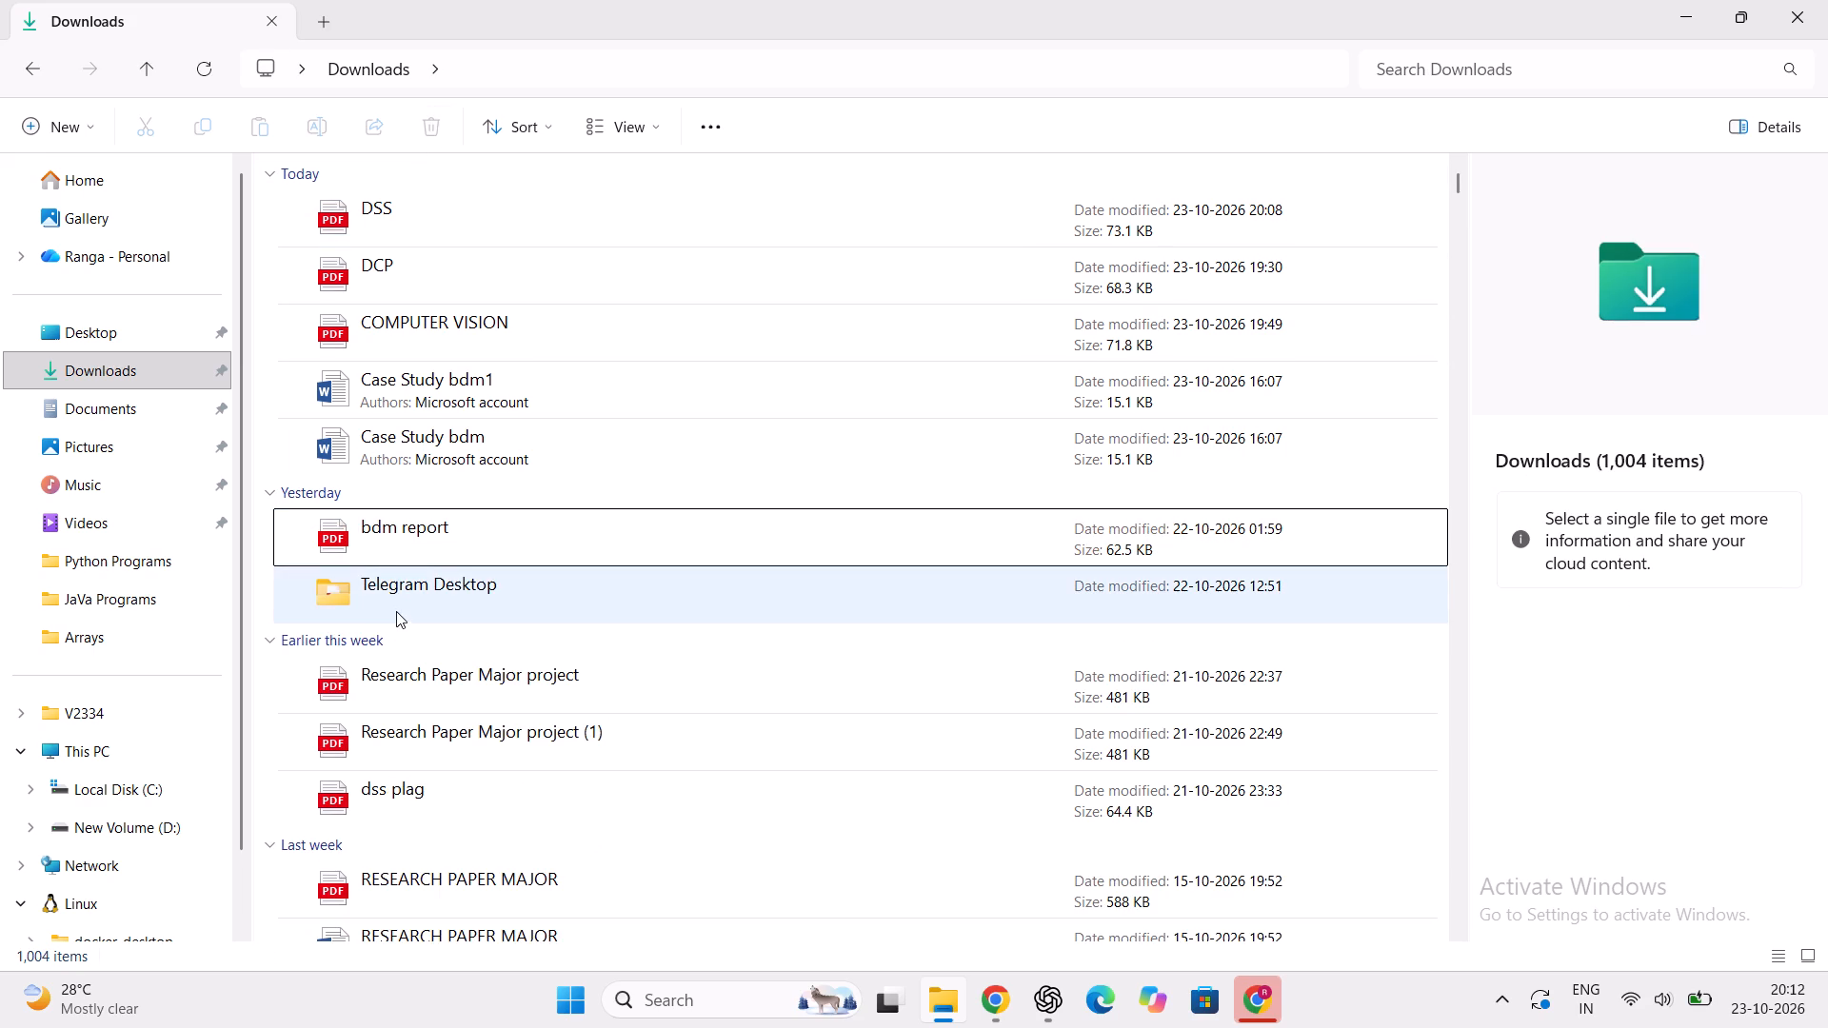
pyautogui.click(454, 399)
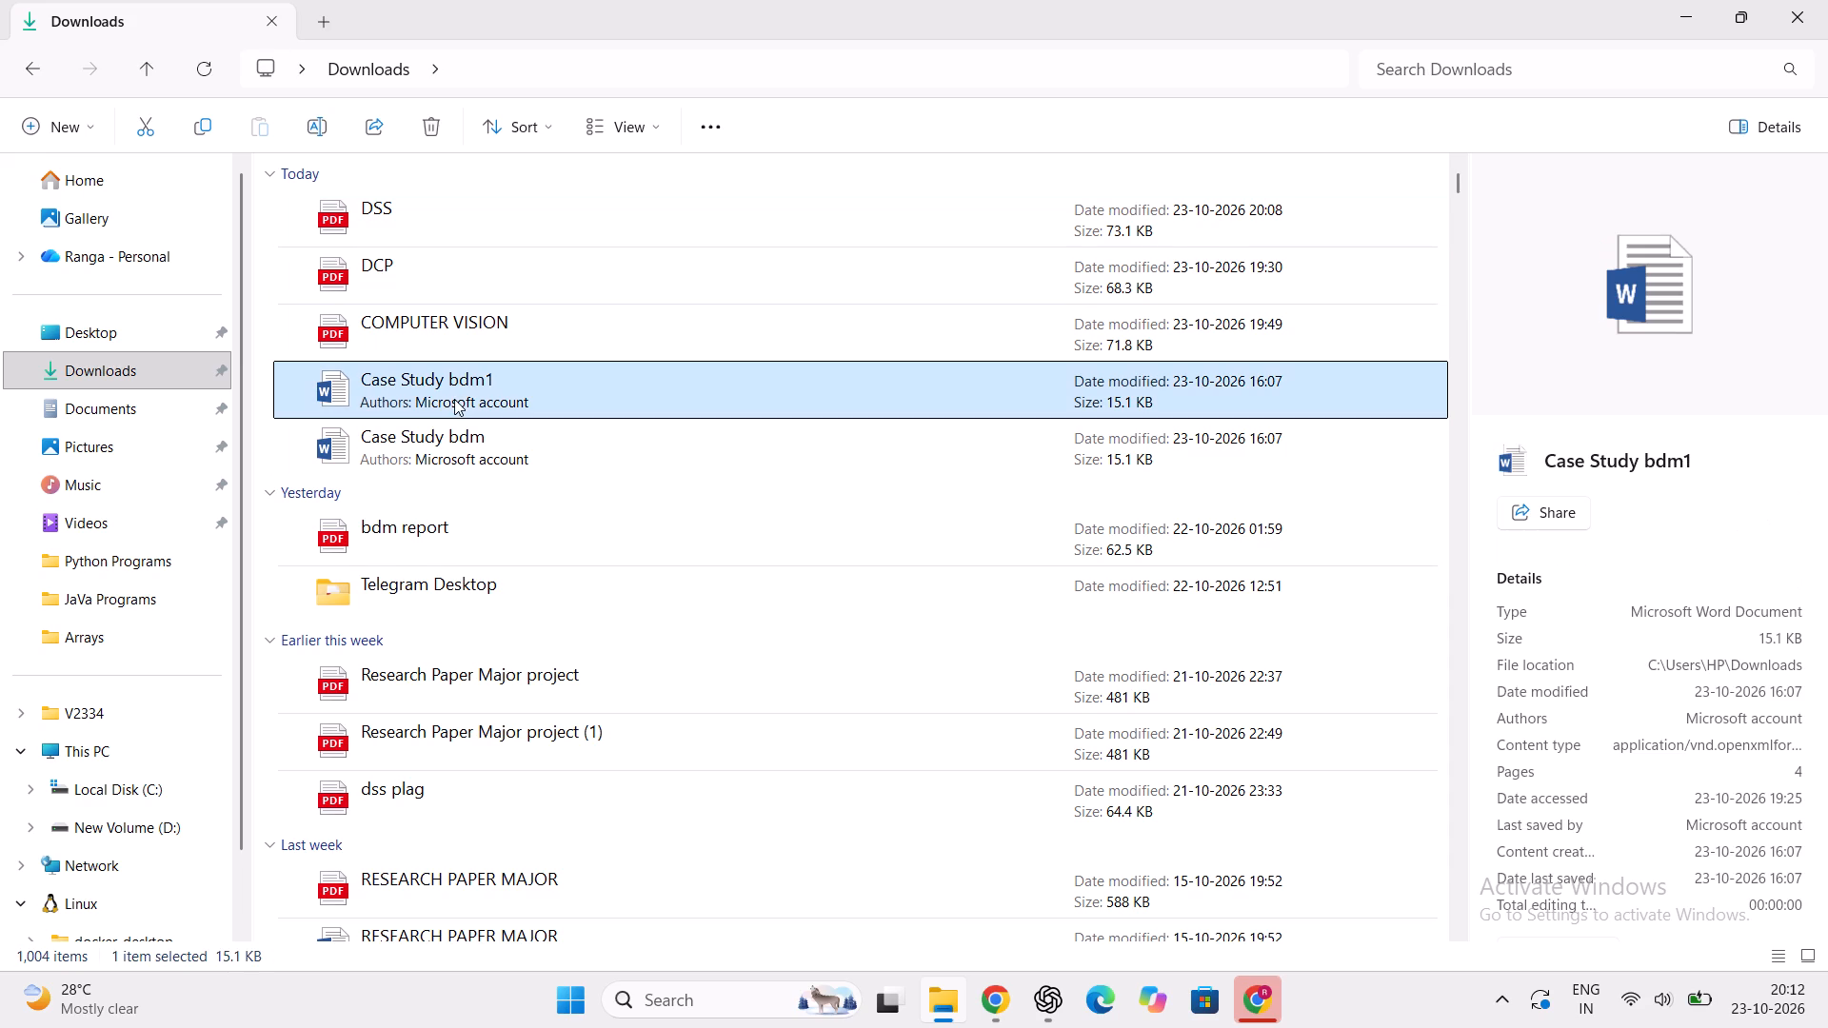
pyautogui.click(430, 140)
pyautogui.click(440, 404)
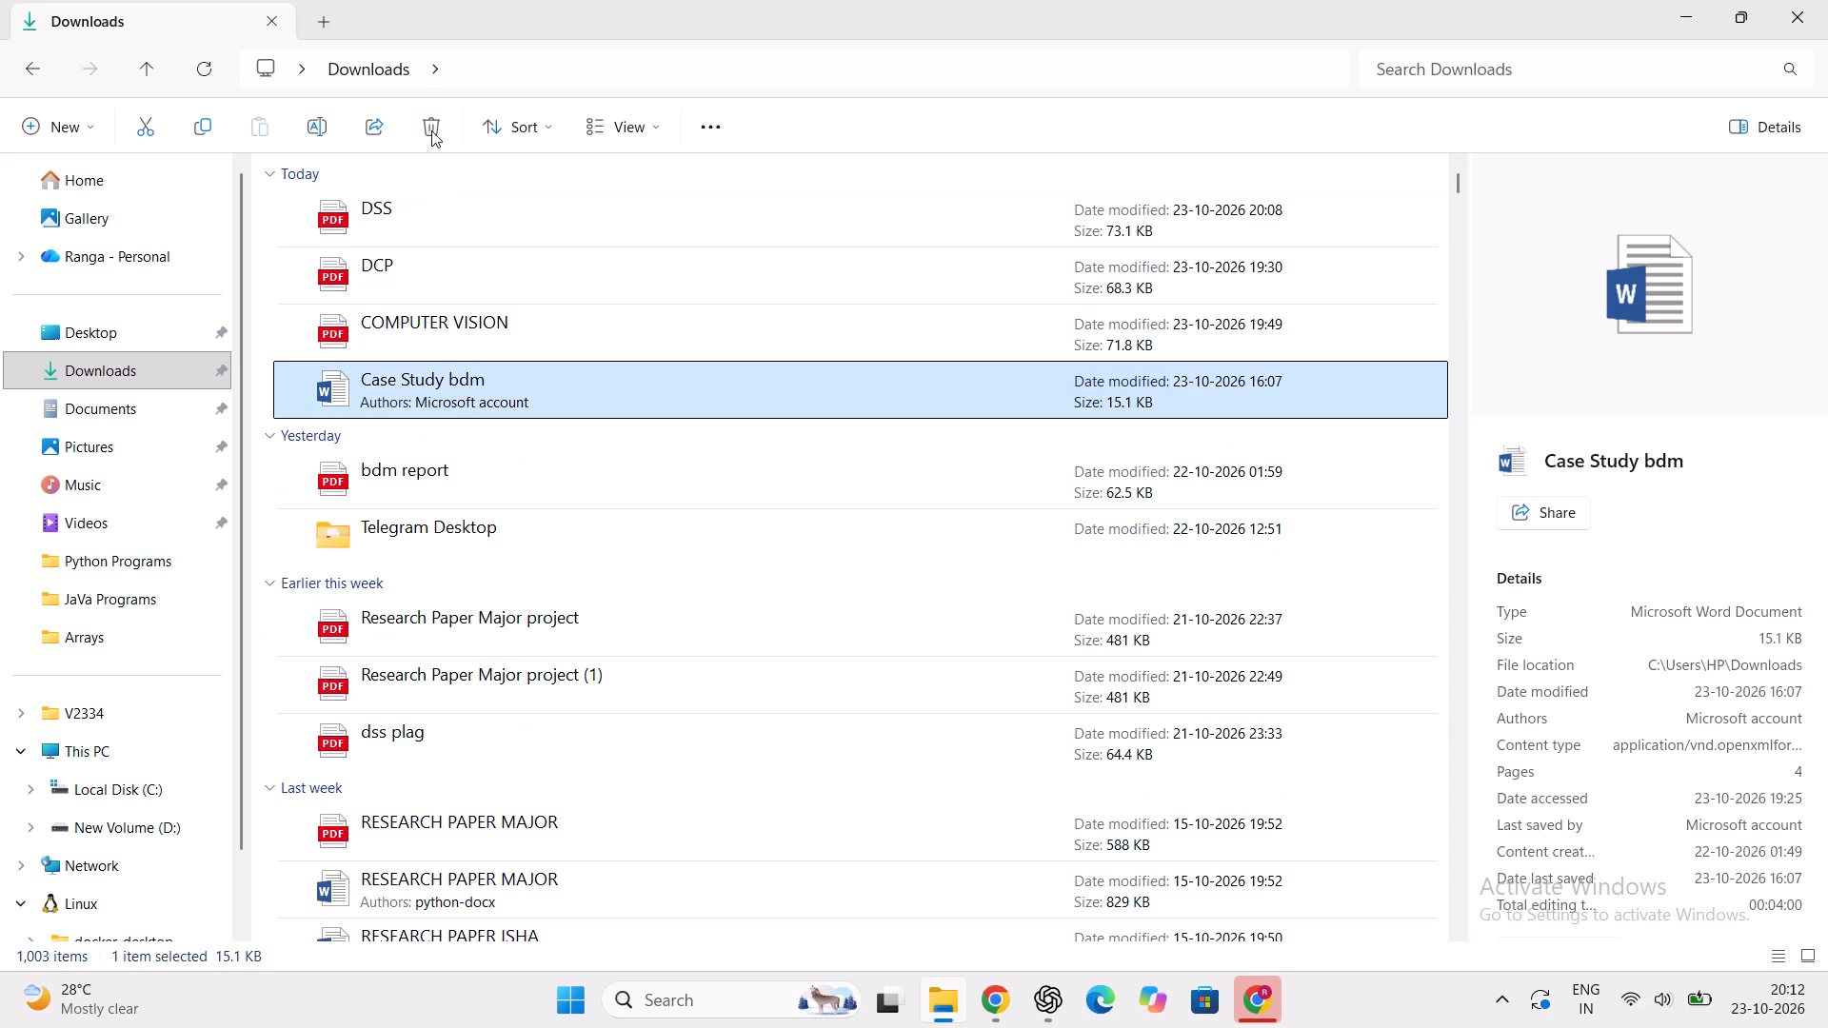
pyautogui.click(431, 124)
# Open the bdm report PDF and examine its plagiarism results and checked content across the pages, then close it.
pyautogui.doubleClick(424, 420)
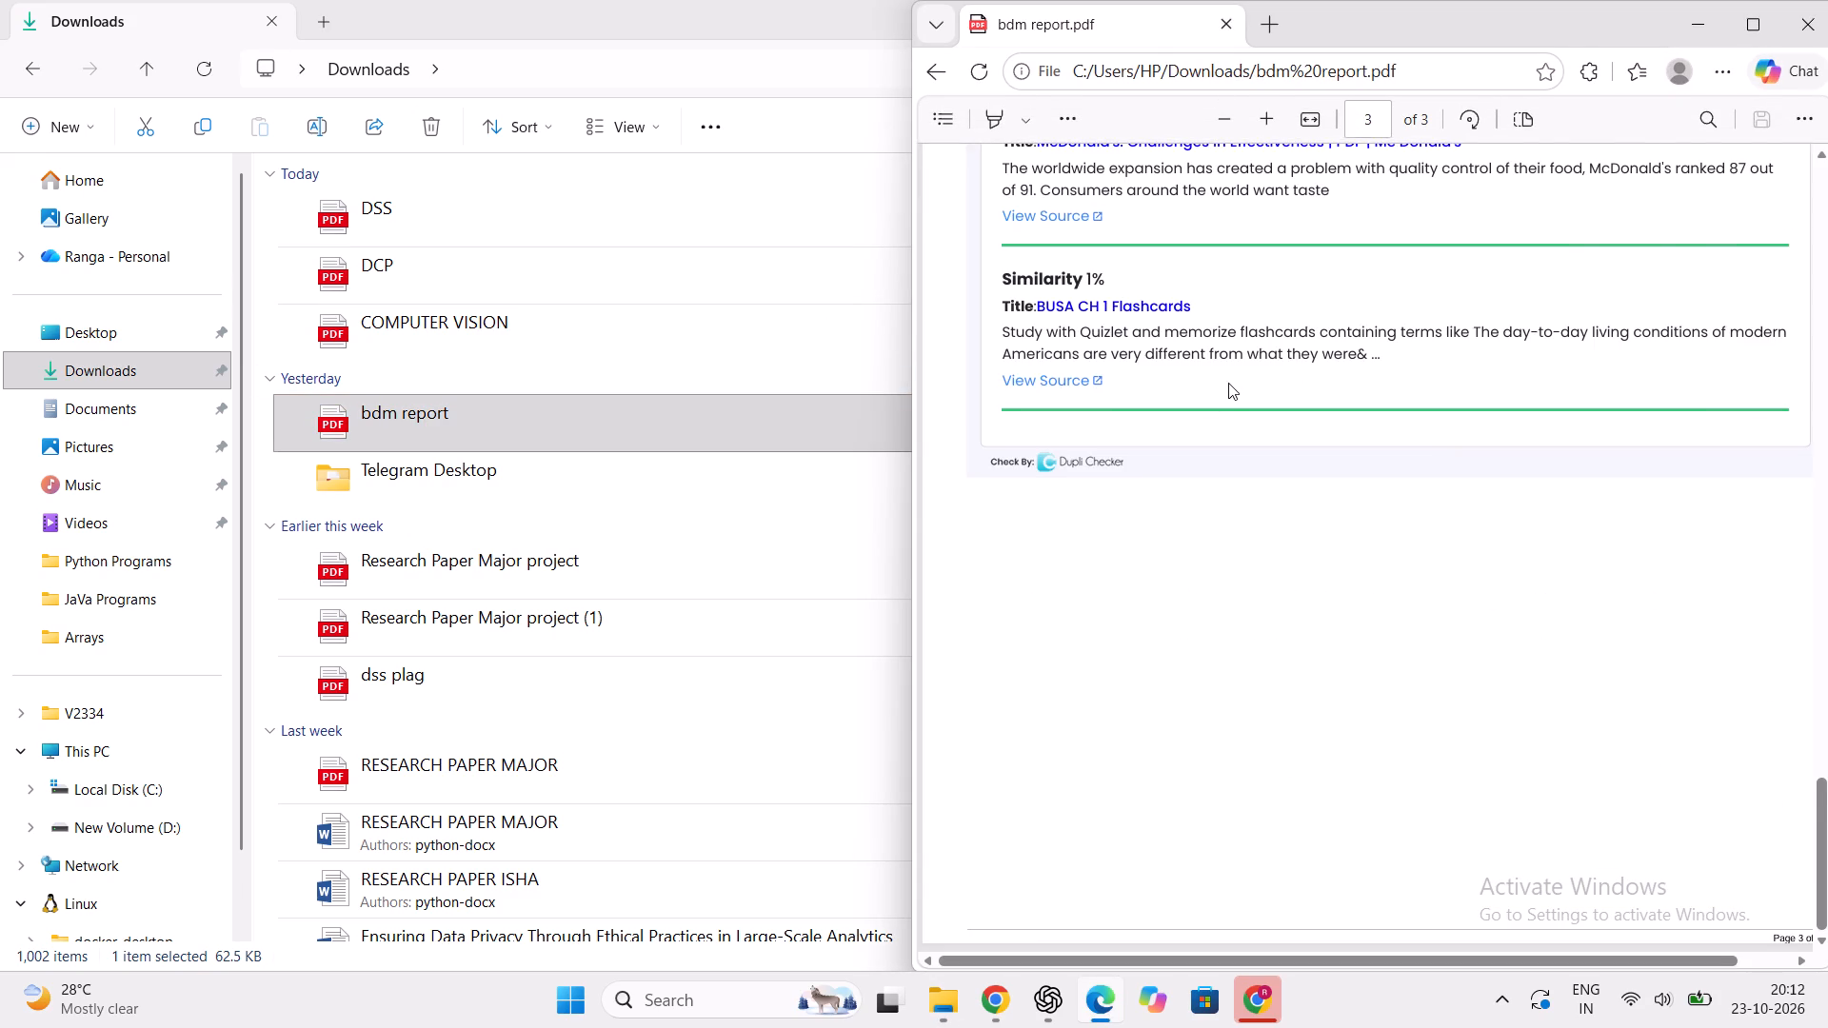
pyautogui.scroll(17, 1228, 383)
pyautogui.scroll(-3, 1228, 383)
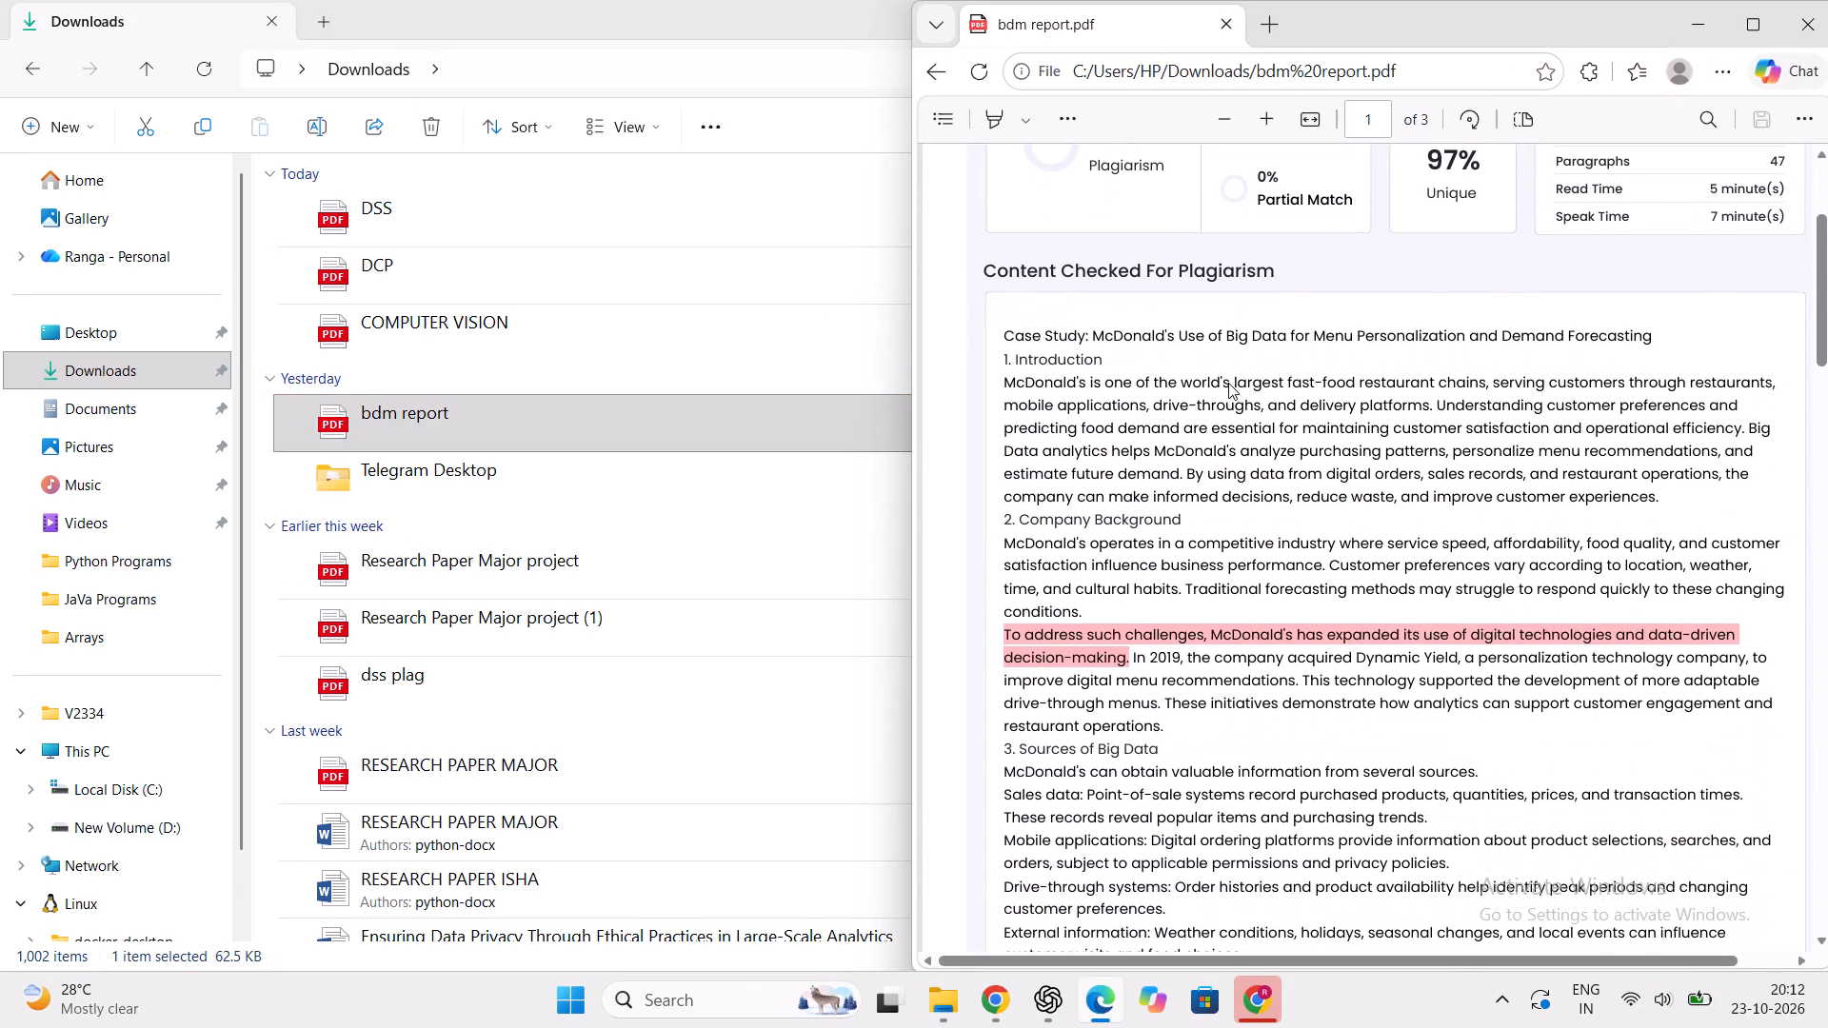
pyautogui.scroll(-3, 1228, 383)
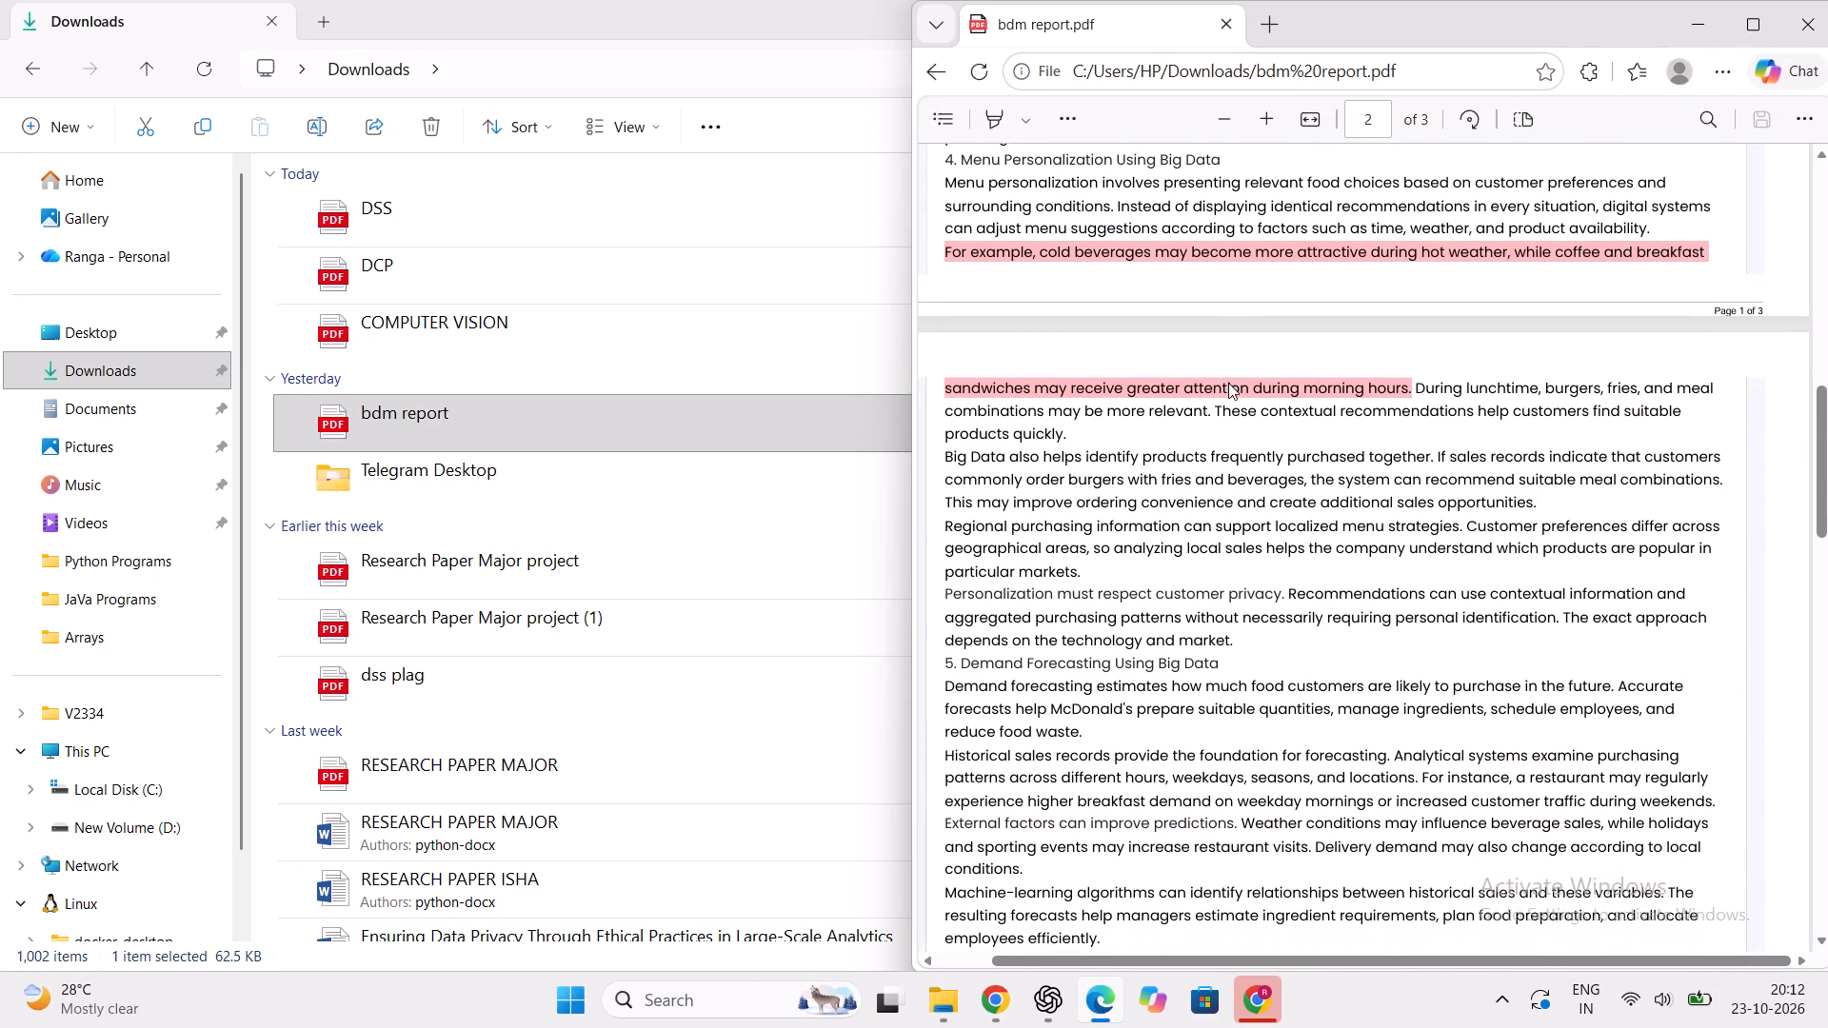
pyautogui.scroll(-6, 1228, 383)
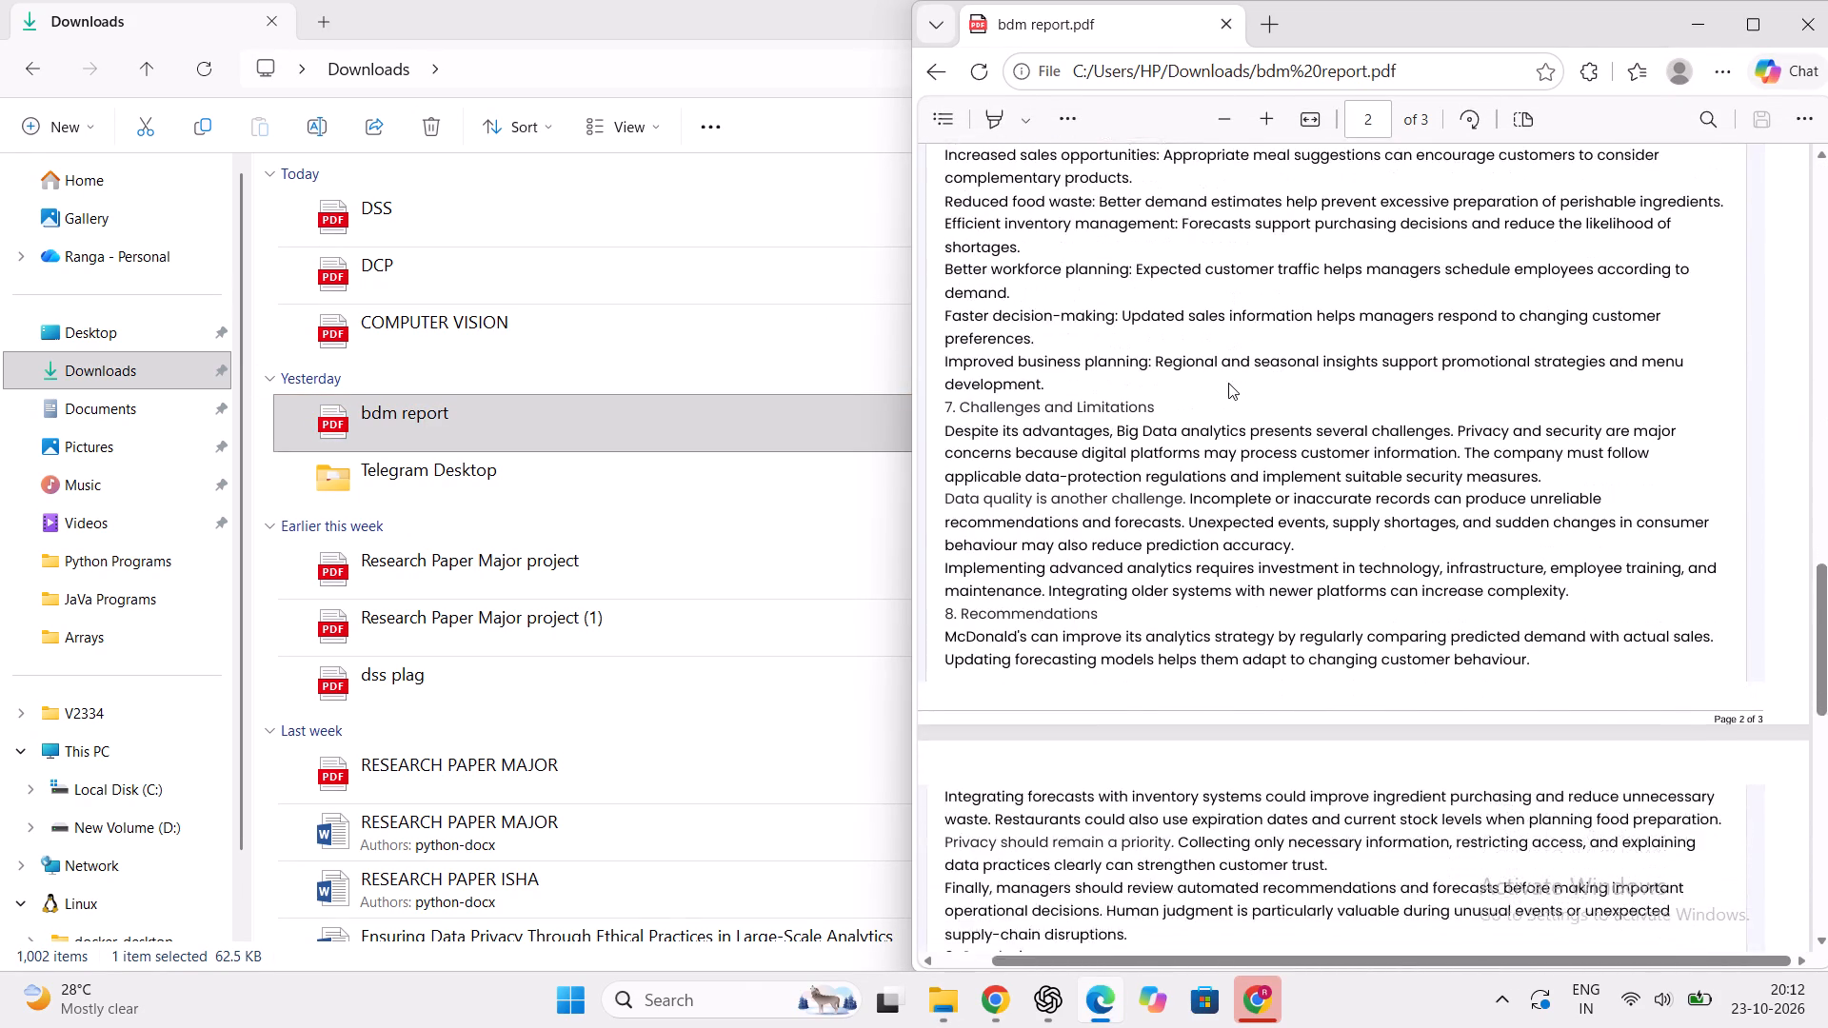
pyautogui.scroll(-2, 1228, 383)
pyautogui.scroll(7, 1228, 383)
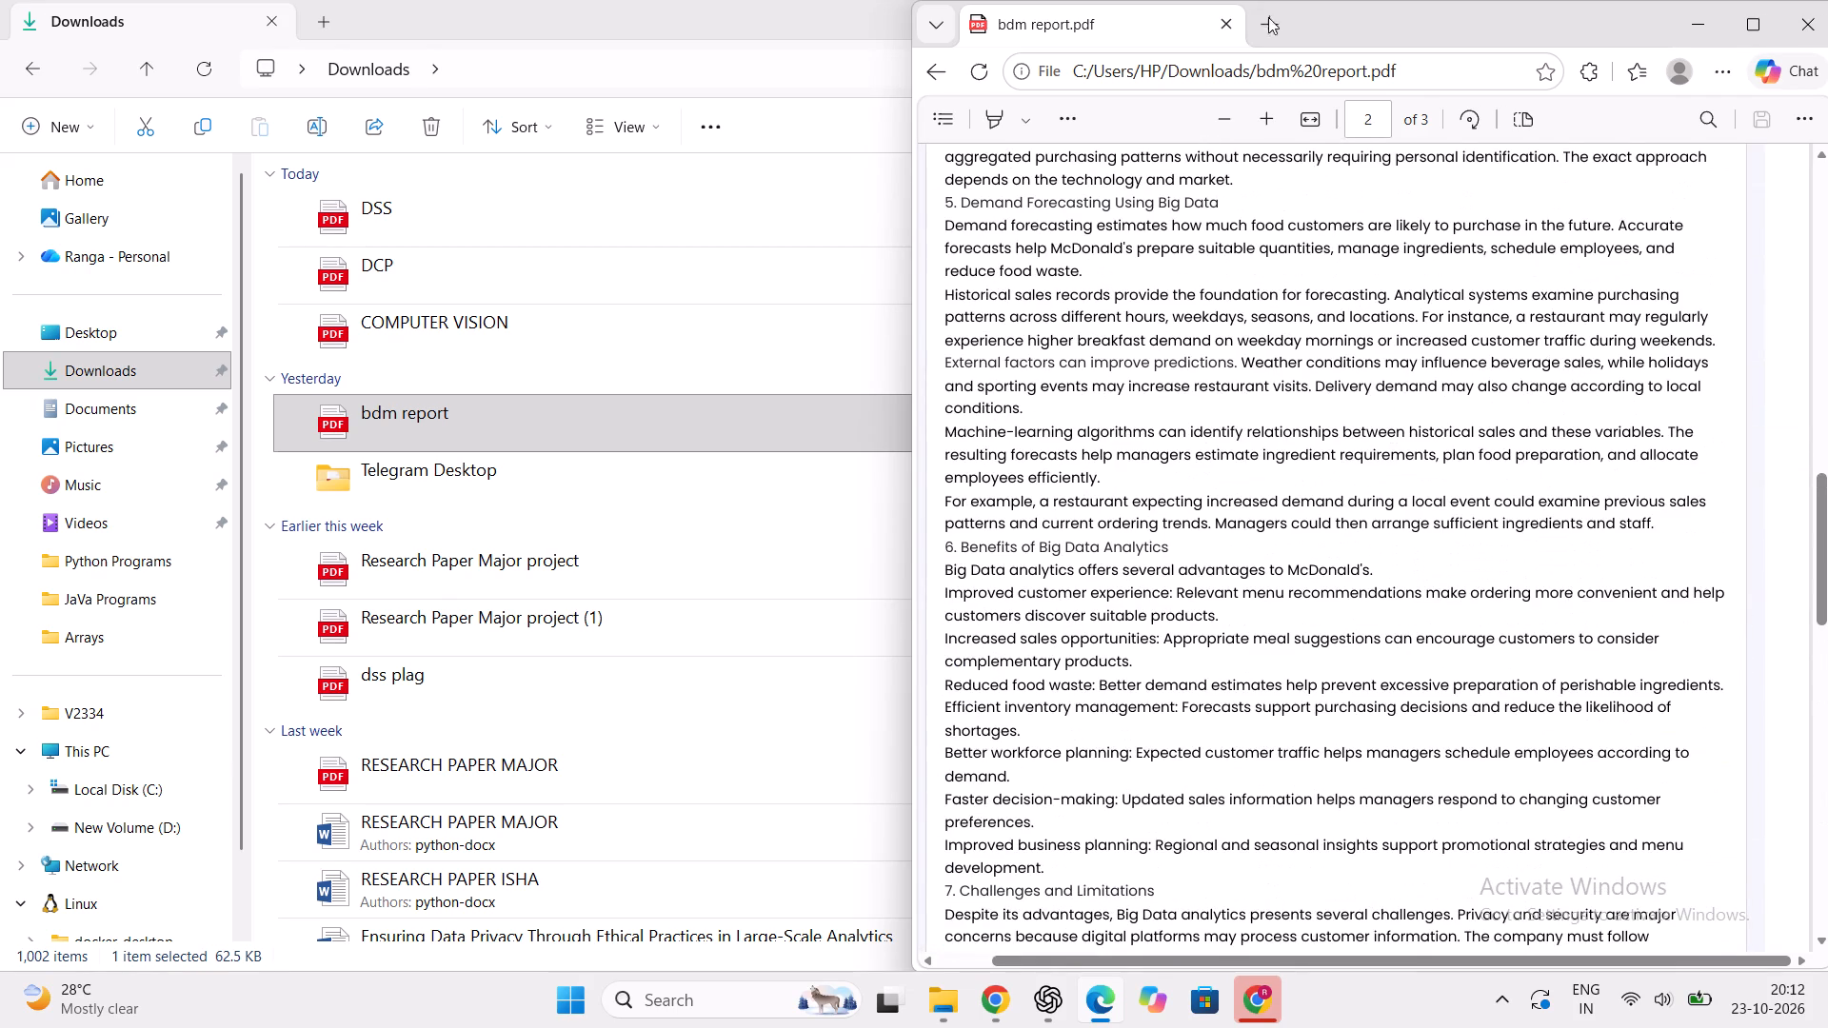
pyautogui.click(1230, 23)
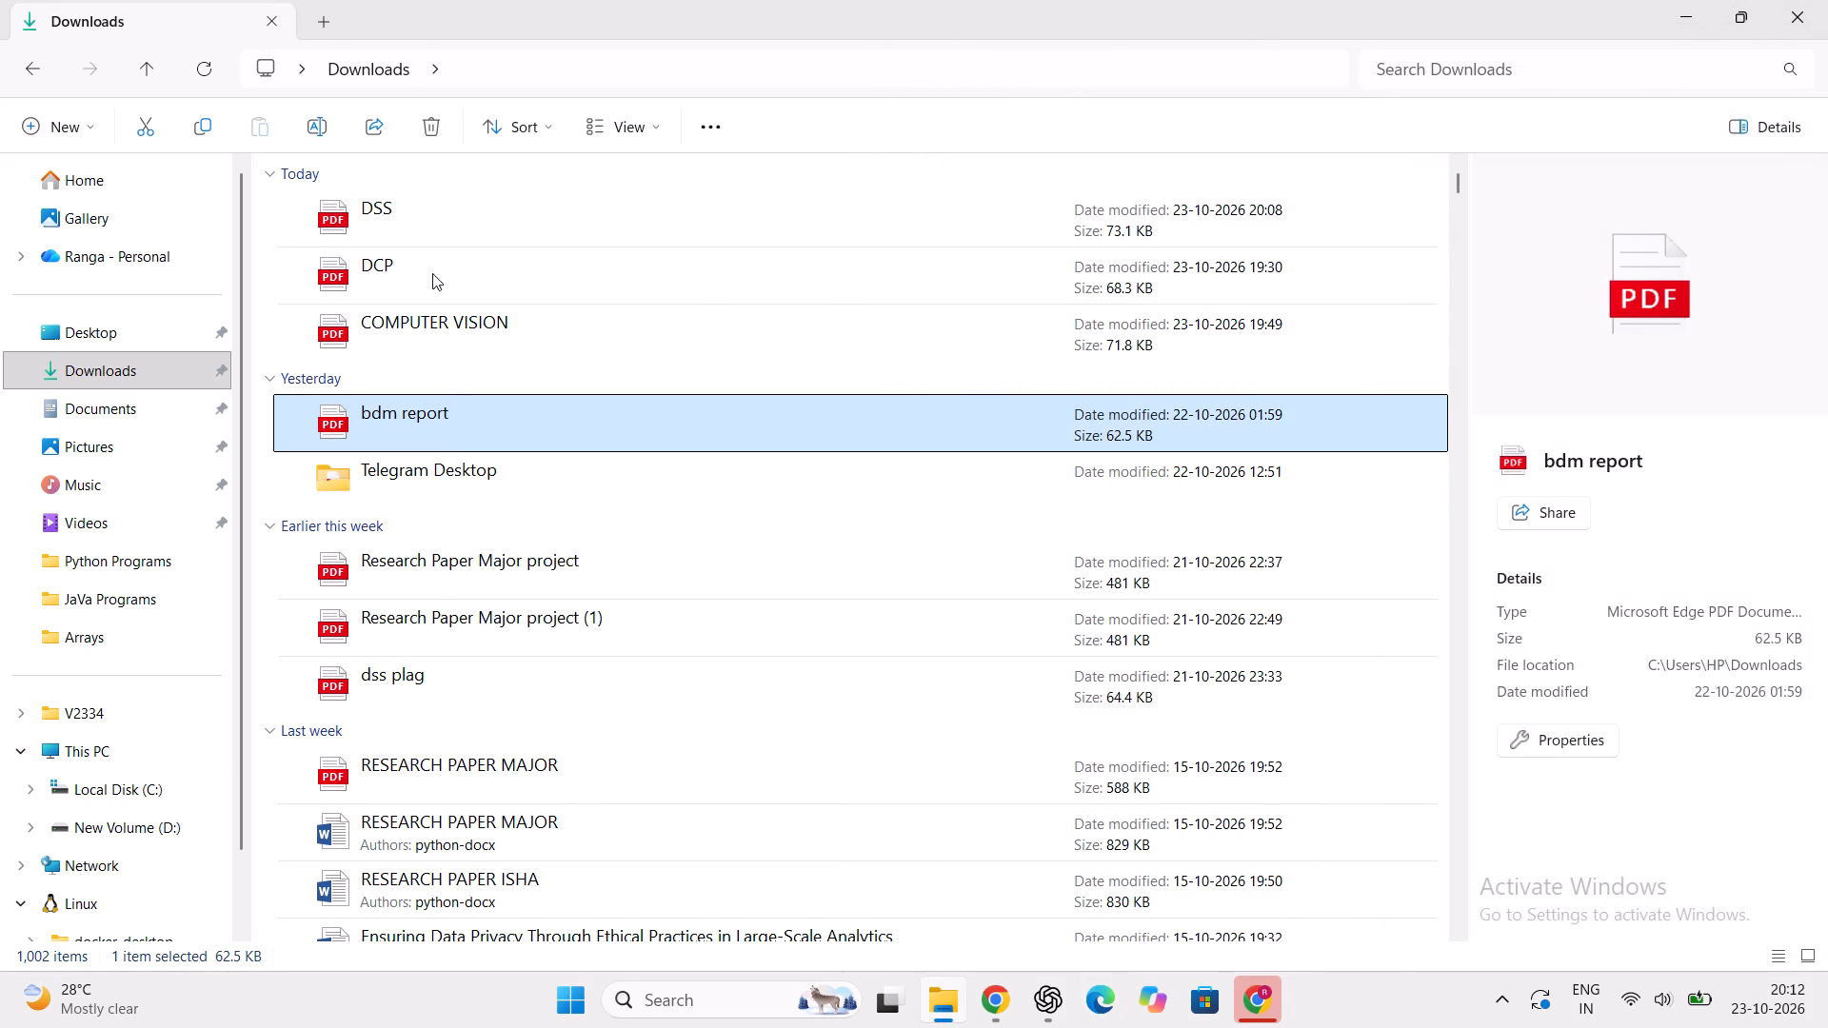
pyautogui.click(444, 136)
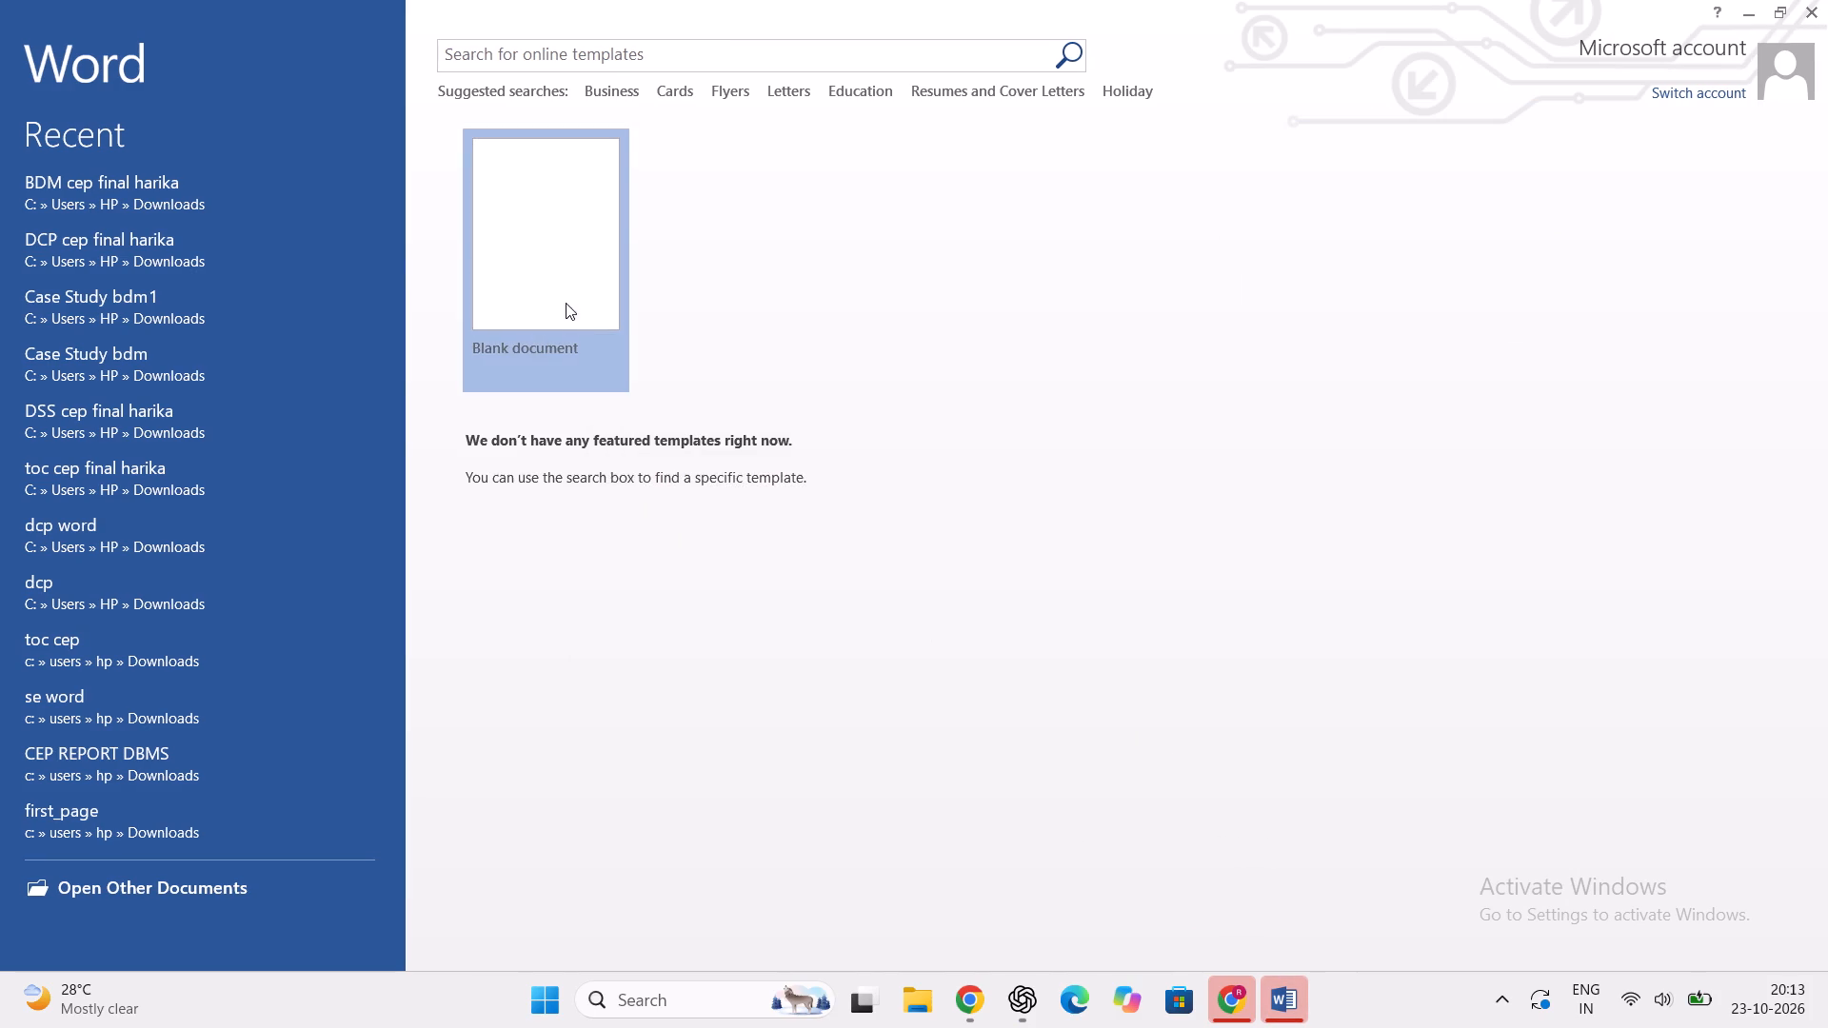
pyautogui.hotkey('ctrl', 'v')
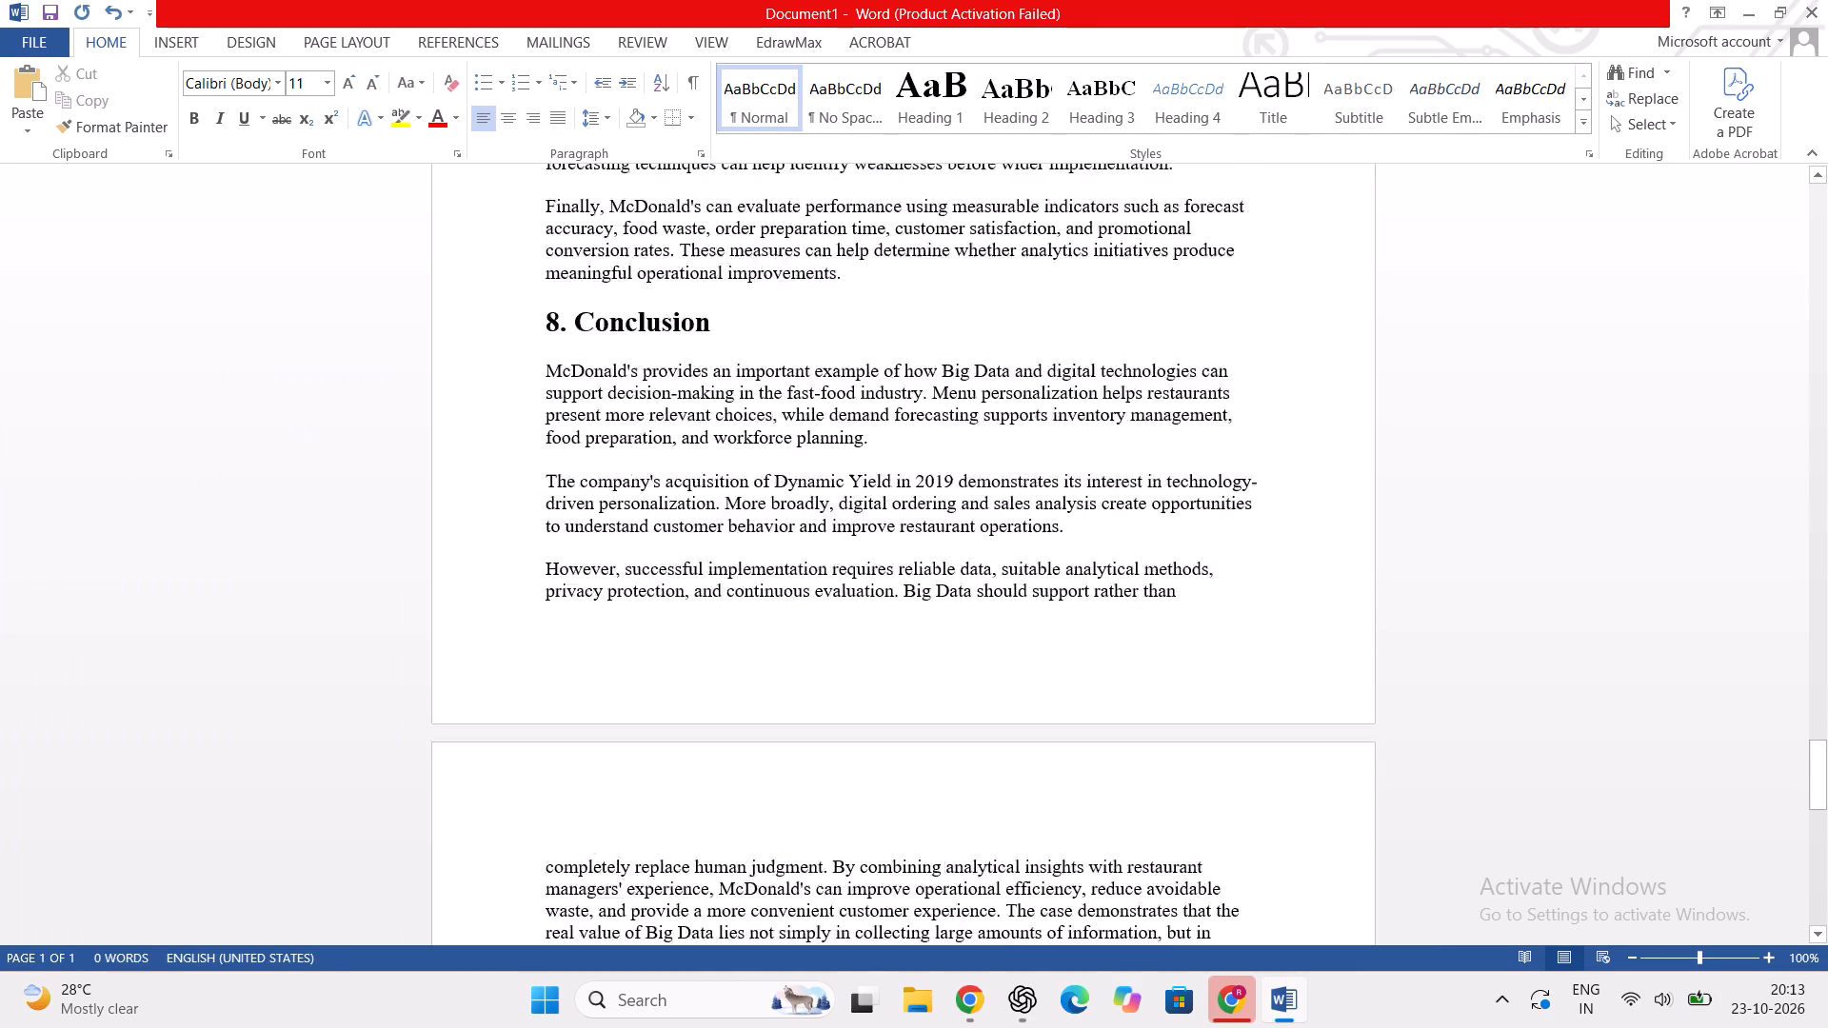
pyautogui.scroll(4, 766, 423)
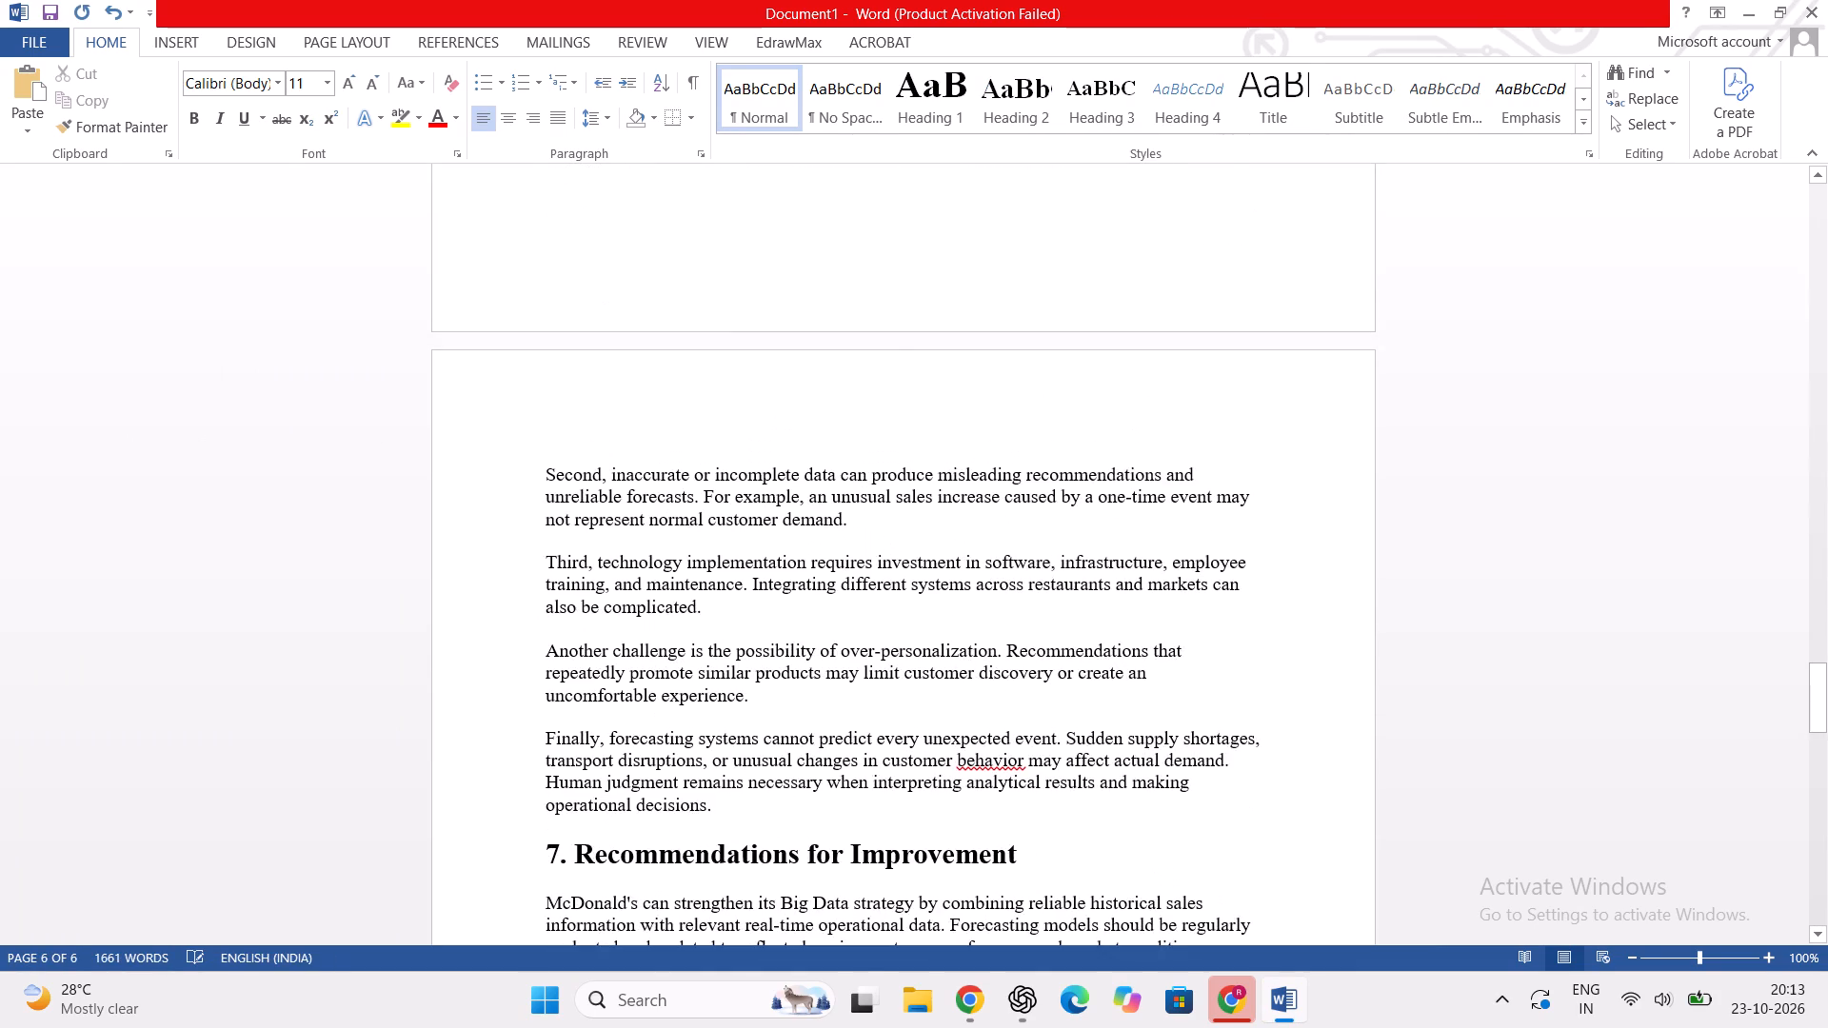
pyautogui.scroll(15, 766, 423)
pyautogui.scroll(6, 766, 423)
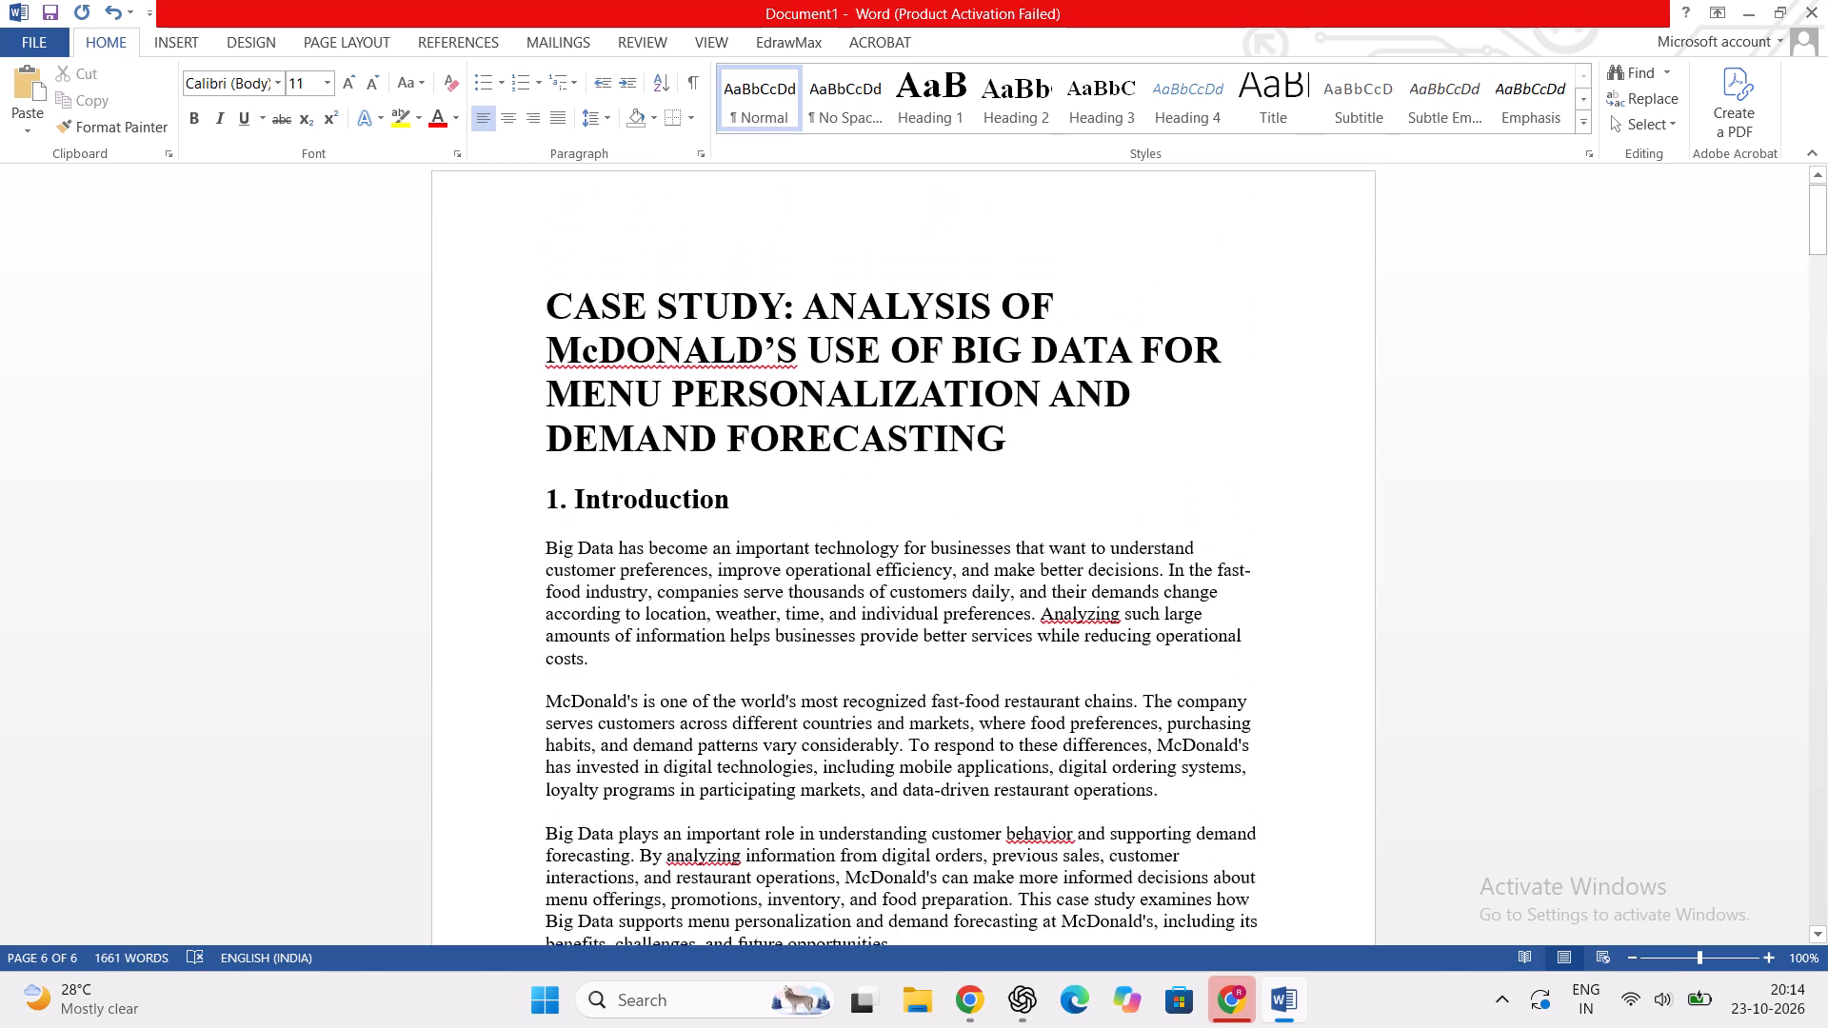
pyautogui.scroll(7, 766, 423)
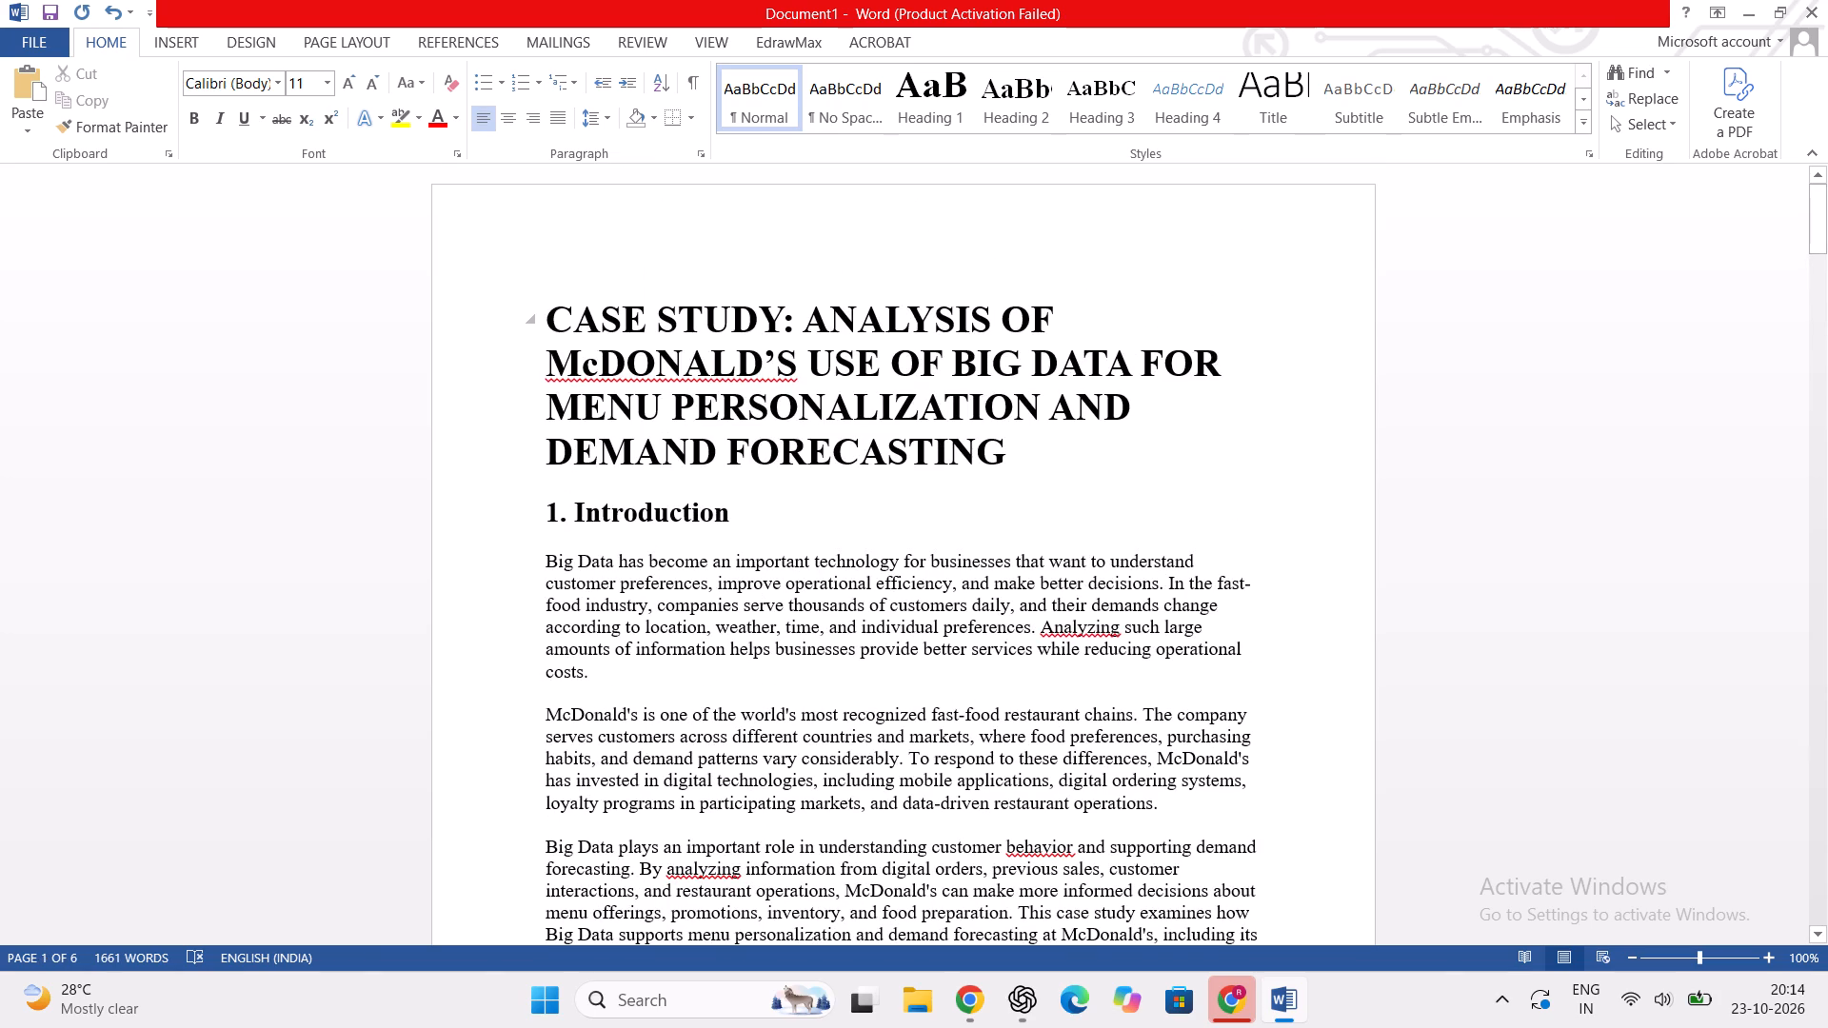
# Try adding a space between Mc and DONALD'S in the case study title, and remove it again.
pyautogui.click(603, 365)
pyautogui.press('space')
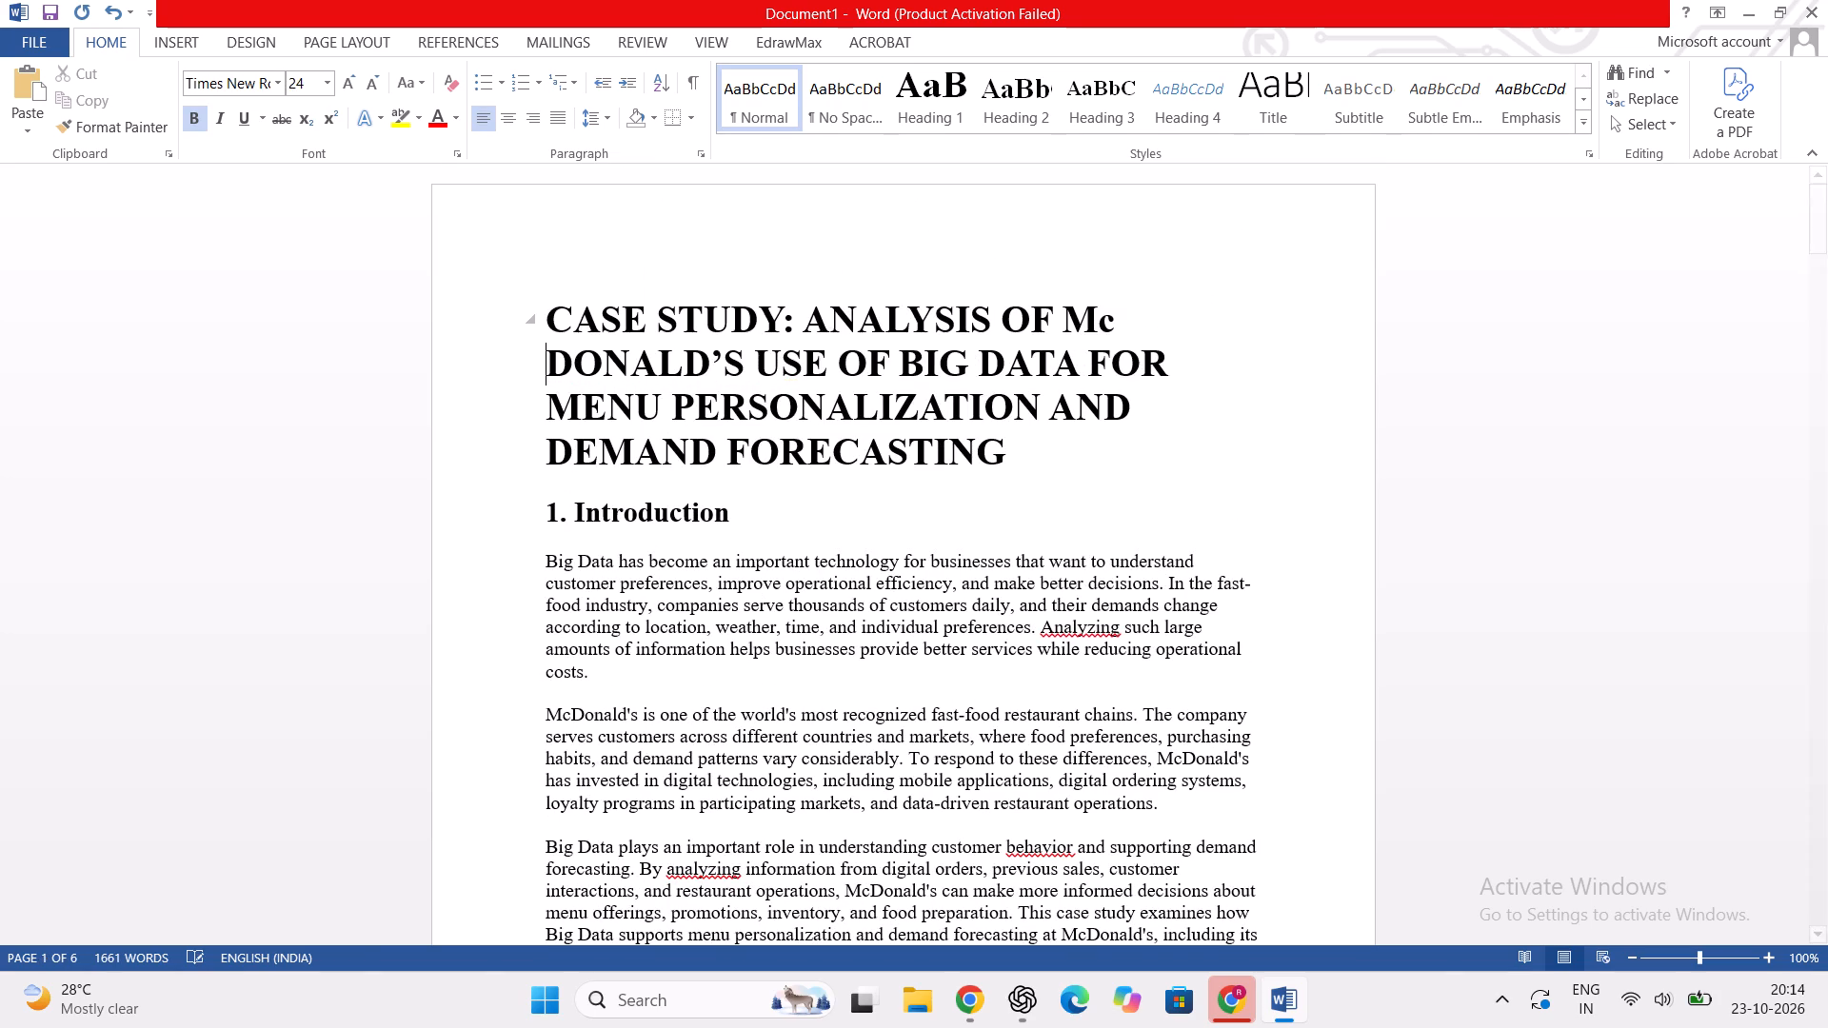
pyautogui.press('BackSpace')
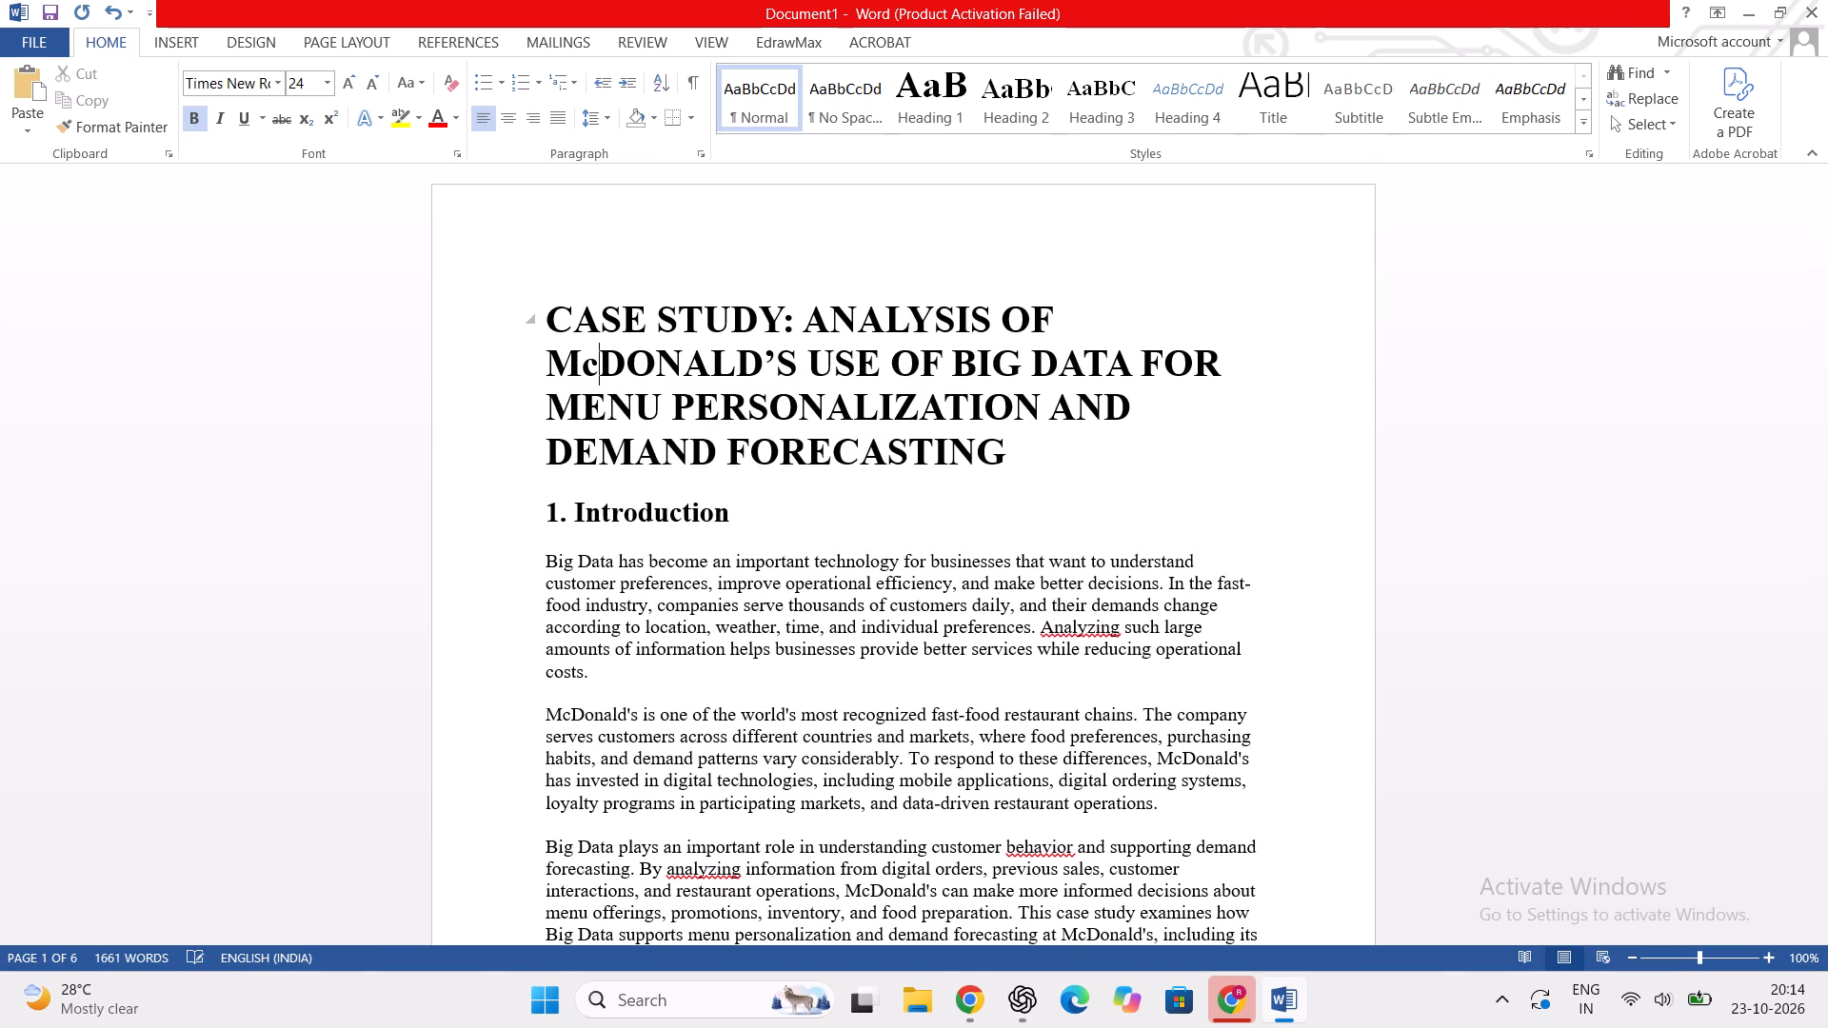
# Save the document in the Downloads folder on the computer as CASE STUDY bdm.
pyautogui.click(47, 52)
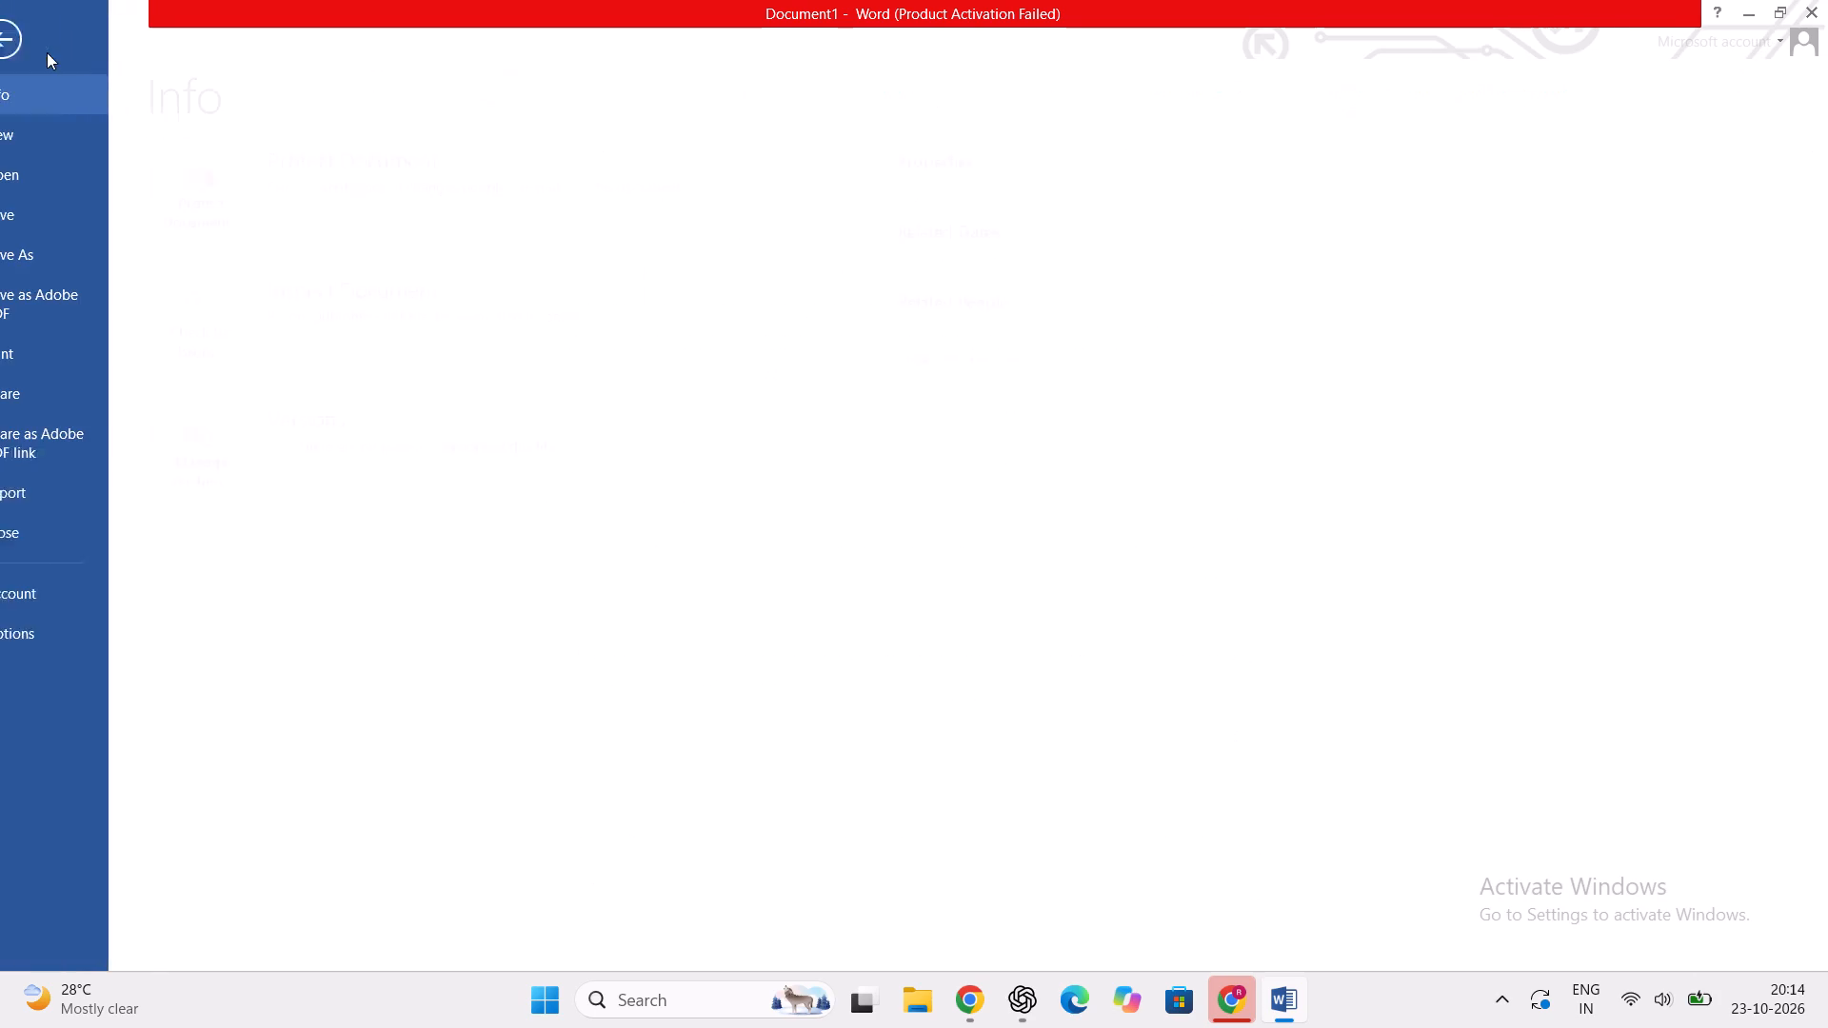
pyautogui.click(105, 252)
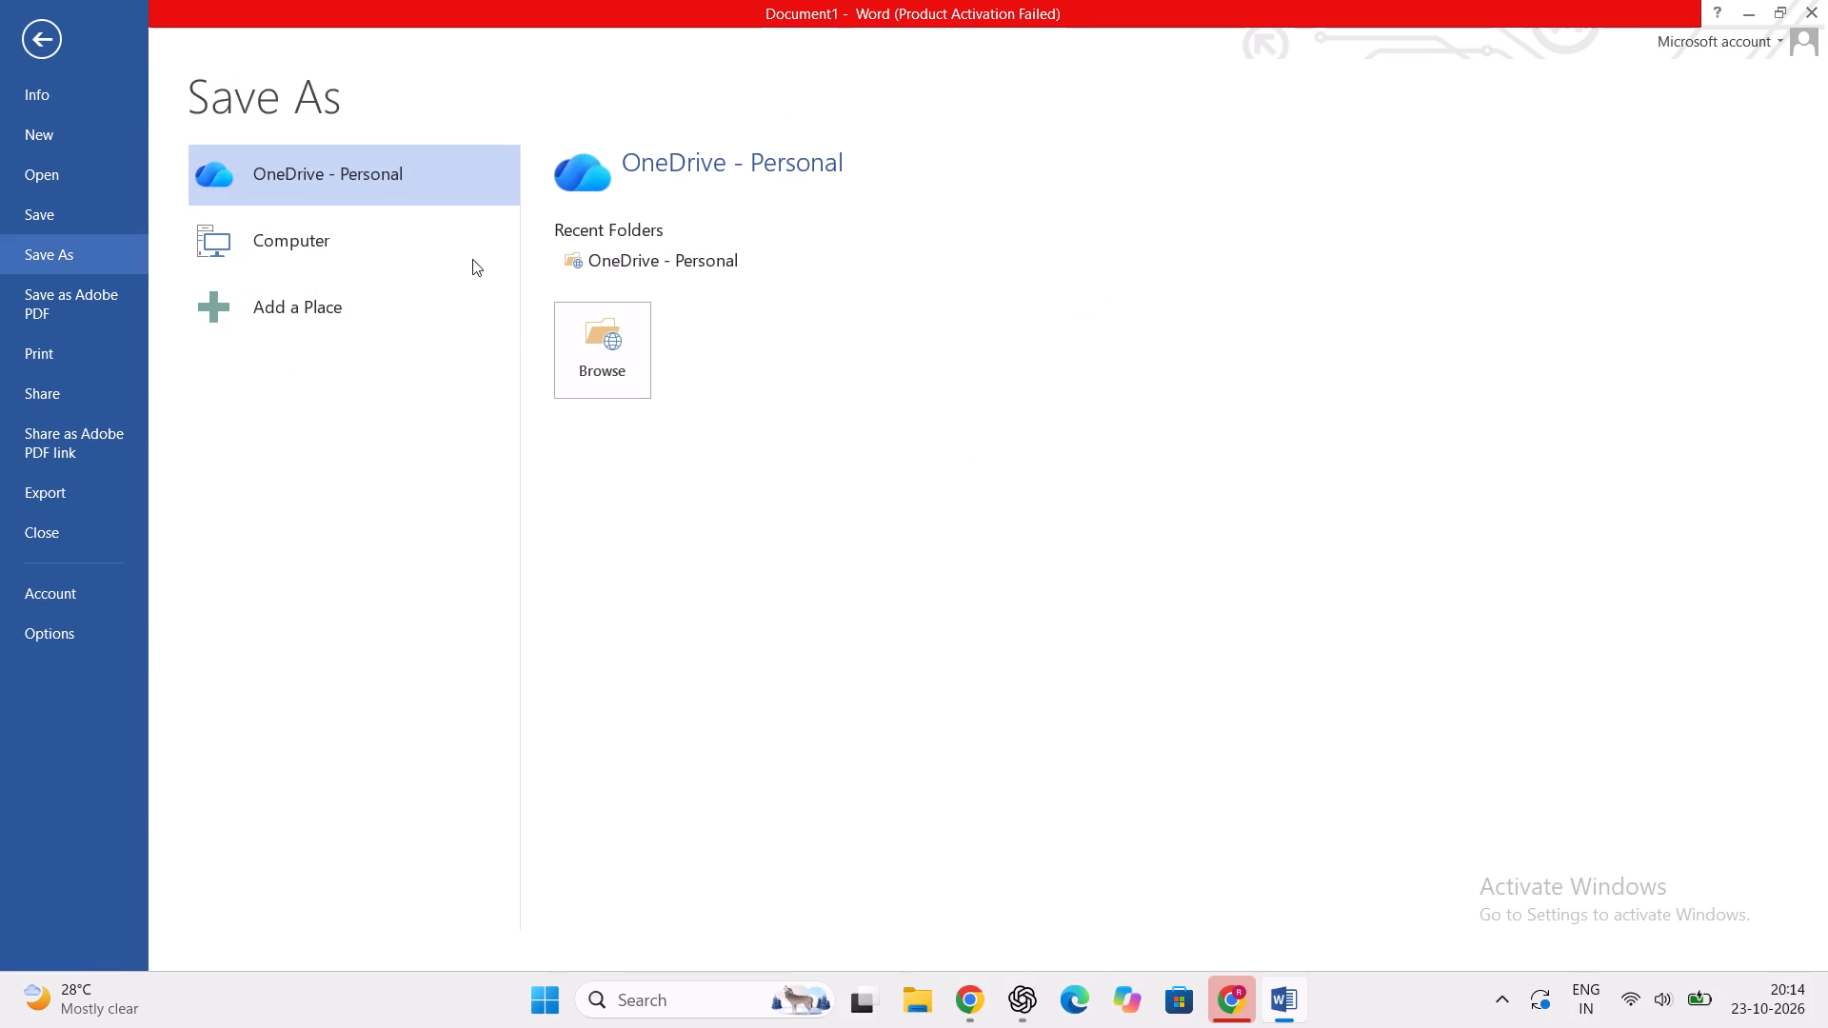
pyautogui.click(364, 259)
pyautogui.click(690, 244)
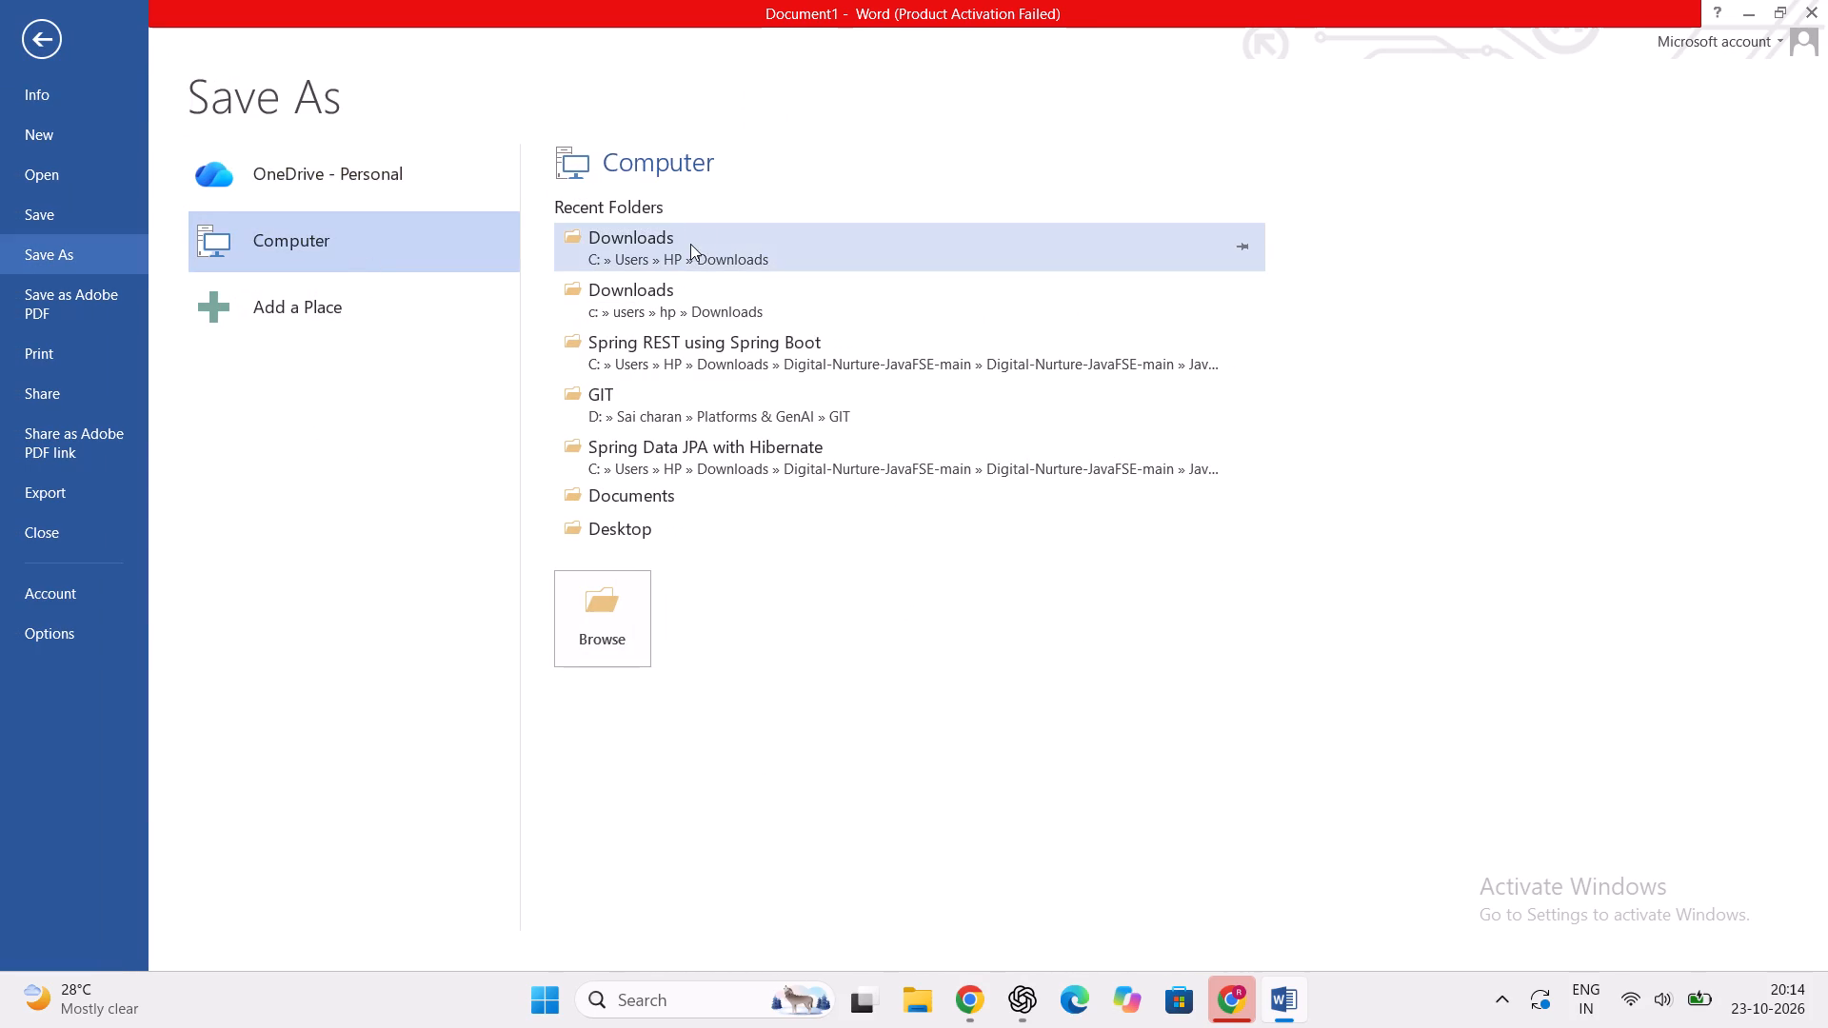
pyautogui.click(413, 408)
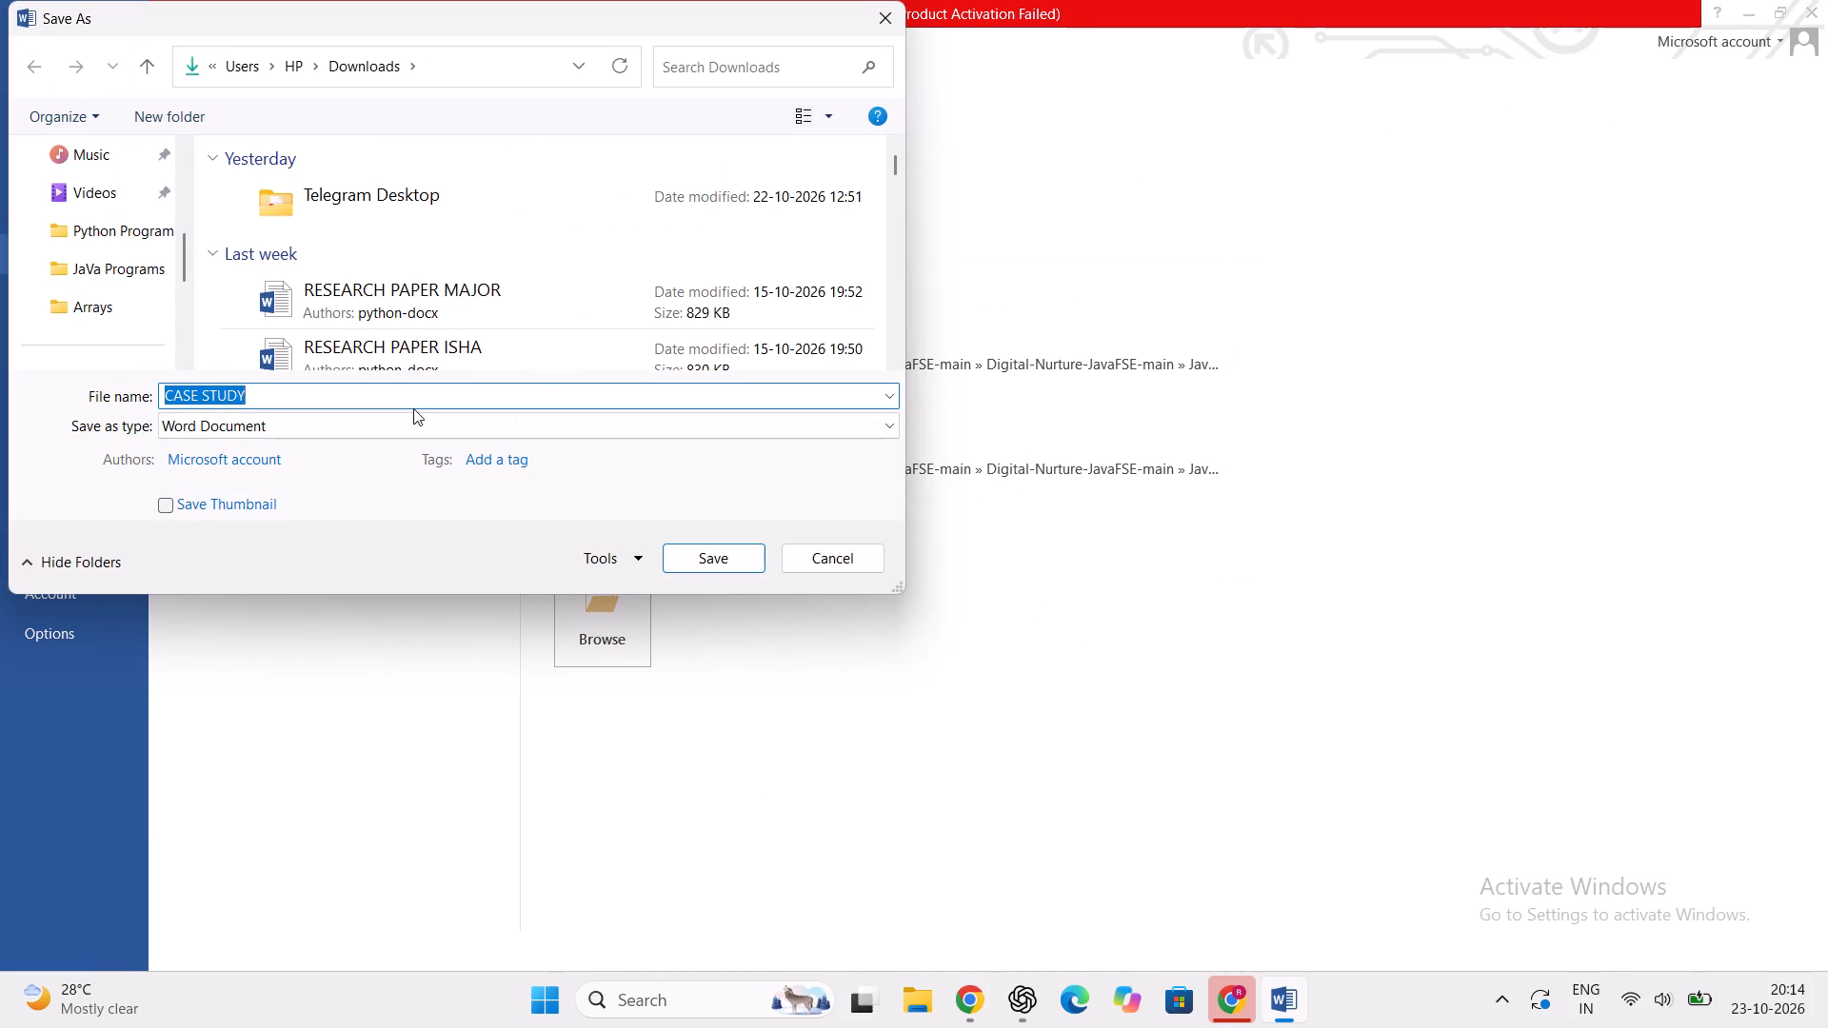
pyautogui.click(415, 402)
pyautogui.press('space')
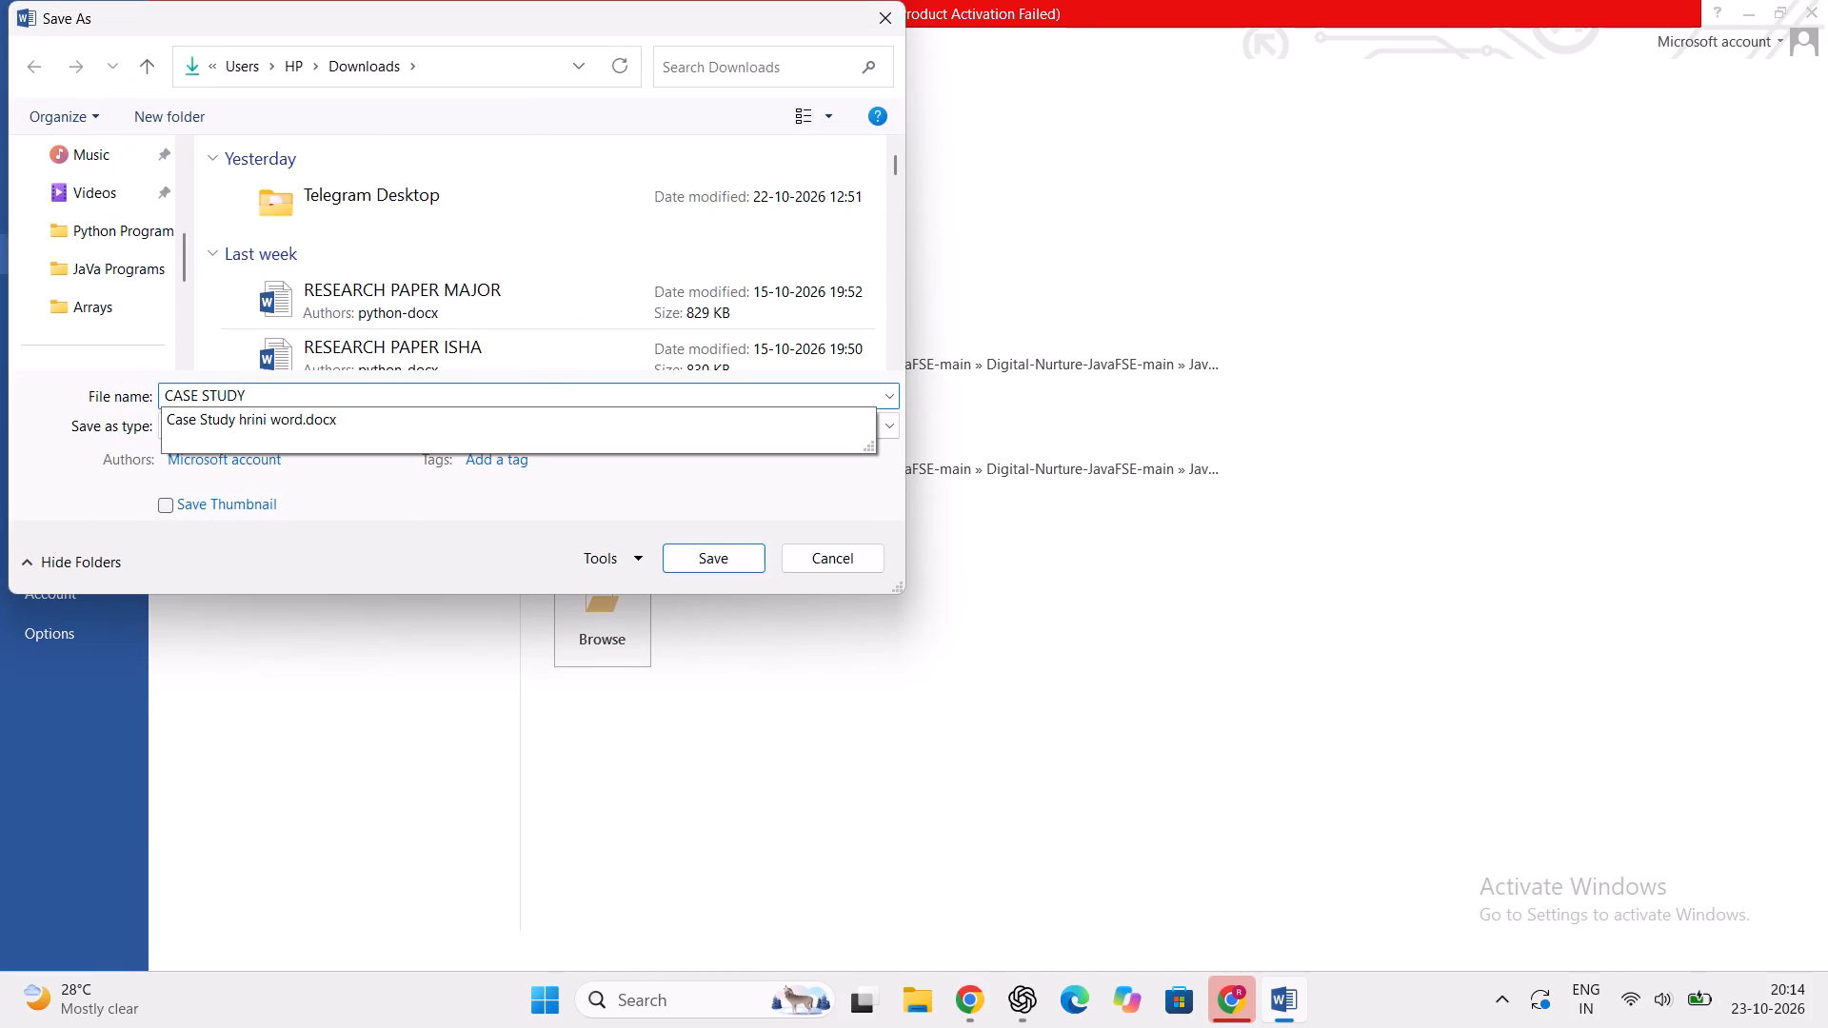
pyautogui.write('bdm')
pyautogui.press('Return')
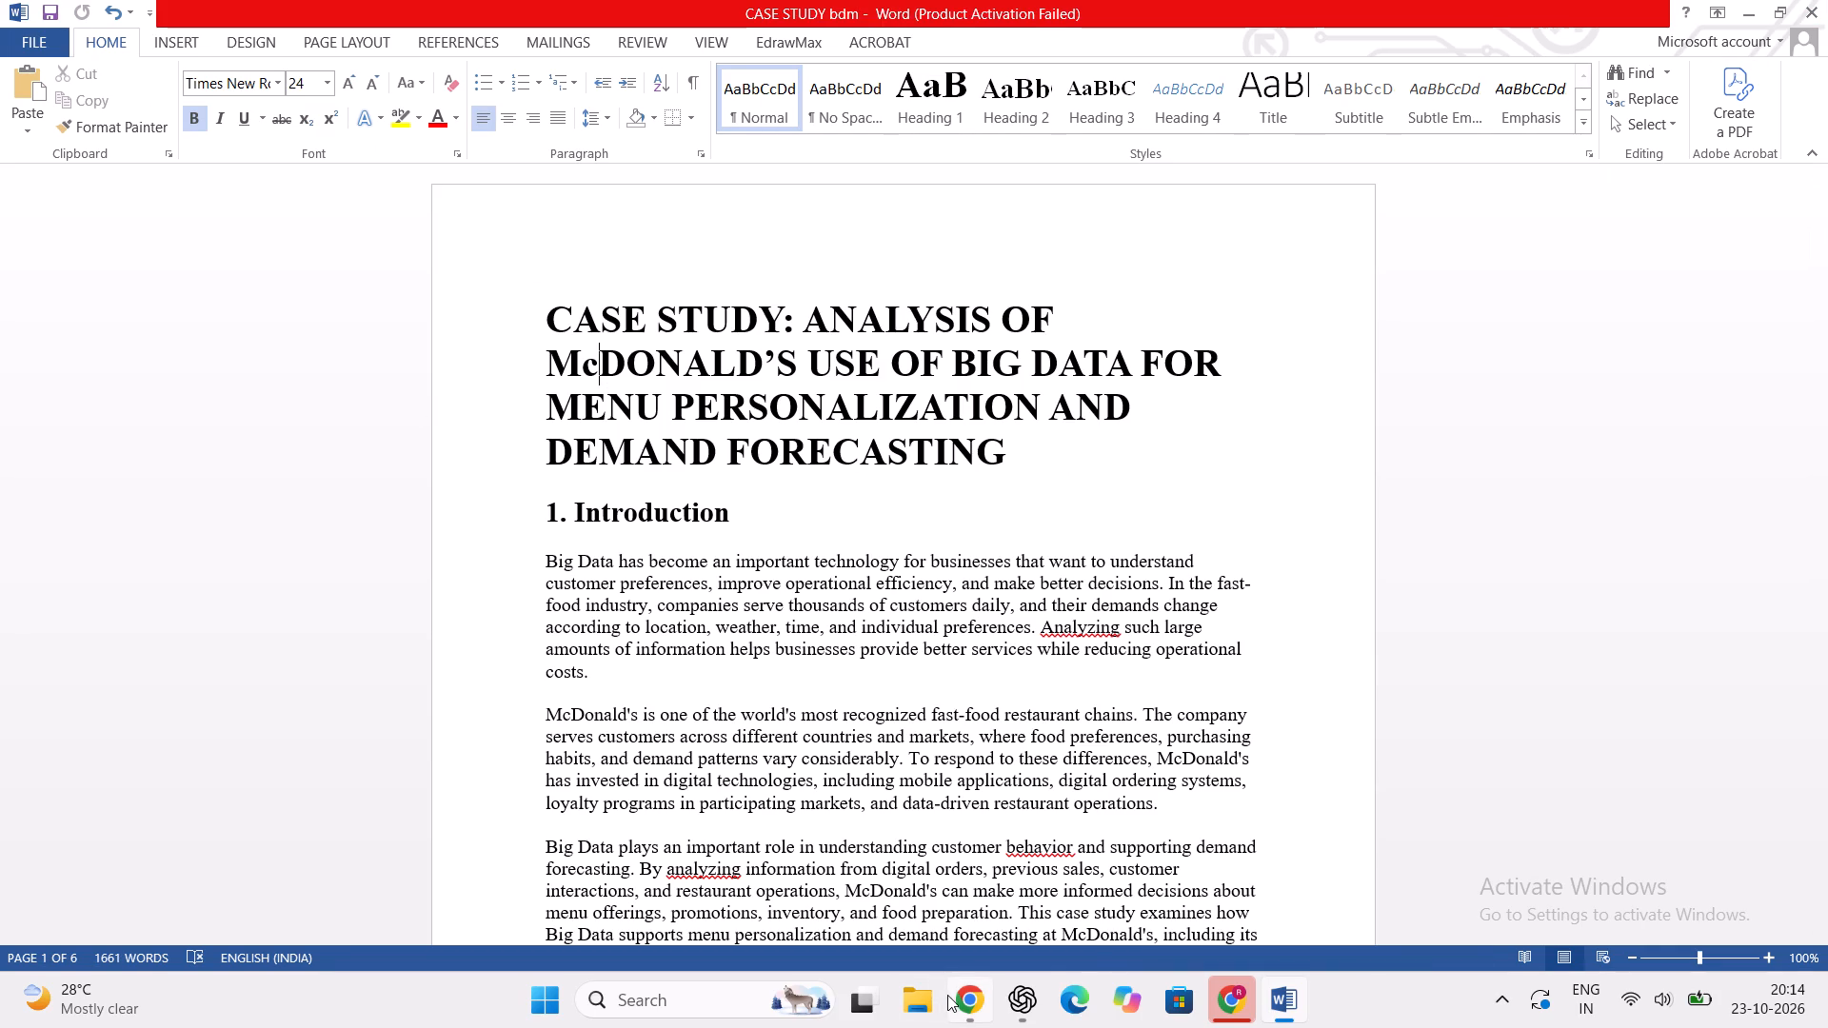
# Switch to Chrome and open the DupliChecker plagiarism checker in a new browser tab.
pyautogui.click(944, 882)
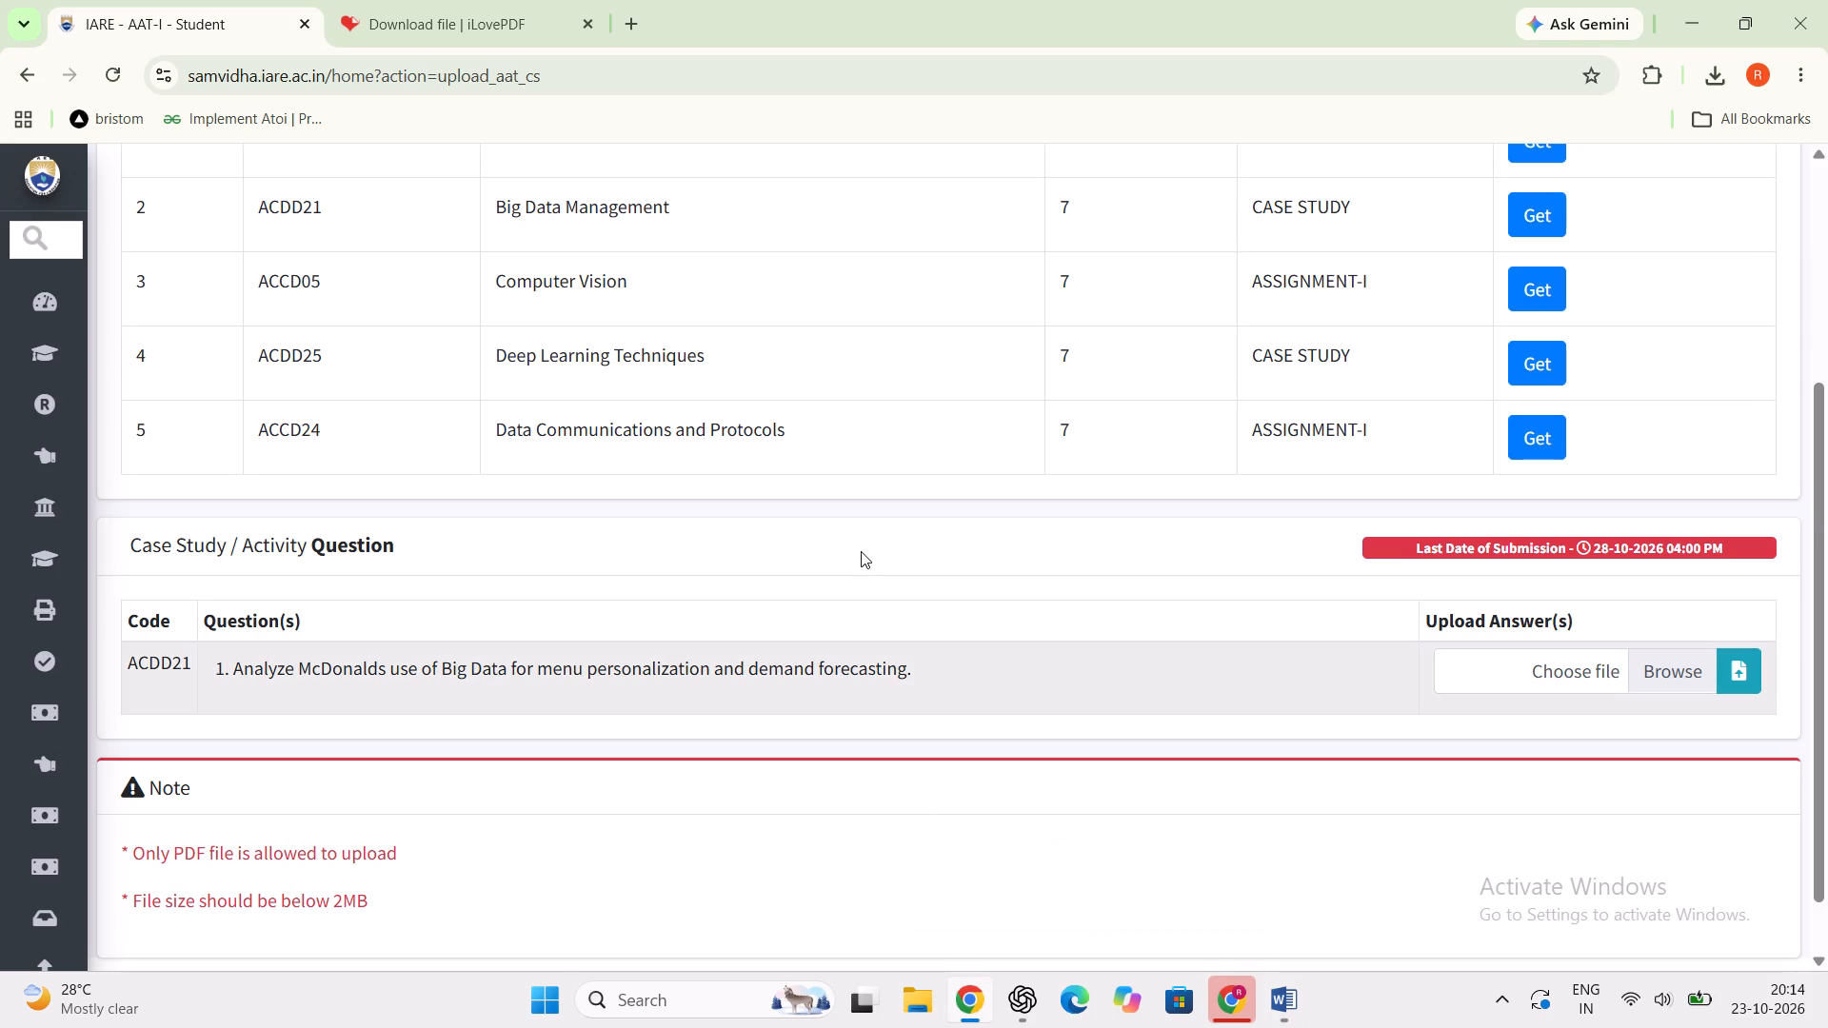
pyautogui.scroll(6, 837, 295)
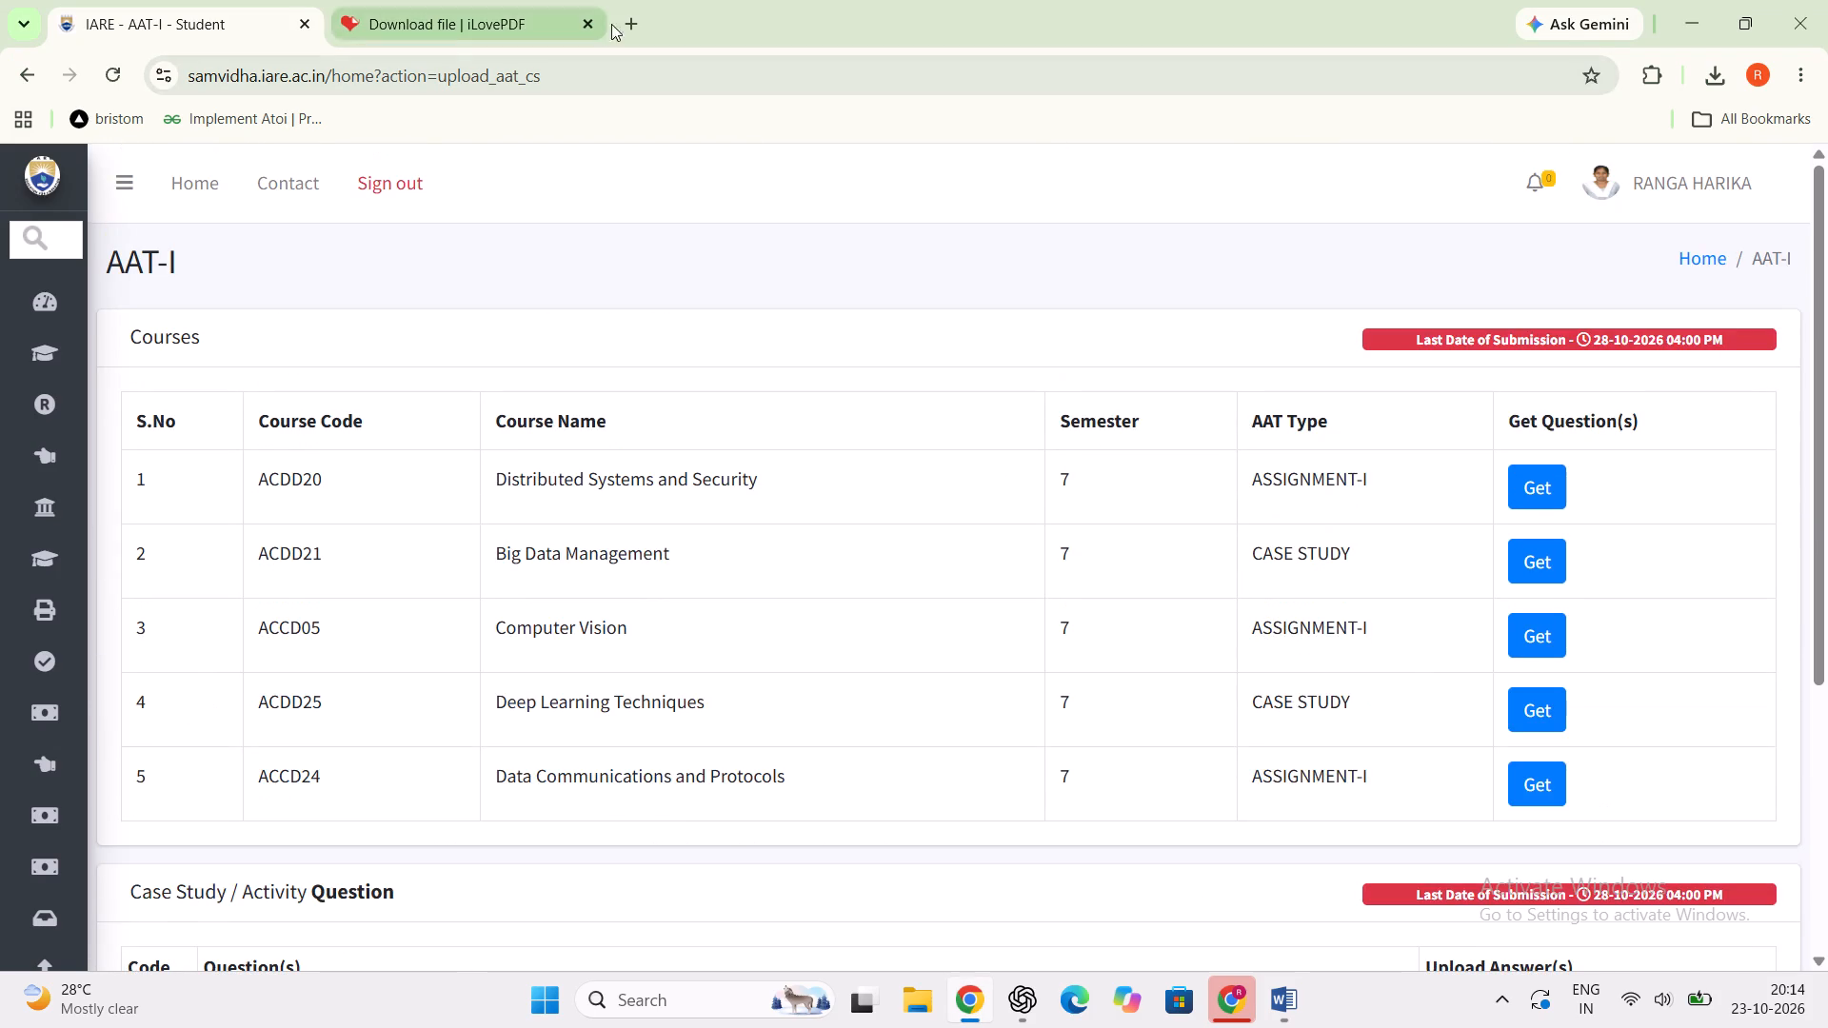
pyautogui.click(634, 11)
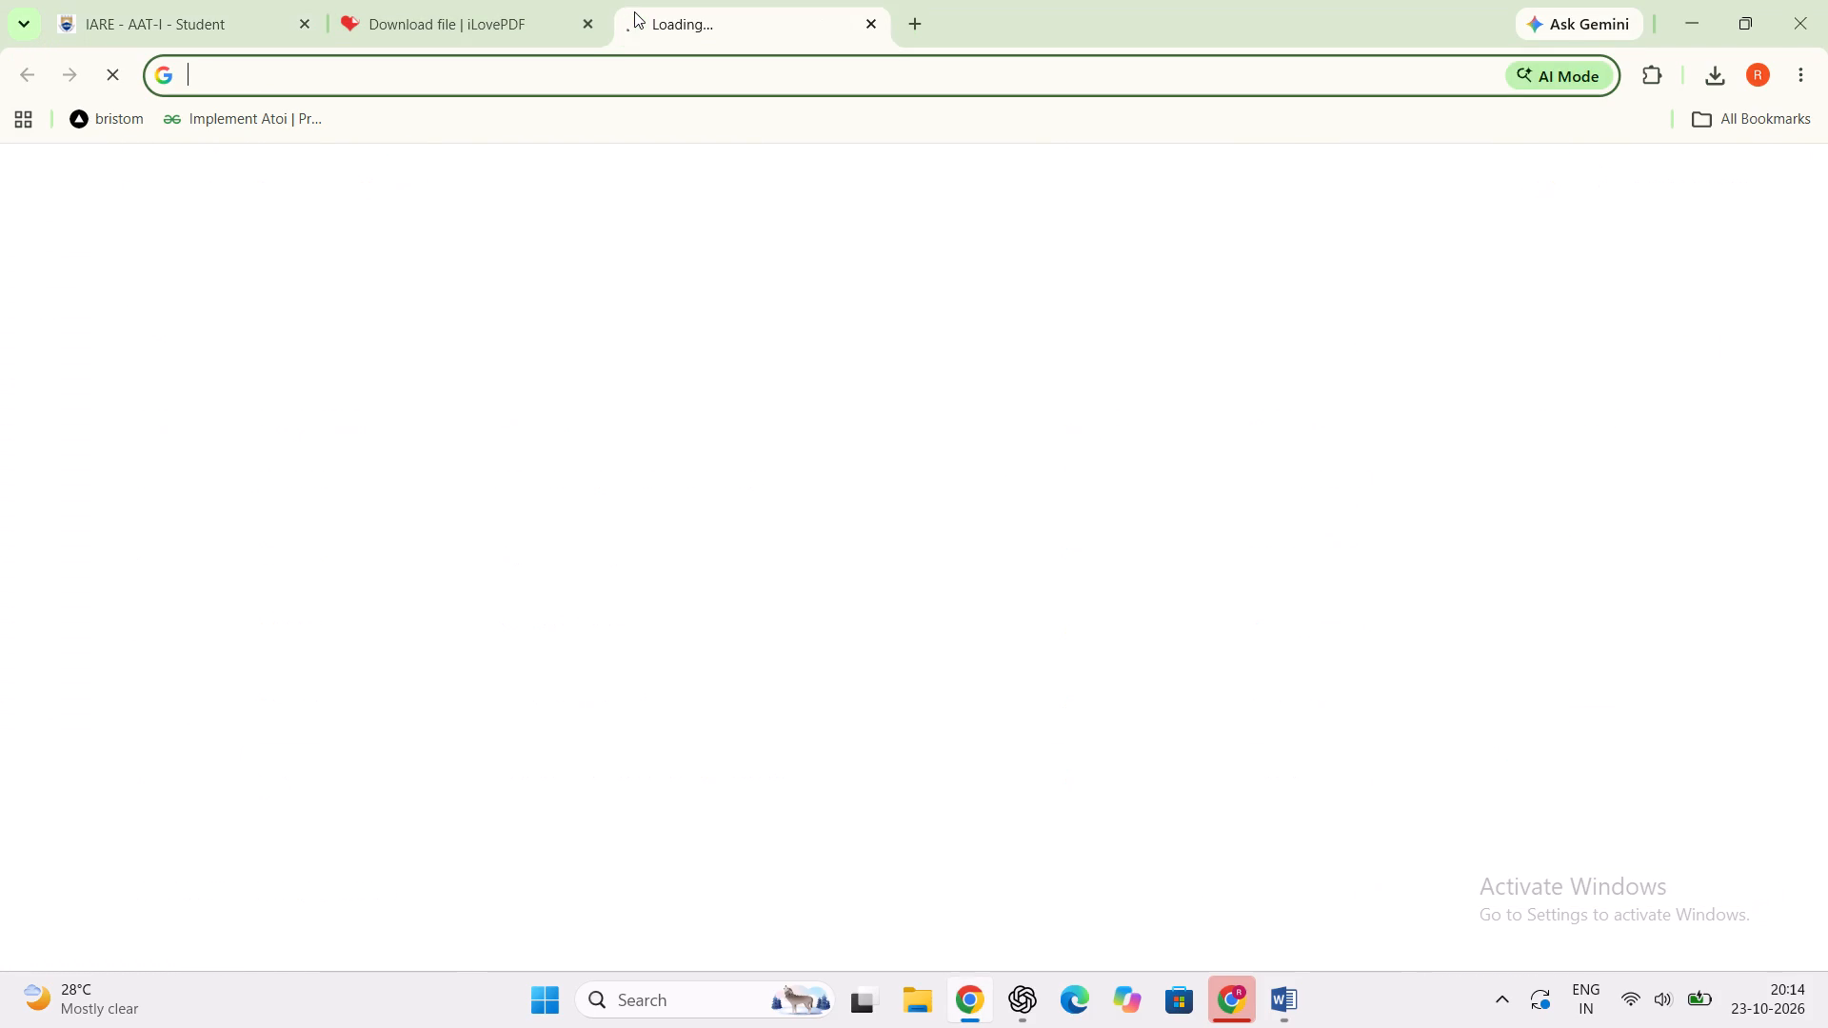
pyautogui.write('dupl')
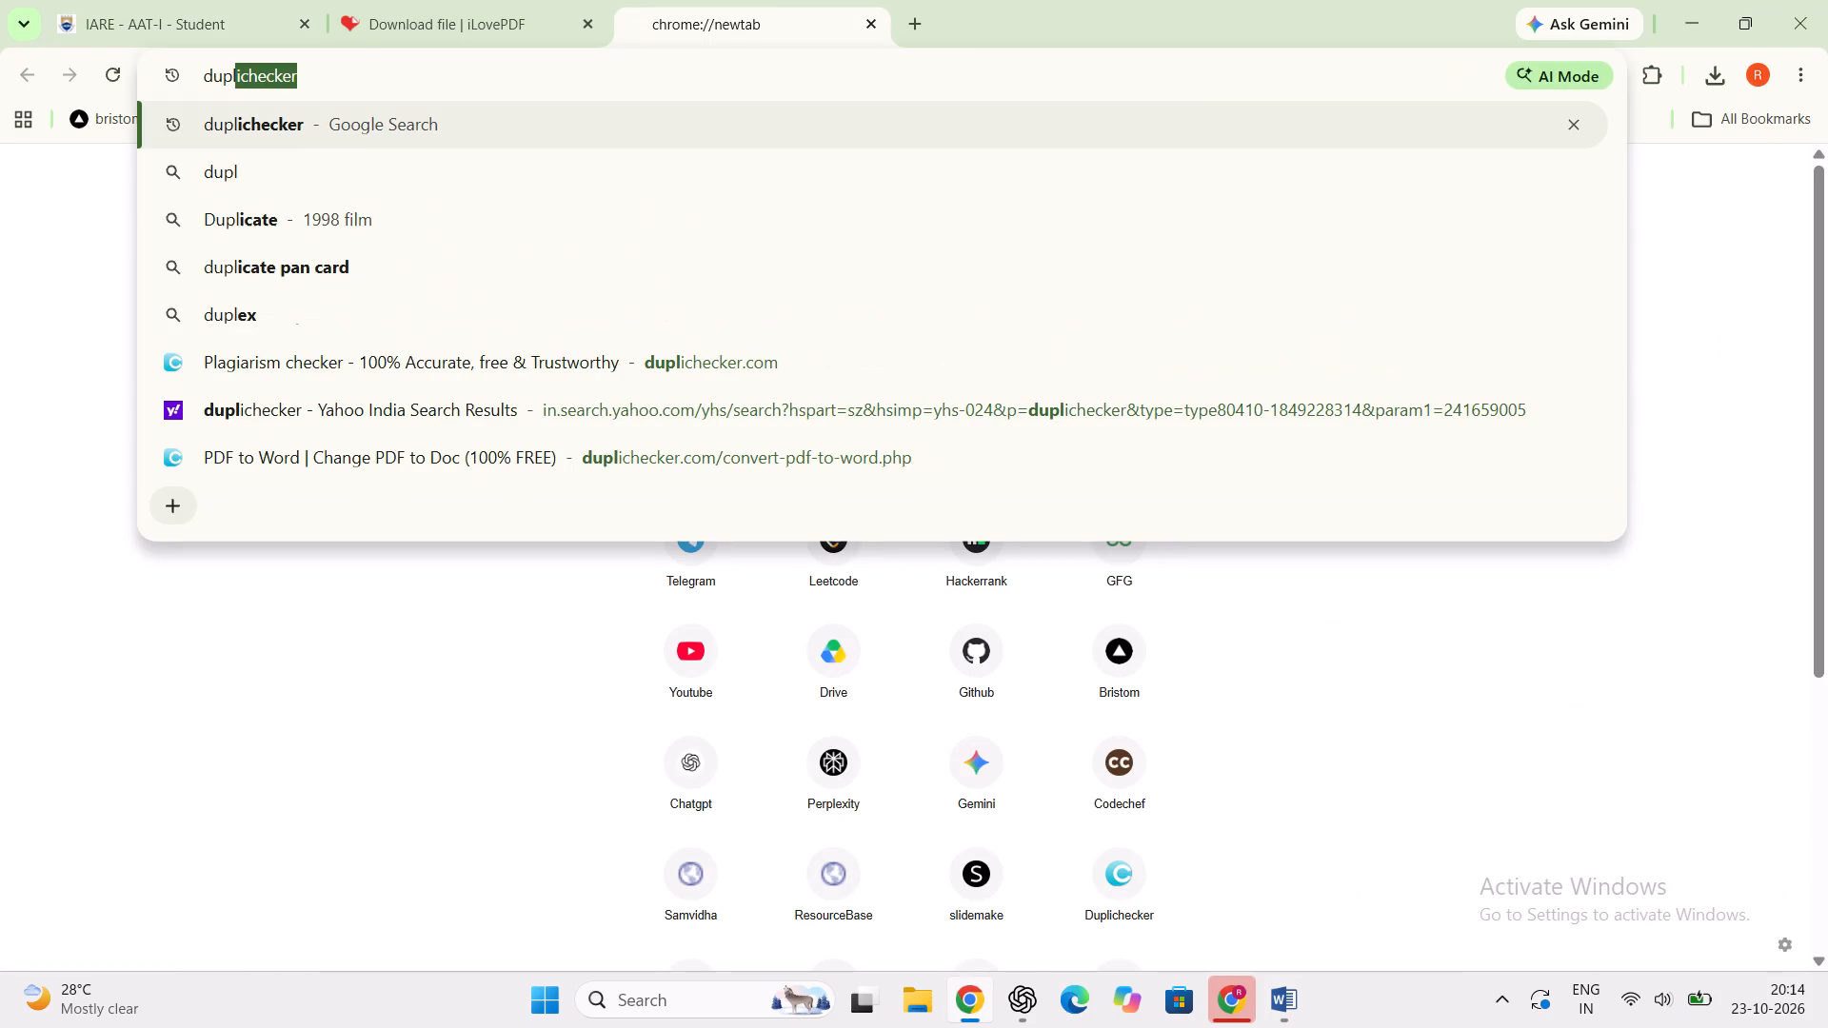
pyautogui.click(0, 388)
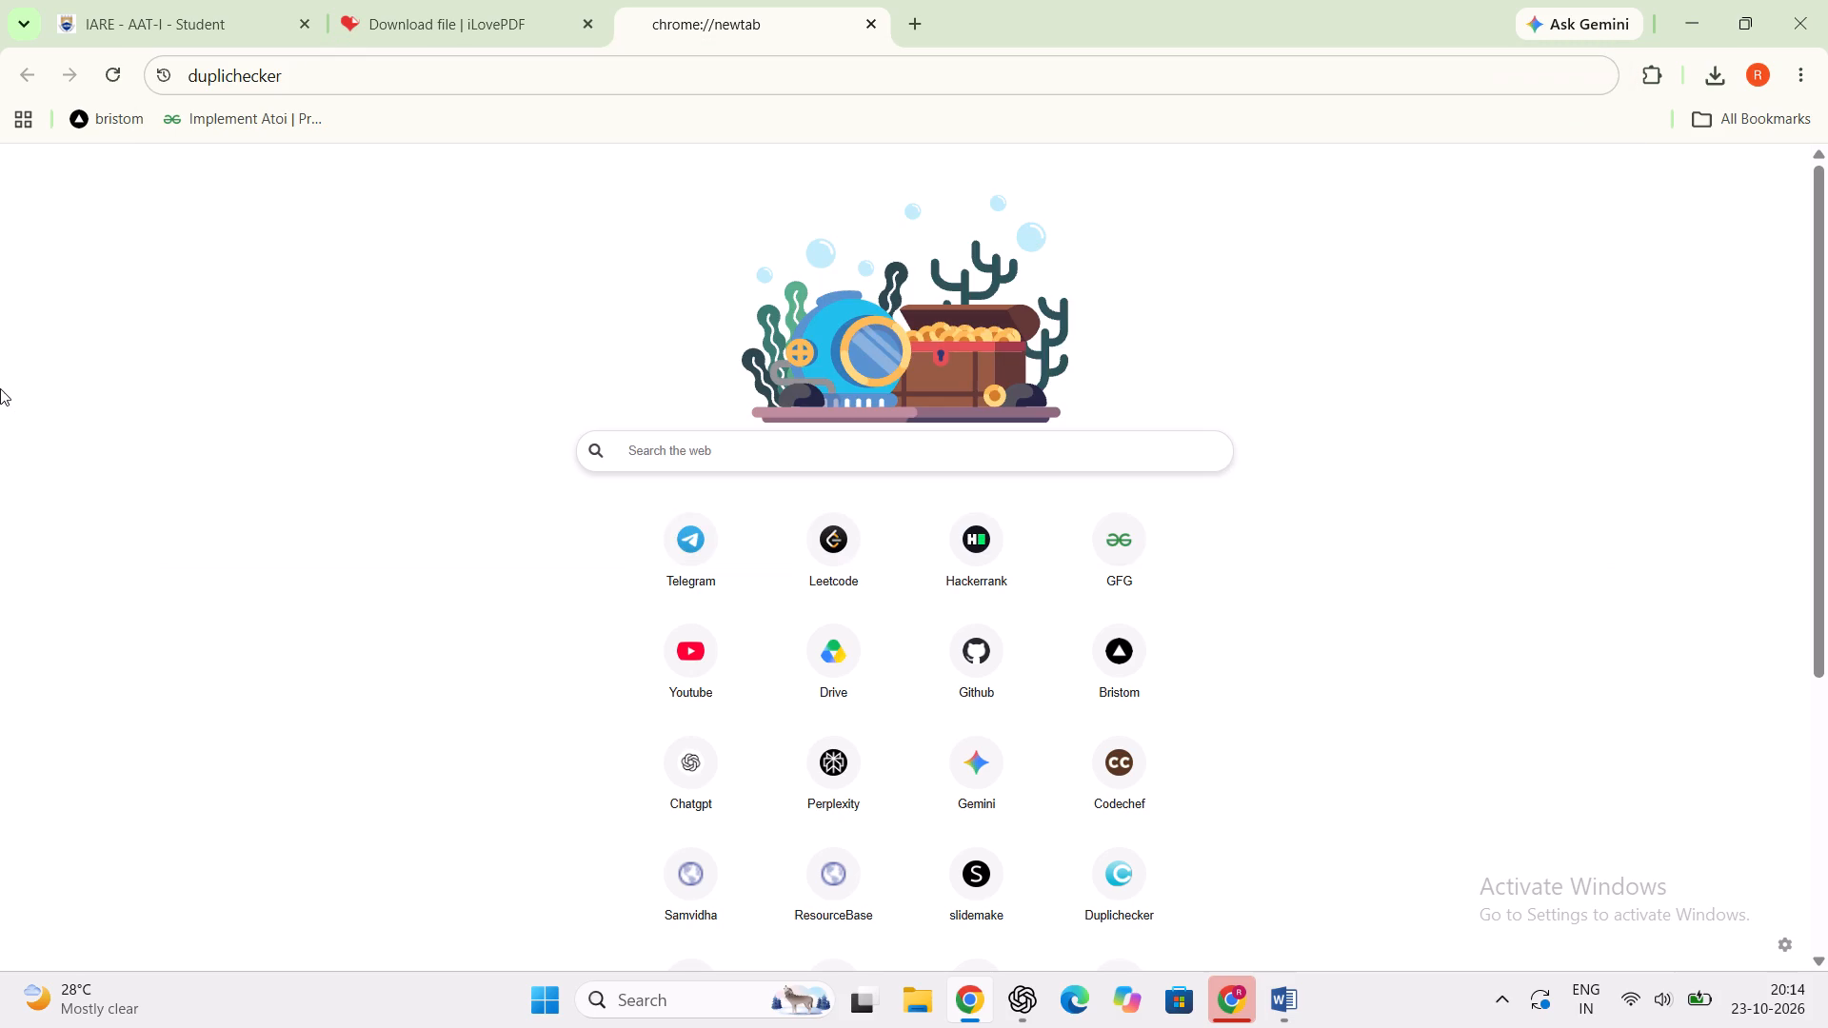
pyautogui.click(1108, 885)
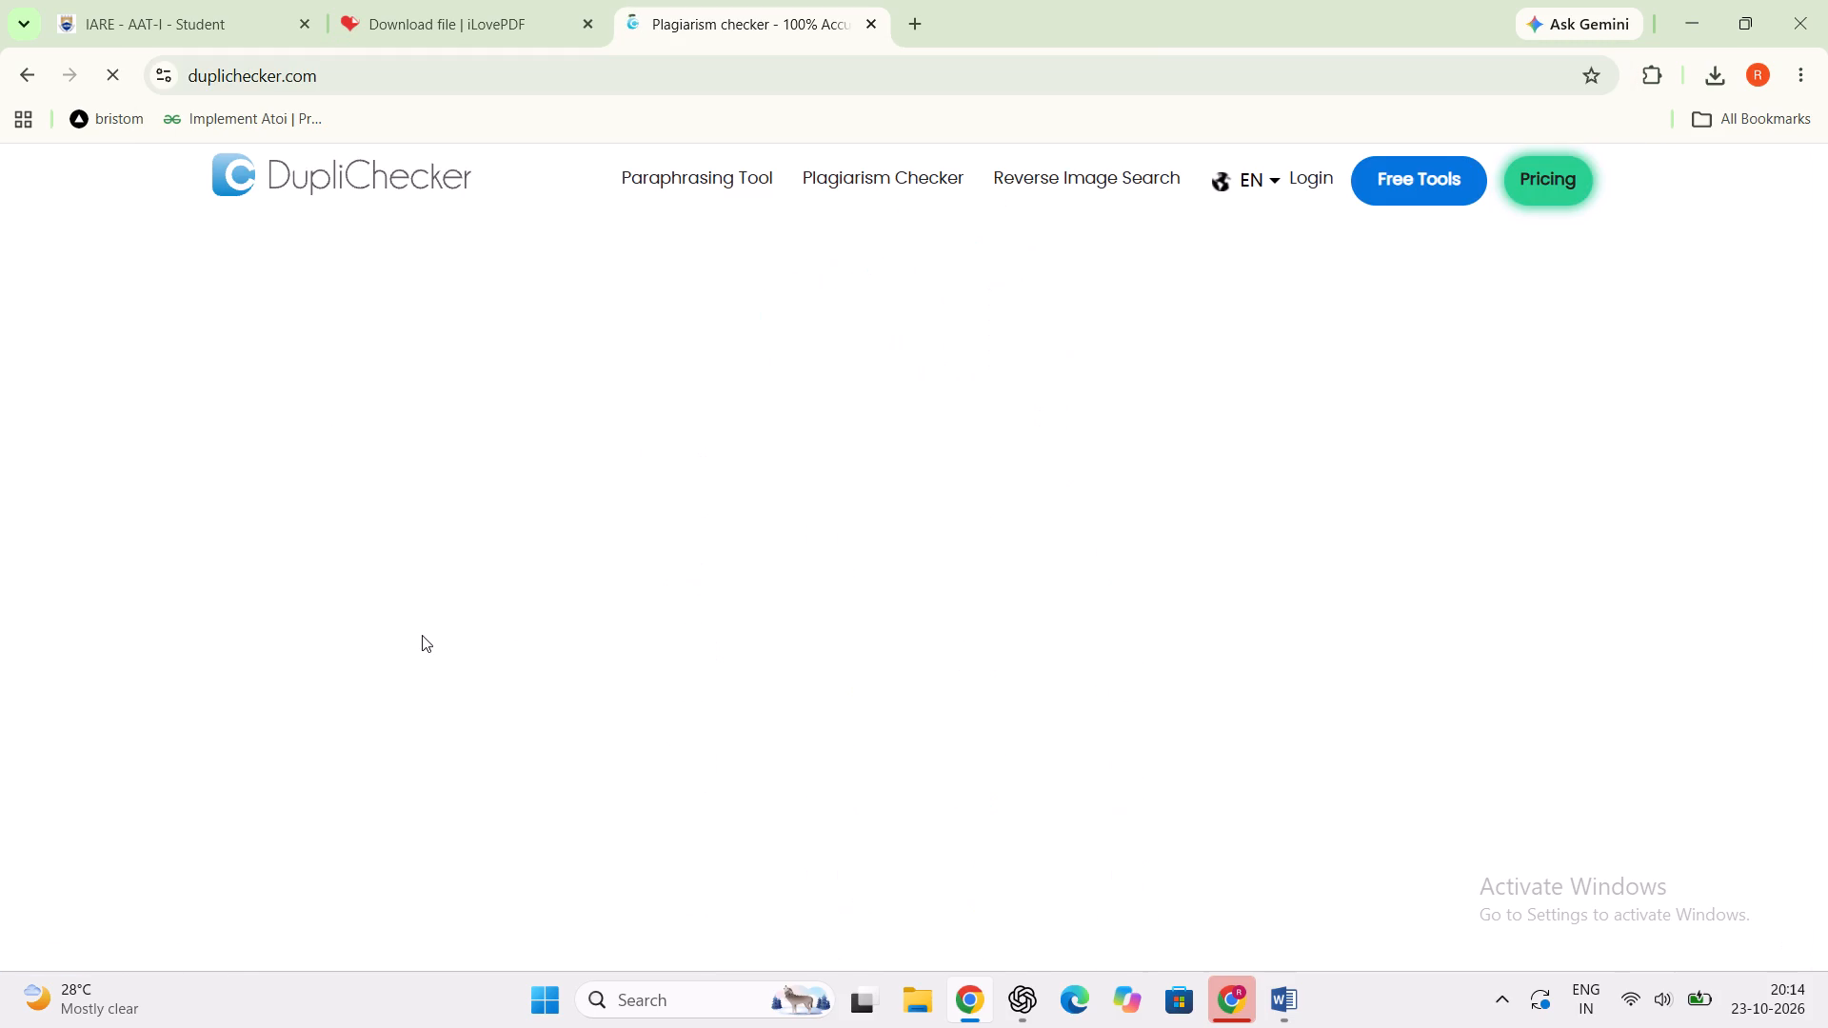
# Try the empty DupliChecker text area, go back to the new tab page and reopen DupliChecker.
pyautogui.click(513, 531)
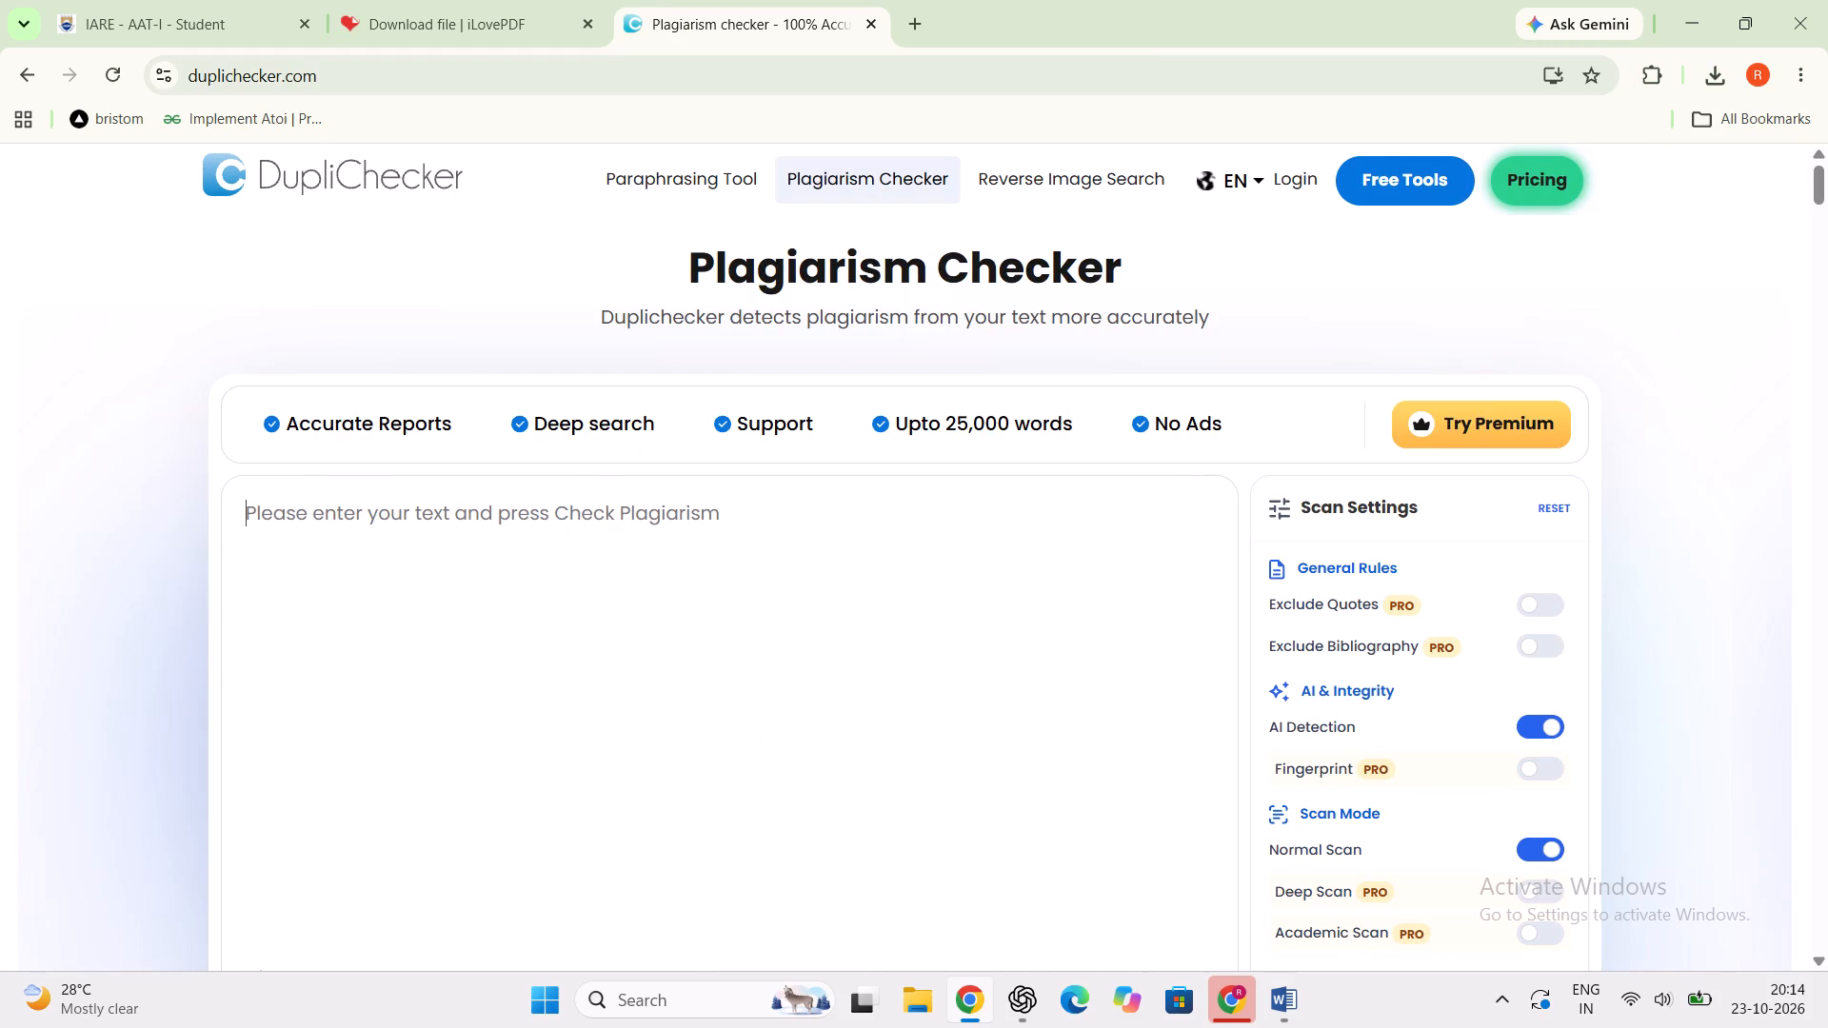
pyautogui.click(689, 515)
pyautogui.scroll(-2, 639, 634)
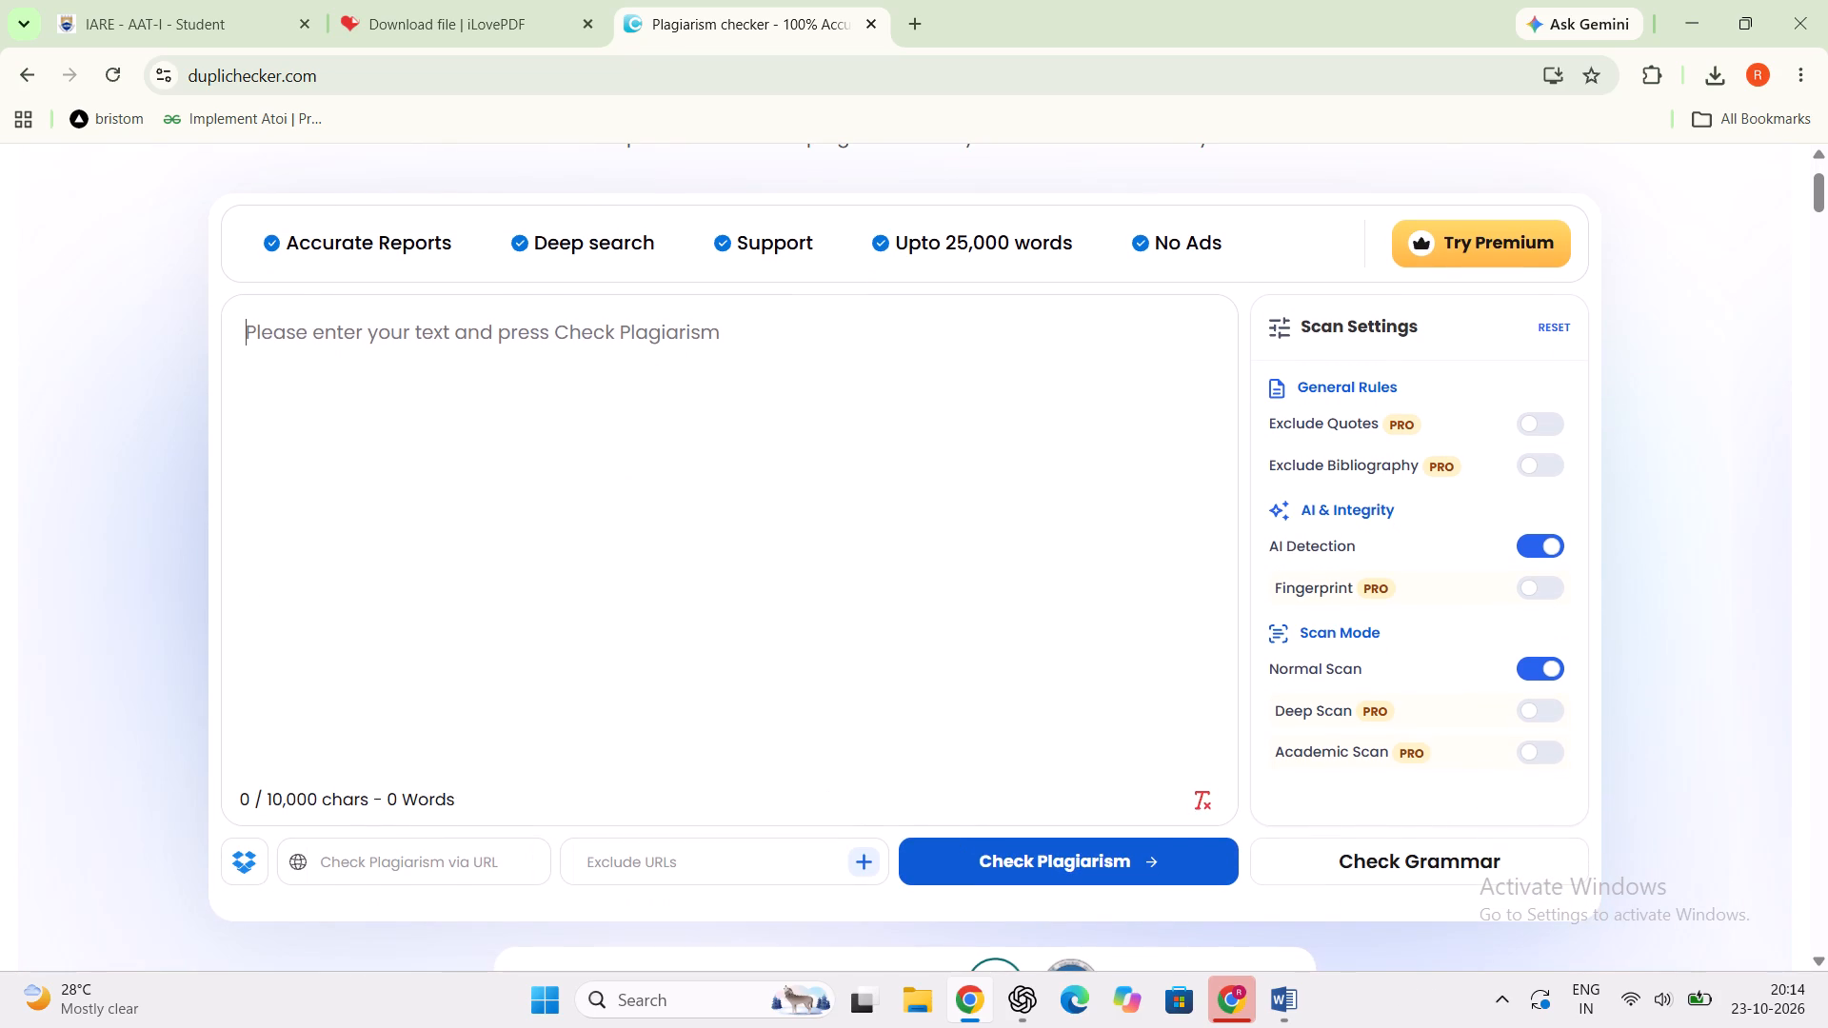
pyautogui.scroll(-3, 737, 634)
pyautogui.scroll(6, 737, 634)
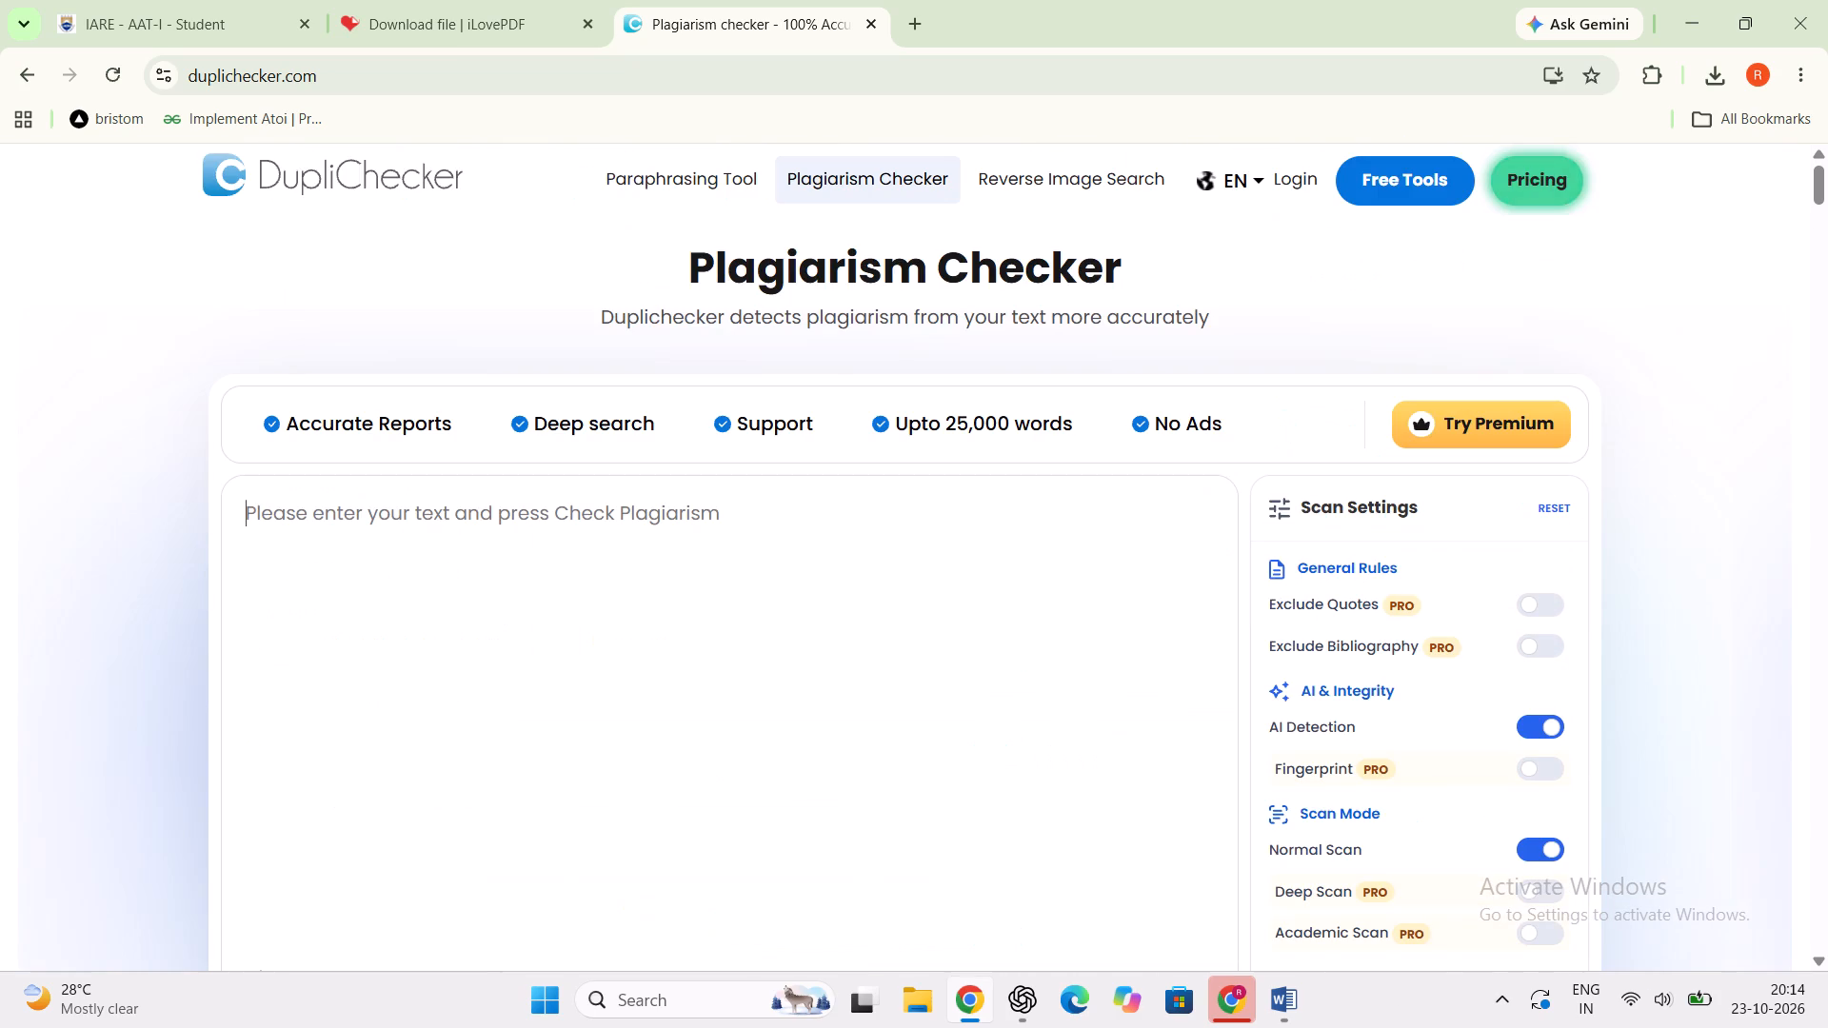
pyautogui.doubleClick(704, 501)
pyautogui.scroll(3, 704, 501)
pyautogui.hscroll(8, 704, 501)
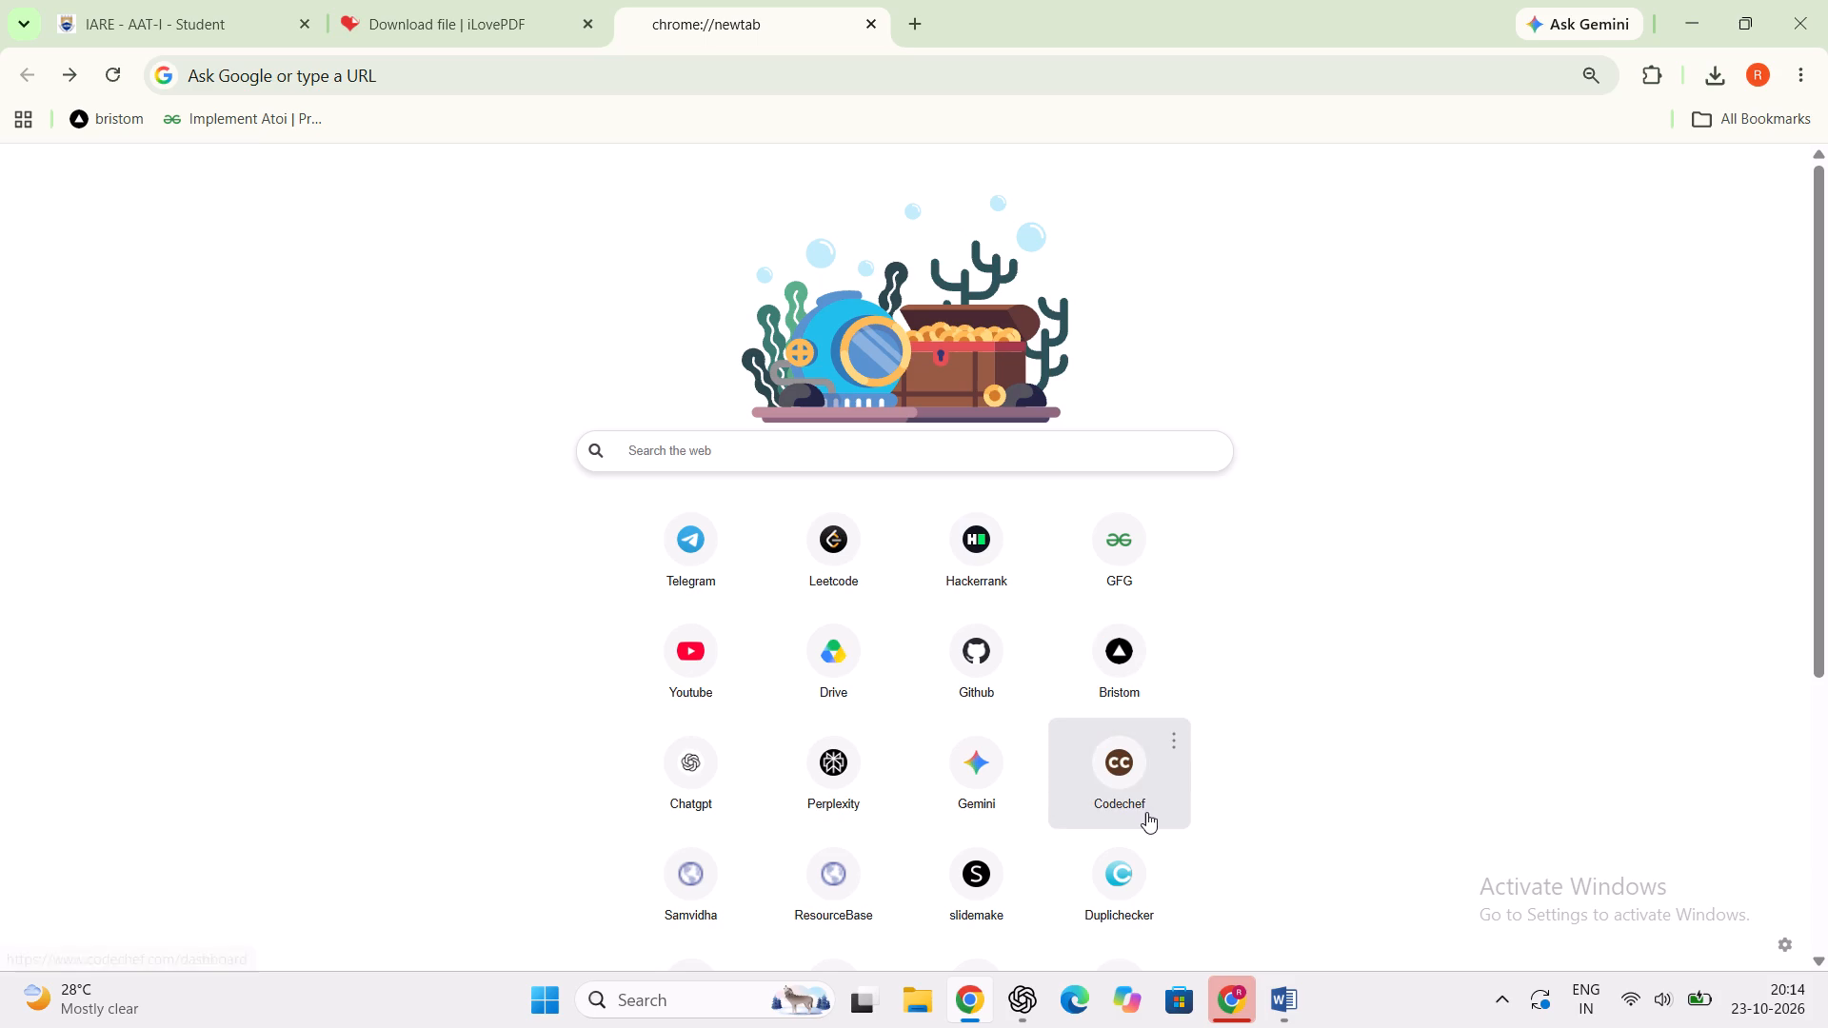
pyautogui.click(1145, 880)
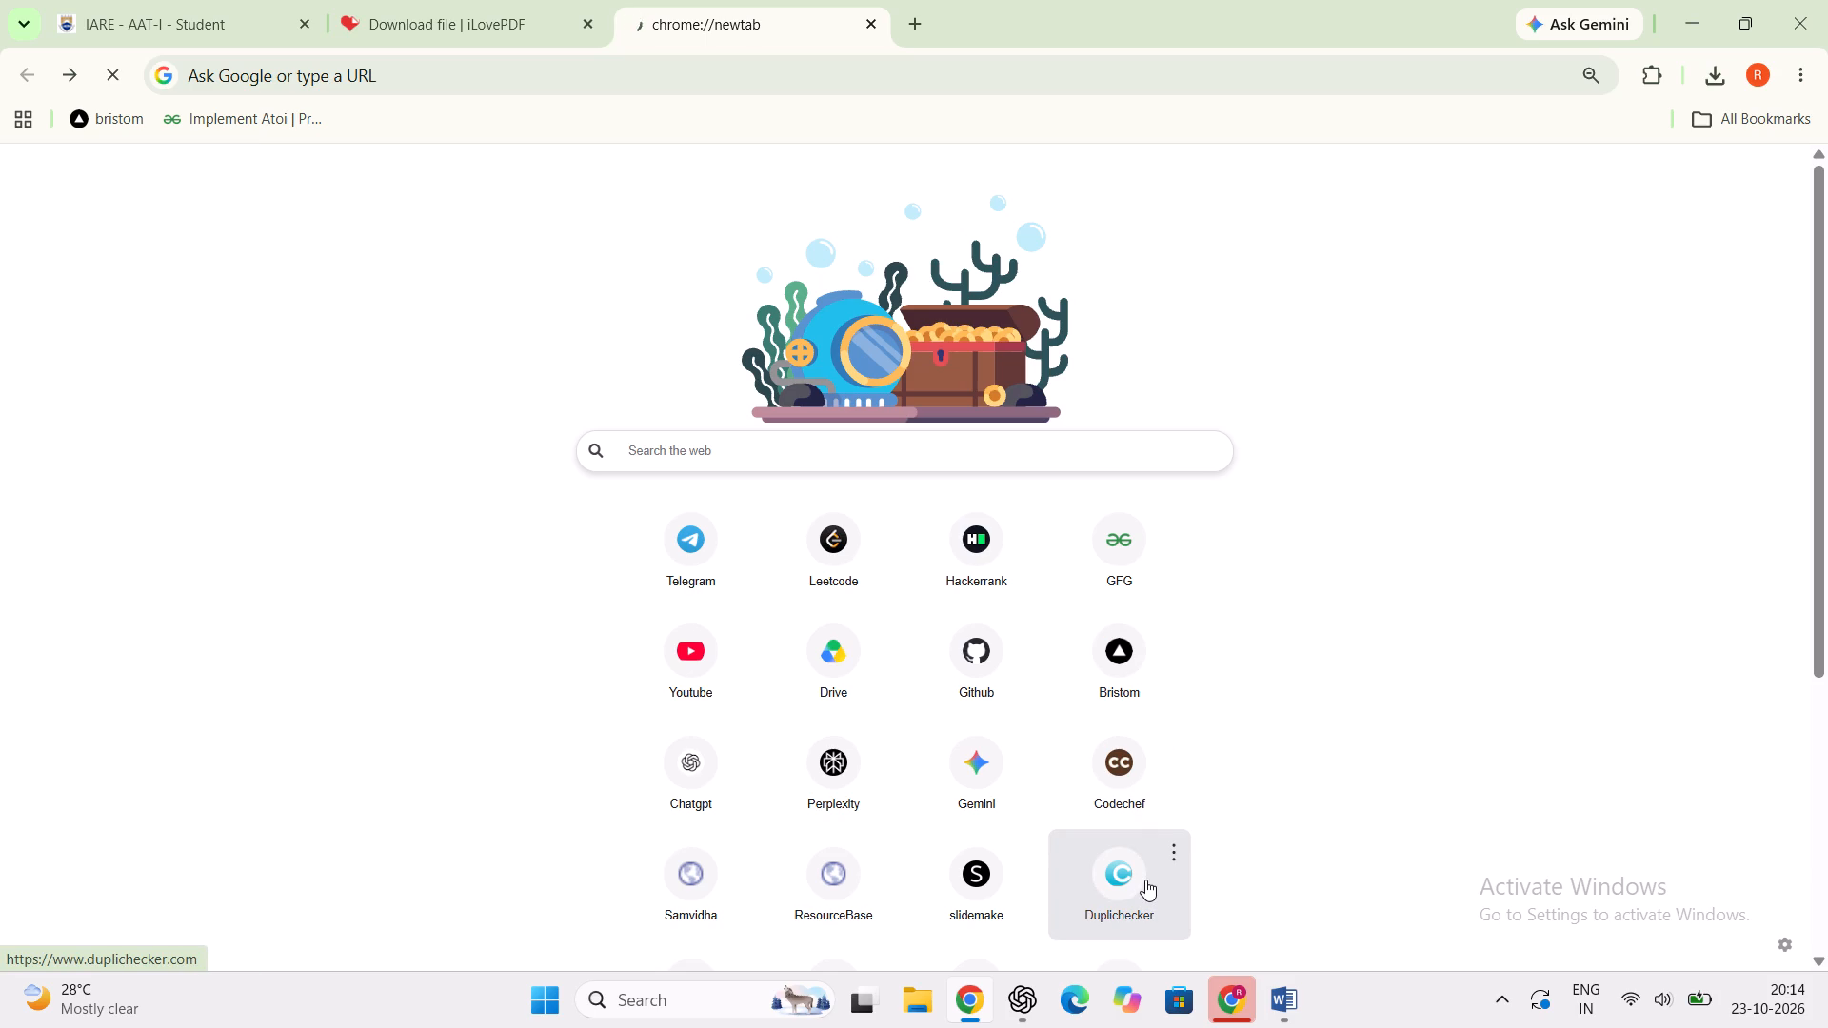
# Upload the Word document CASE STUDY bdm from the Downloads folder into the plagiarism checker.
pyautogui.scroll(-4, 879, 594)
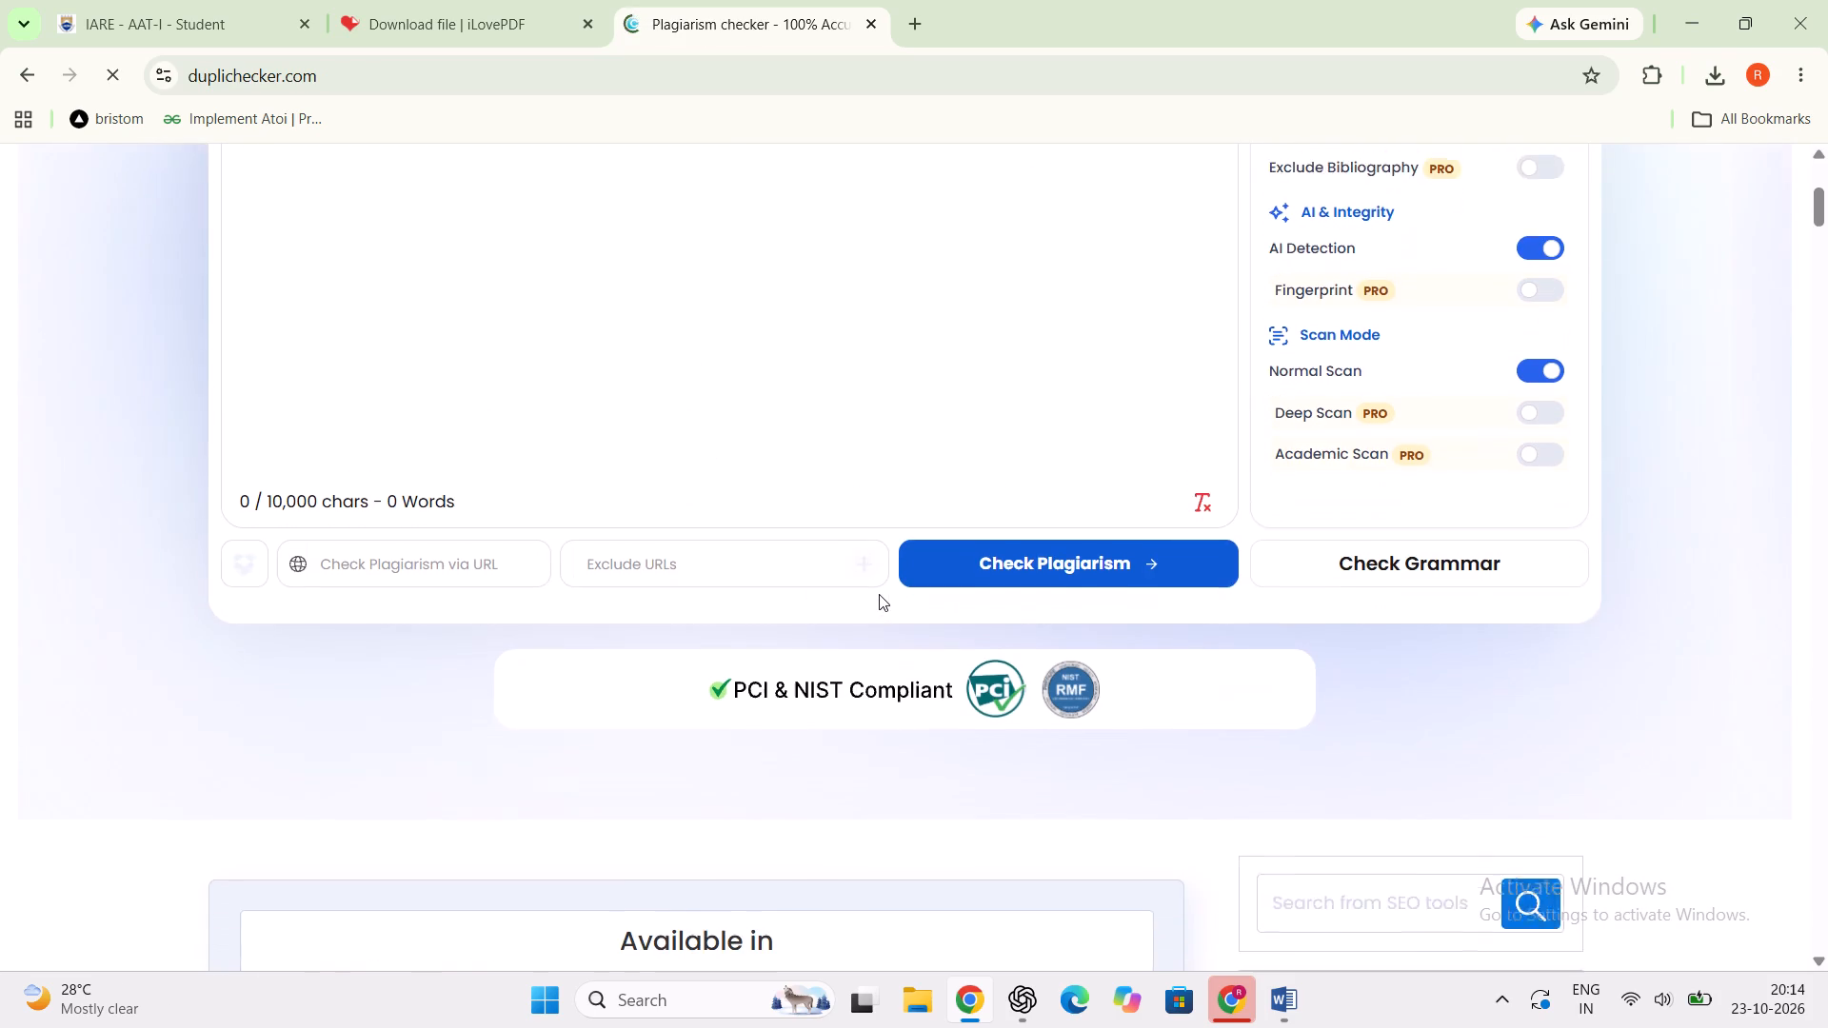
pyautogui.scroll(2, 822, 413)
pyautogui.click(770, 432)
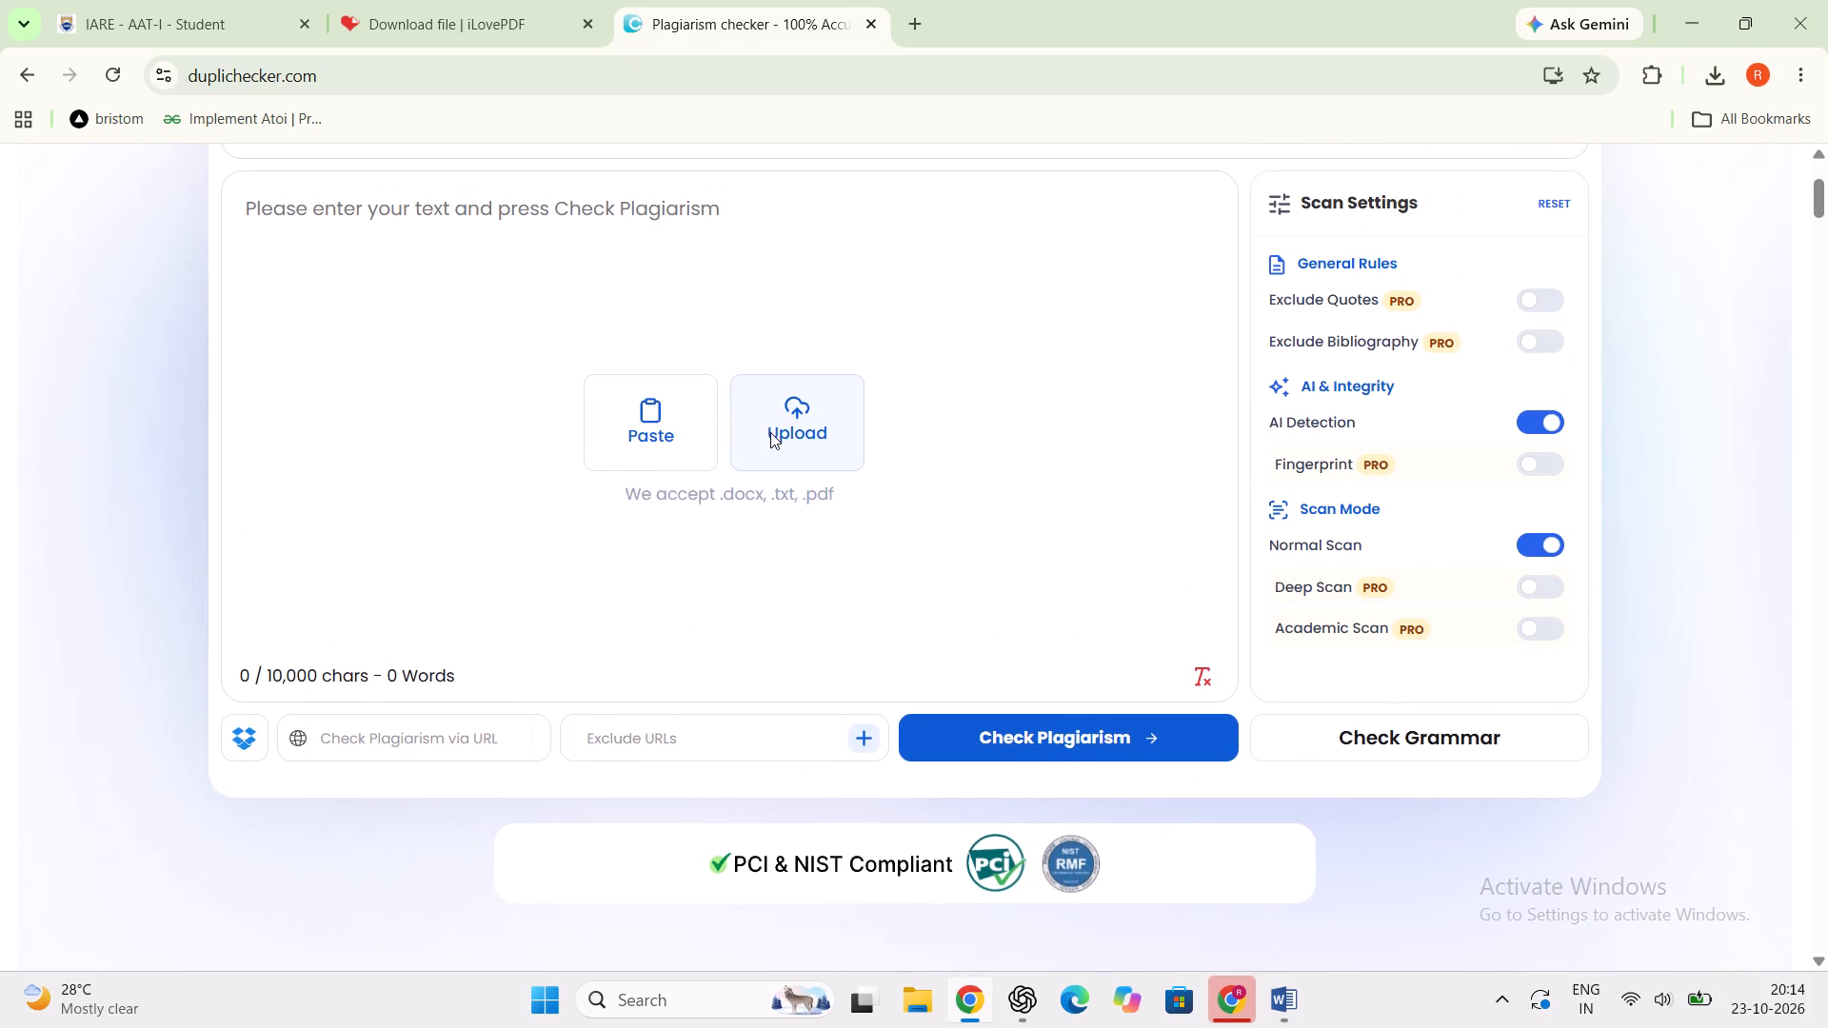
pyautogui.click(778, 223)
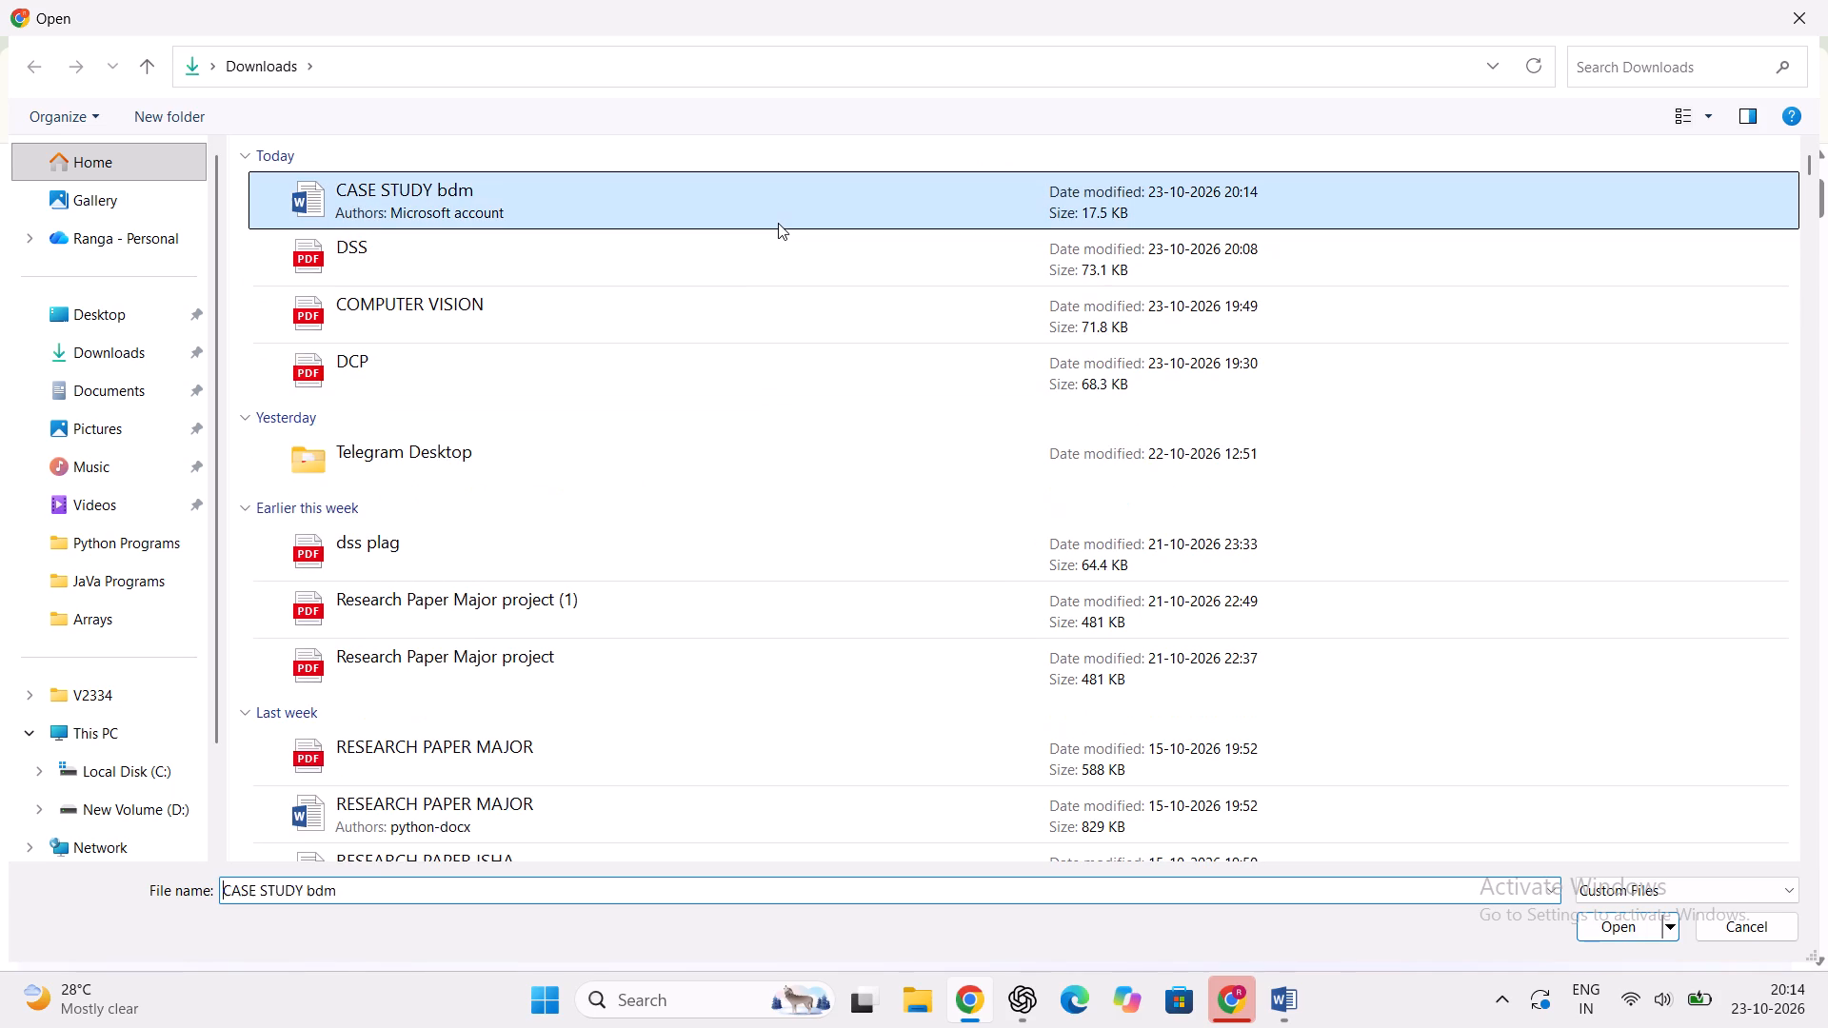
pyautogui.click(1629, 919)
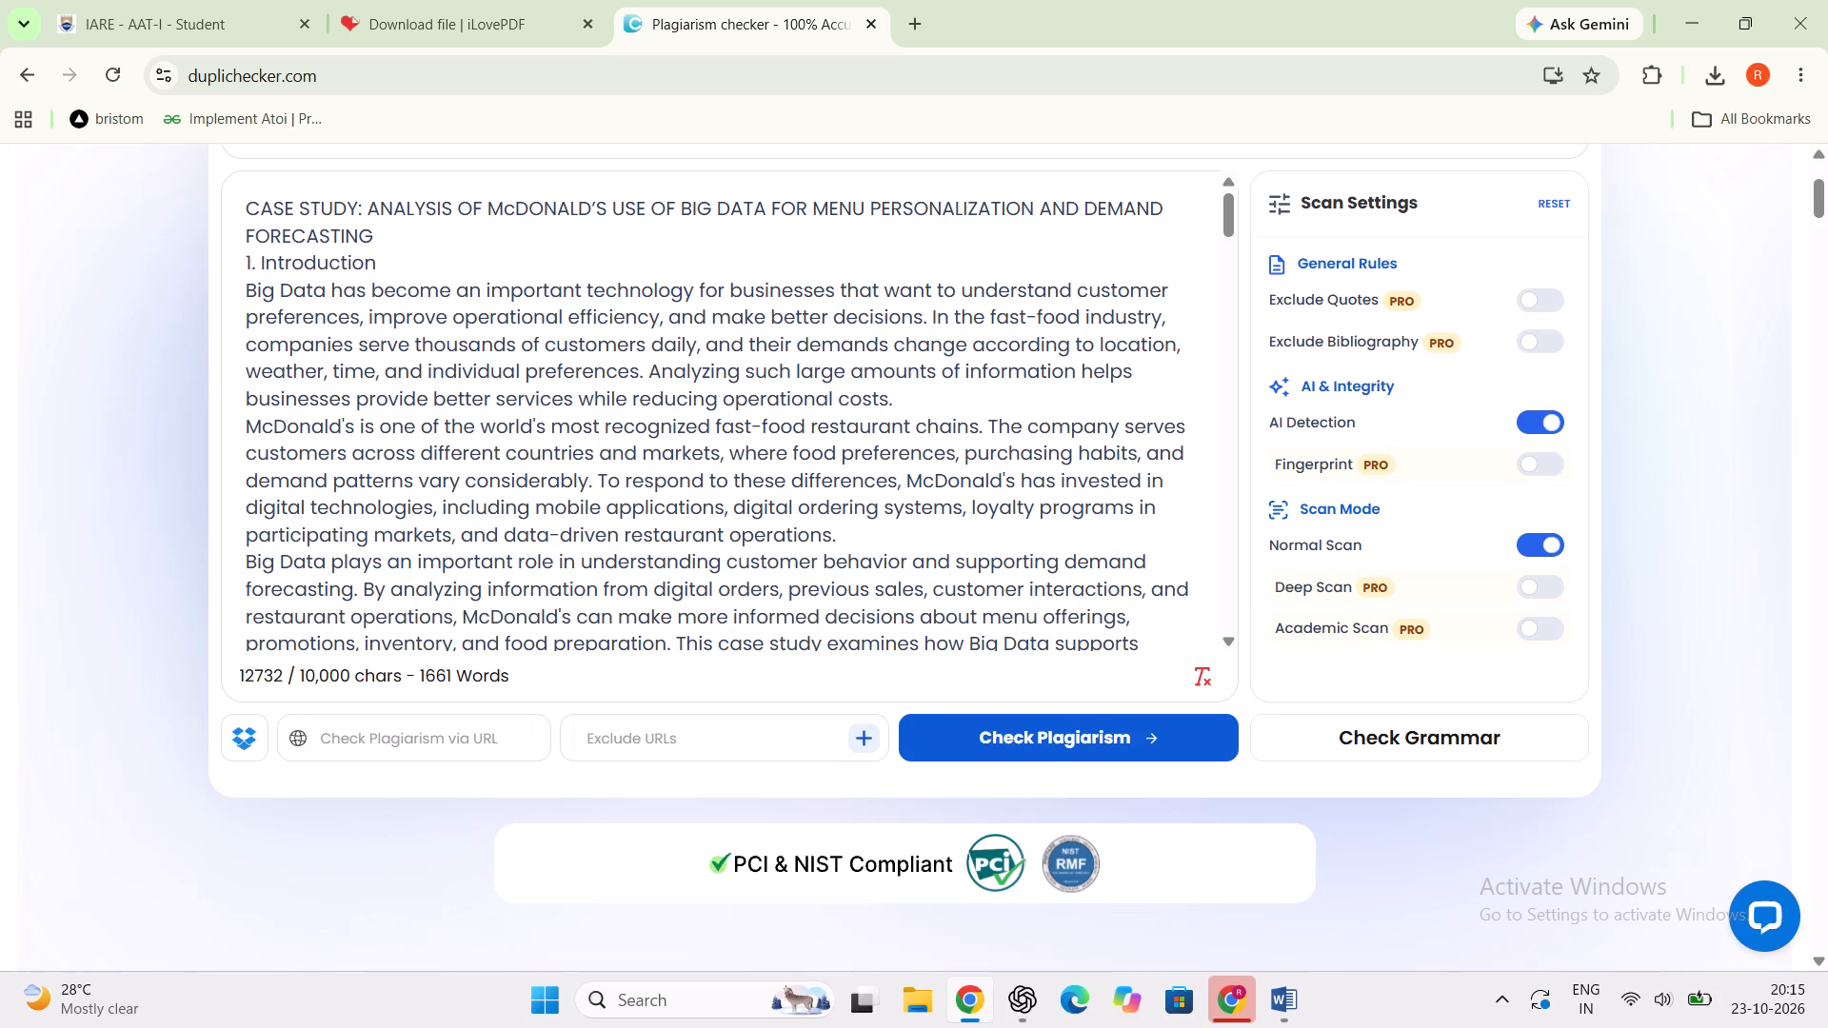
# Delete section 3.3 Context-Based Menu Adaptation, including its heading and the leftover blank line, from the uploaded text.
pyautogui.scroll(-3, 686, 398)
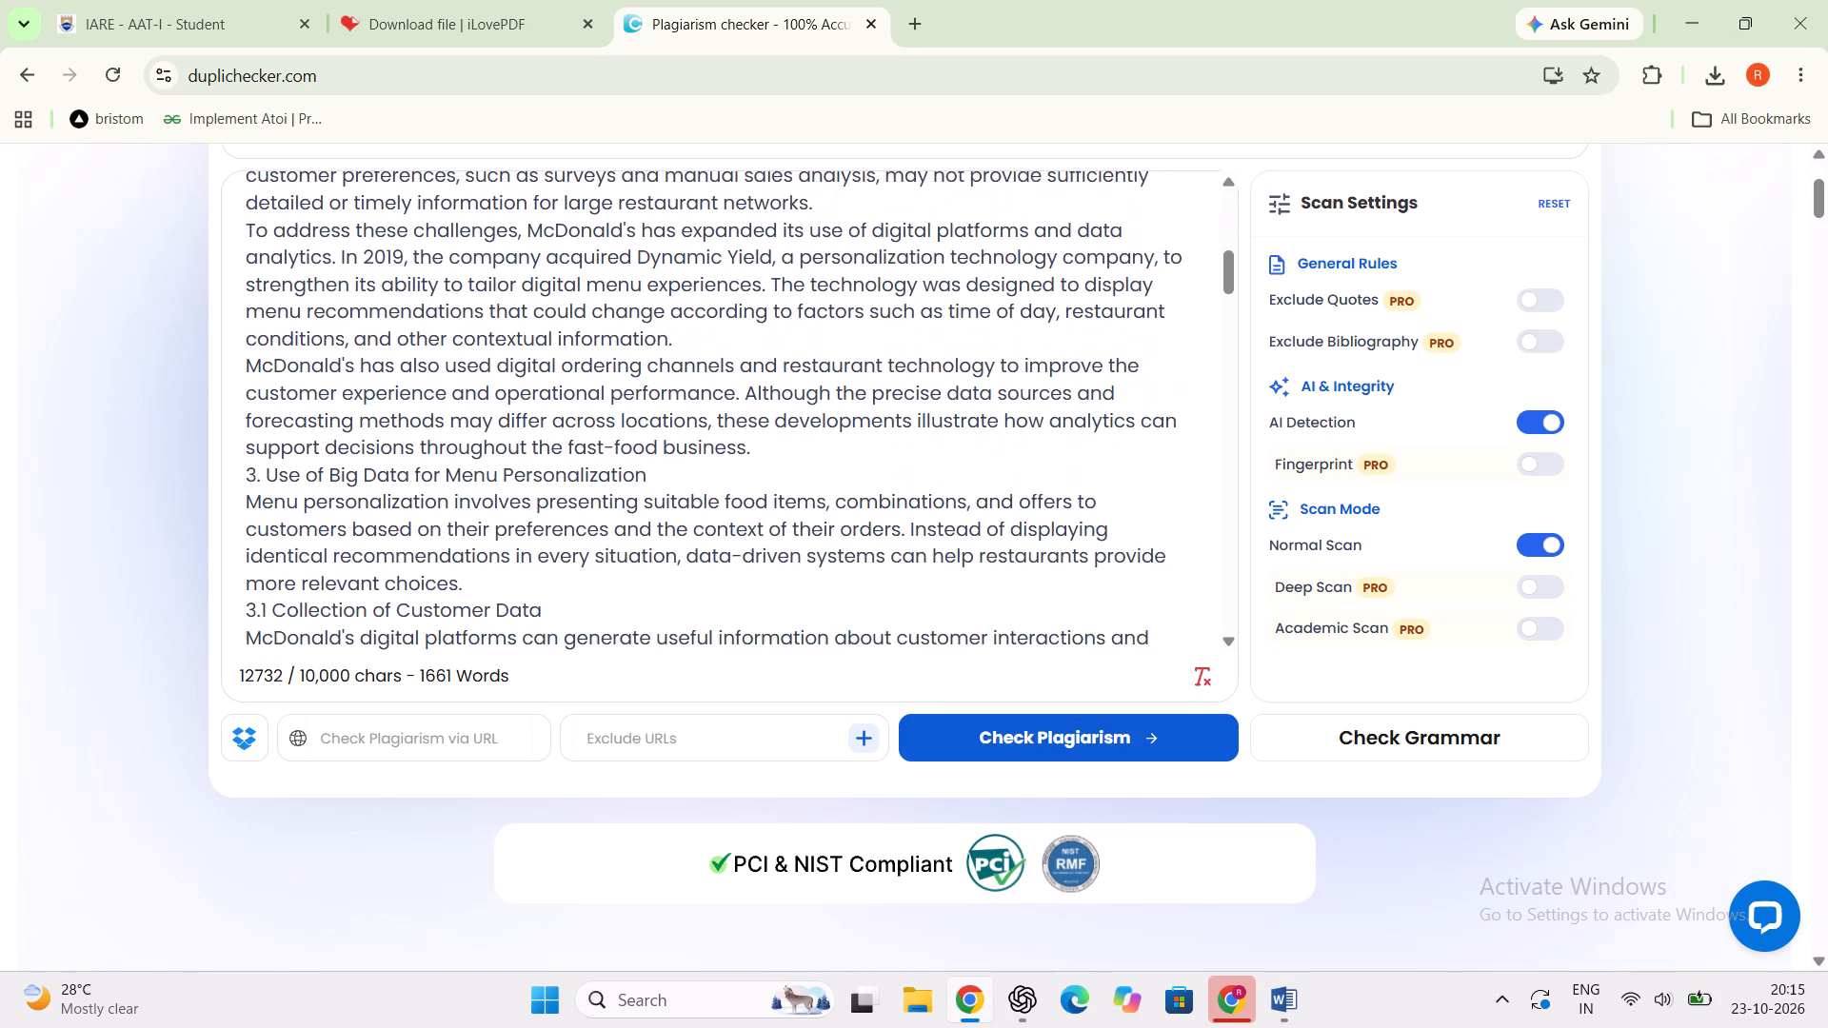
pyautogui.scroll(-5, 686, 398)
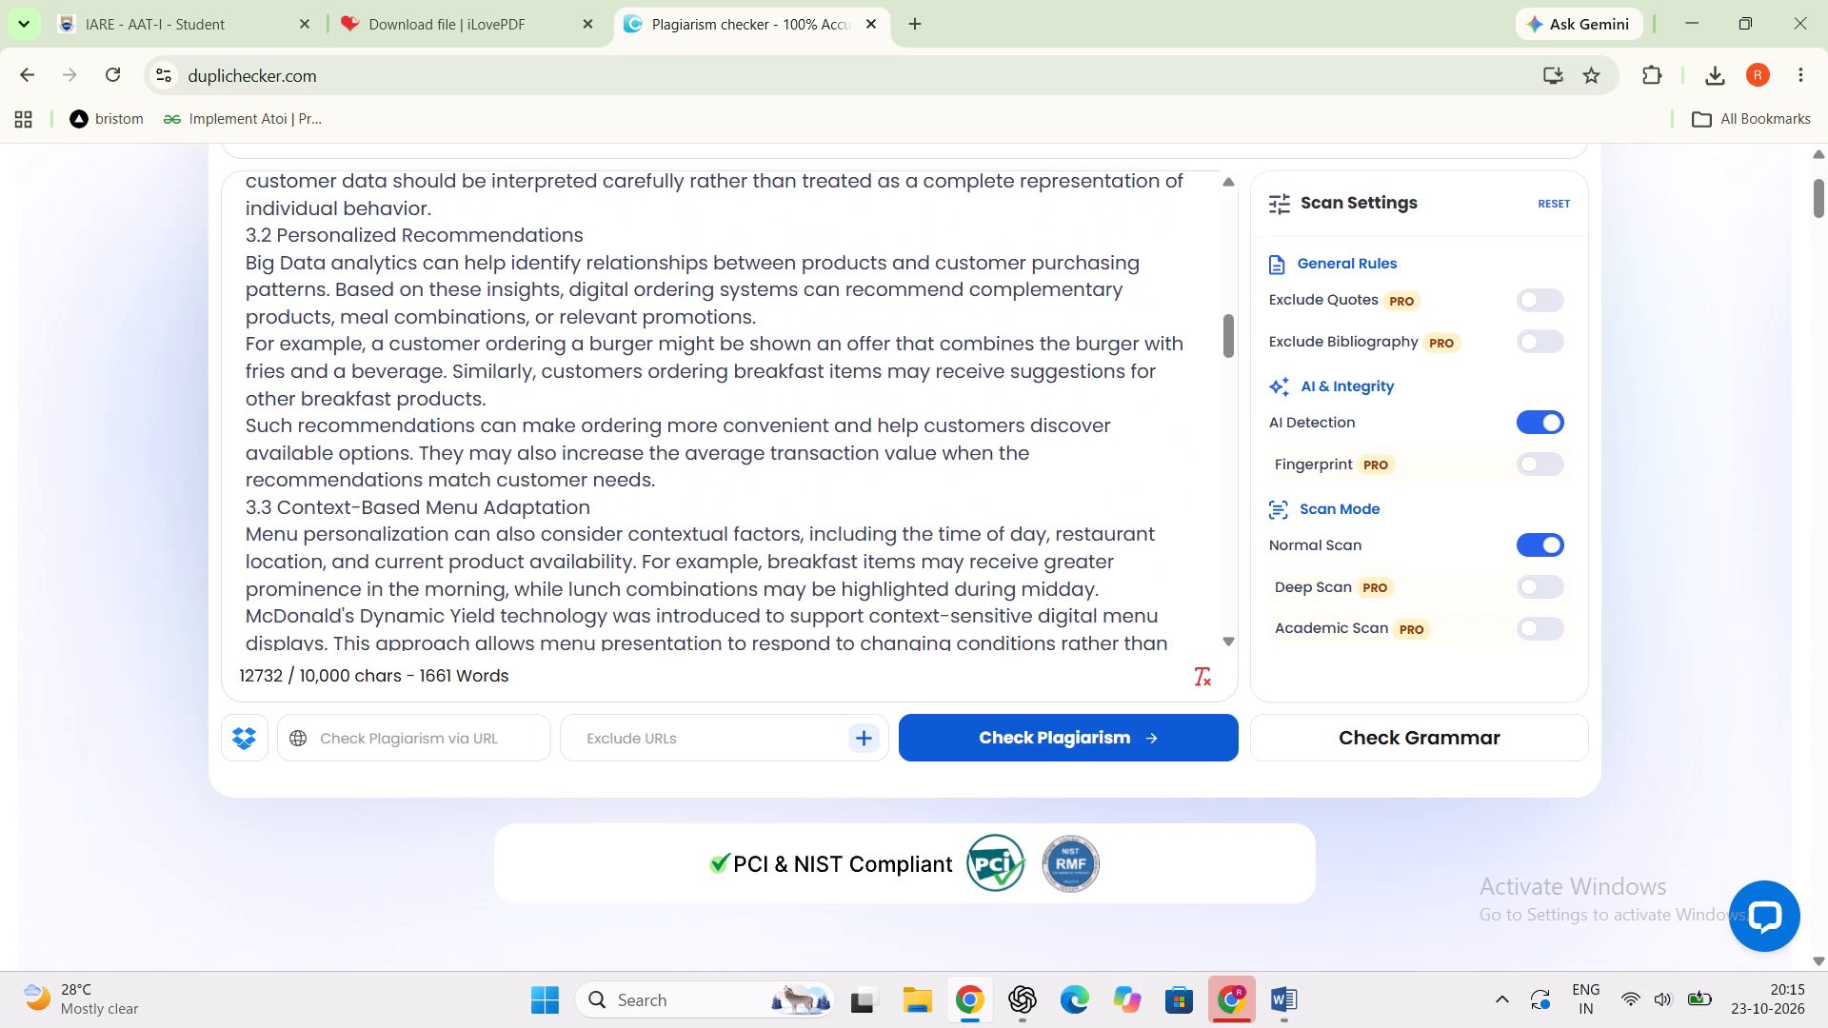
pyautogui.scroll(-1, 686, 398)
pyautogui.scroll(2, 686, 398)
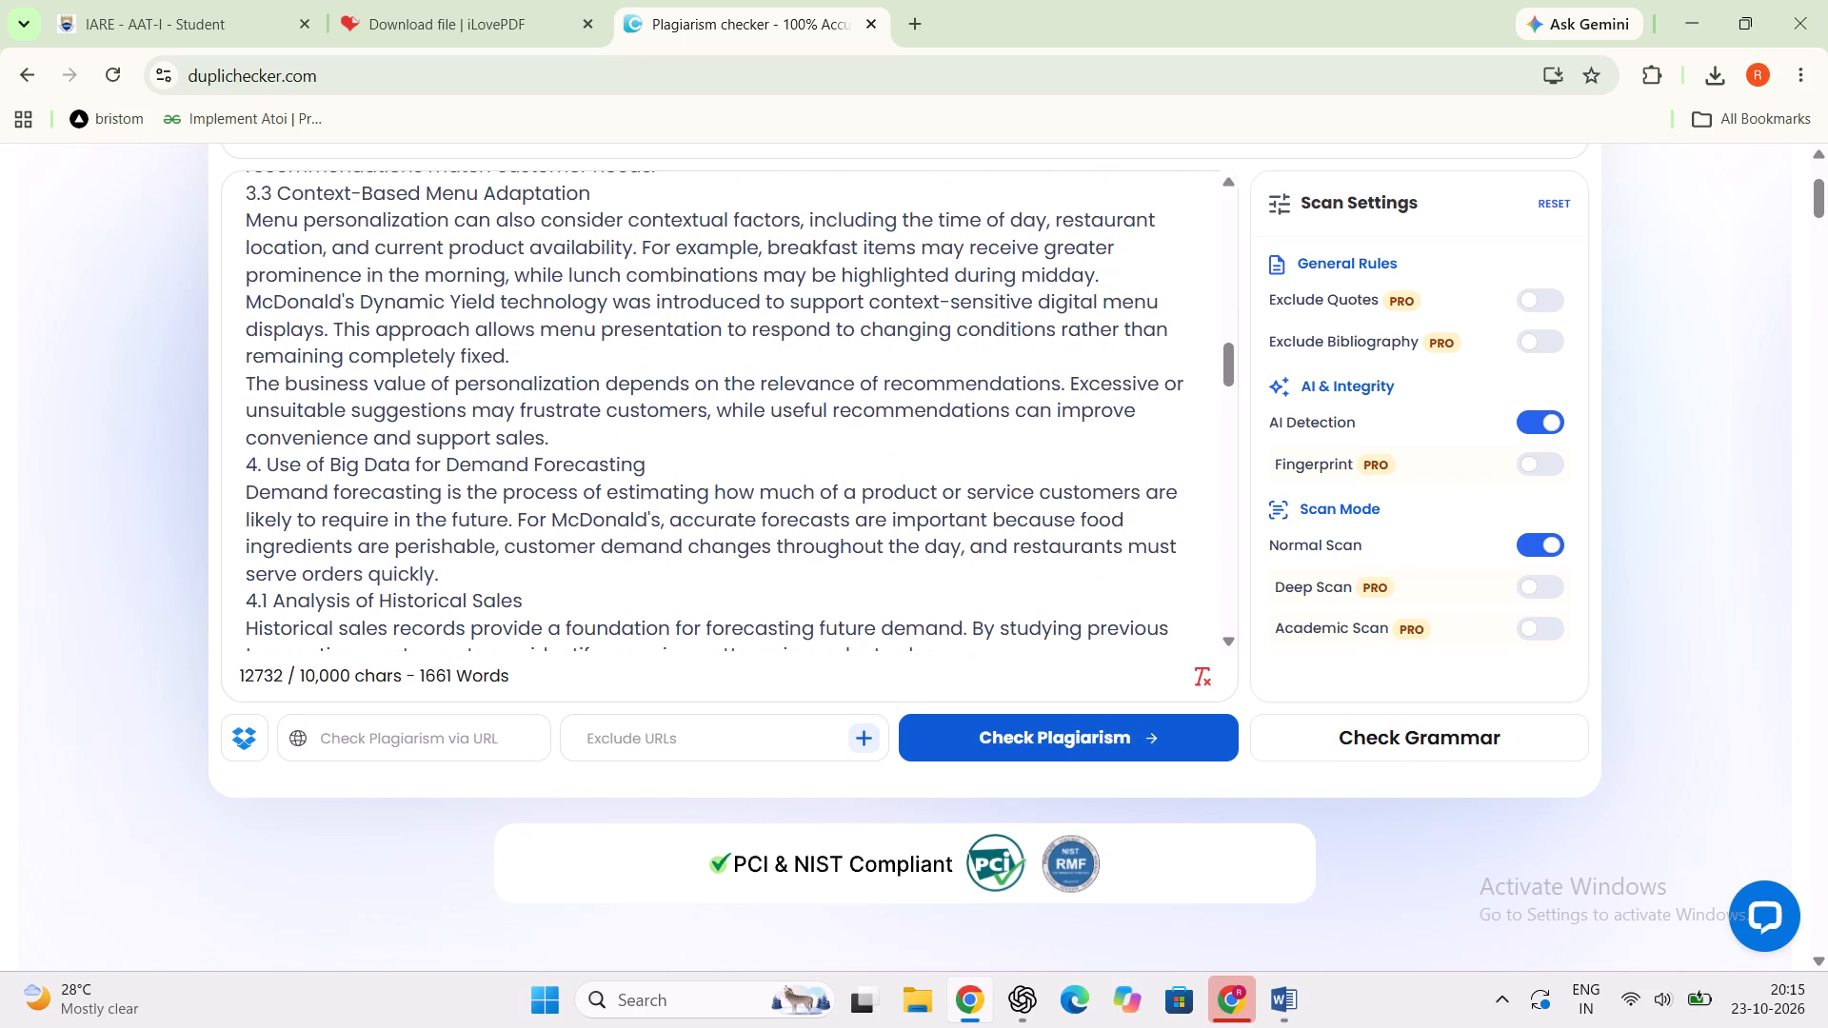
pyautogui.scroll(1, 205, 257)
pyautogui.scroll(1, 233, 335)
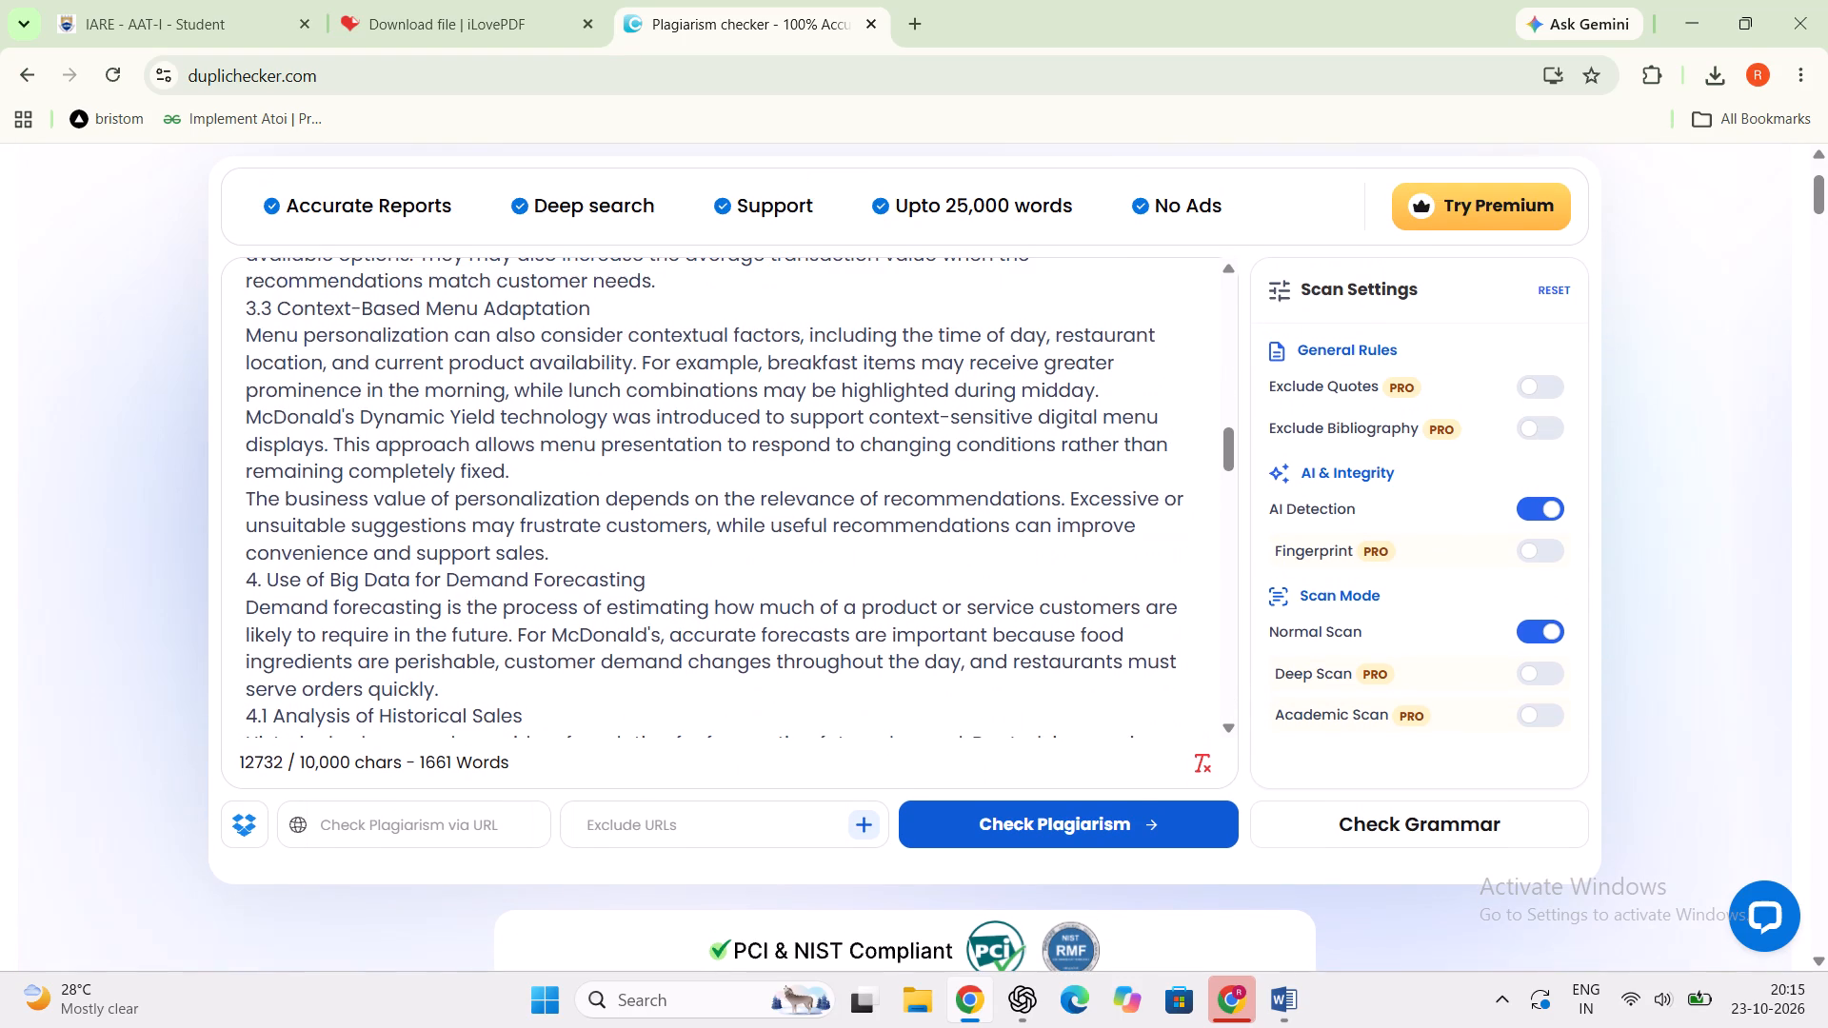
pyautogui.moveTo(245, 304); pyautogui.dragTo(376, 514)
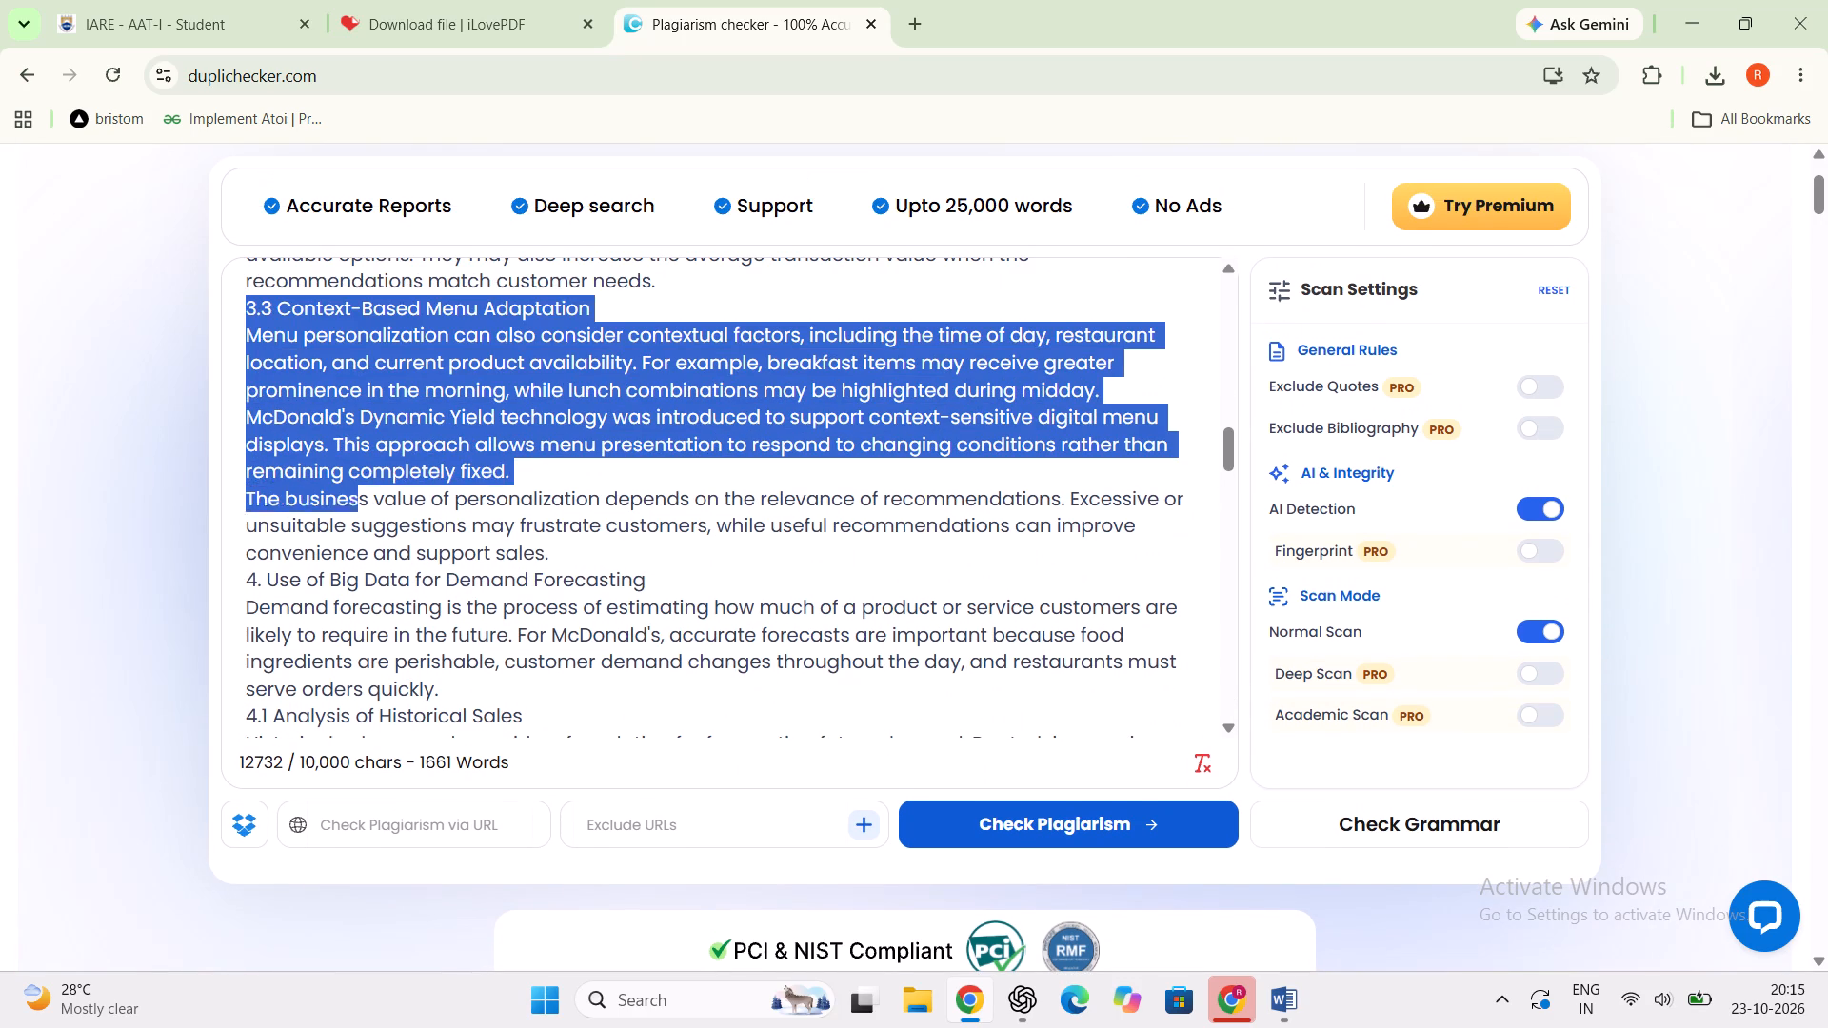
pyautogui.moveTo(376, 514); pyautogui.dragTo(568, 548)
pyautogui.press('BackSpace')
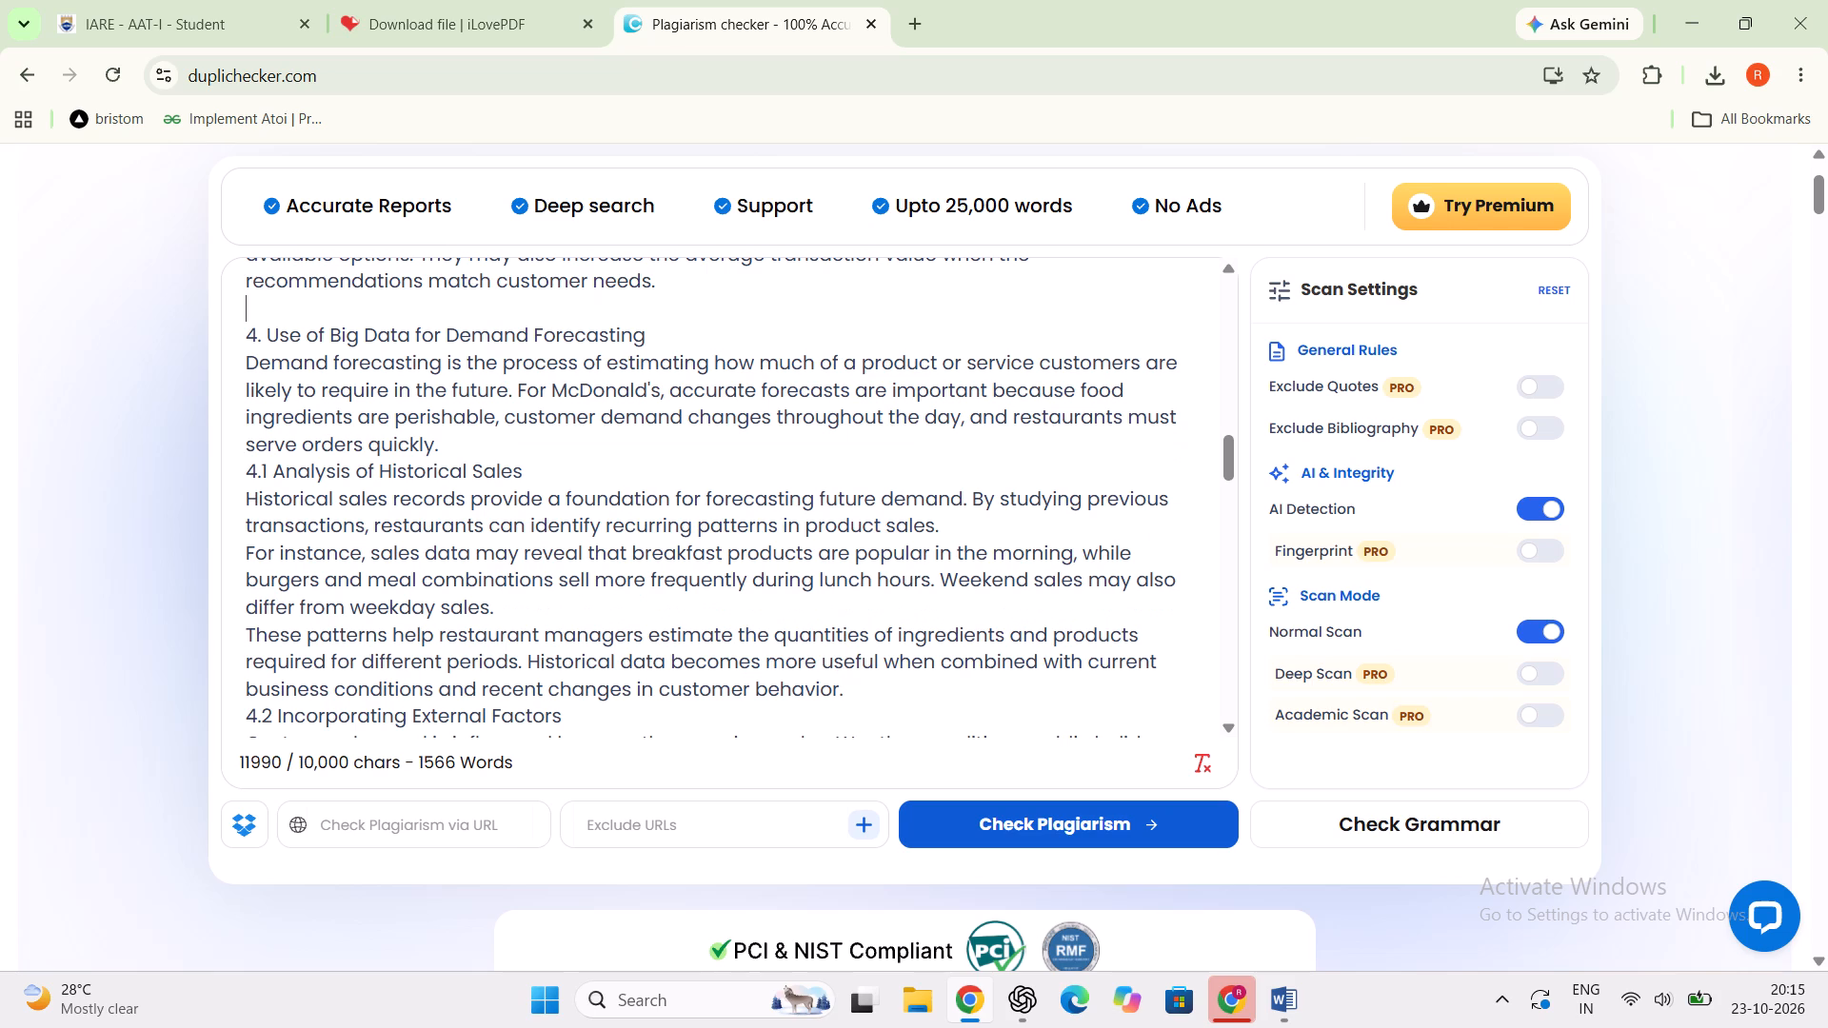
pyautogui.press('BackSpace')
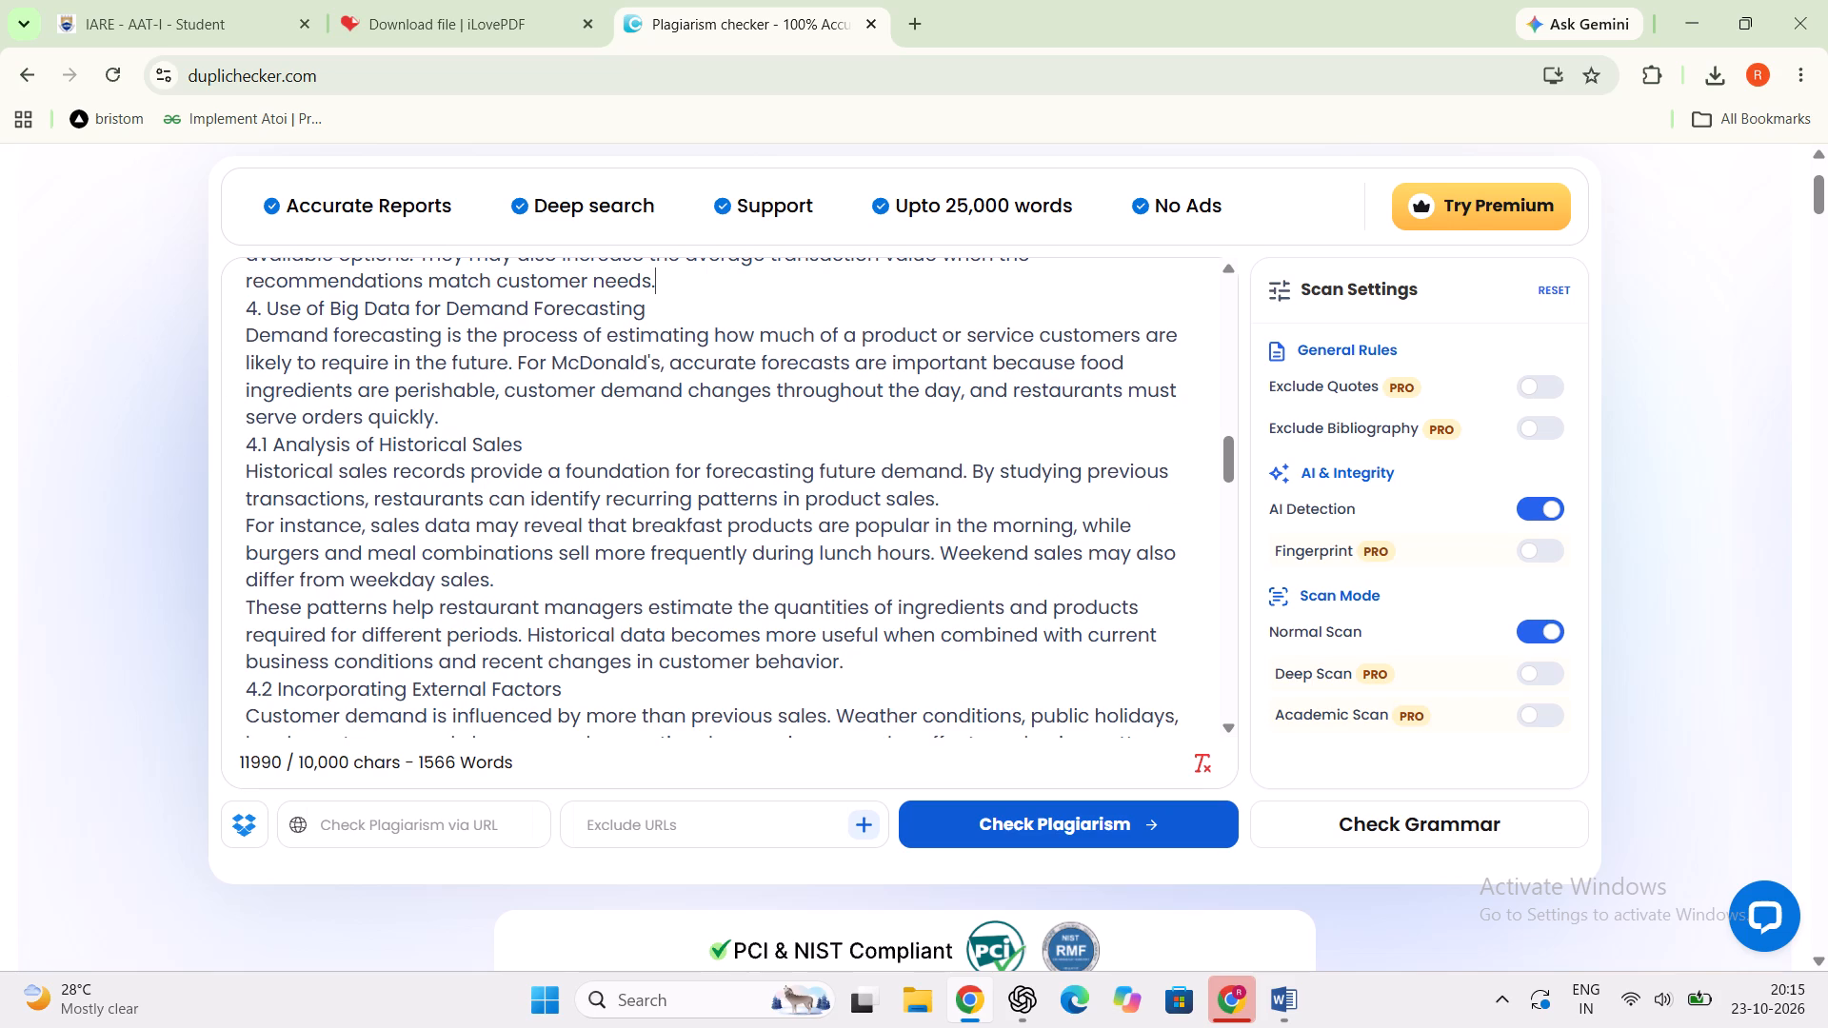
# Delete sections 4 and 5, from Use of Big Data for Demand Forecasting up to Challenges and Limitations, and close the leftover gap.
pyautogui.moveTo(235, 319); pyautogui.dragTo(453, 753)
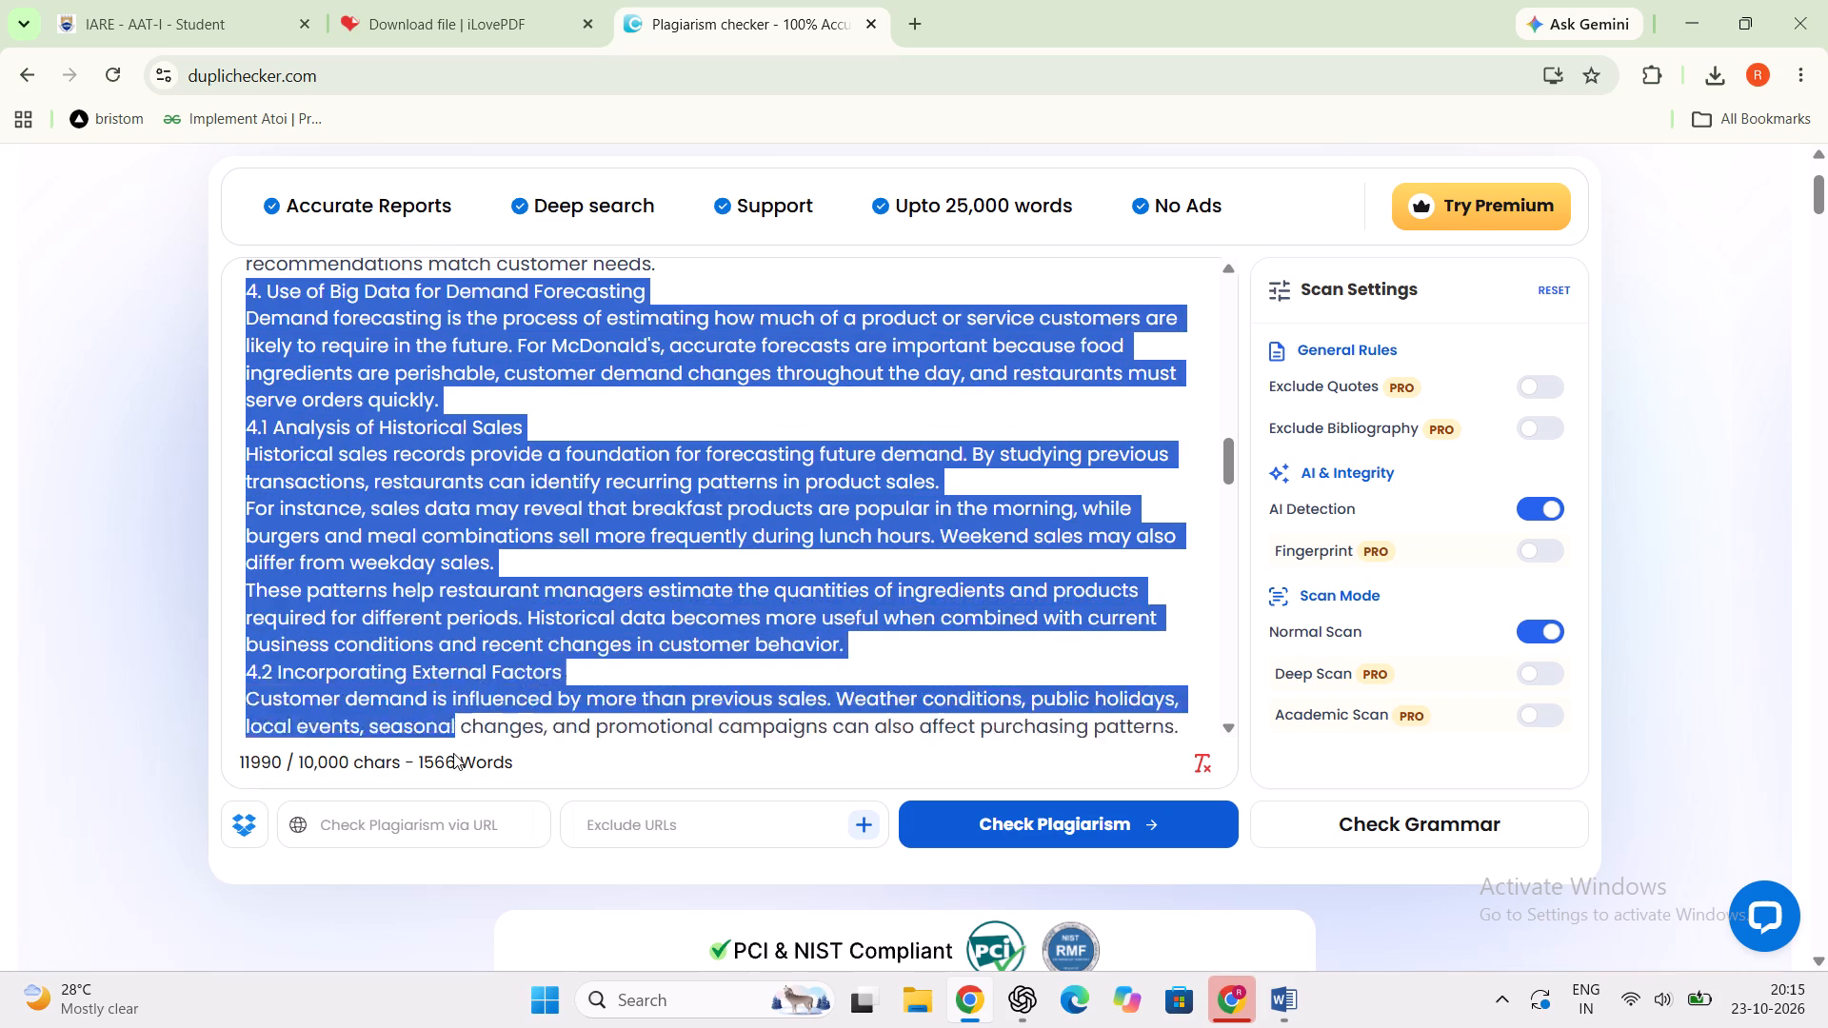
pyautogui.moveTo(453, 753); pyautogui.dragTo(501, 280)
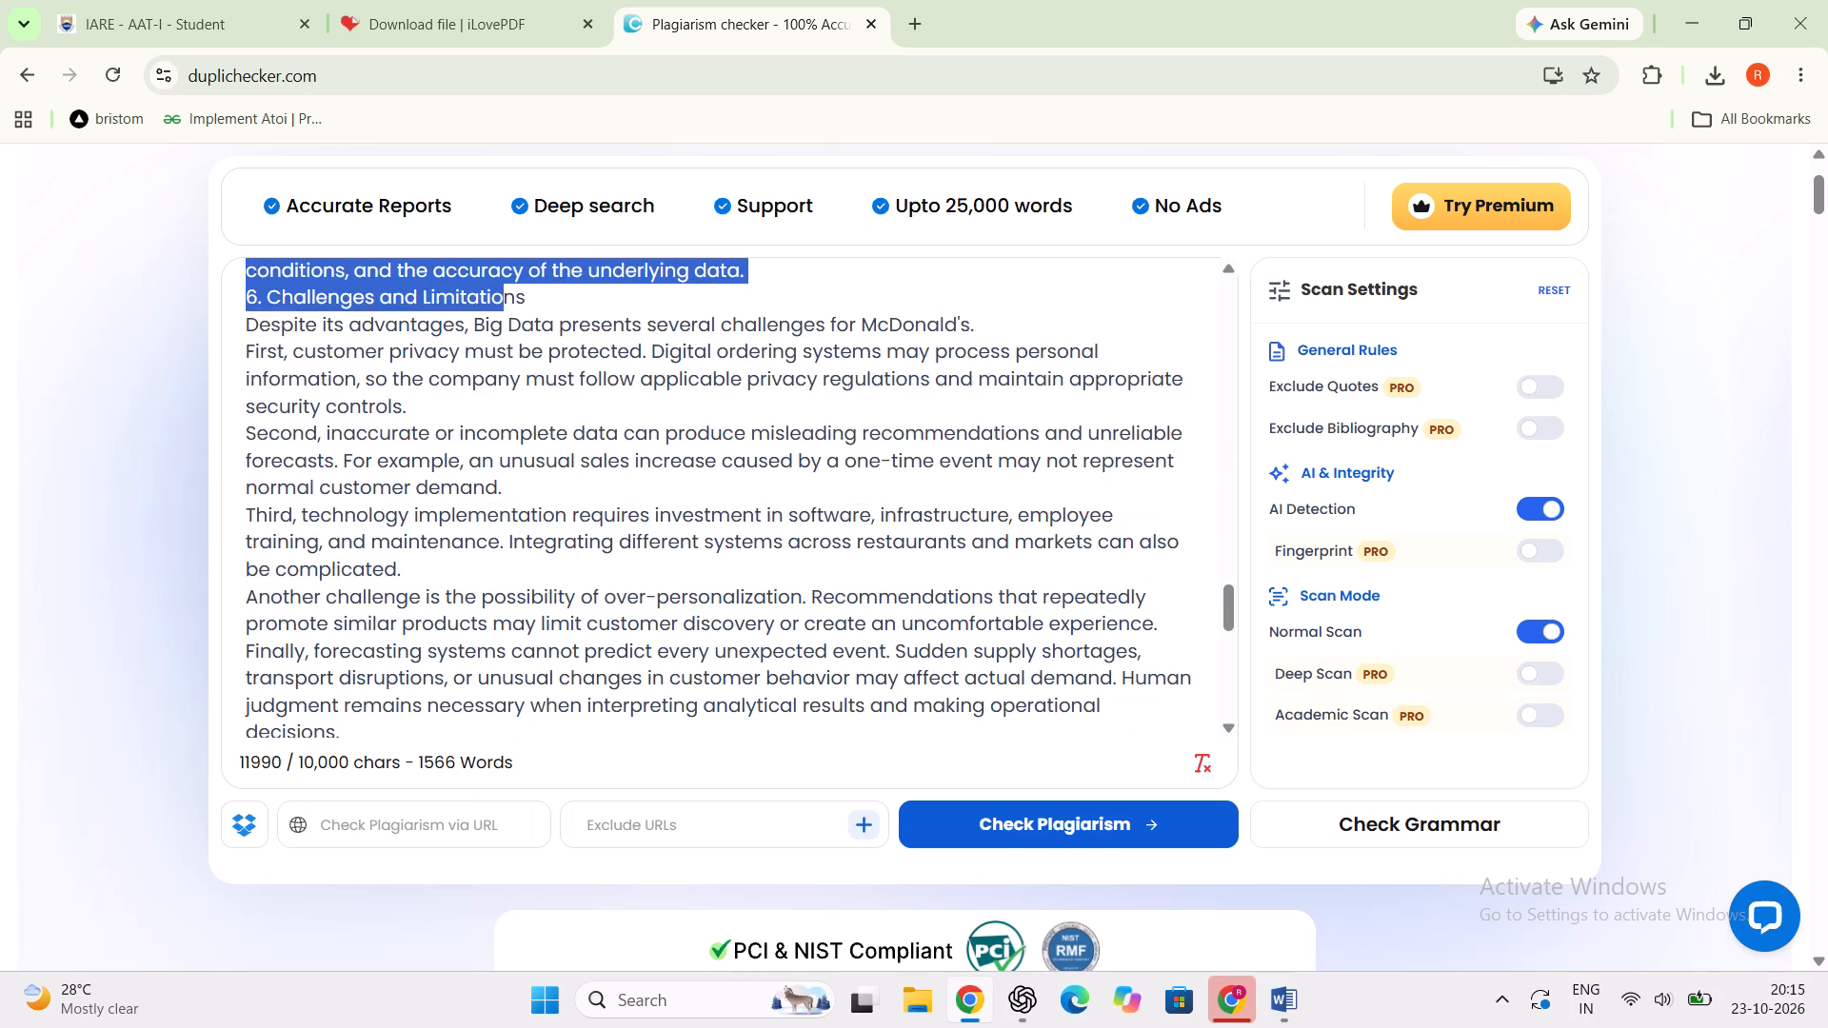
pyautogui.moveTo(501, 280); pyautogui.dragTo(502, 360)
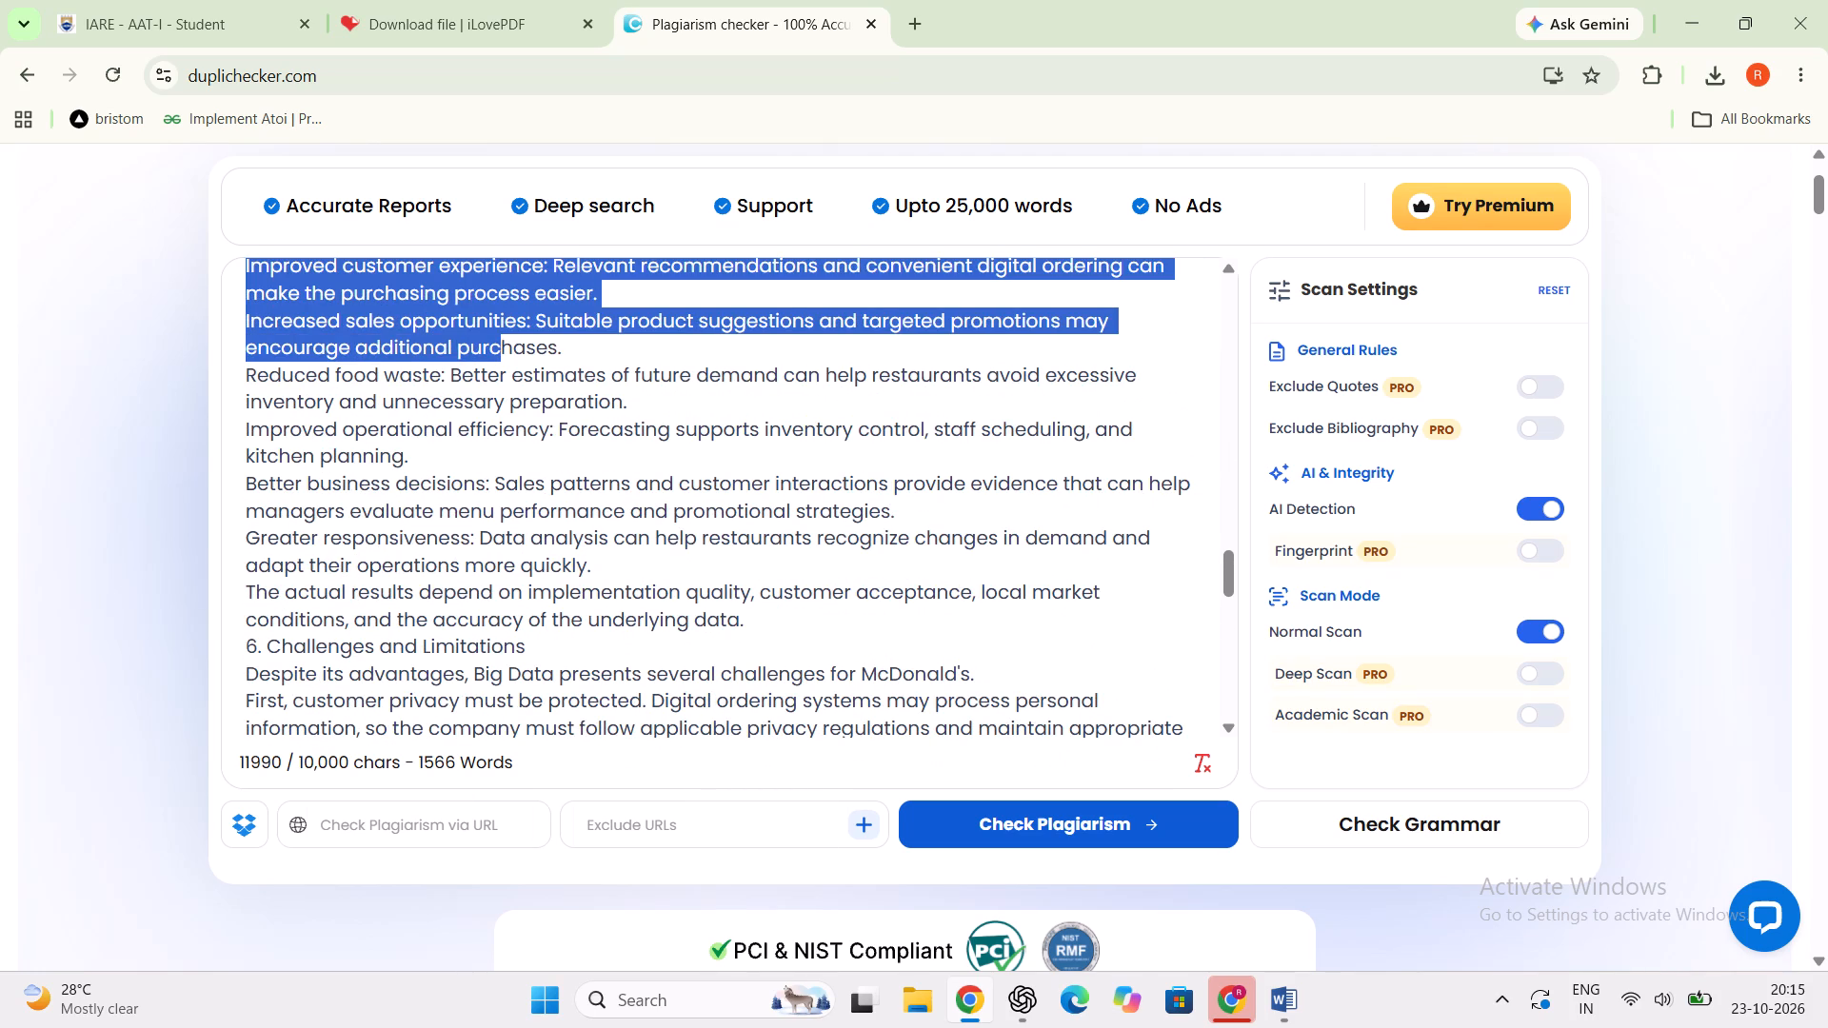
pyautogui.moveTo(502, 360); pyautogui.dragTo(535, 469)
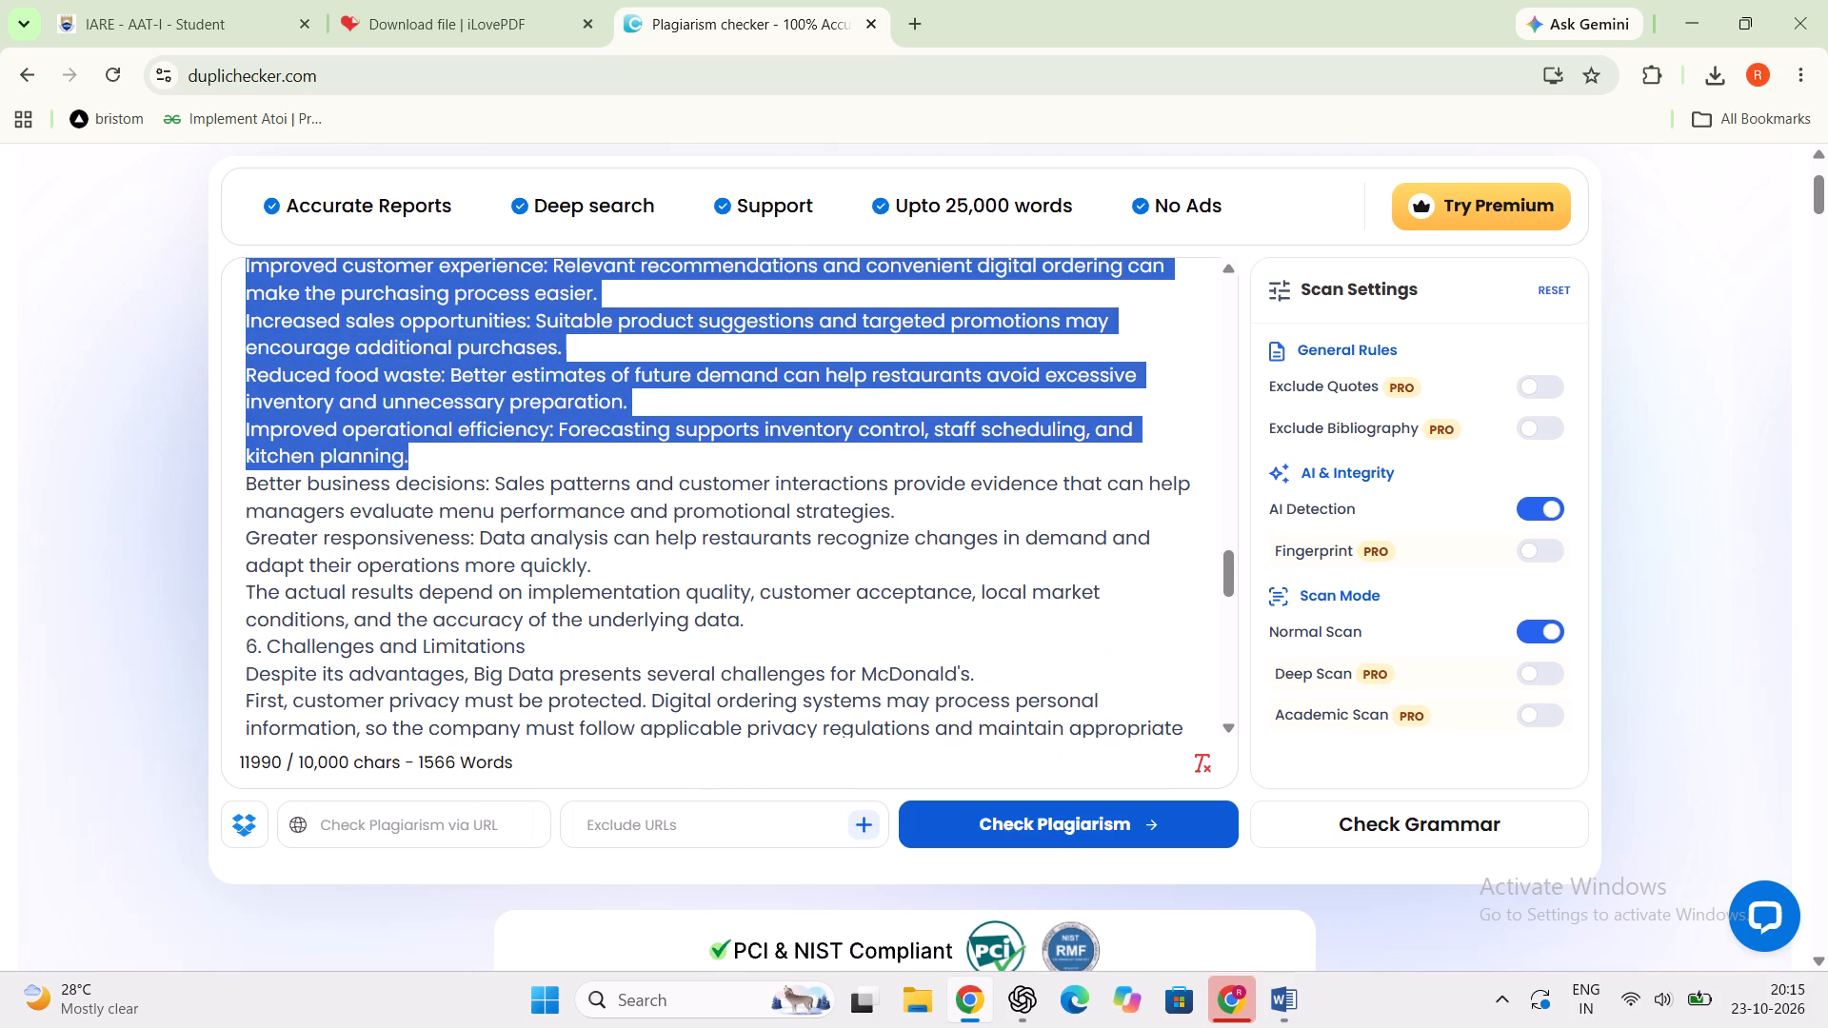
pyautogui.moveTo(535, 469); pyautogui.dragTo(752, 598)
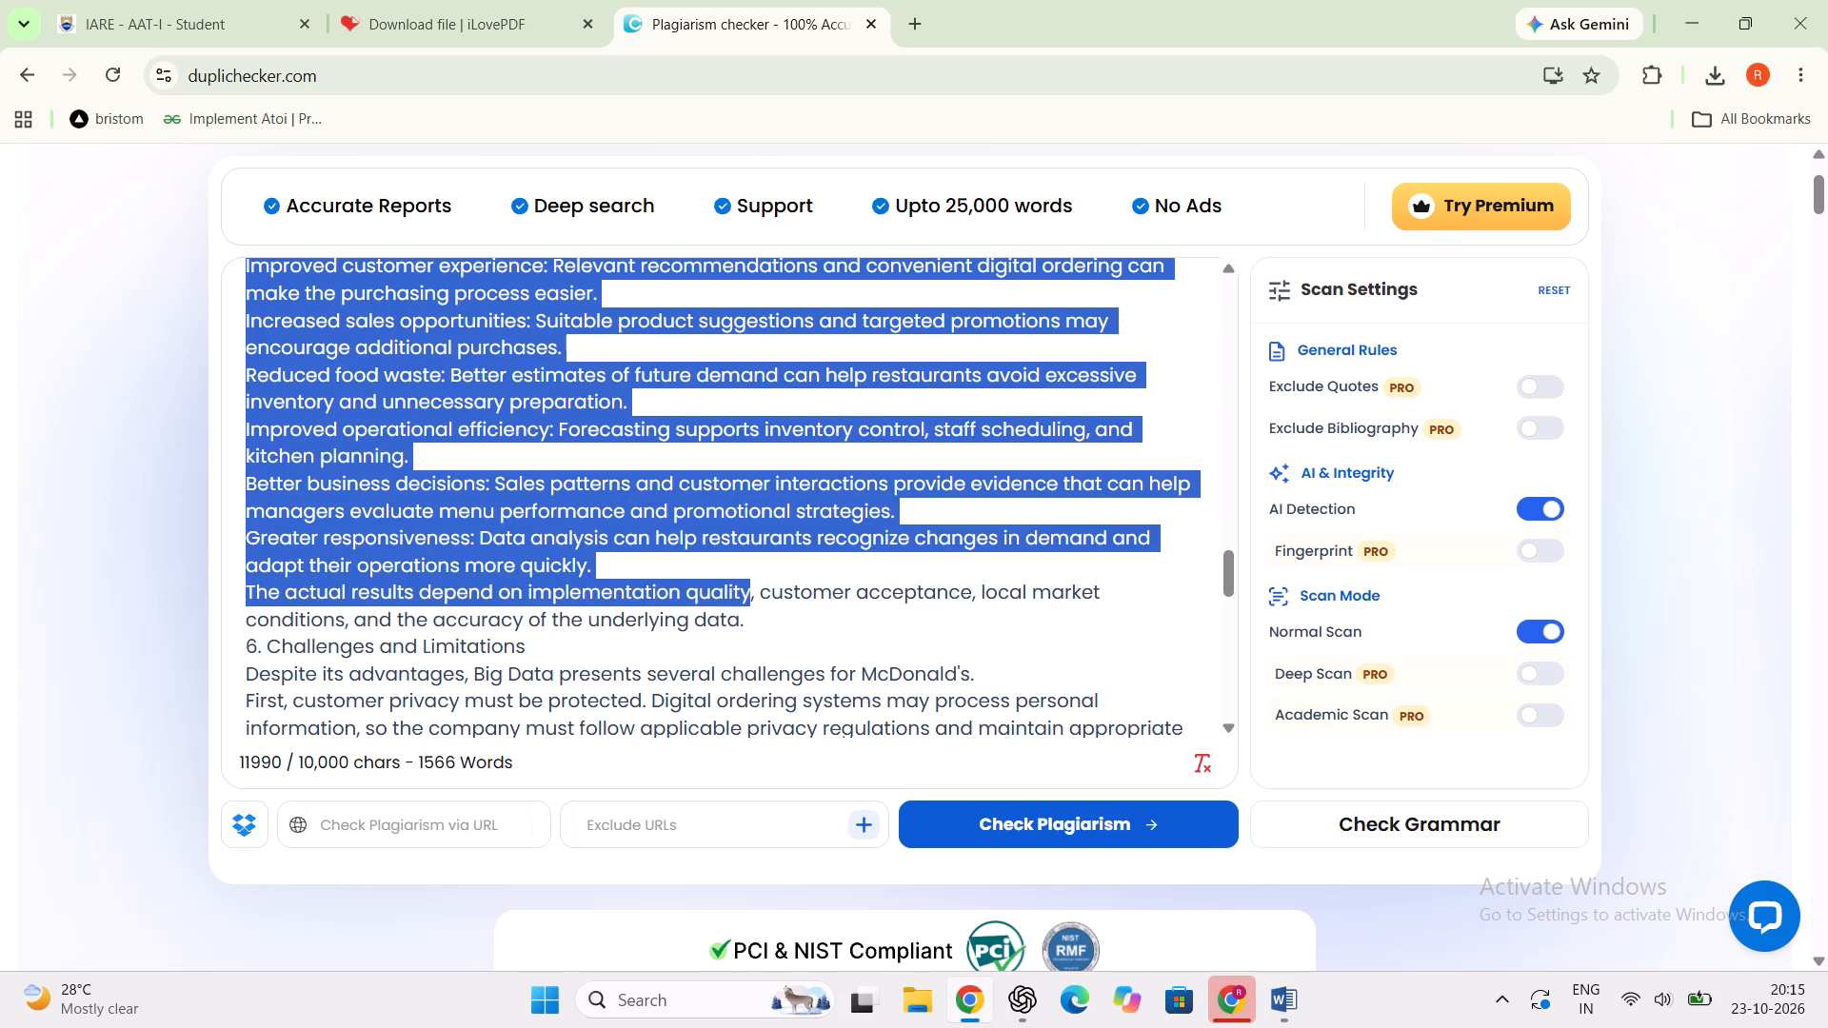
pyautogui.moveTo(752, 598); pyautogui.dragTo(762, 609)
pyautogui.scroll(3, 762, 609)
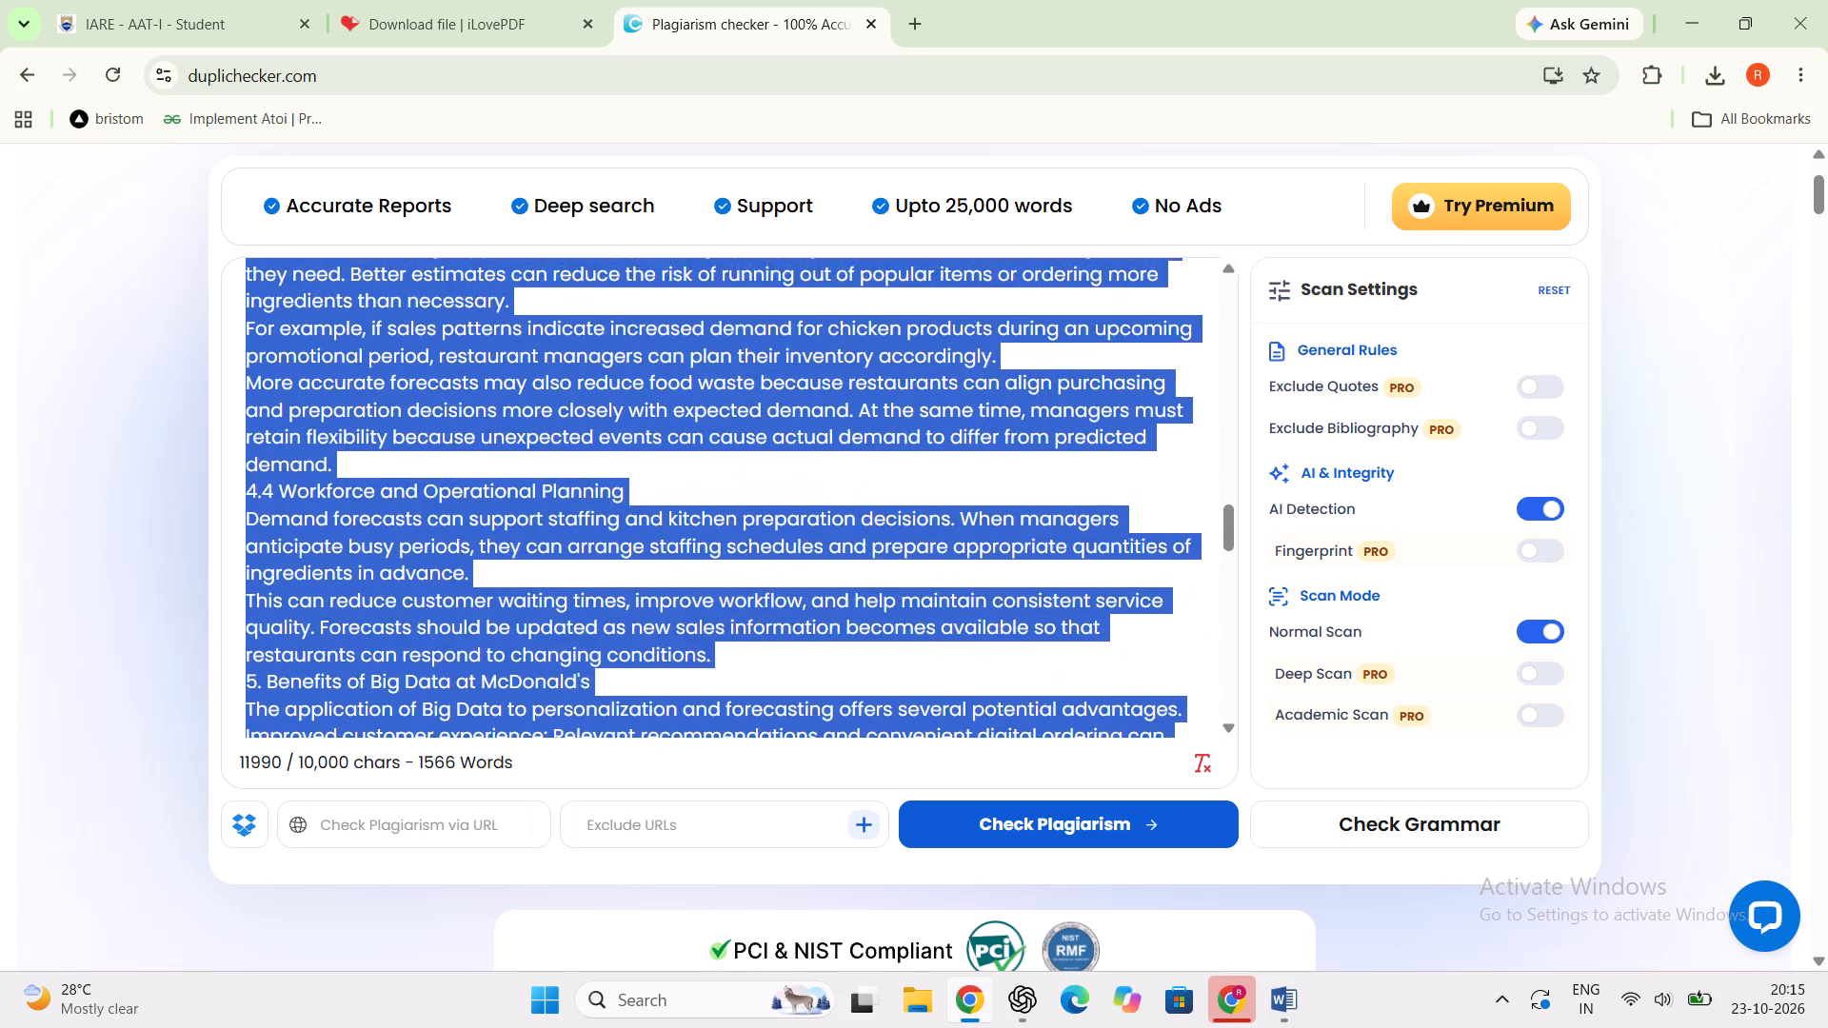
pyautogui.scroll(2, 762, 609)
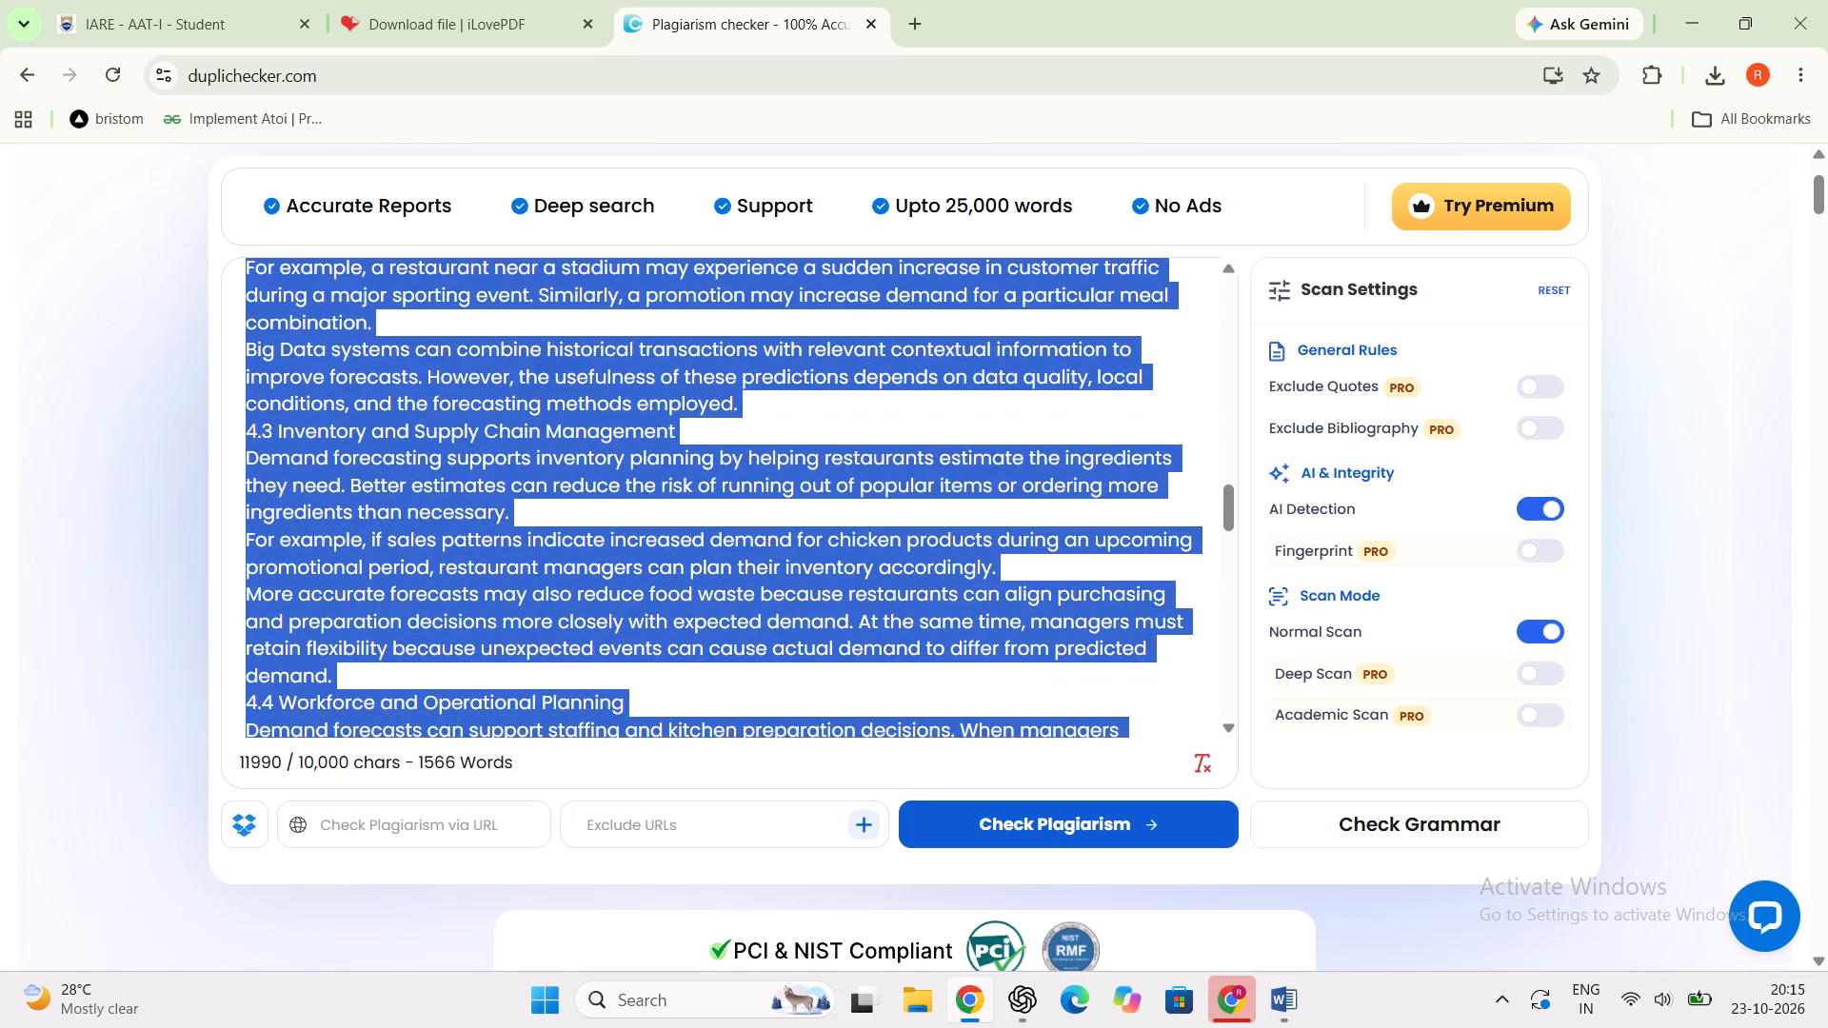
pyautogui.press('BackSpace')
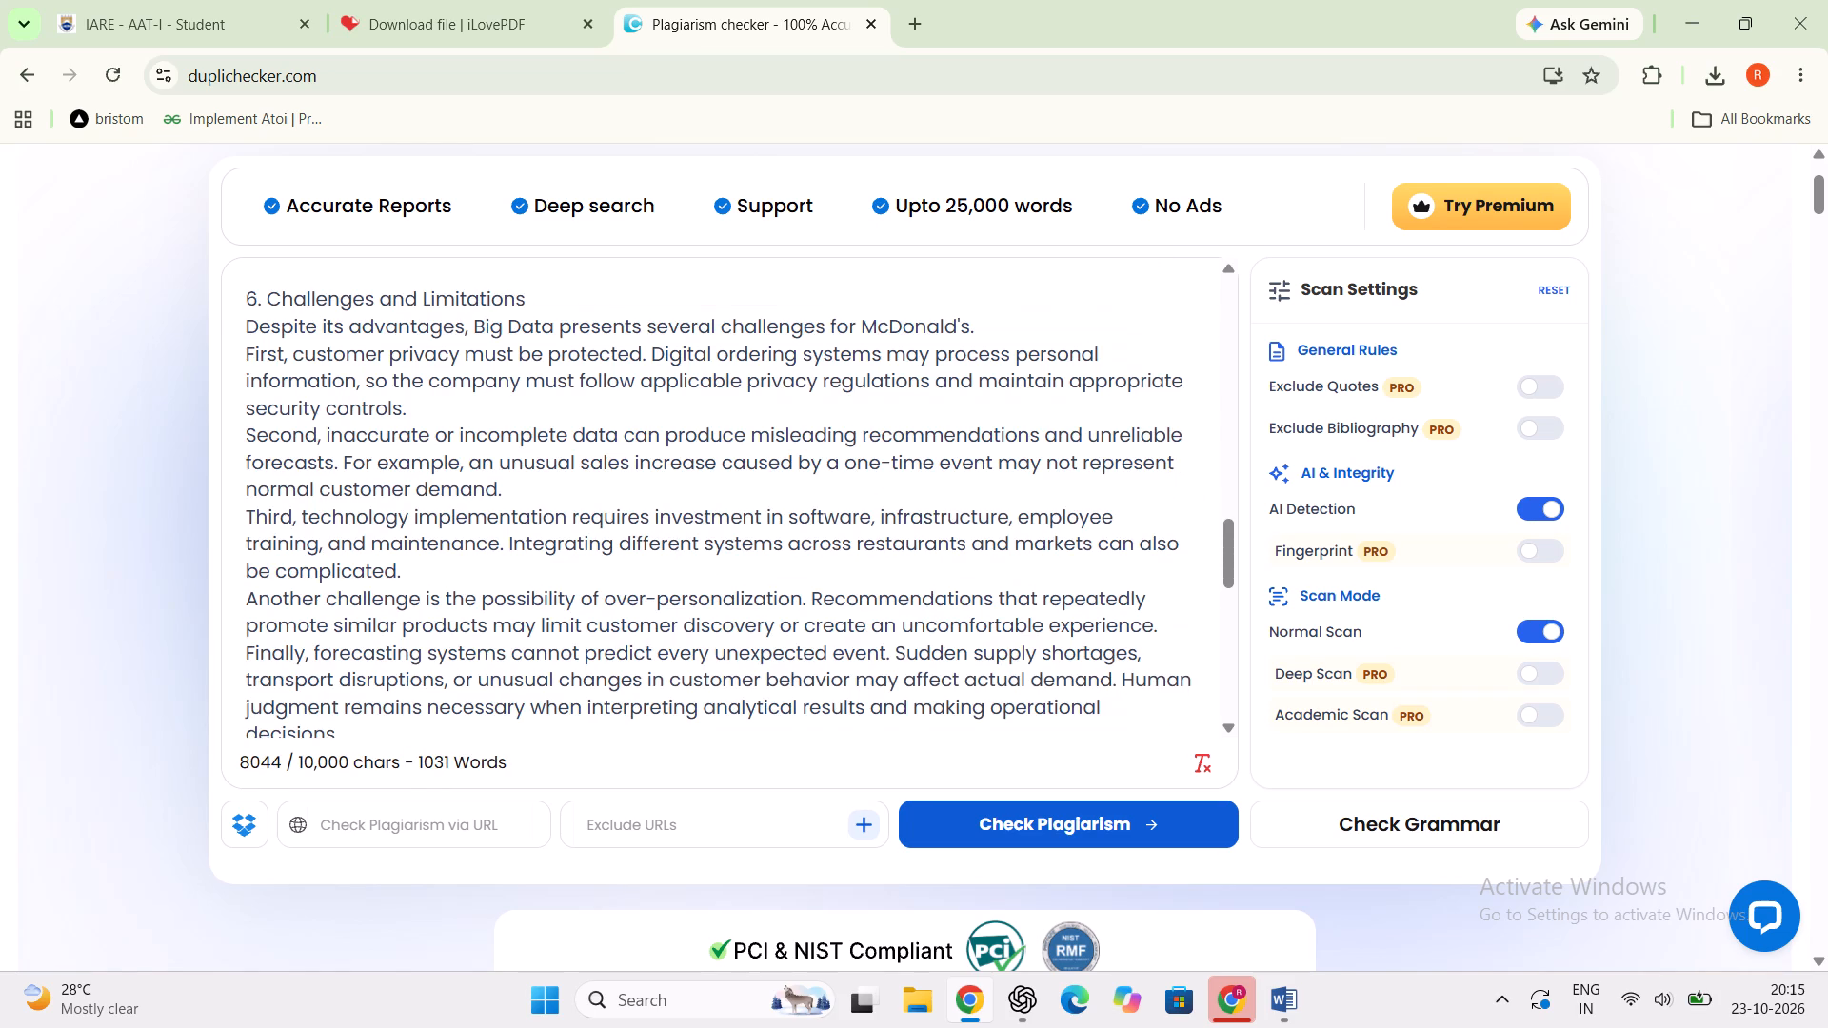
pyautogui.scroll(3, 762, 609)
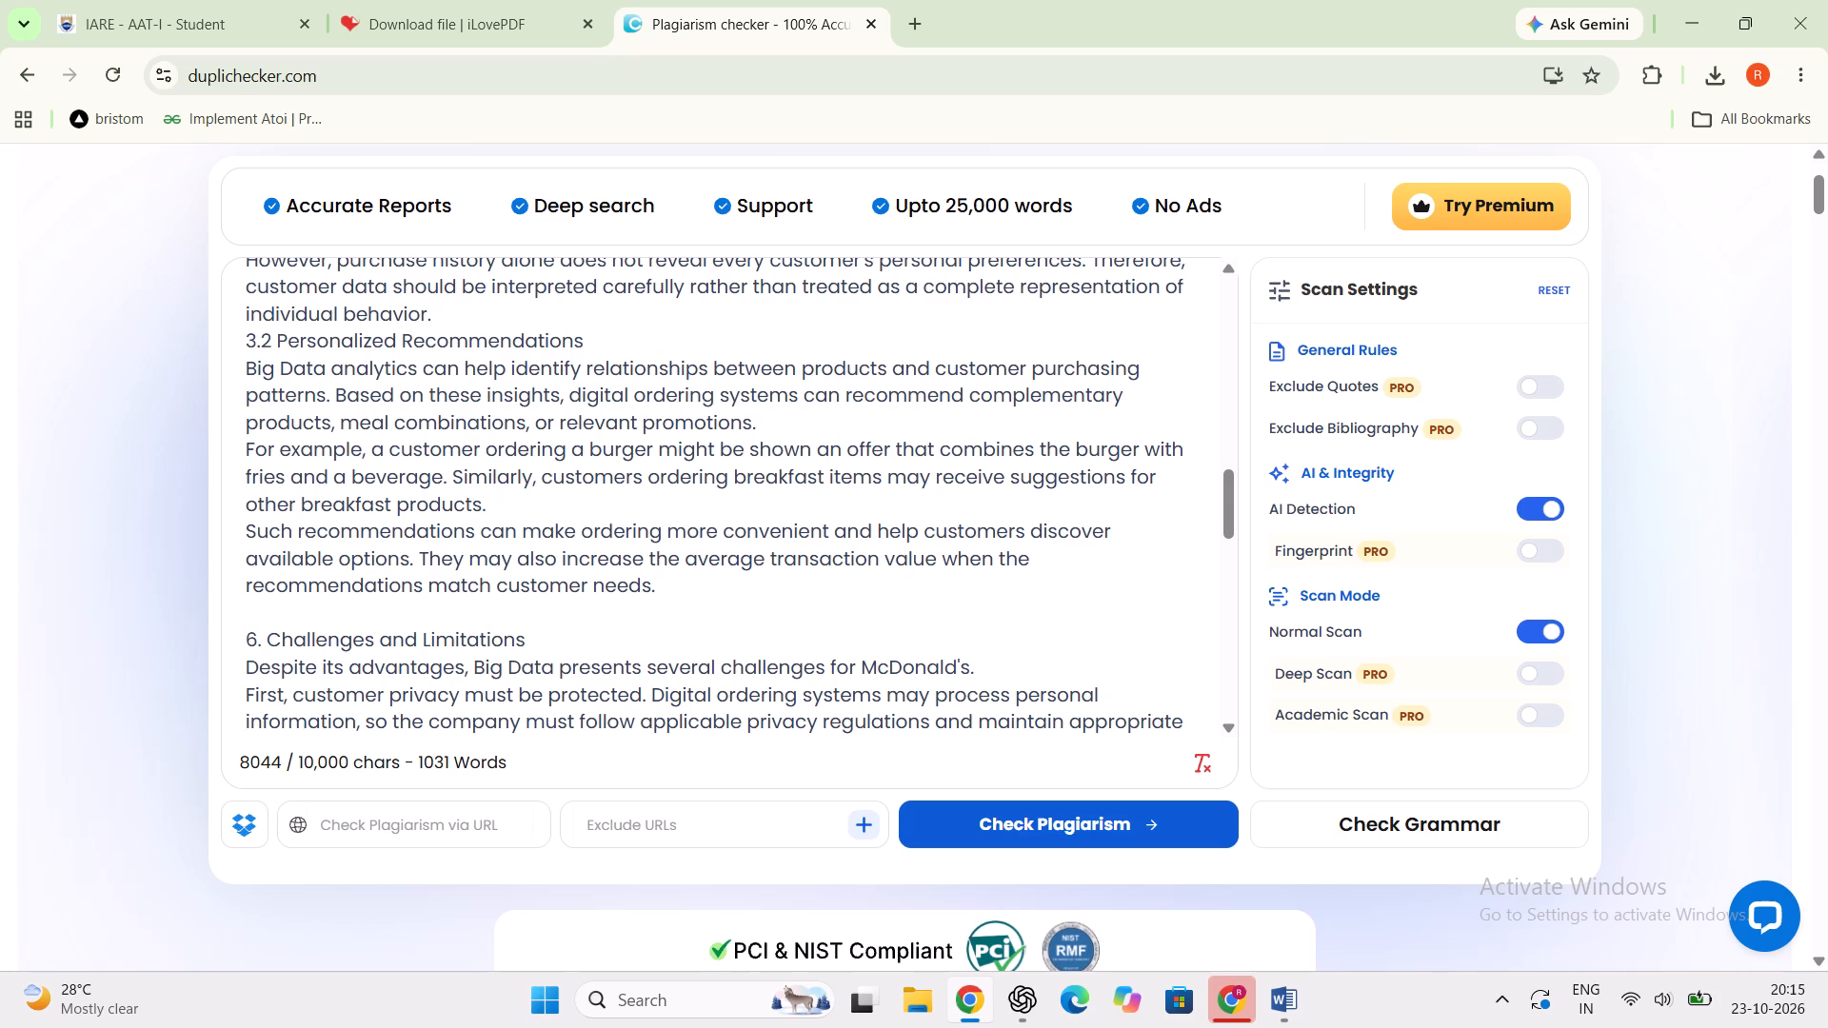
pyautogui.press('BackSpace')
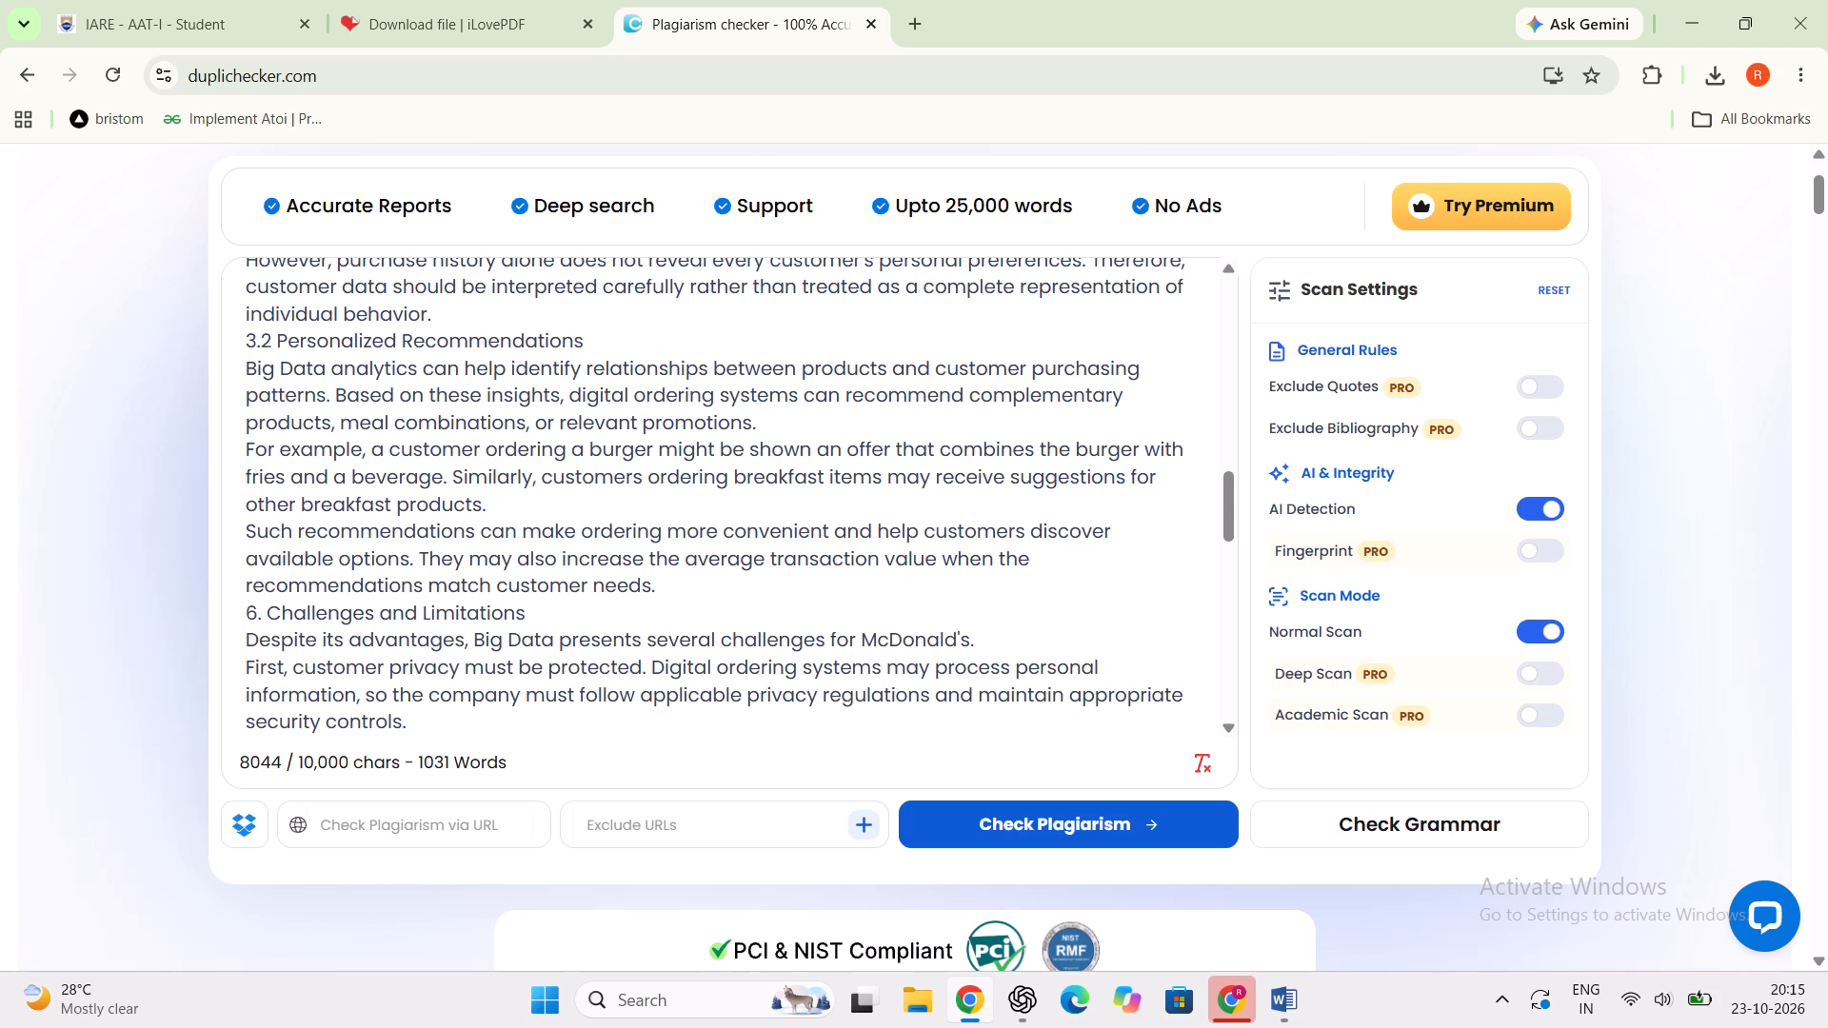
pyautogui.scroll(-2, 577, 651)
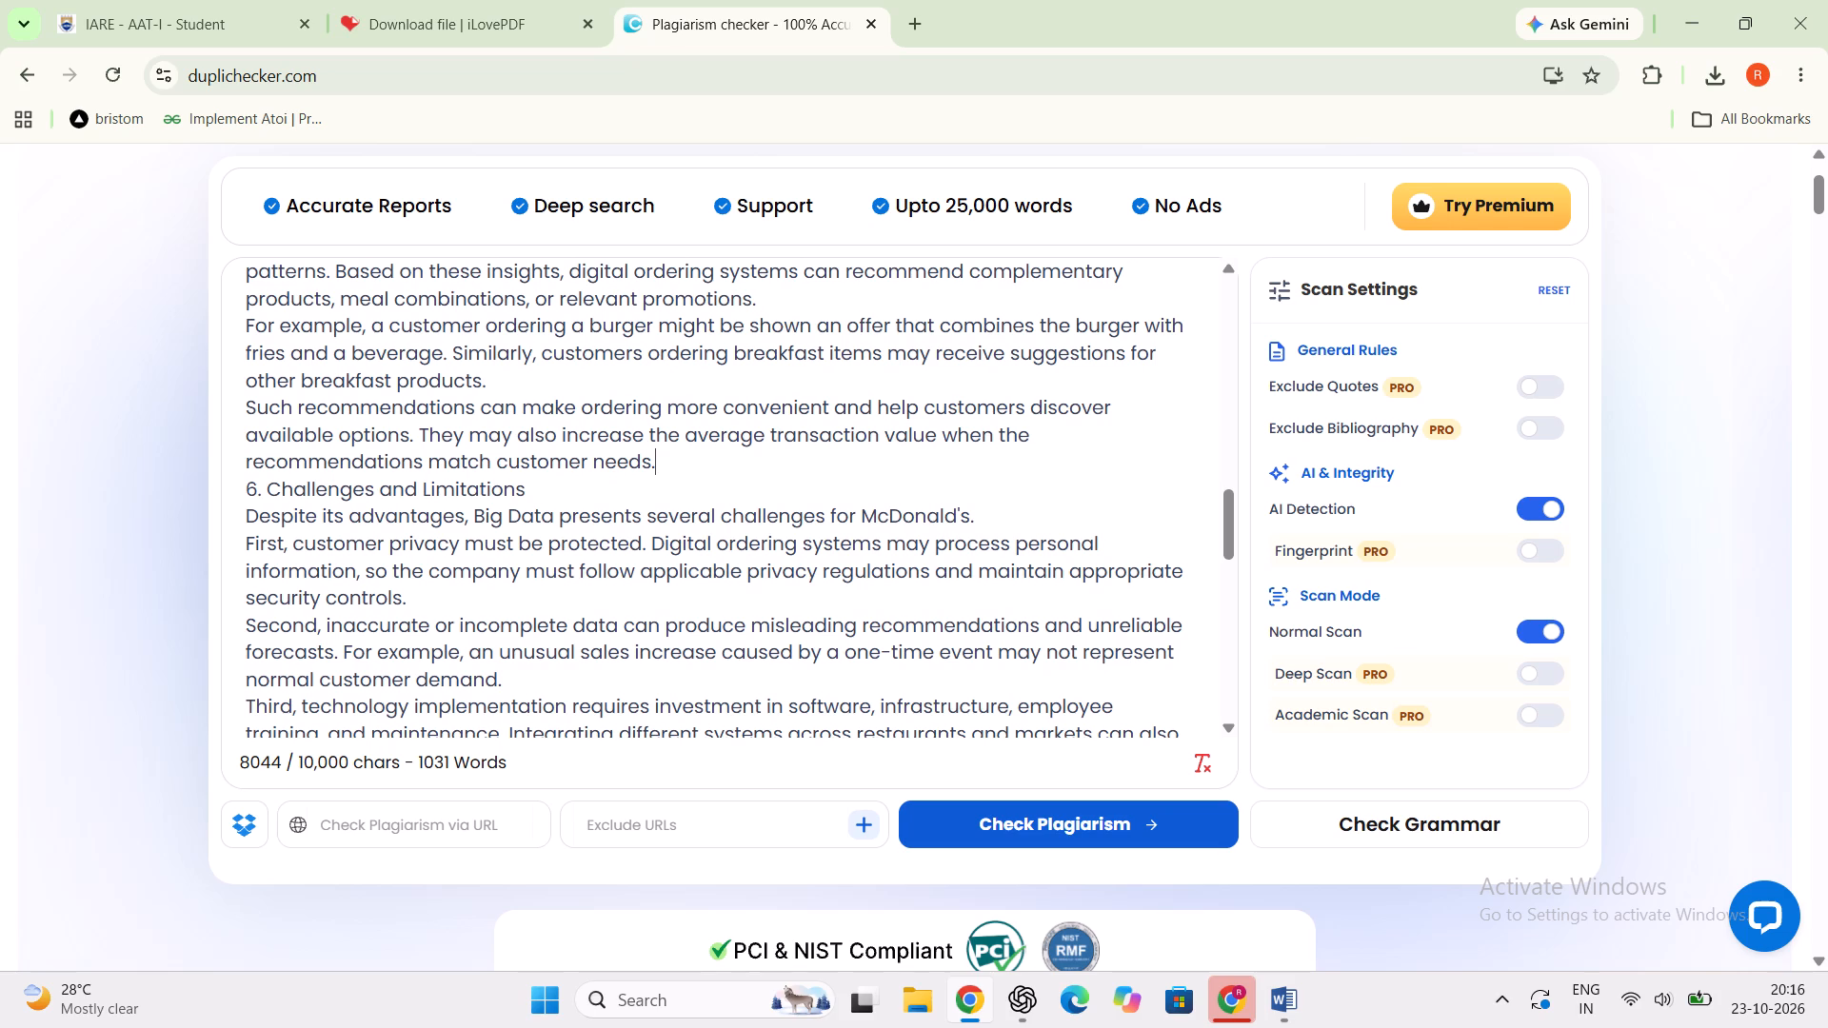
pyautogui.scroll(1, 577, 651)
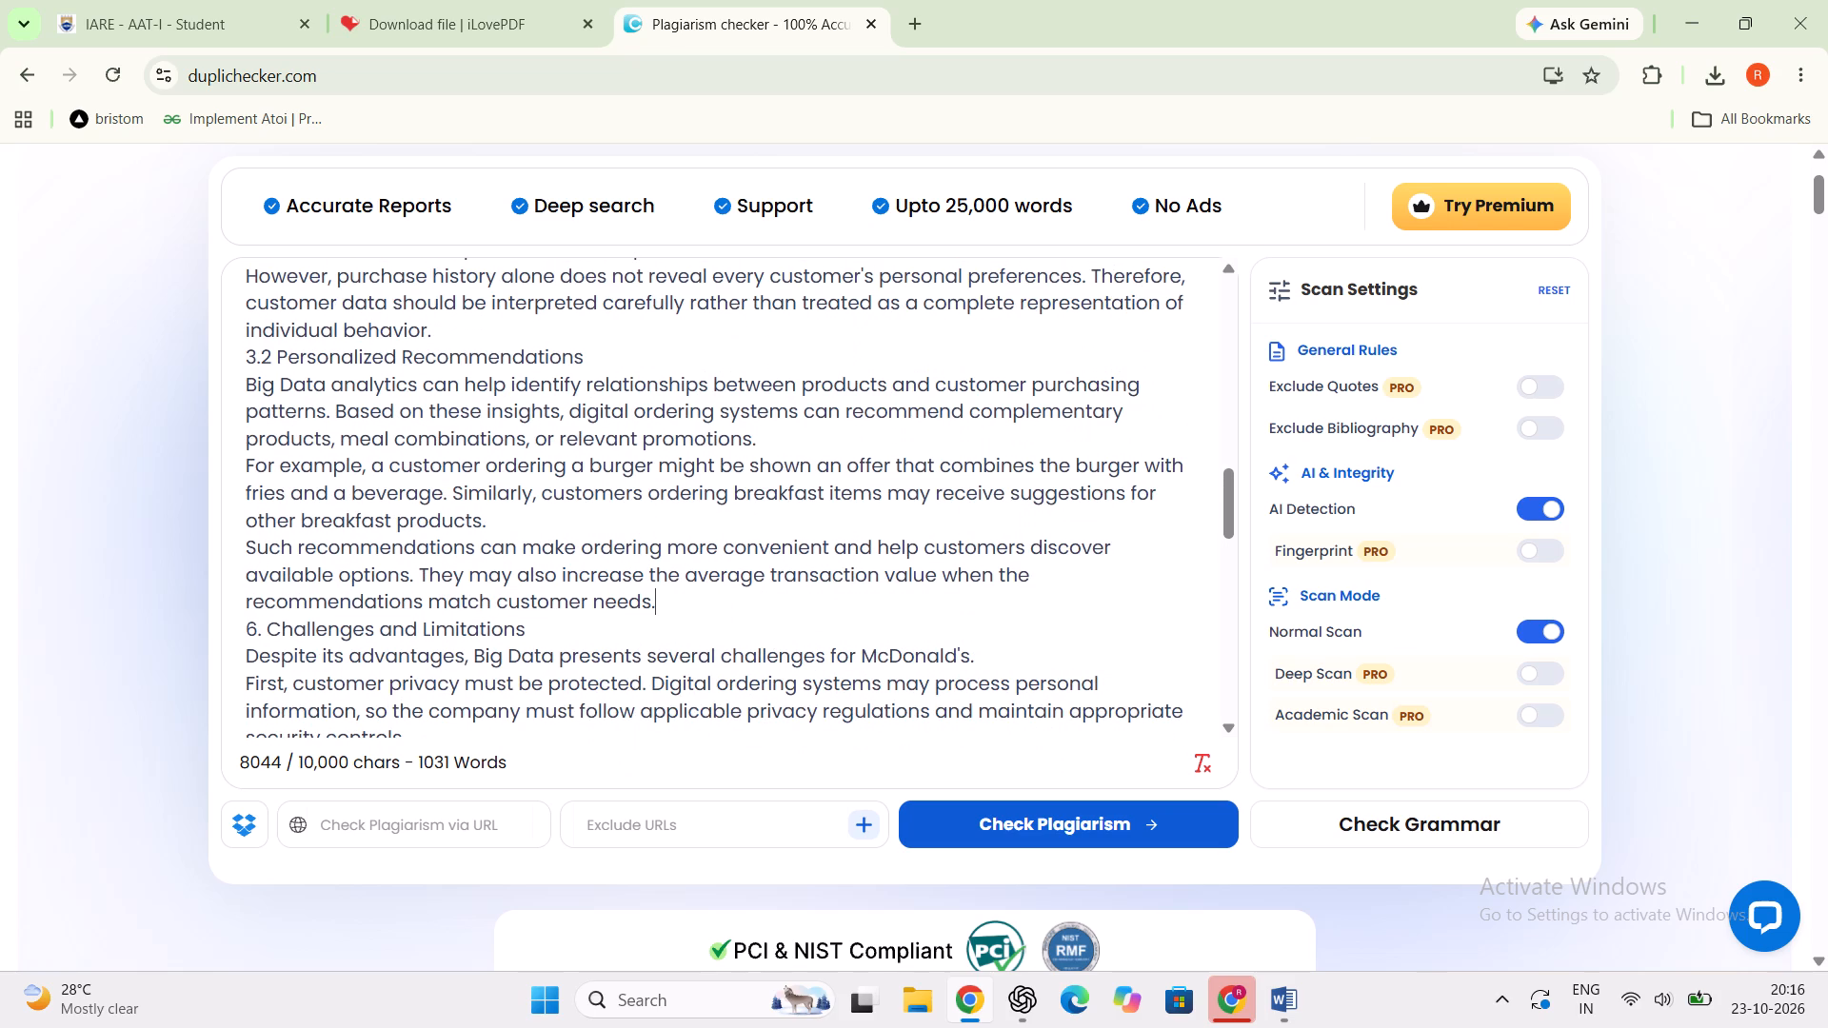
# Renumber the Challenges and Limitations heading as section 4.
pyautogui.click(258, 631)
pyautogui.press('BackSpace')
pyautogui.press('4')
# Renumber the Recommendations for Improvement heading as section 5.
pyautogui.scroll(-3, 258, 631)
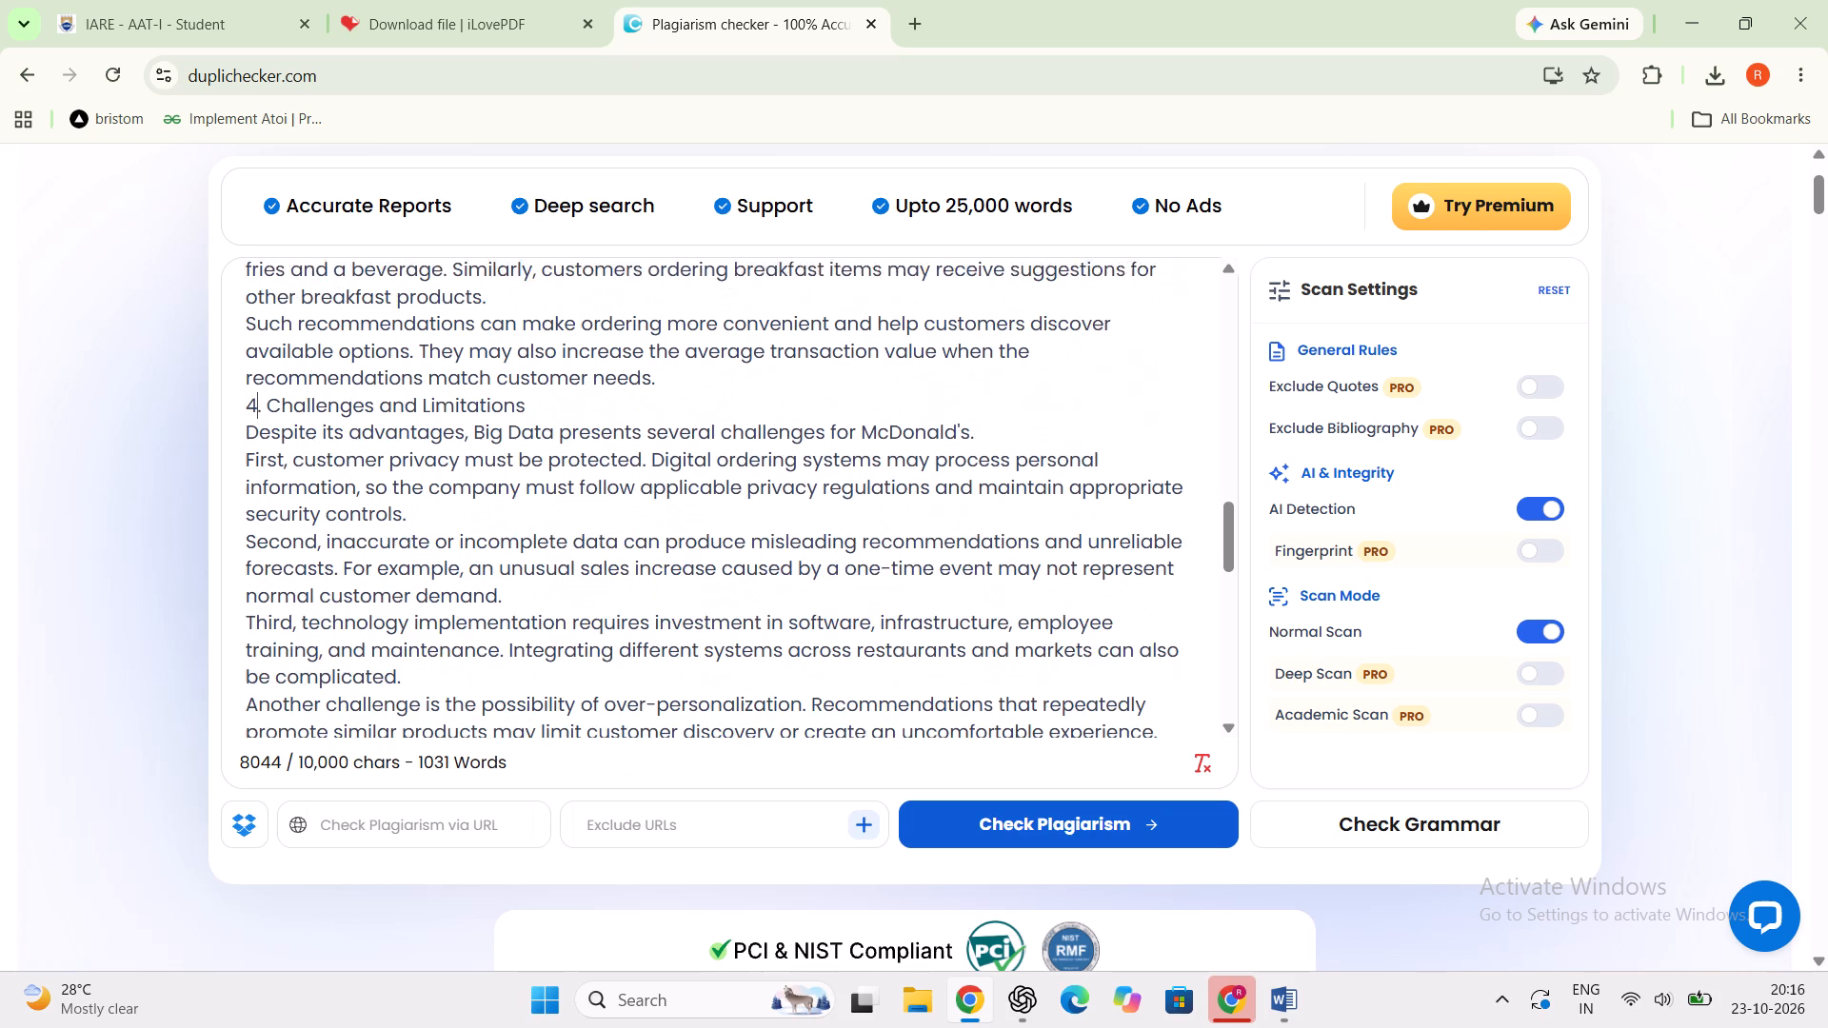
pyautogui.scroll(-3, 258, 631)
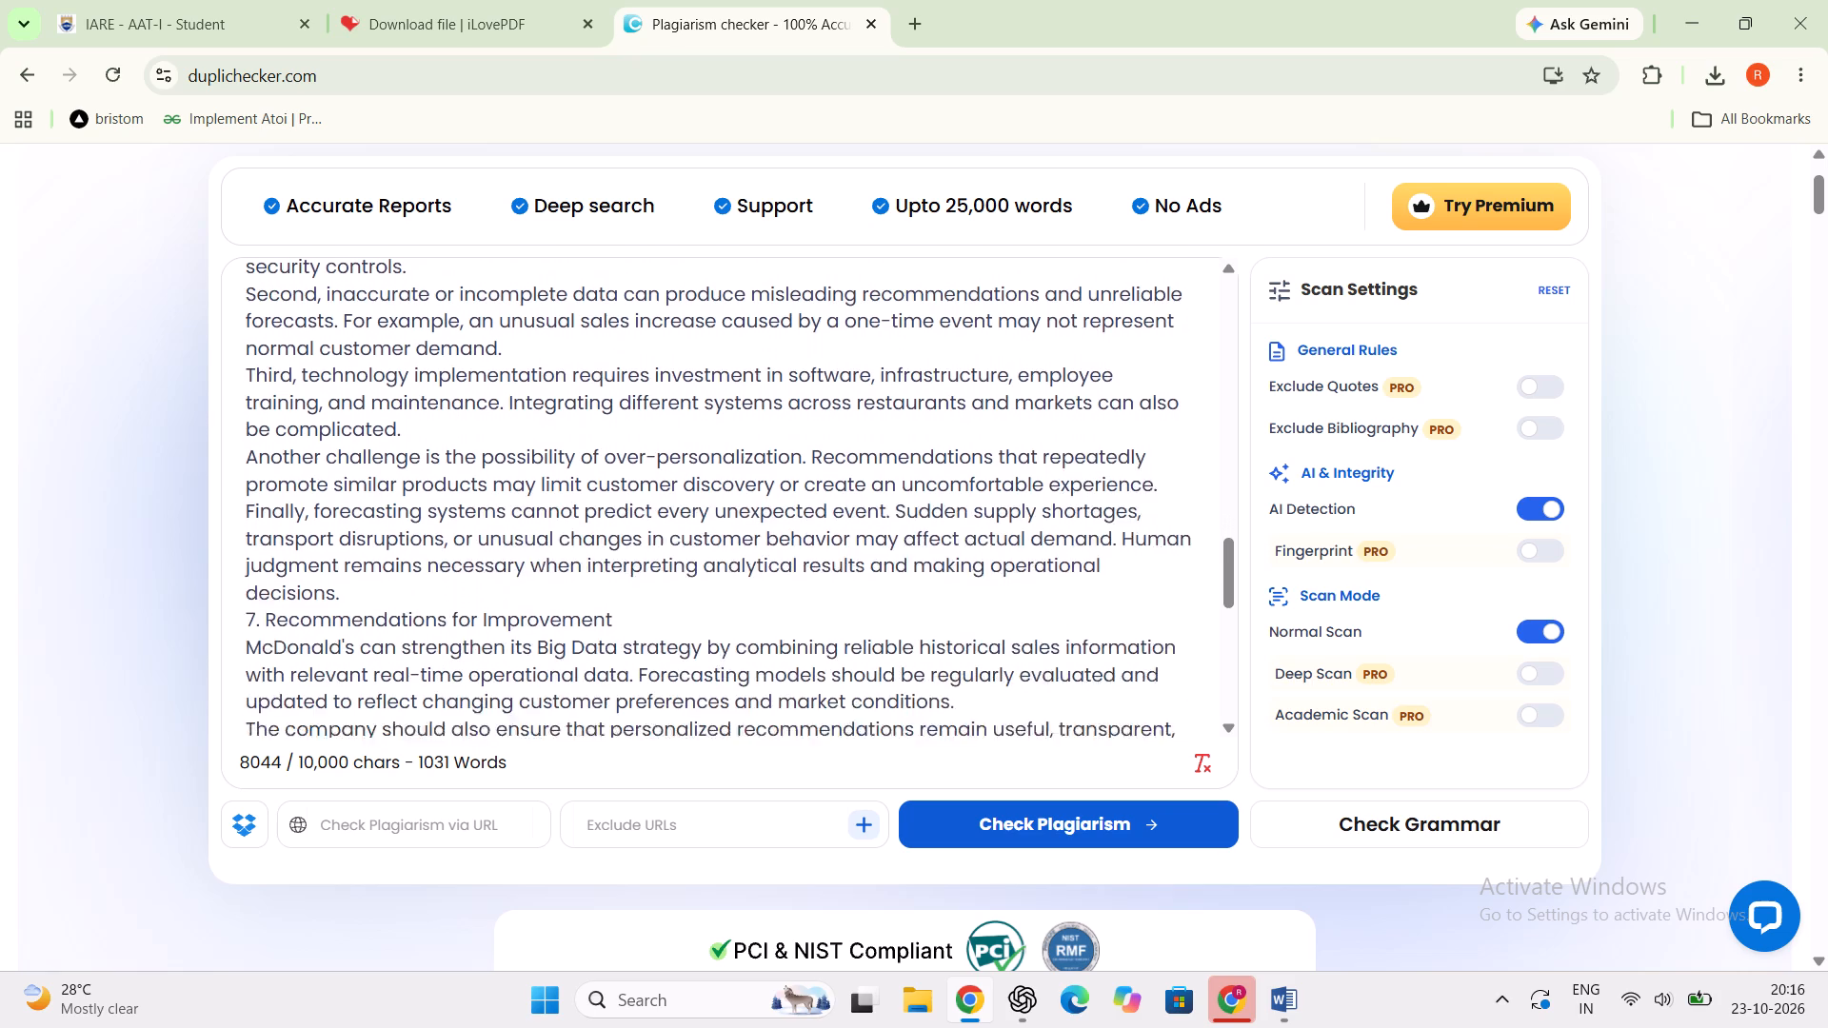
pyautogui.scroll(-2, 258, 631)
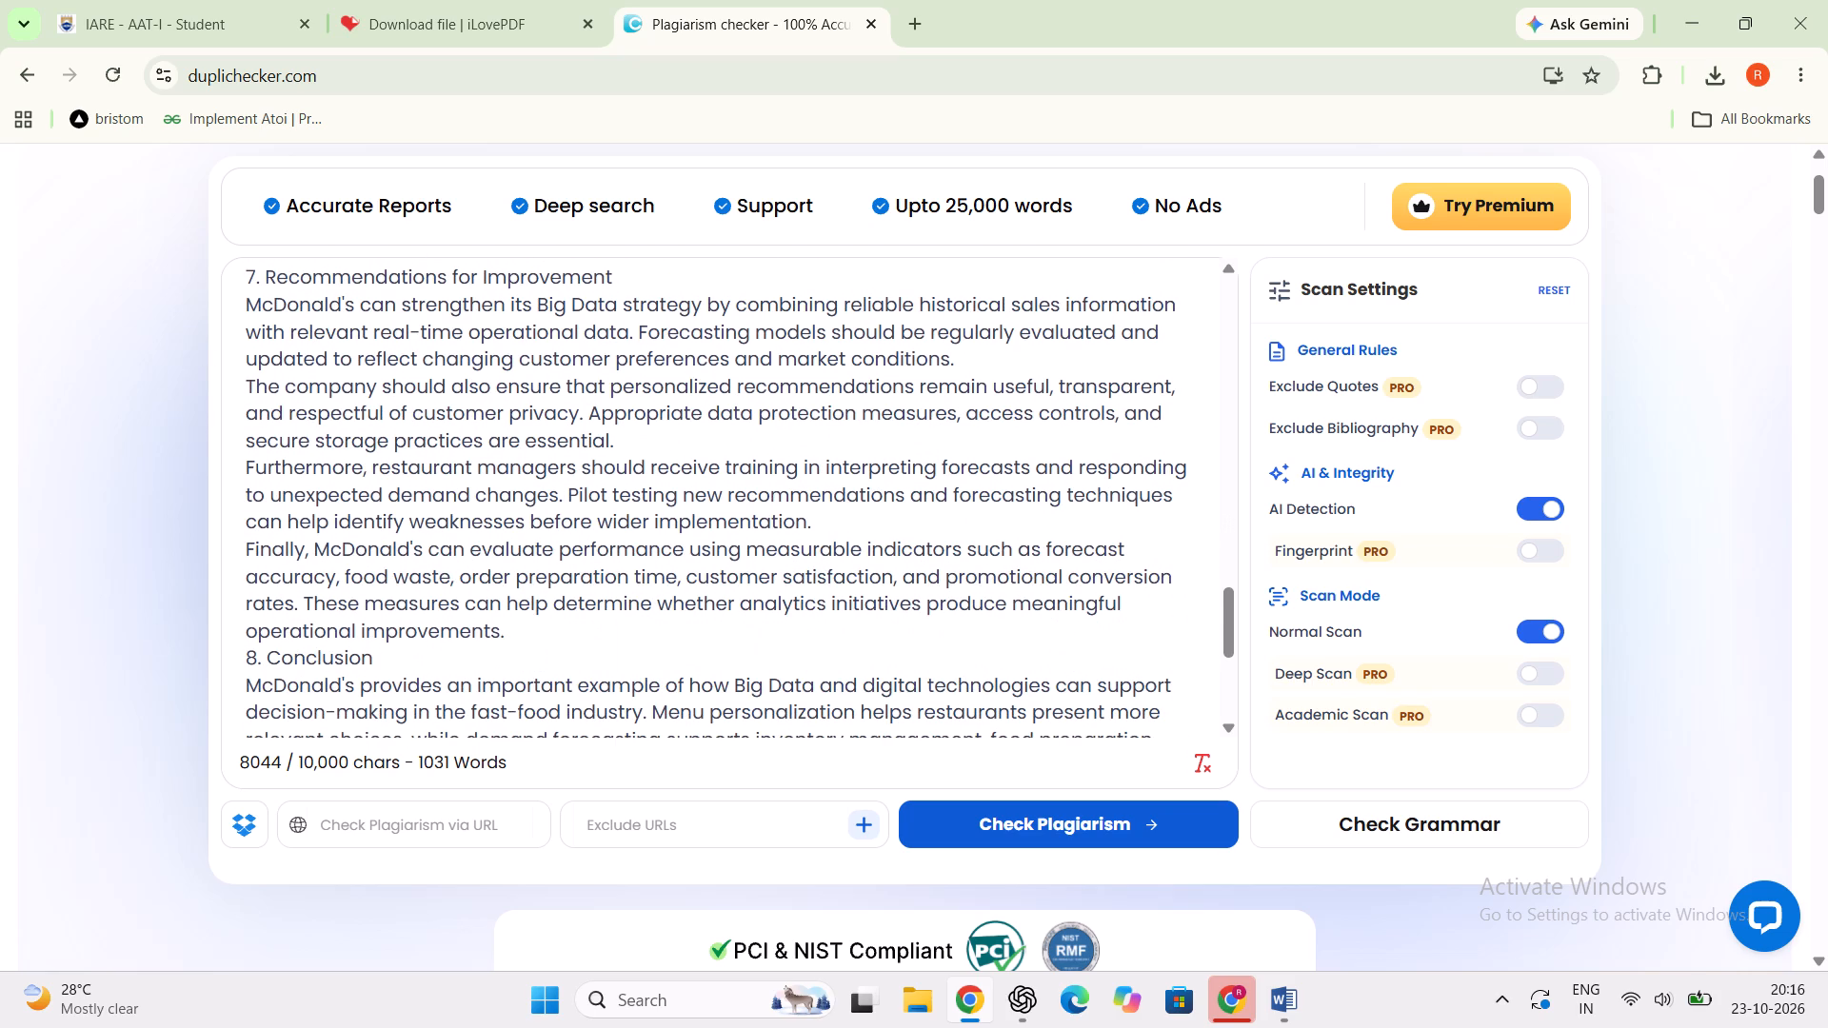
pyautogui.click(249, 266)
pyautogui.press('Right')
pyautogui.press('BackSpace')
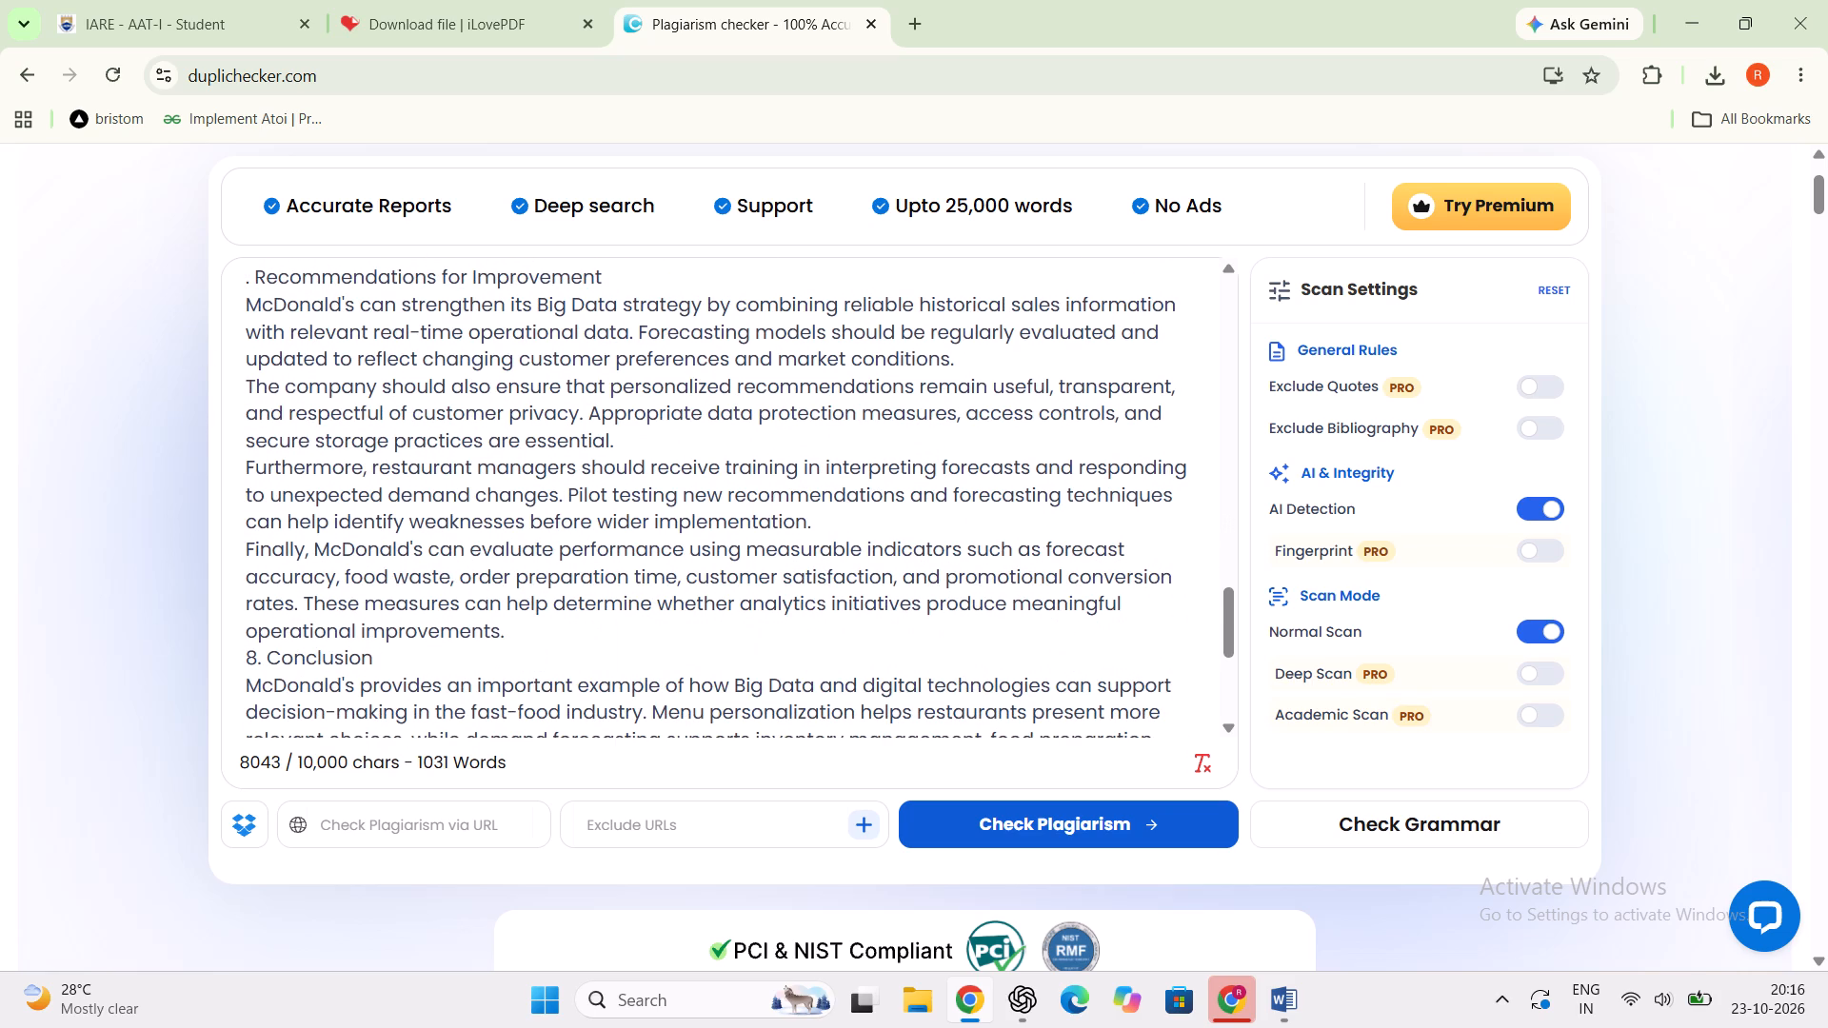
pyautogui.press('5')
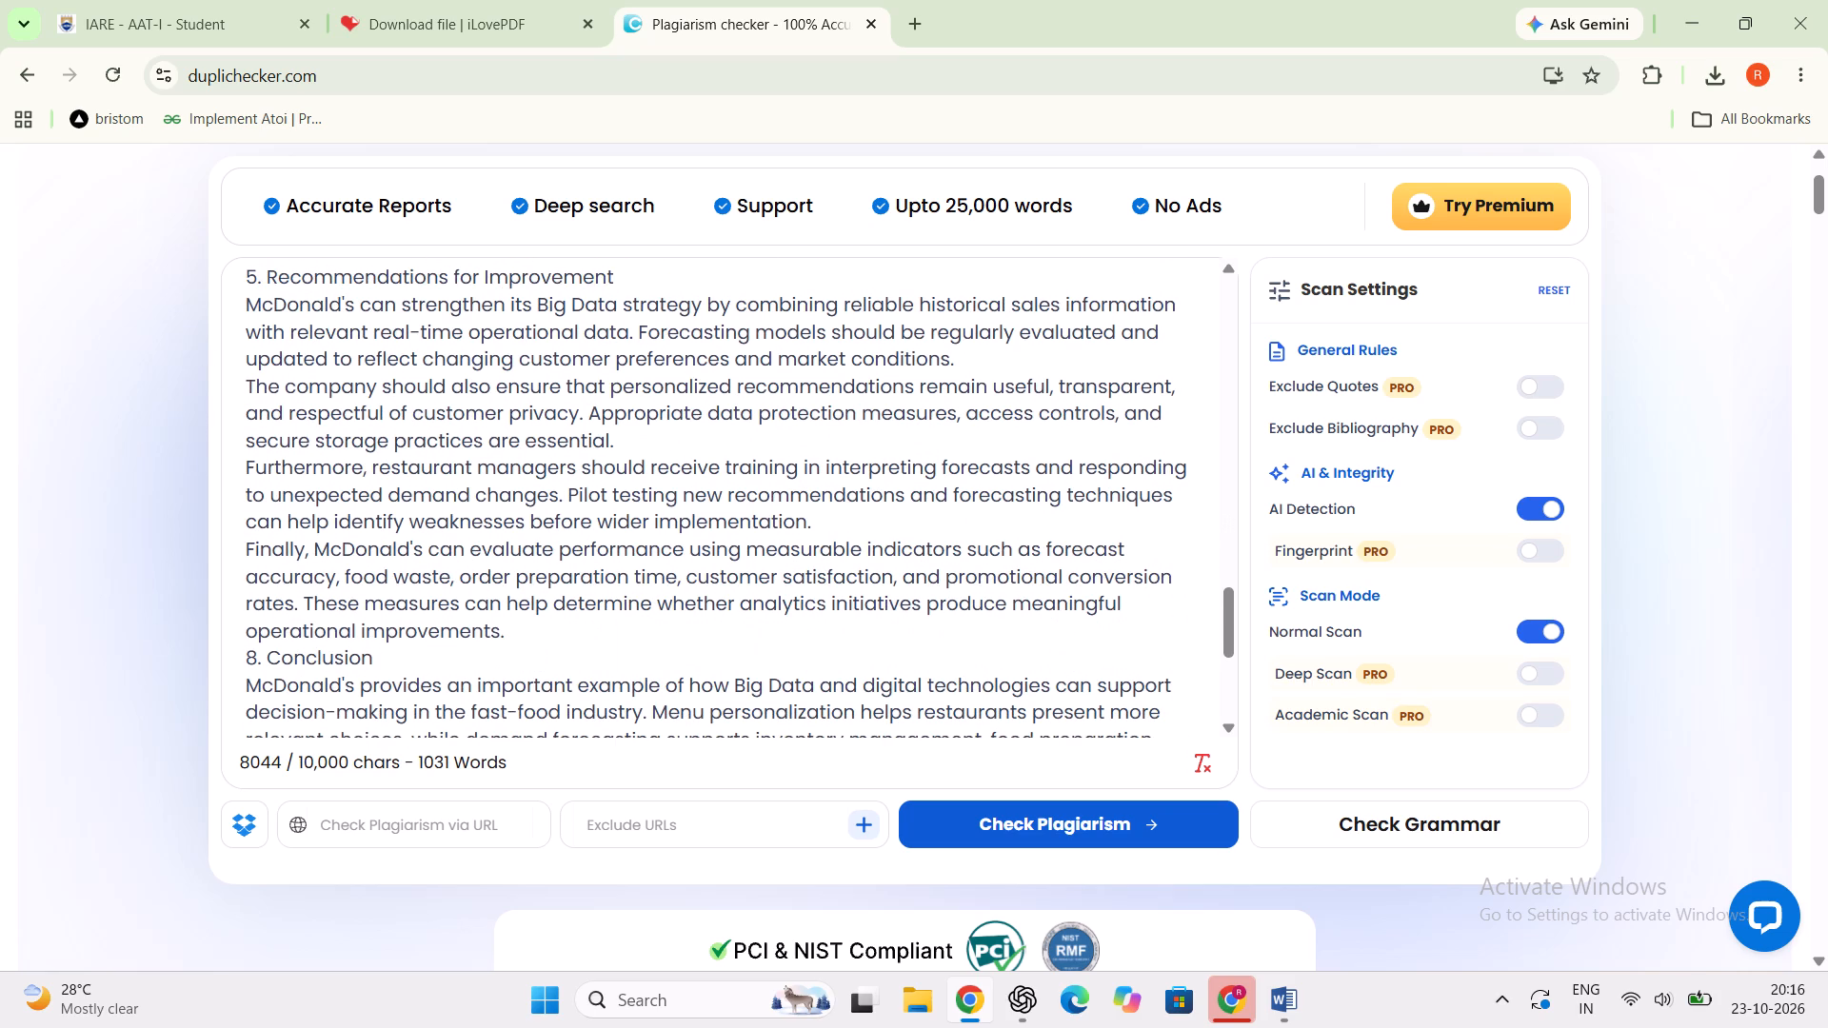
# Renumber the Conclusion heading as section 6.
pyautogui.scroll(-2, 304, 590)
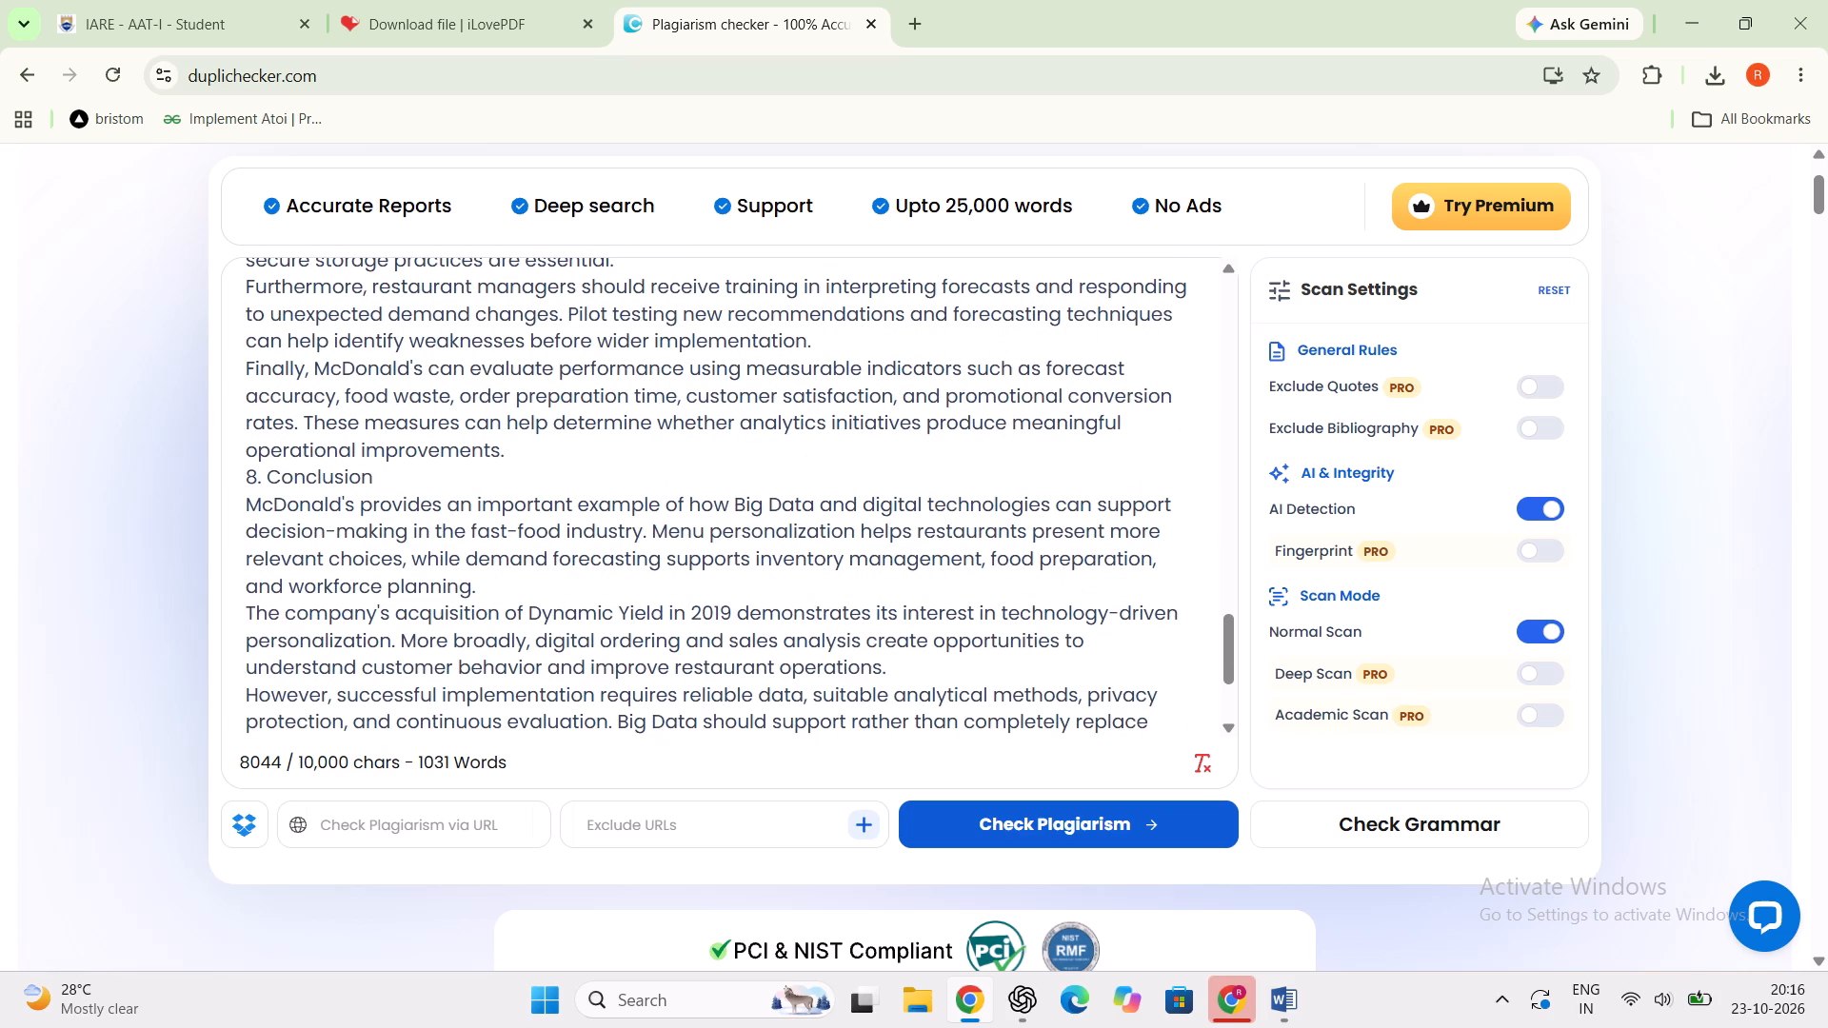
pyautogui.click(267, 480)
pyautogui.press('Left')
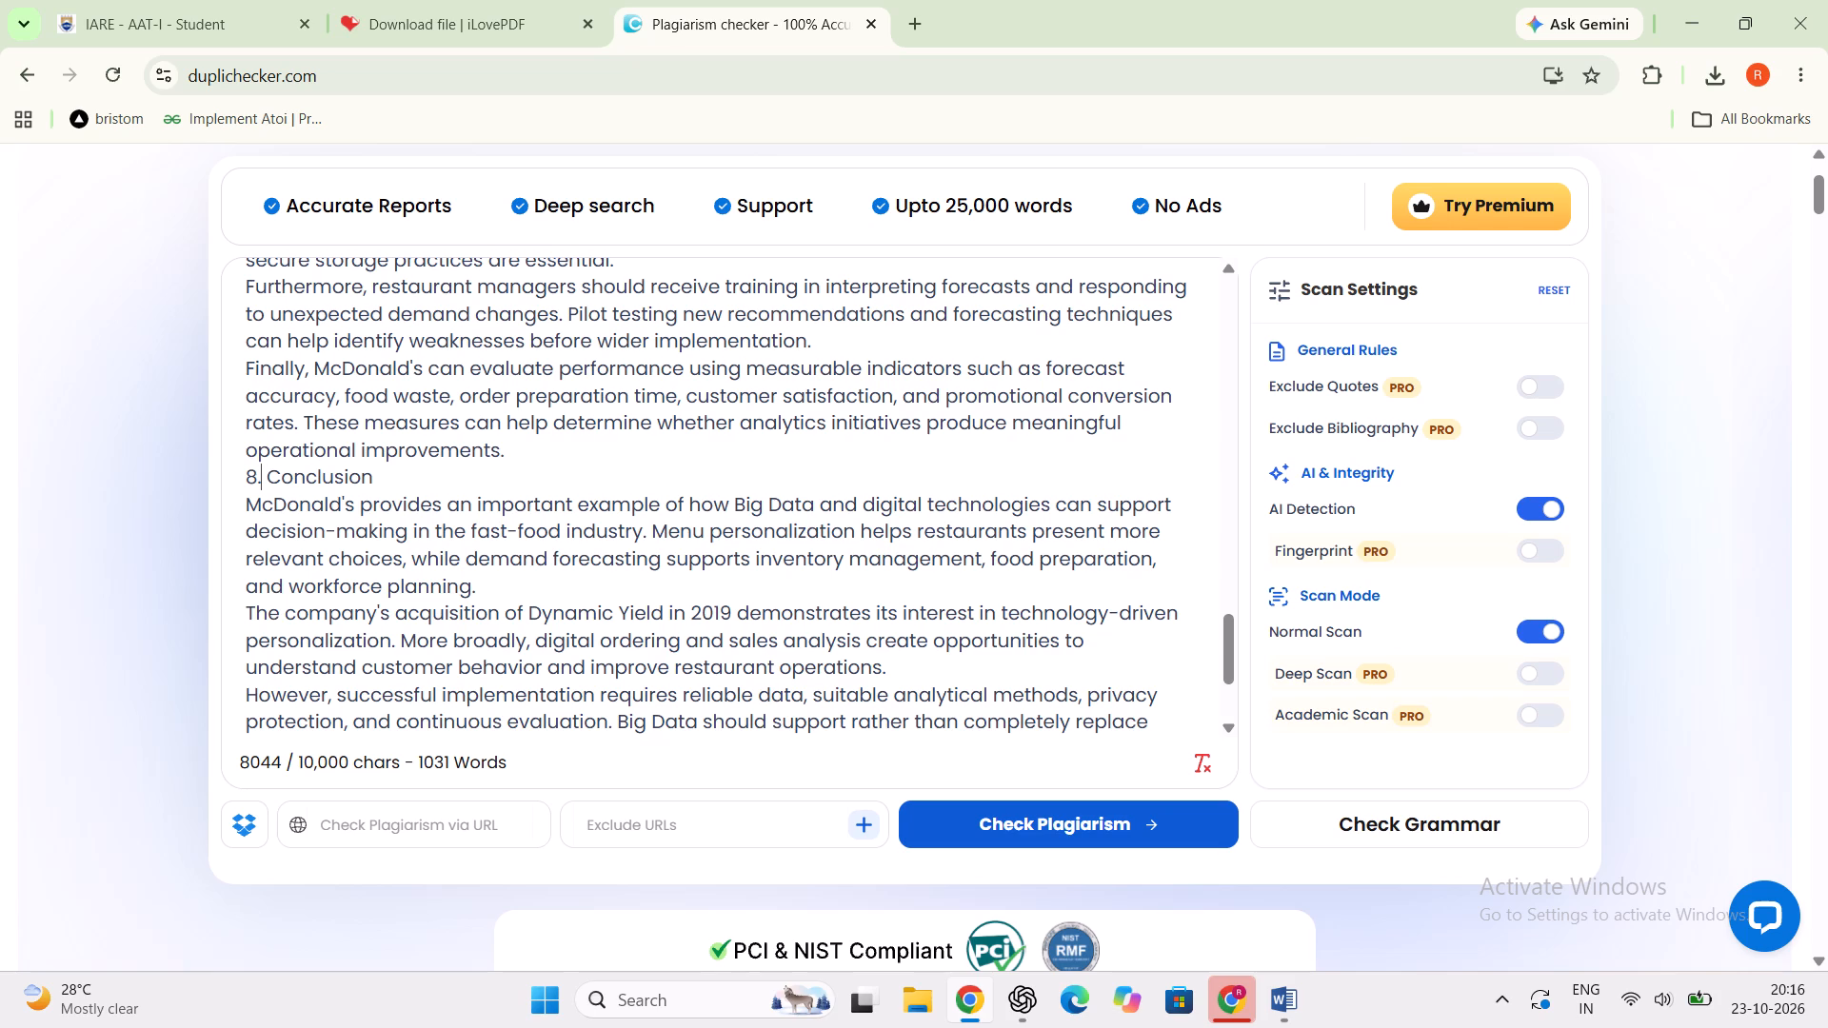
pyautogui.press('Left')
pyautogui.press('BackSpace')
pyautogui.press('6')
# Delete the Conclusion's final sentence, beginning "The case demonstrates", together with the space and full stop before it.
pyautogui.scroll(-2, 332, 636)
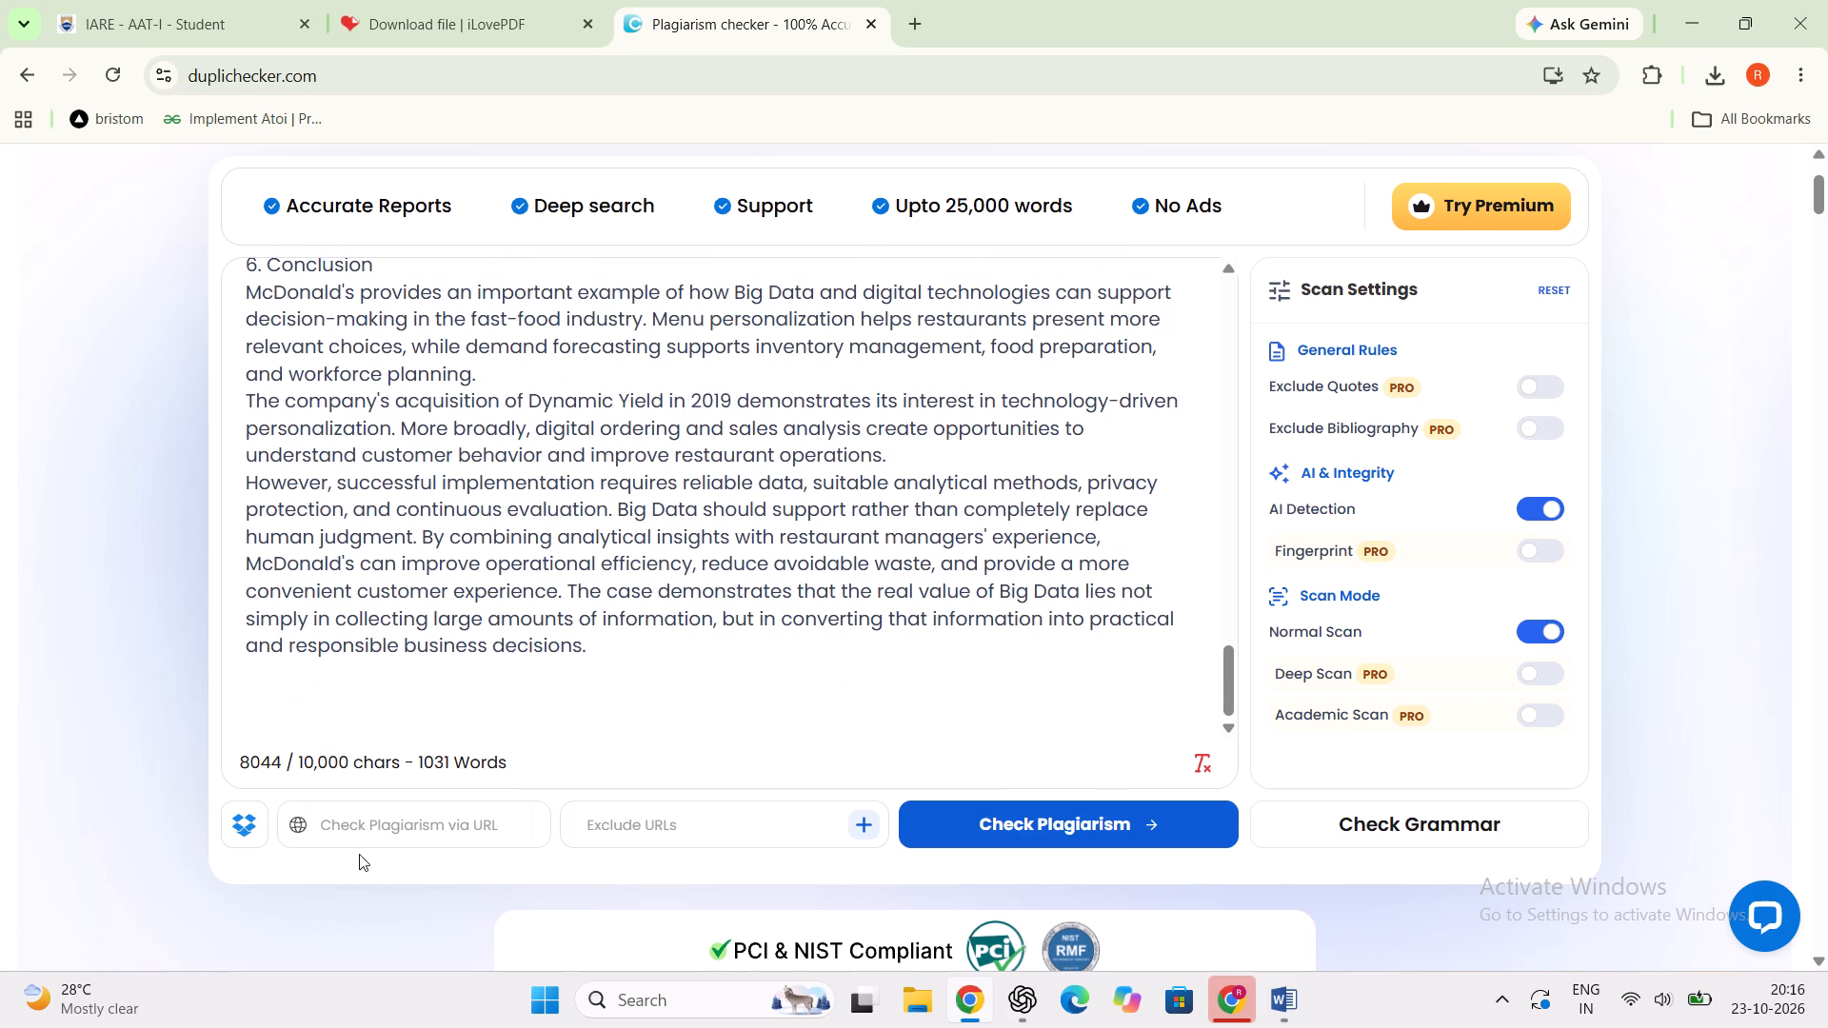
pyautogui.moveTo(567, 584); pyautogui.dragTo(610, 640)
pyautogui.press('BackSpace')
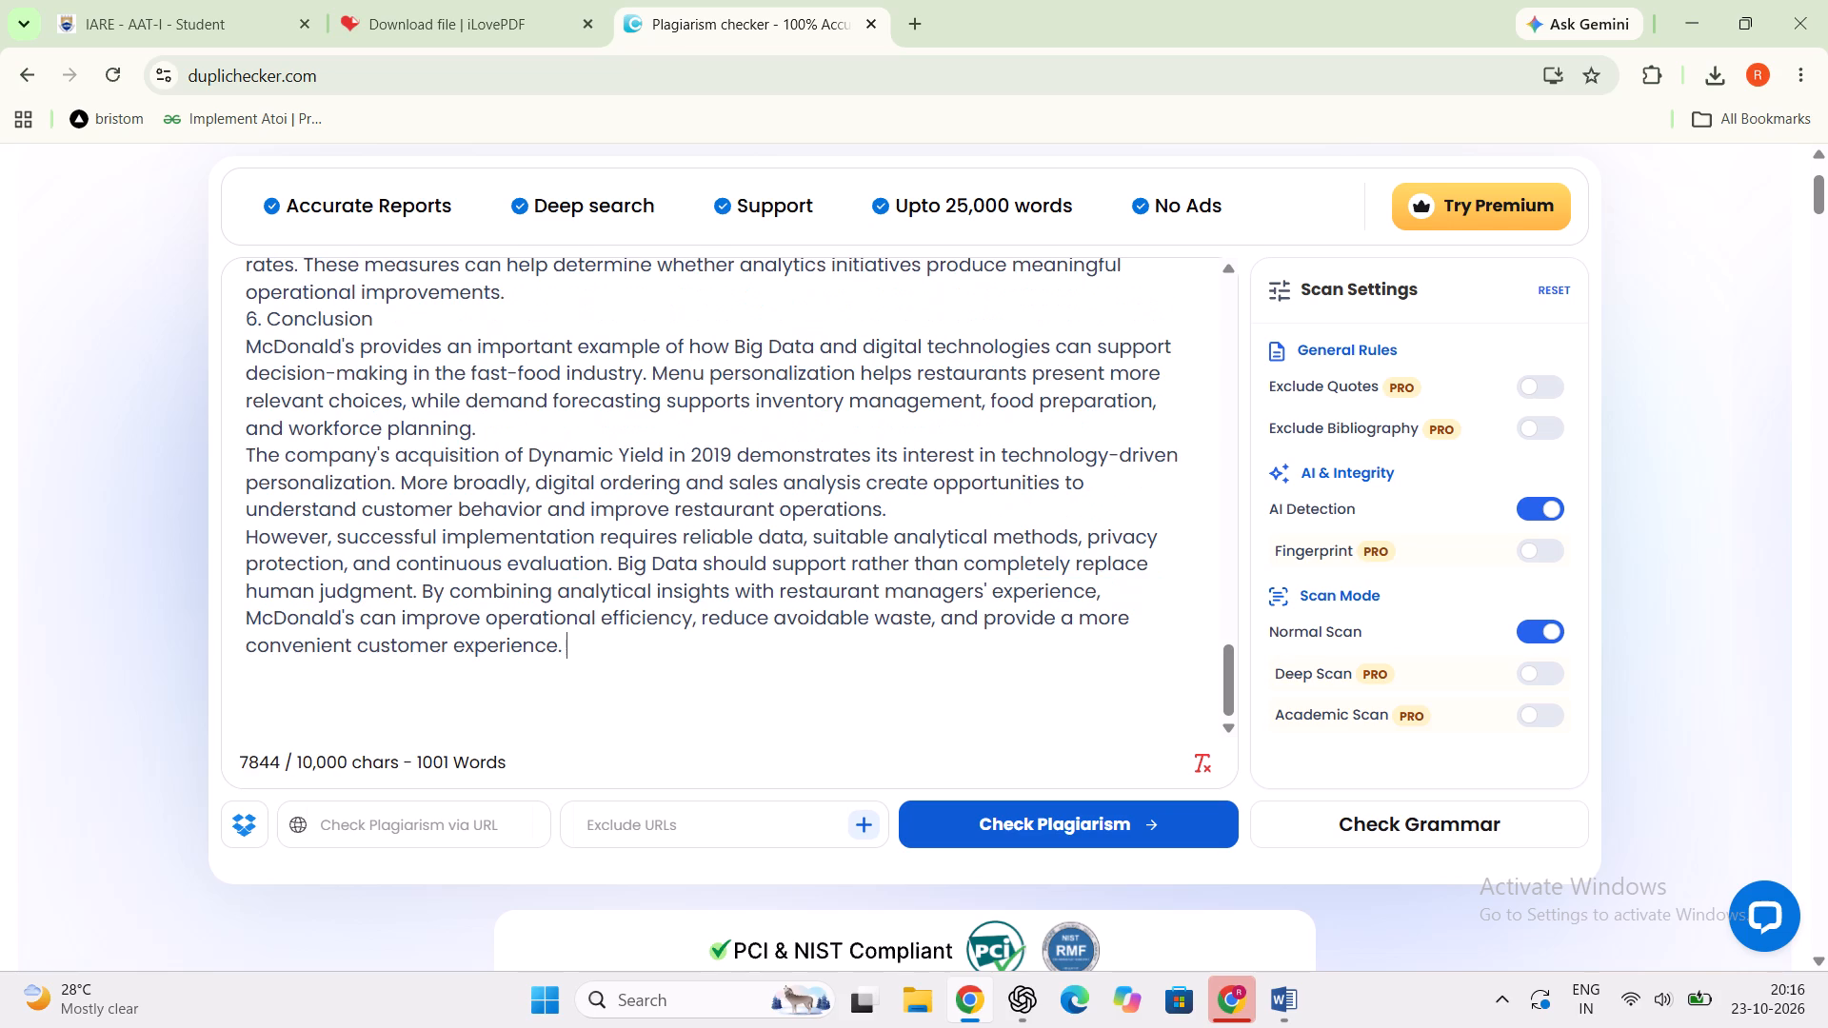
pyautogui.press('BackSpace')
pyautogui.press('BackSpace')
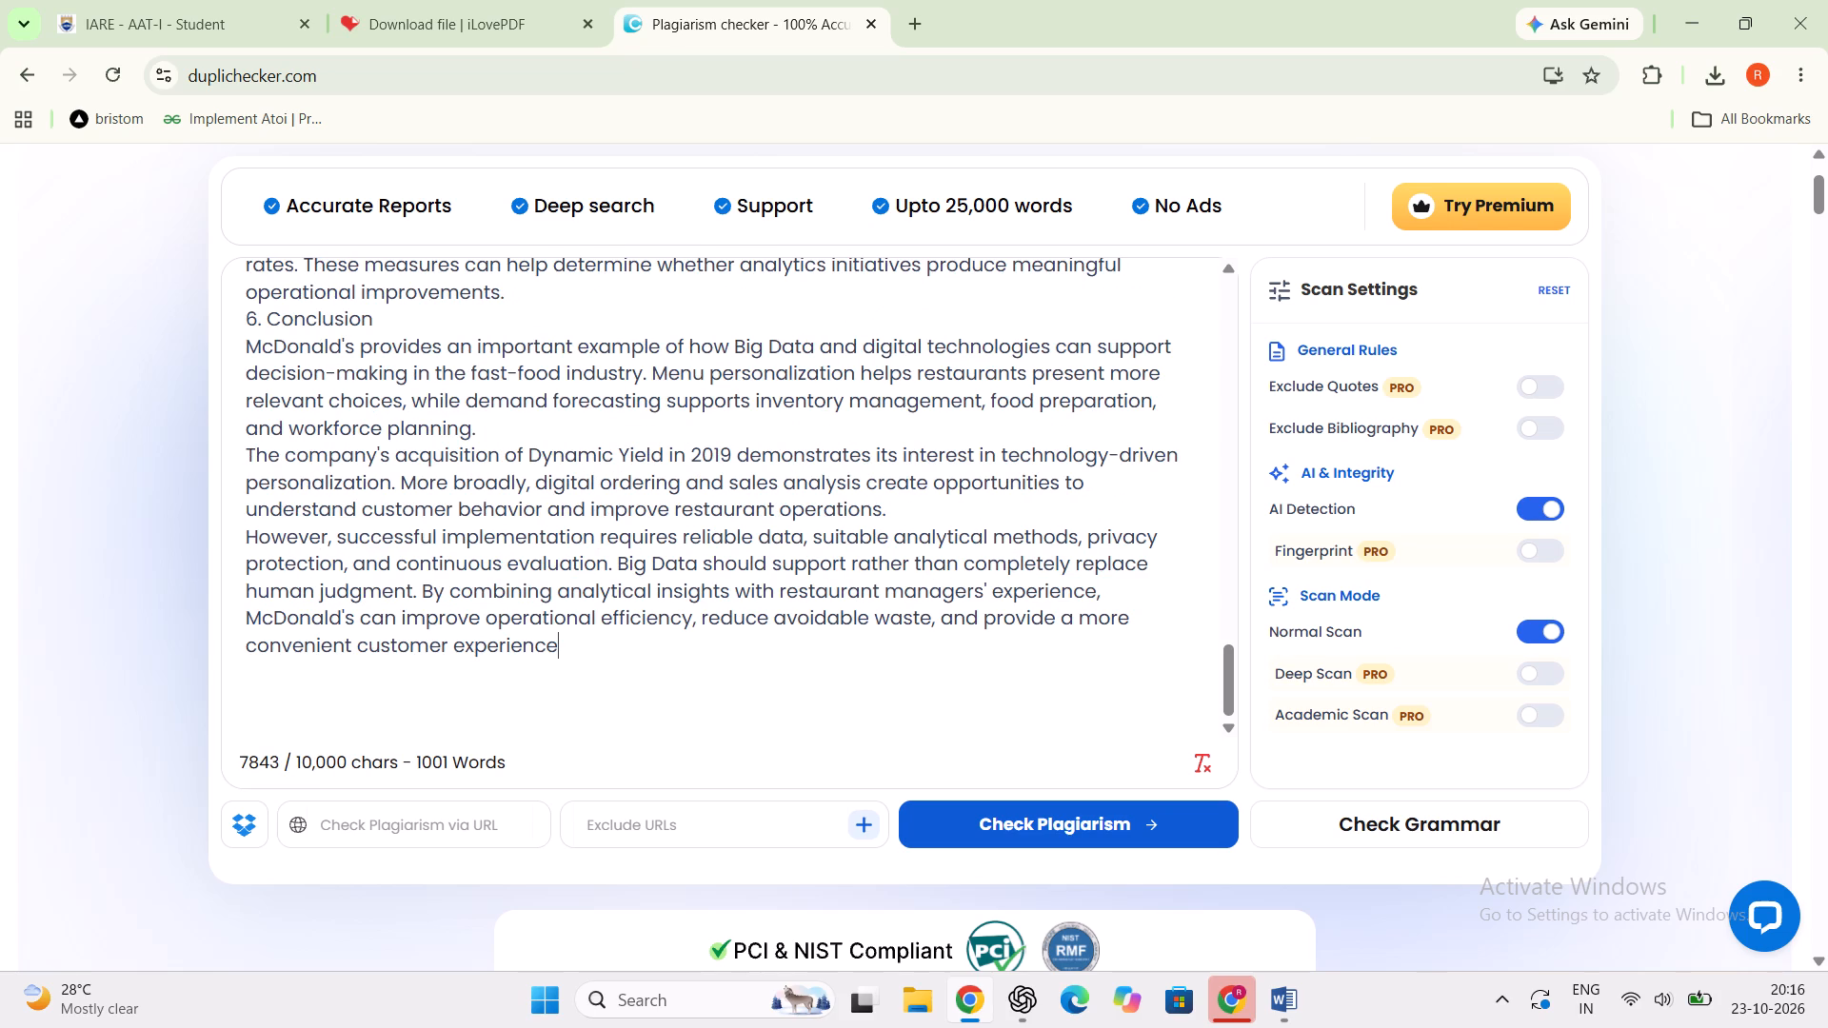
# Delete the word "more" before "convenient customer experience" in the last line of the Conclusion.
pyautogui.click(1127, 622)
pyautogui.press('BackSpace')
pyautogui.press('BackSpace')
pyautogui.press('BackSpace')
pyautogui.press('BackSpace')
pyautogui.press('BackSpace')
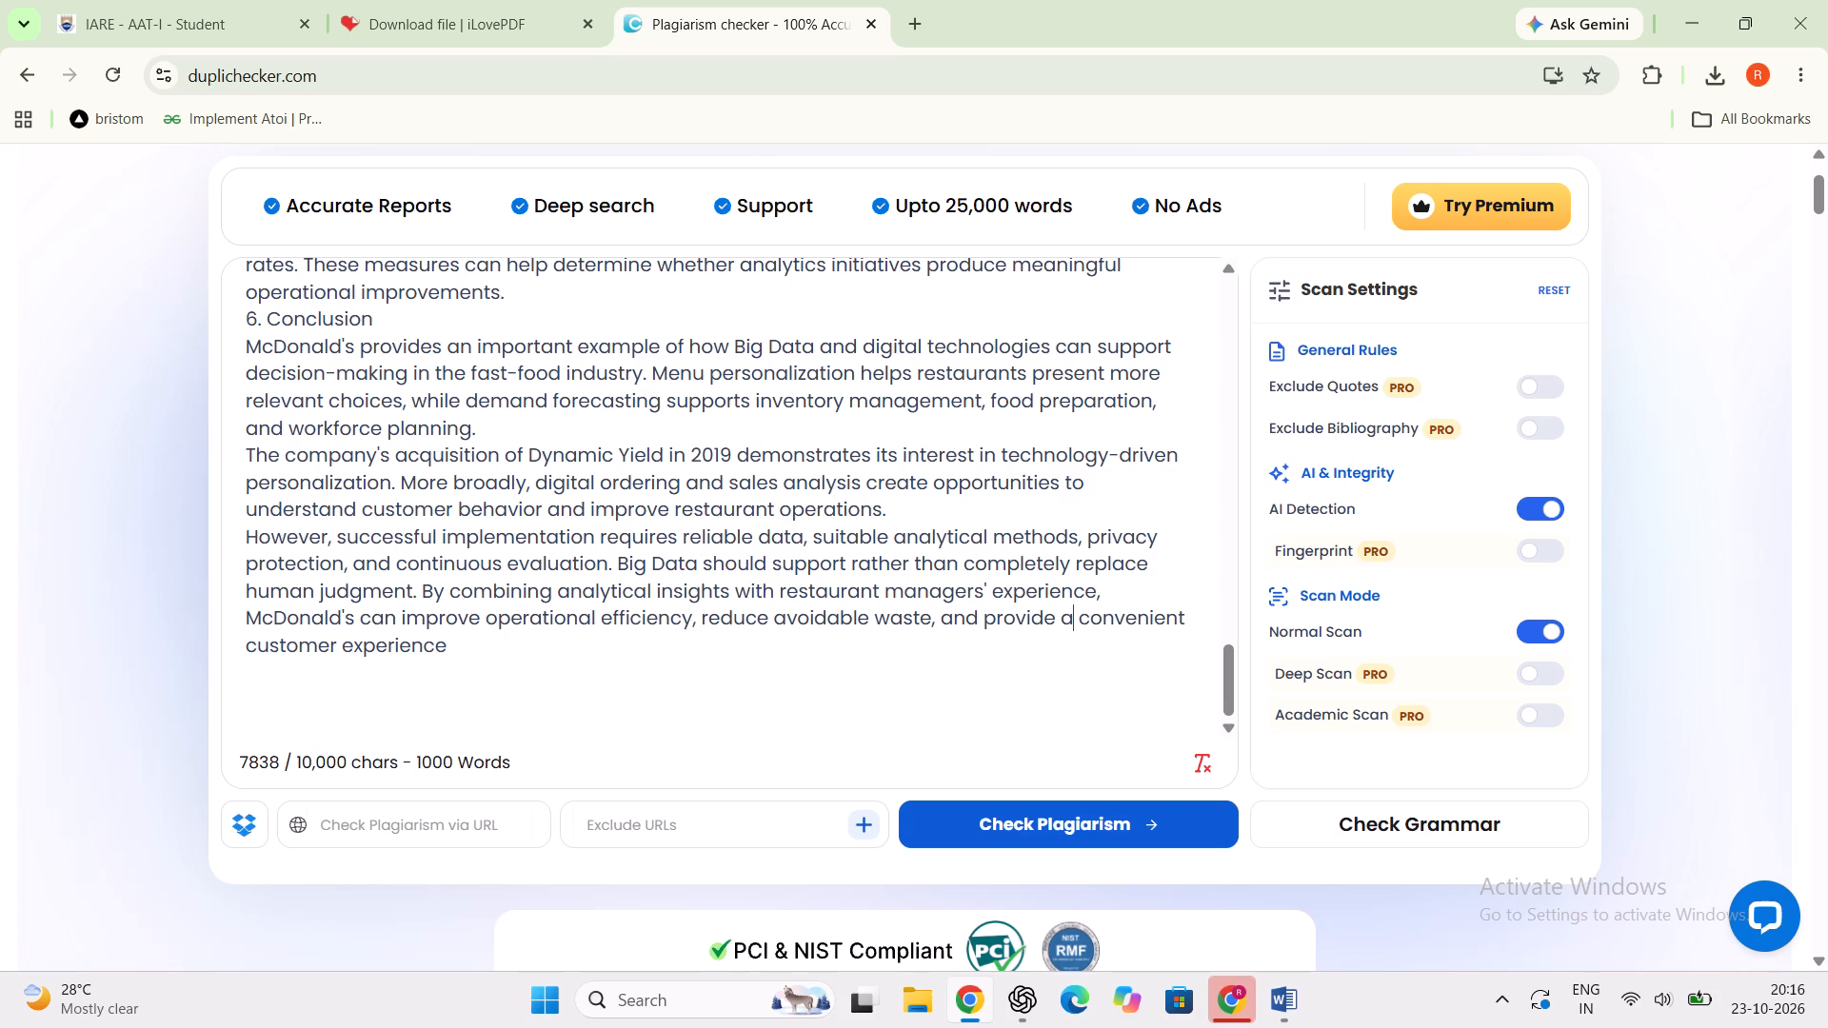
# Look over the shortened text, start the plagiarism check on it and complete the human verification.
pyautogui.scroll(3, 1127, 622)
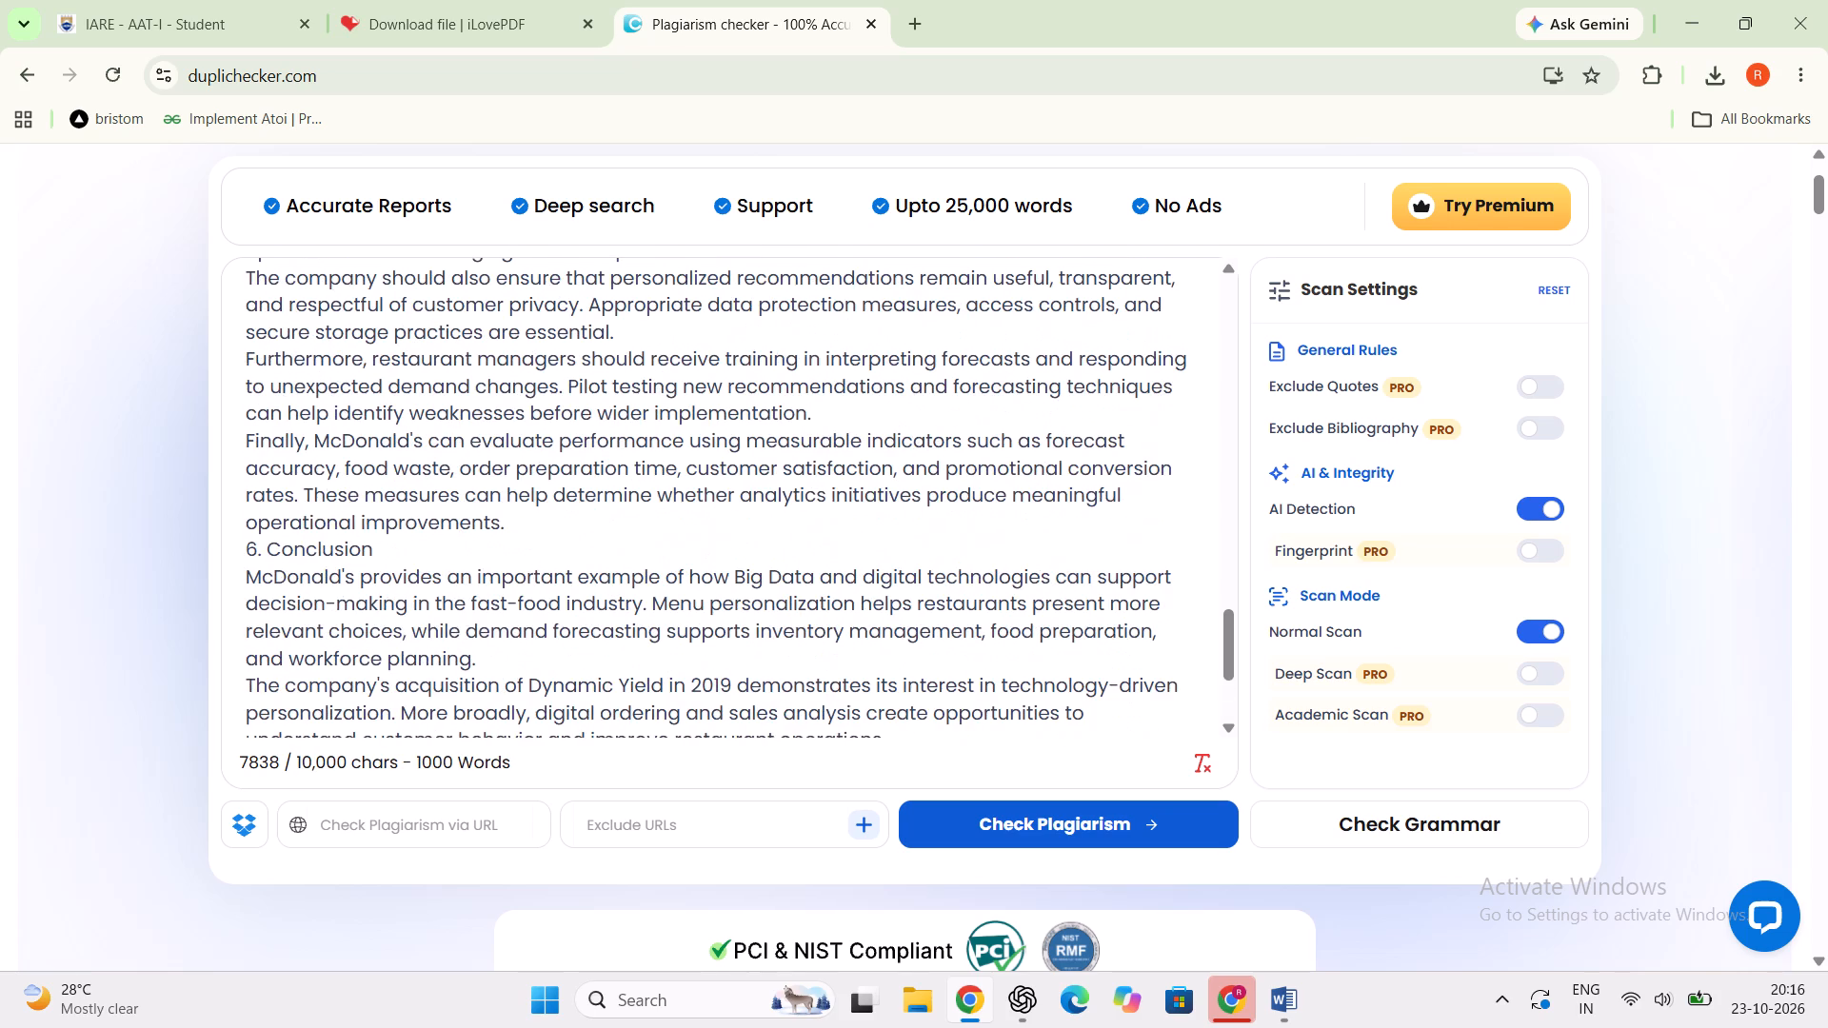
pyautogui.scroll(6, 1127, 622)
pyautogui.hscroll(-1, 1127, 622)
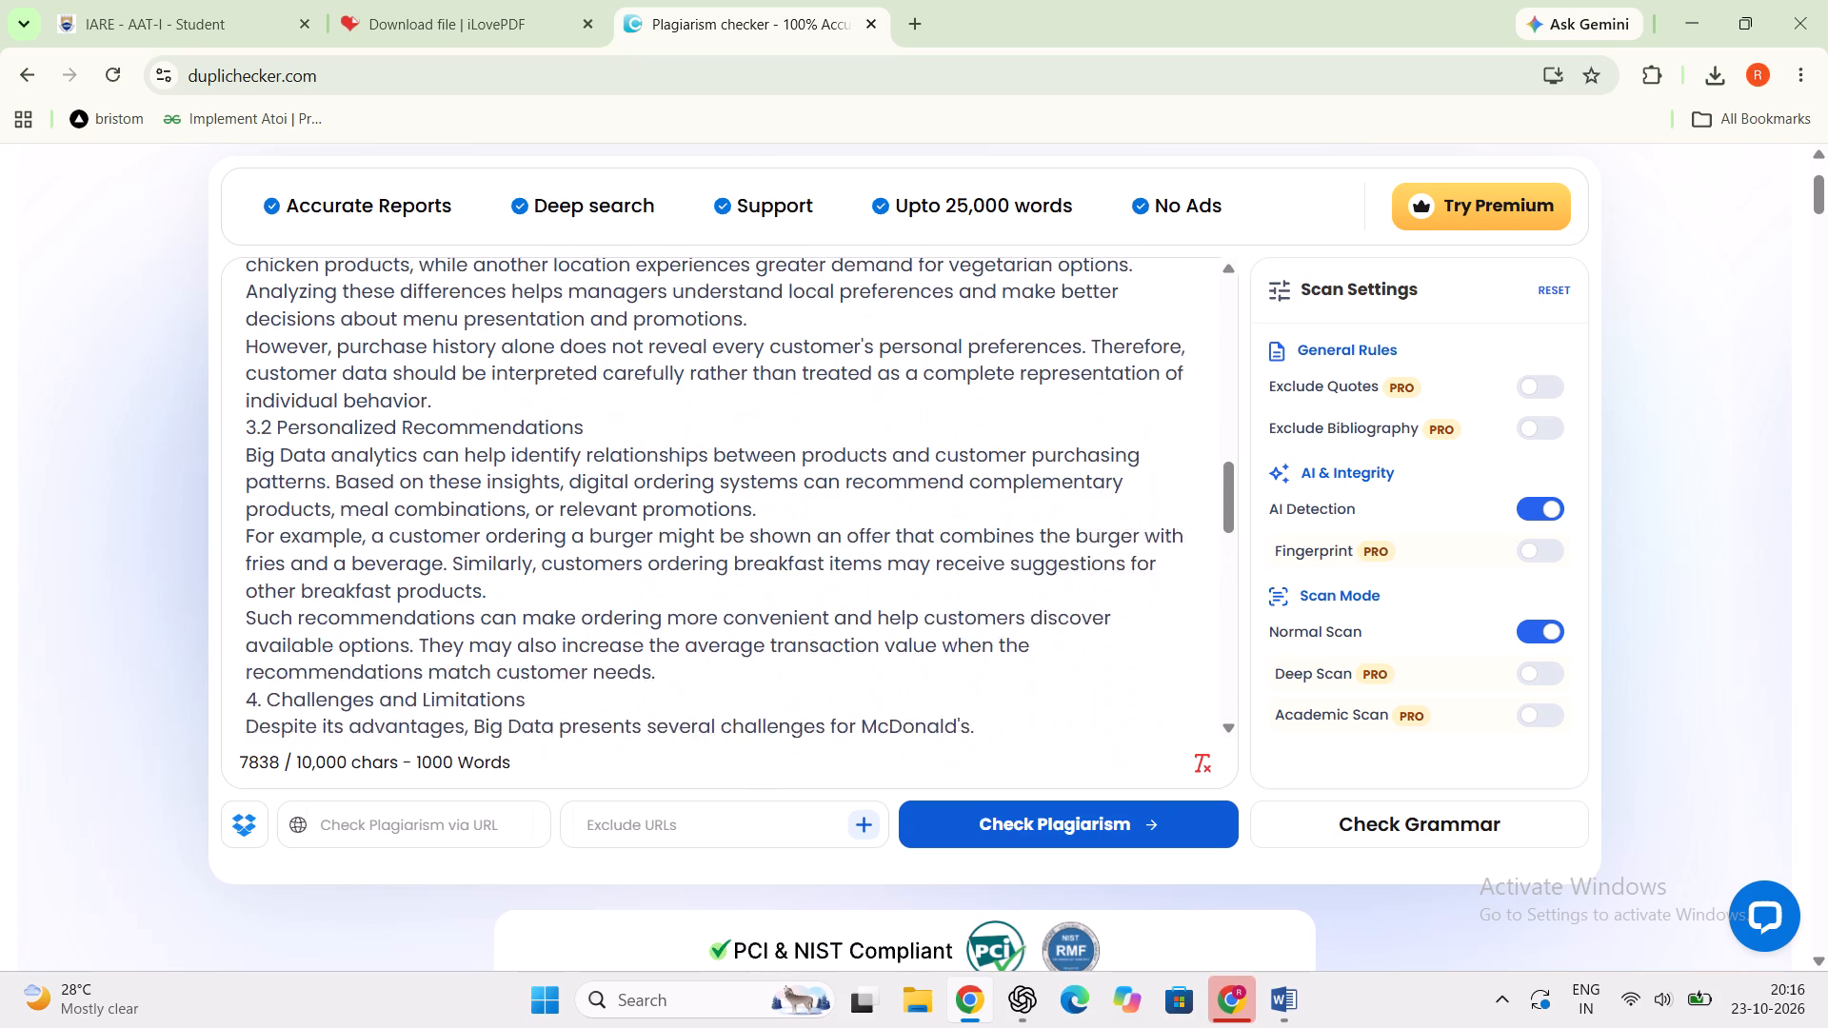
pyautogui.hscroll(-1, 1127, 622)
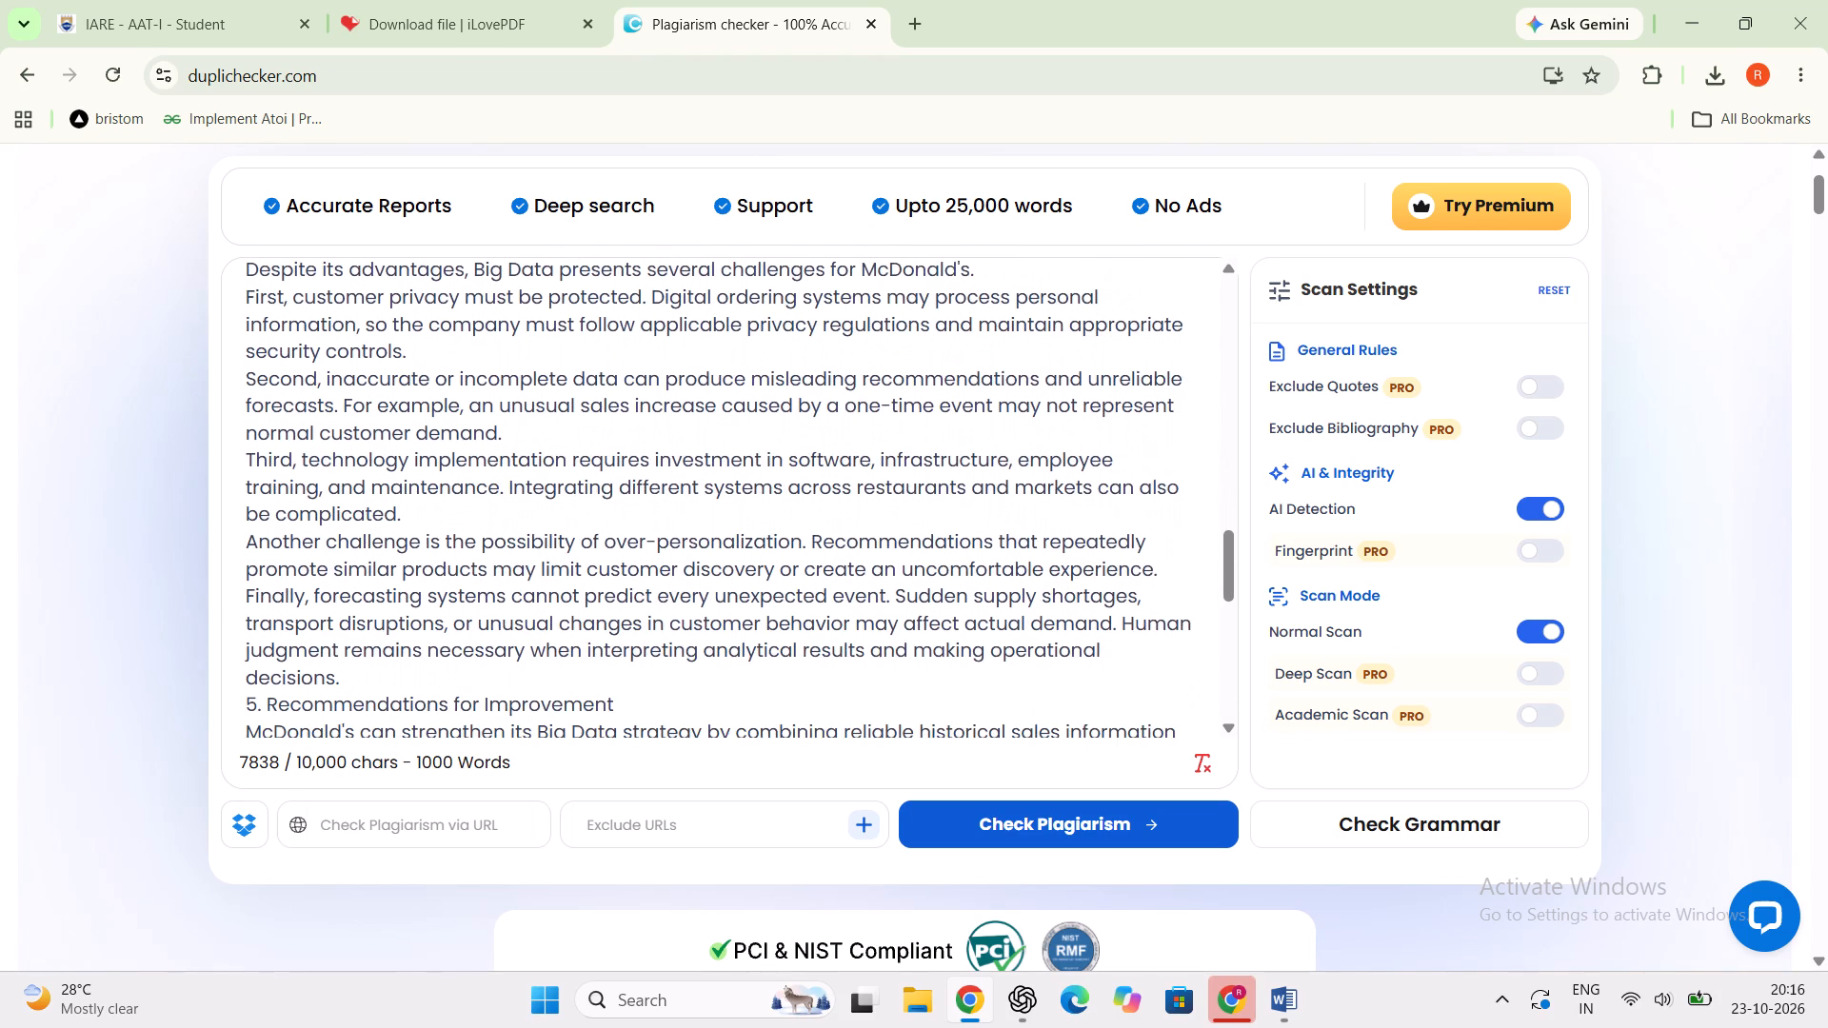
pyautogui.hscroll(-1, 1127, 622)
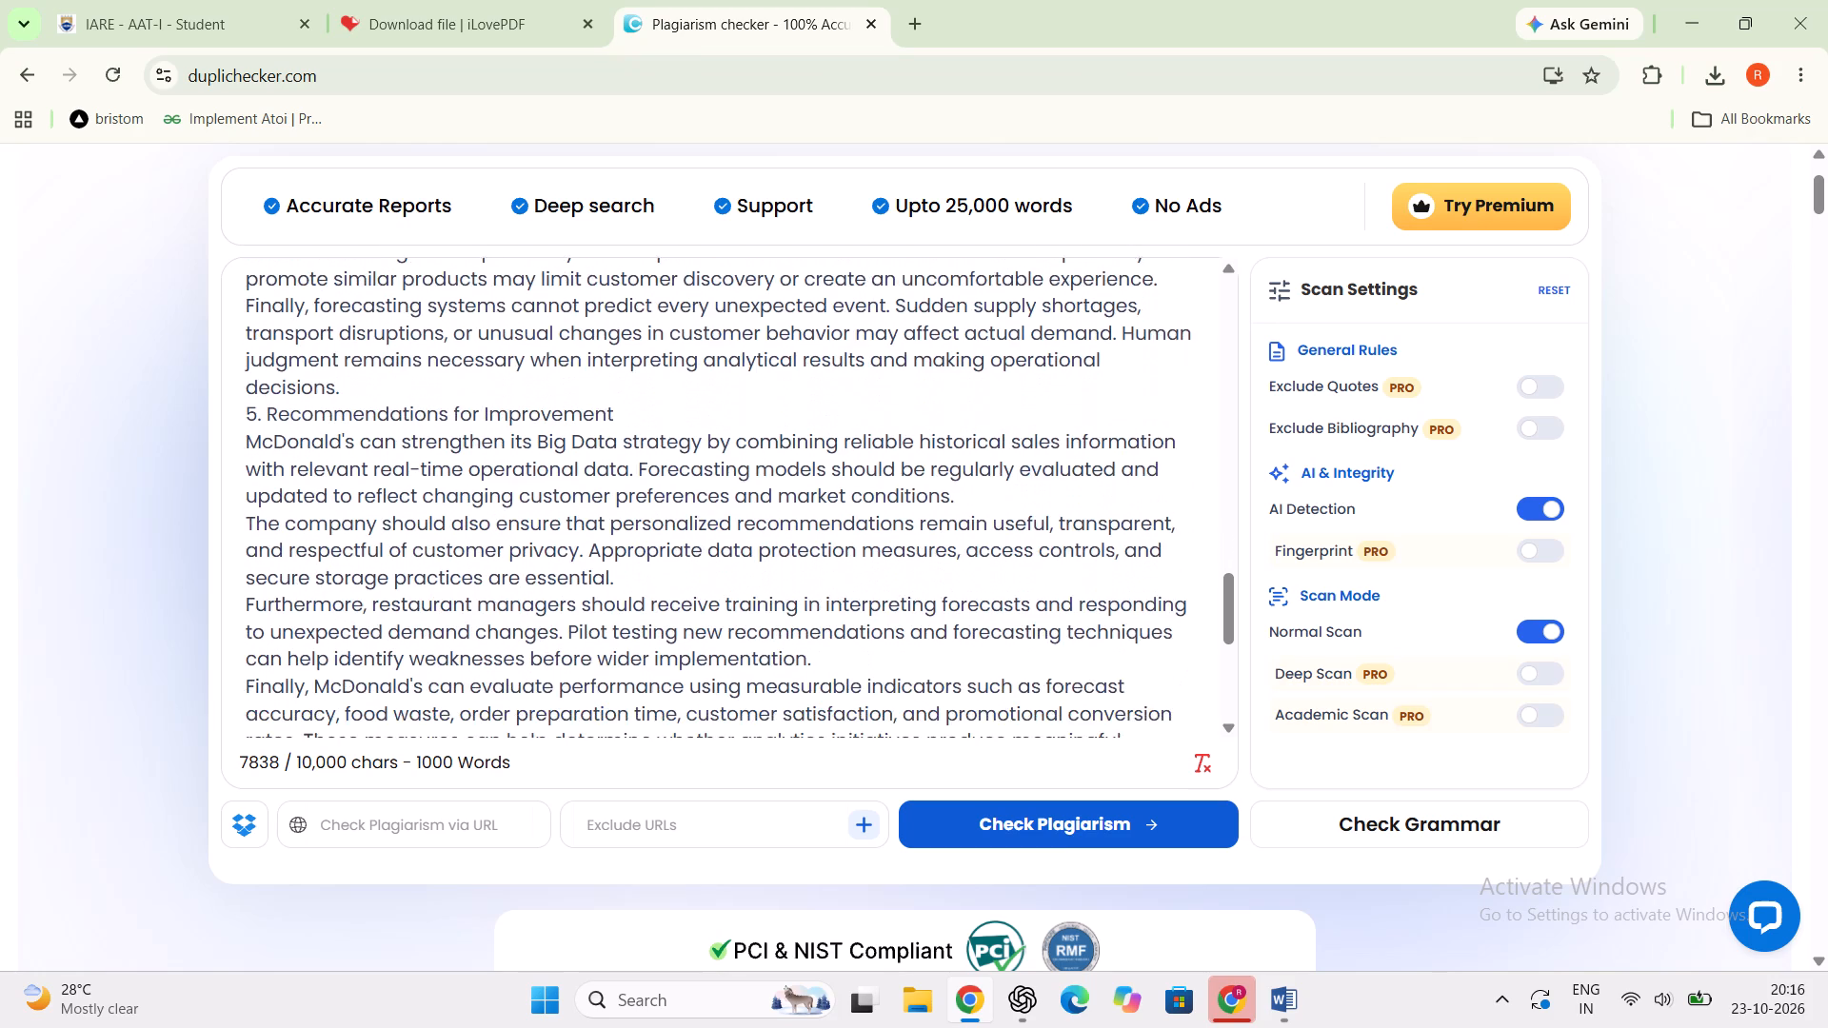
pyautogui.scroll(-6, 1127, 622)
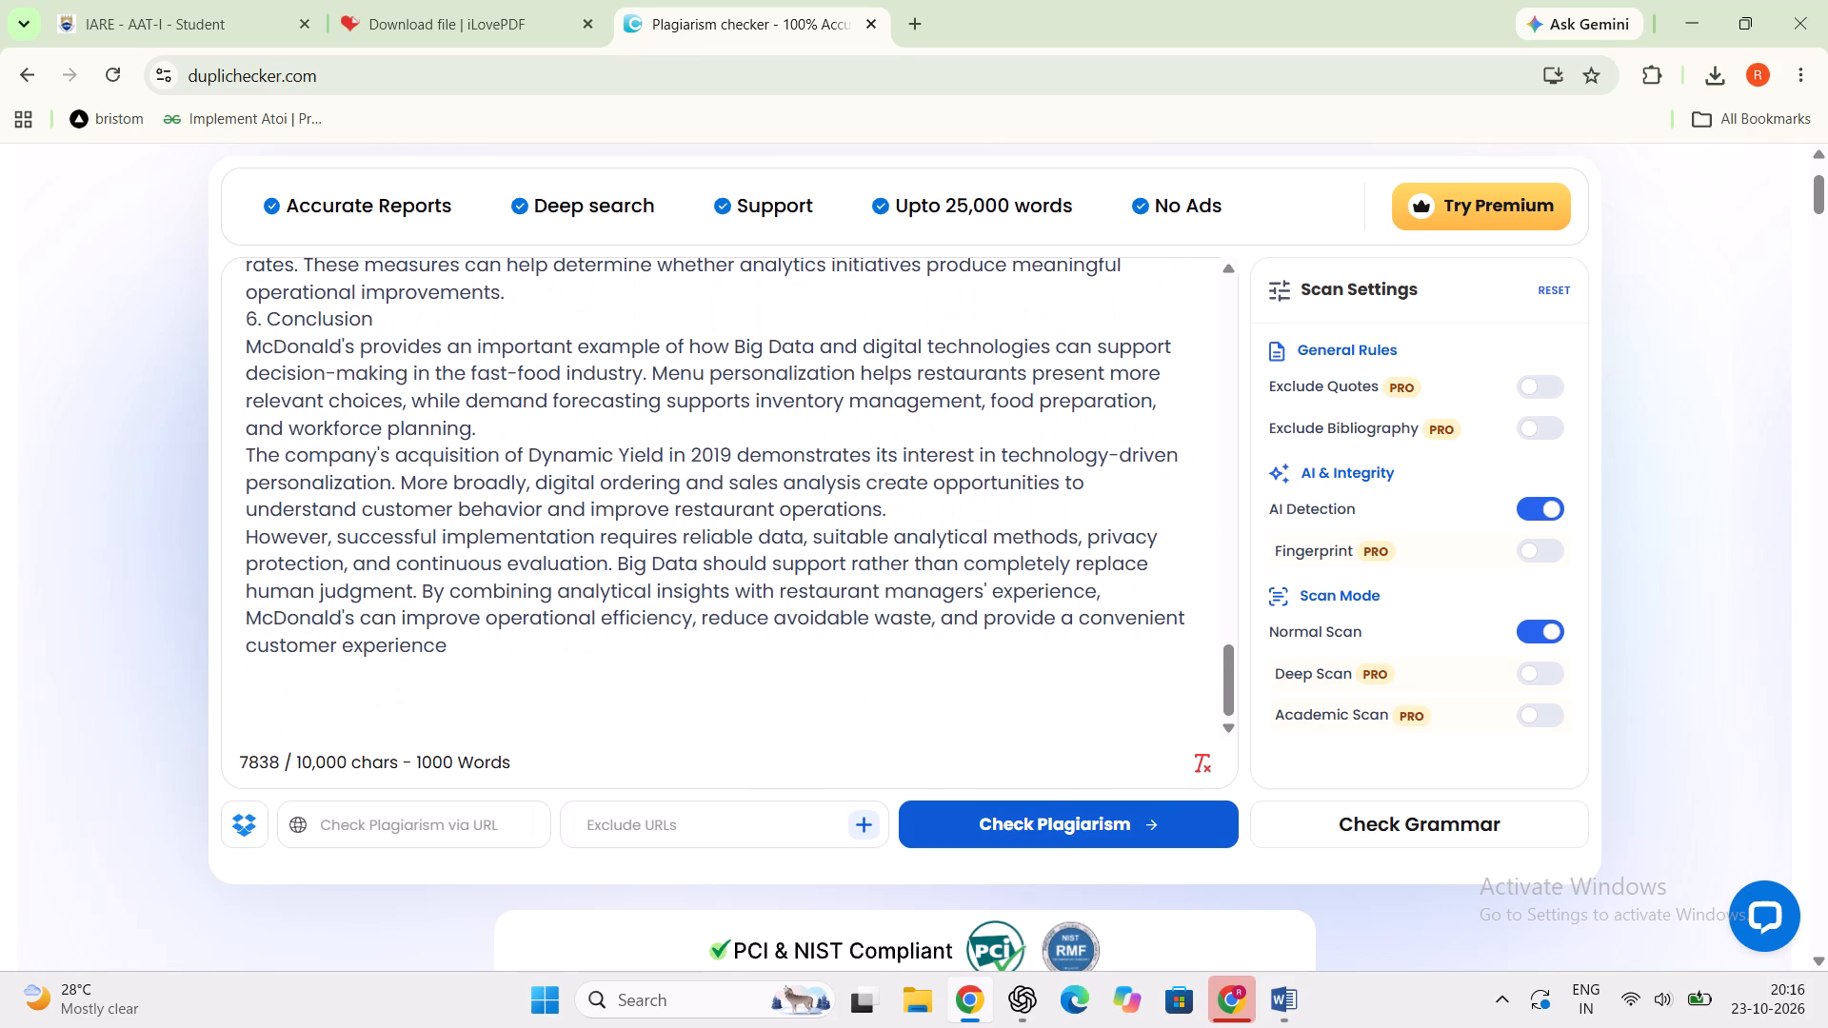
pyautogui.click(1090, 825)
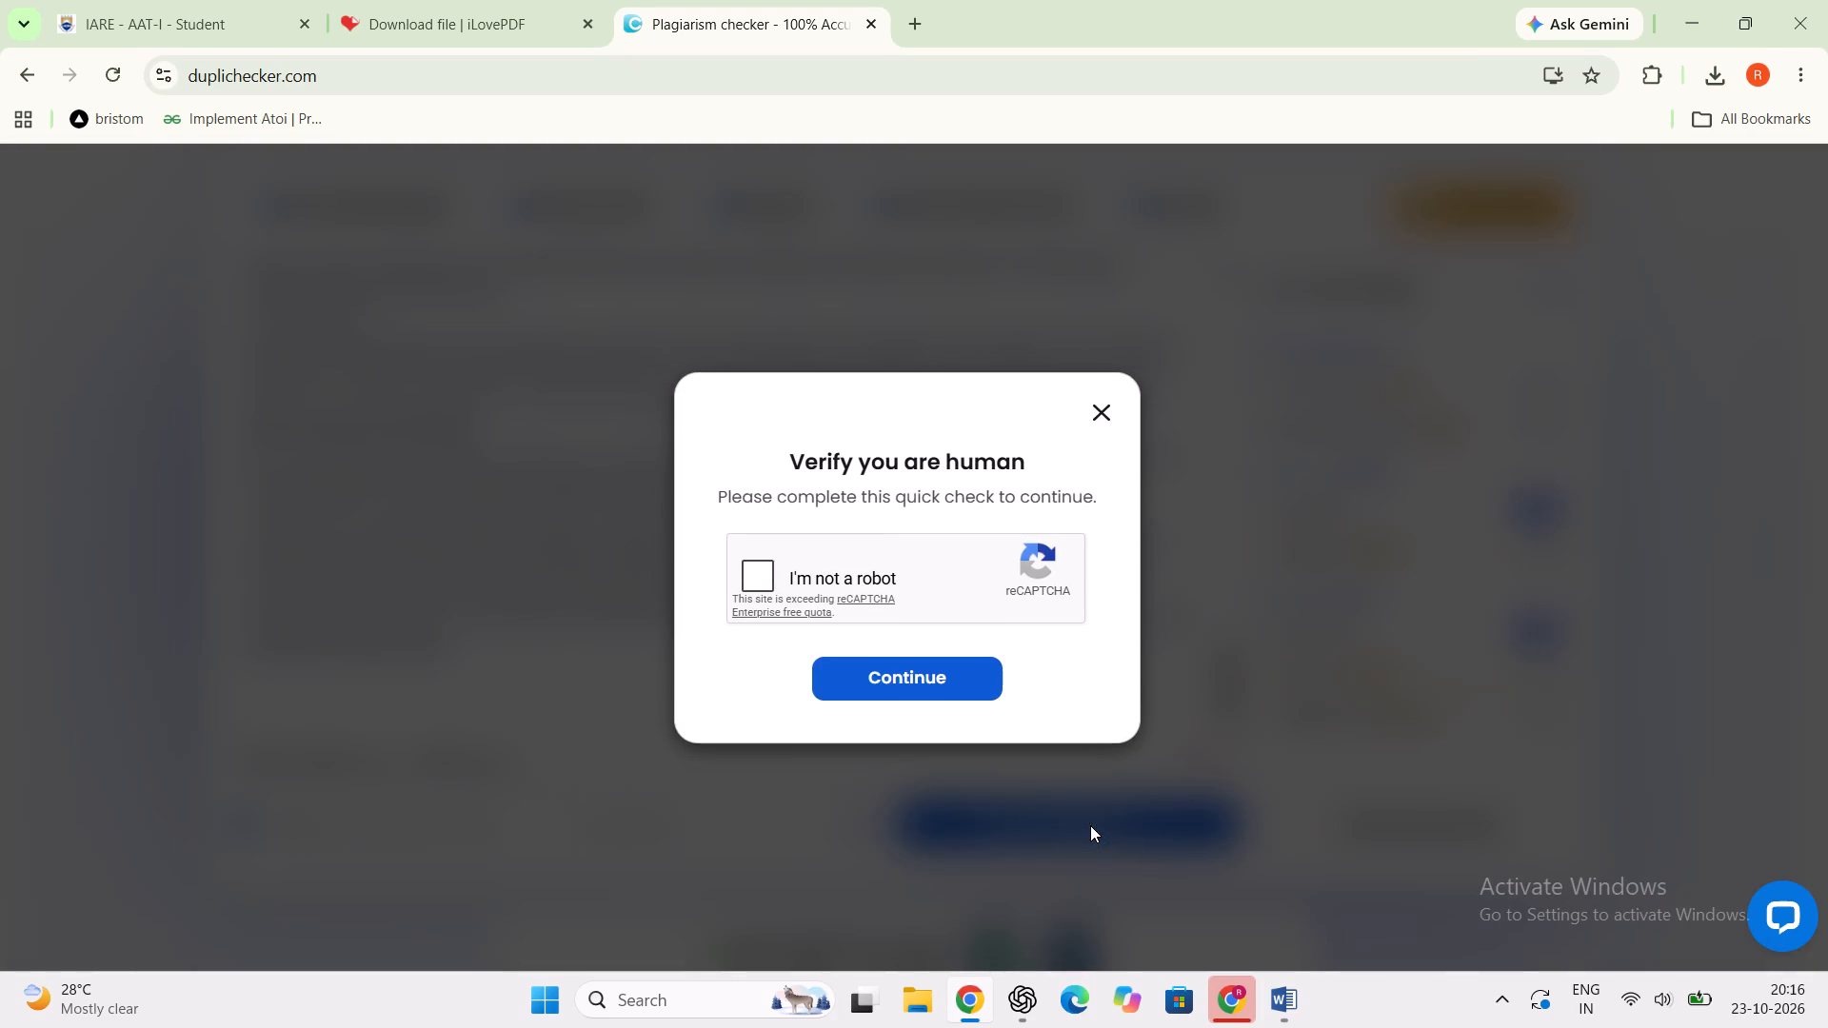
pyautogui.click(761, 569)
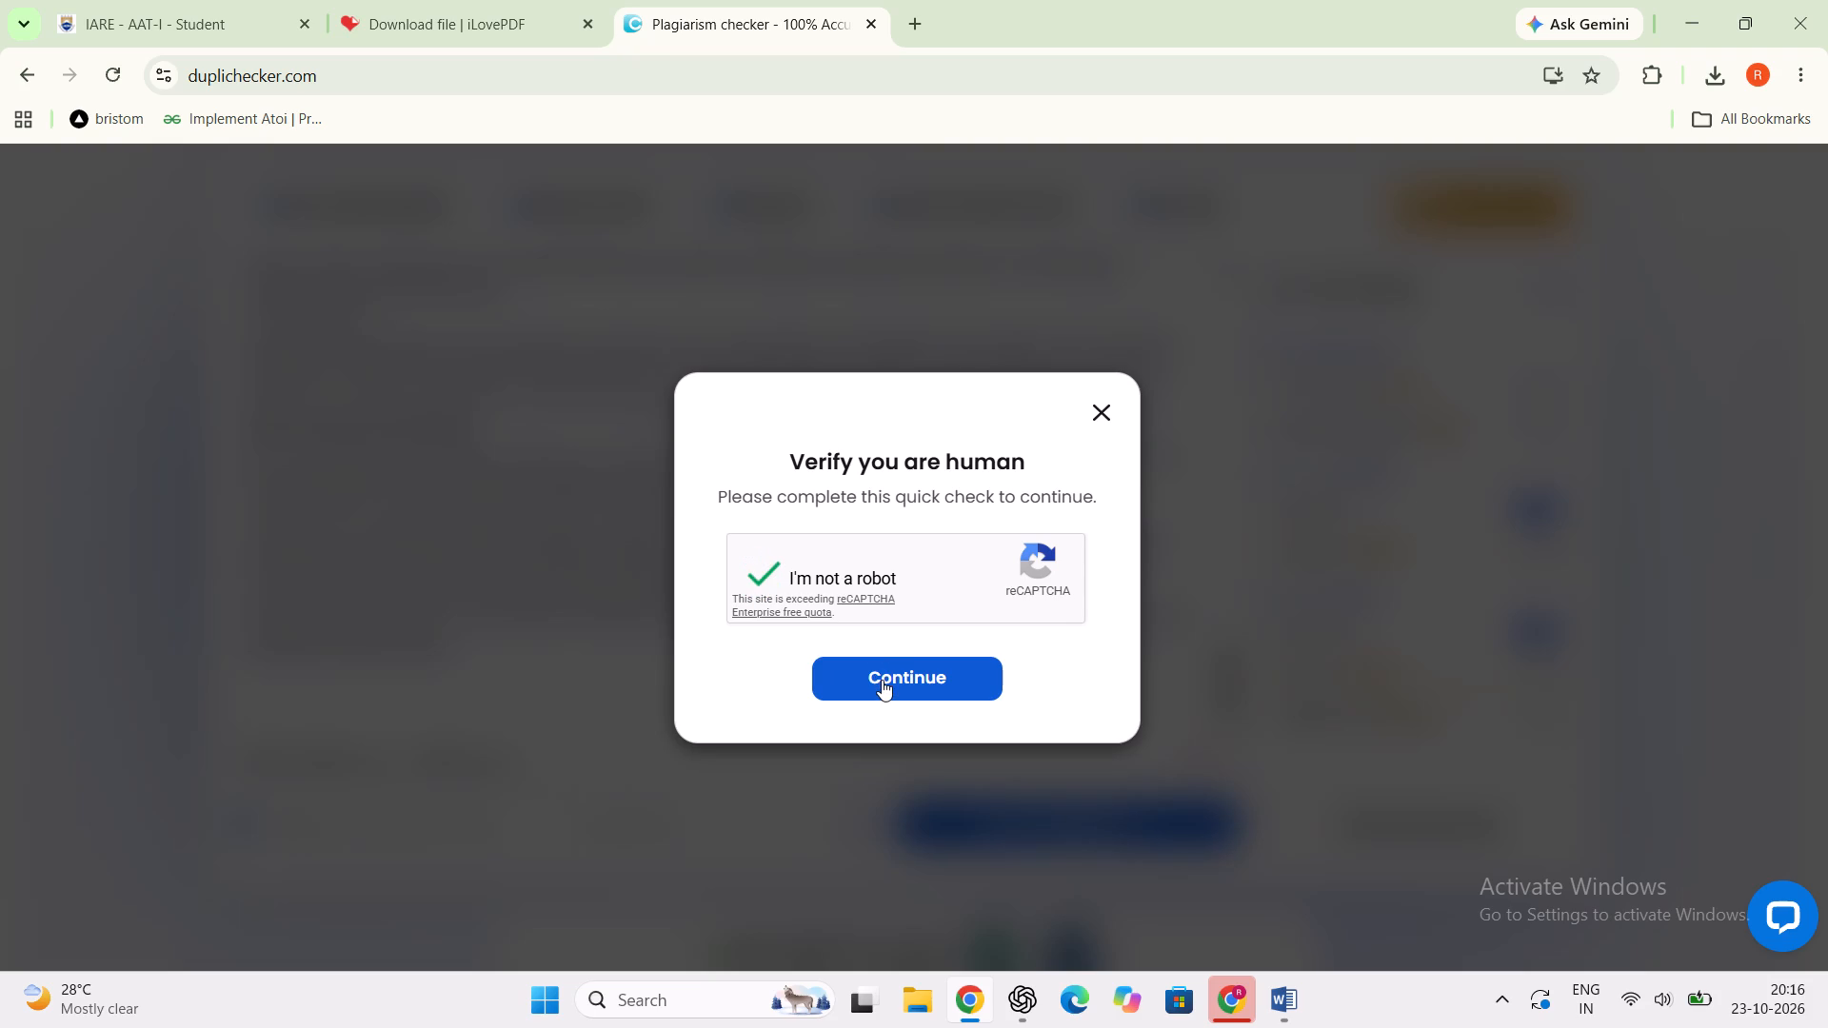
pyautogui.click(882, 680)
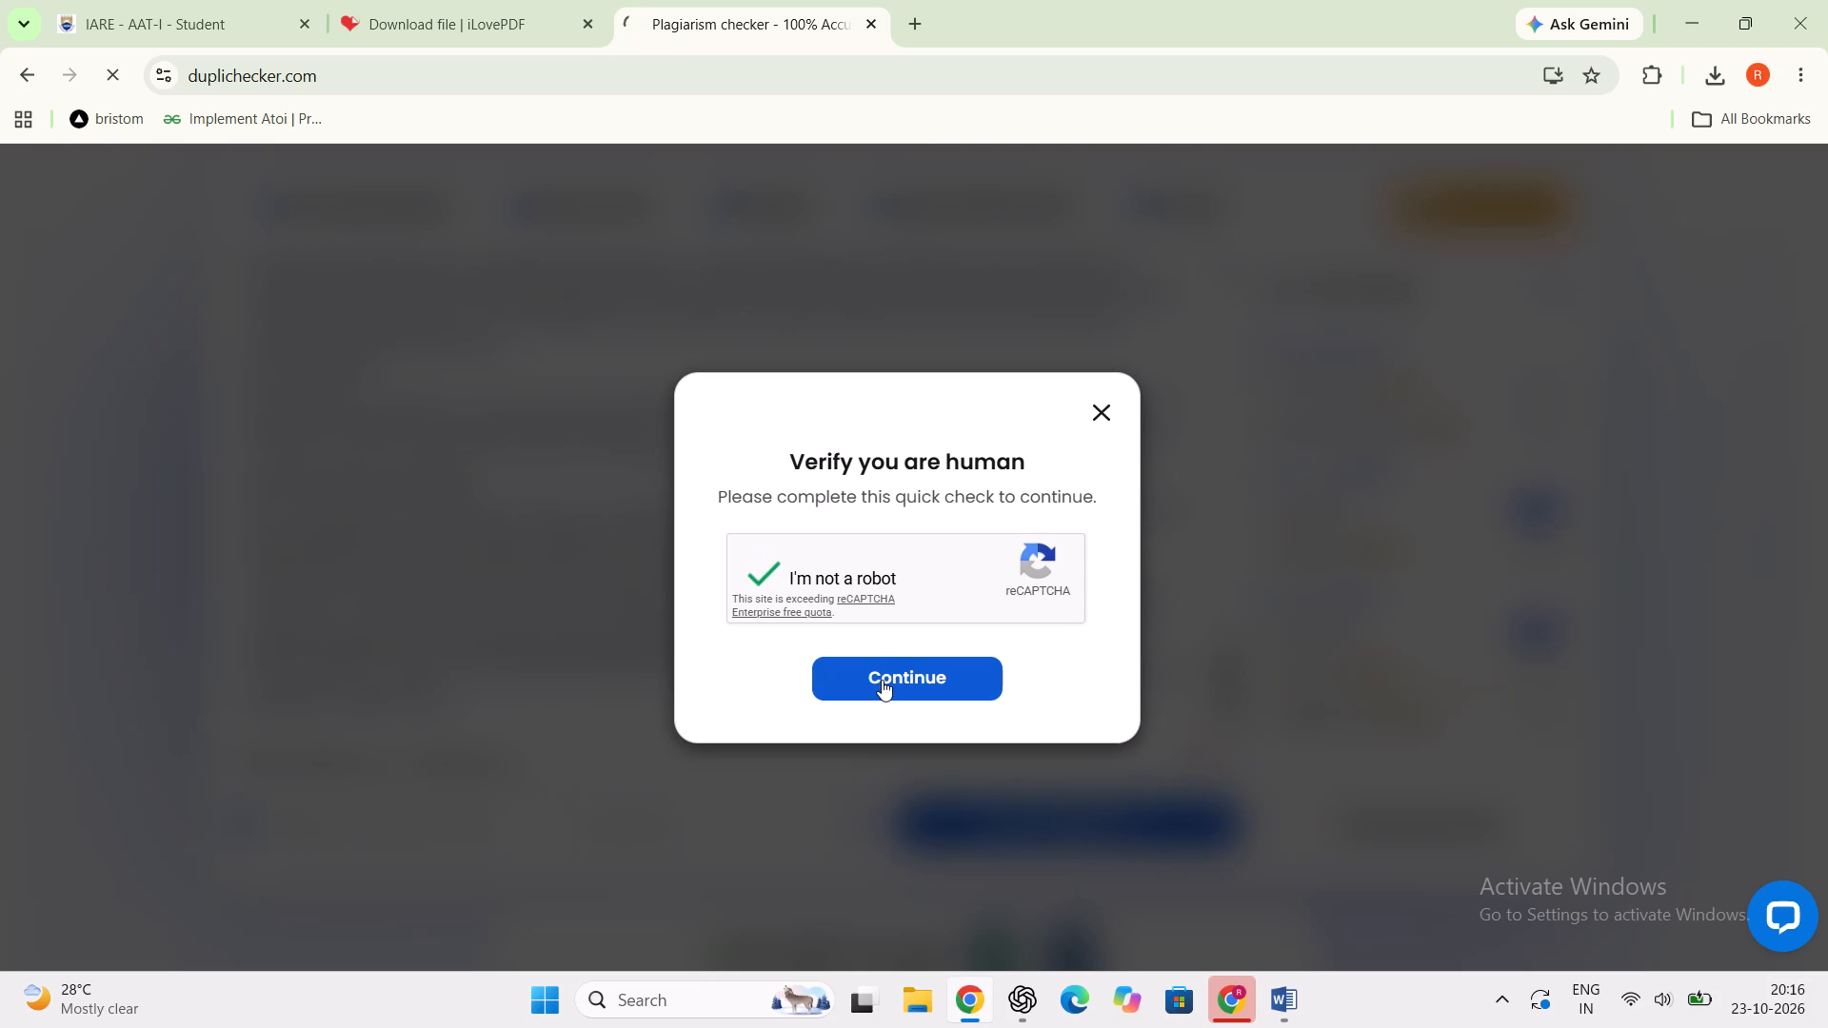
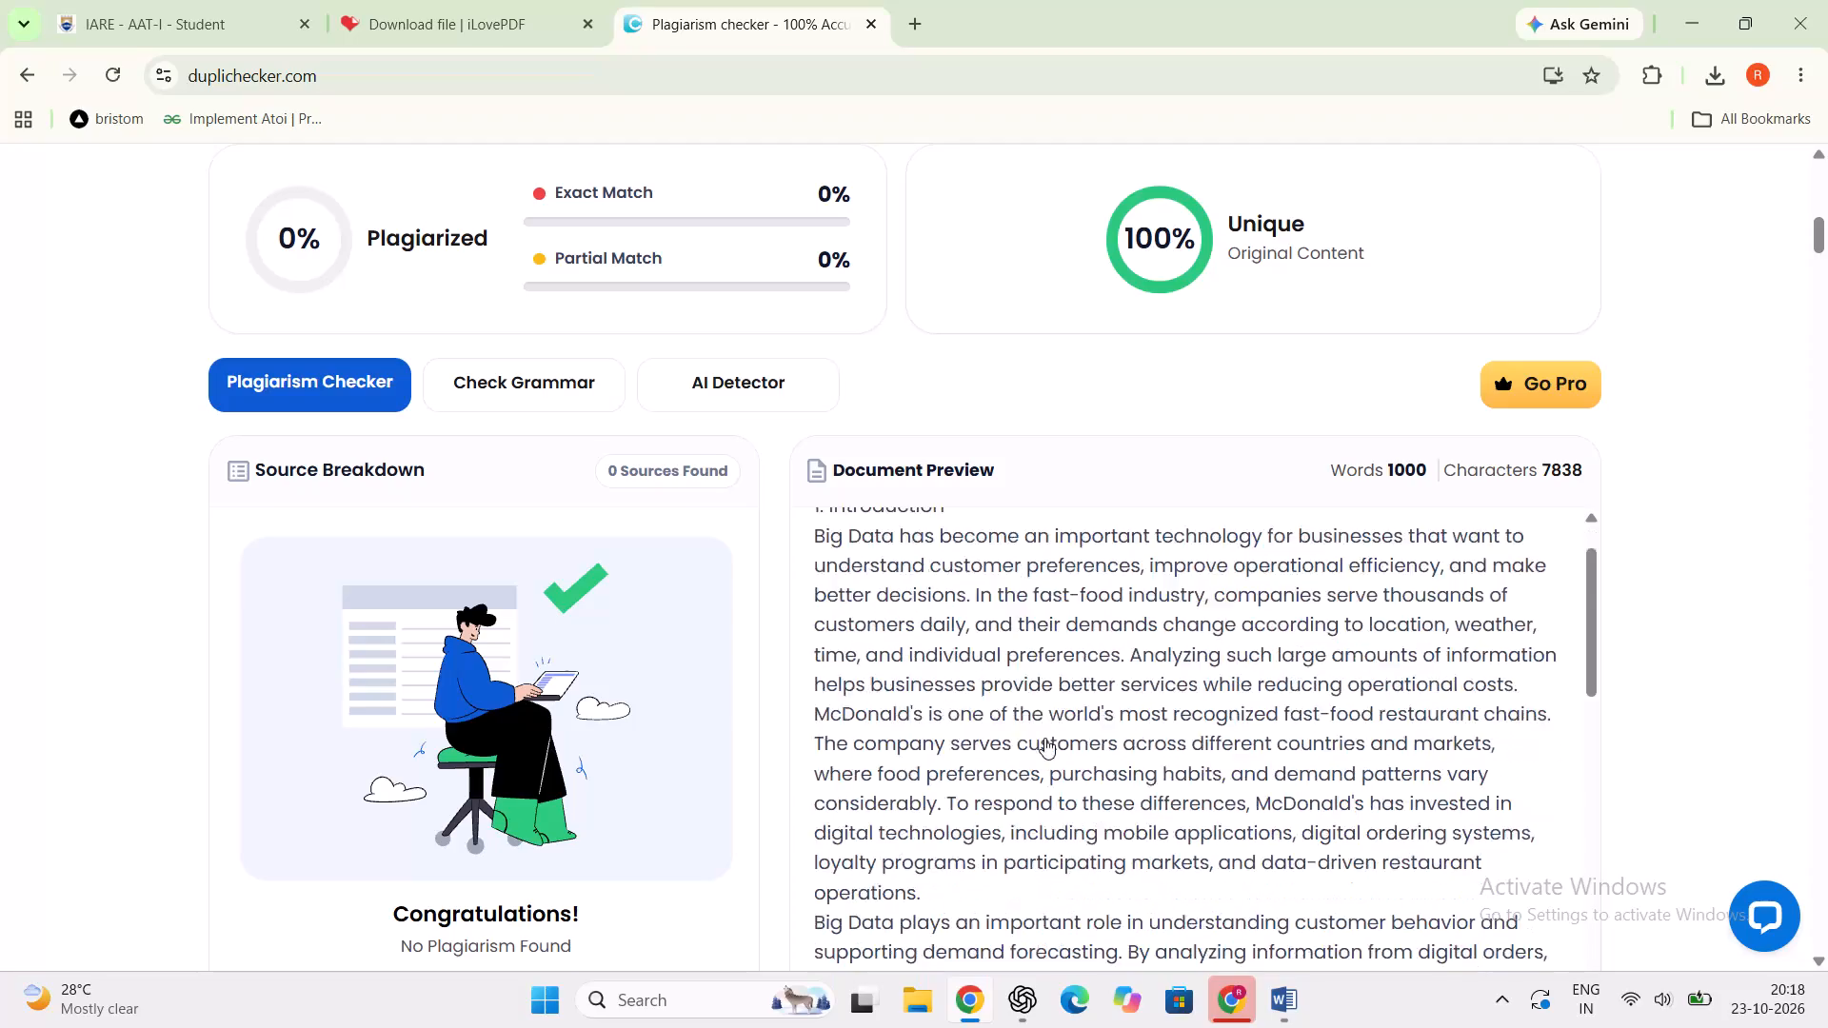
# Look through the plagiarism results and download the report as a PDF.
pyautogui.scroll(-15, 1044, 738)
pyautogui.scroll(1, 1003, 553)
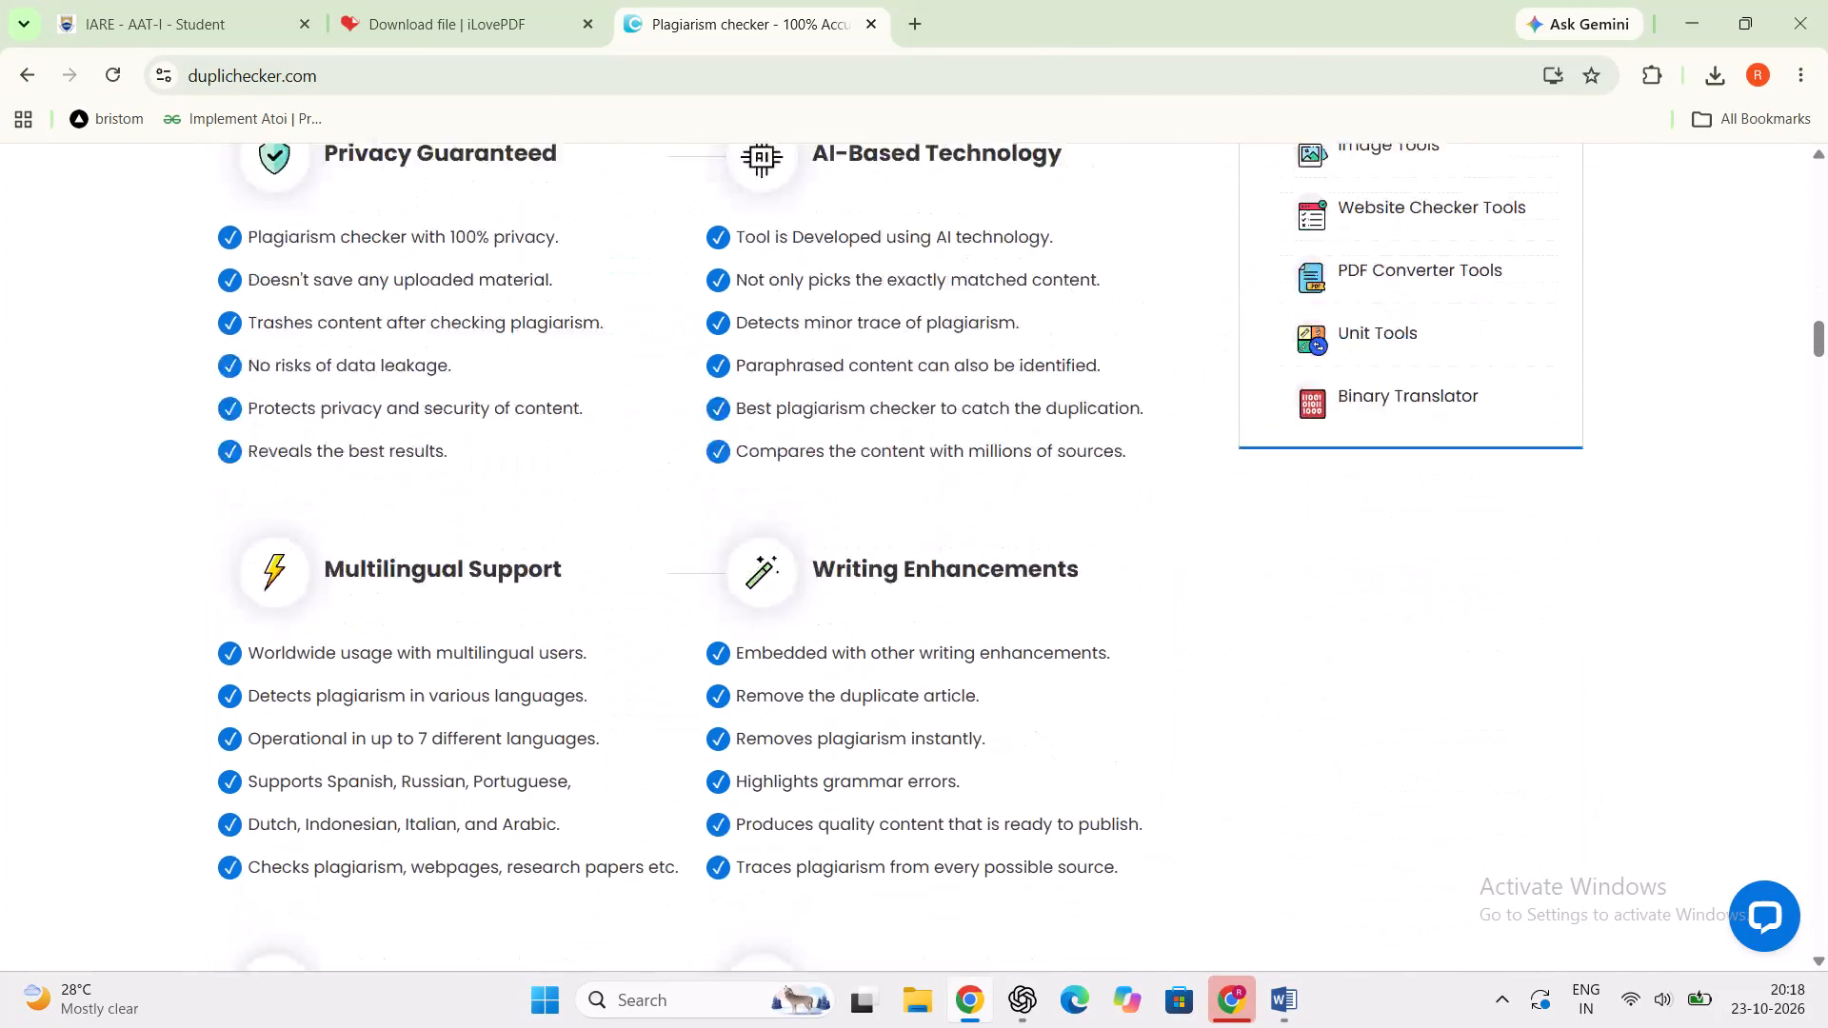
pyautogui.scroll(9, 1003, 553)
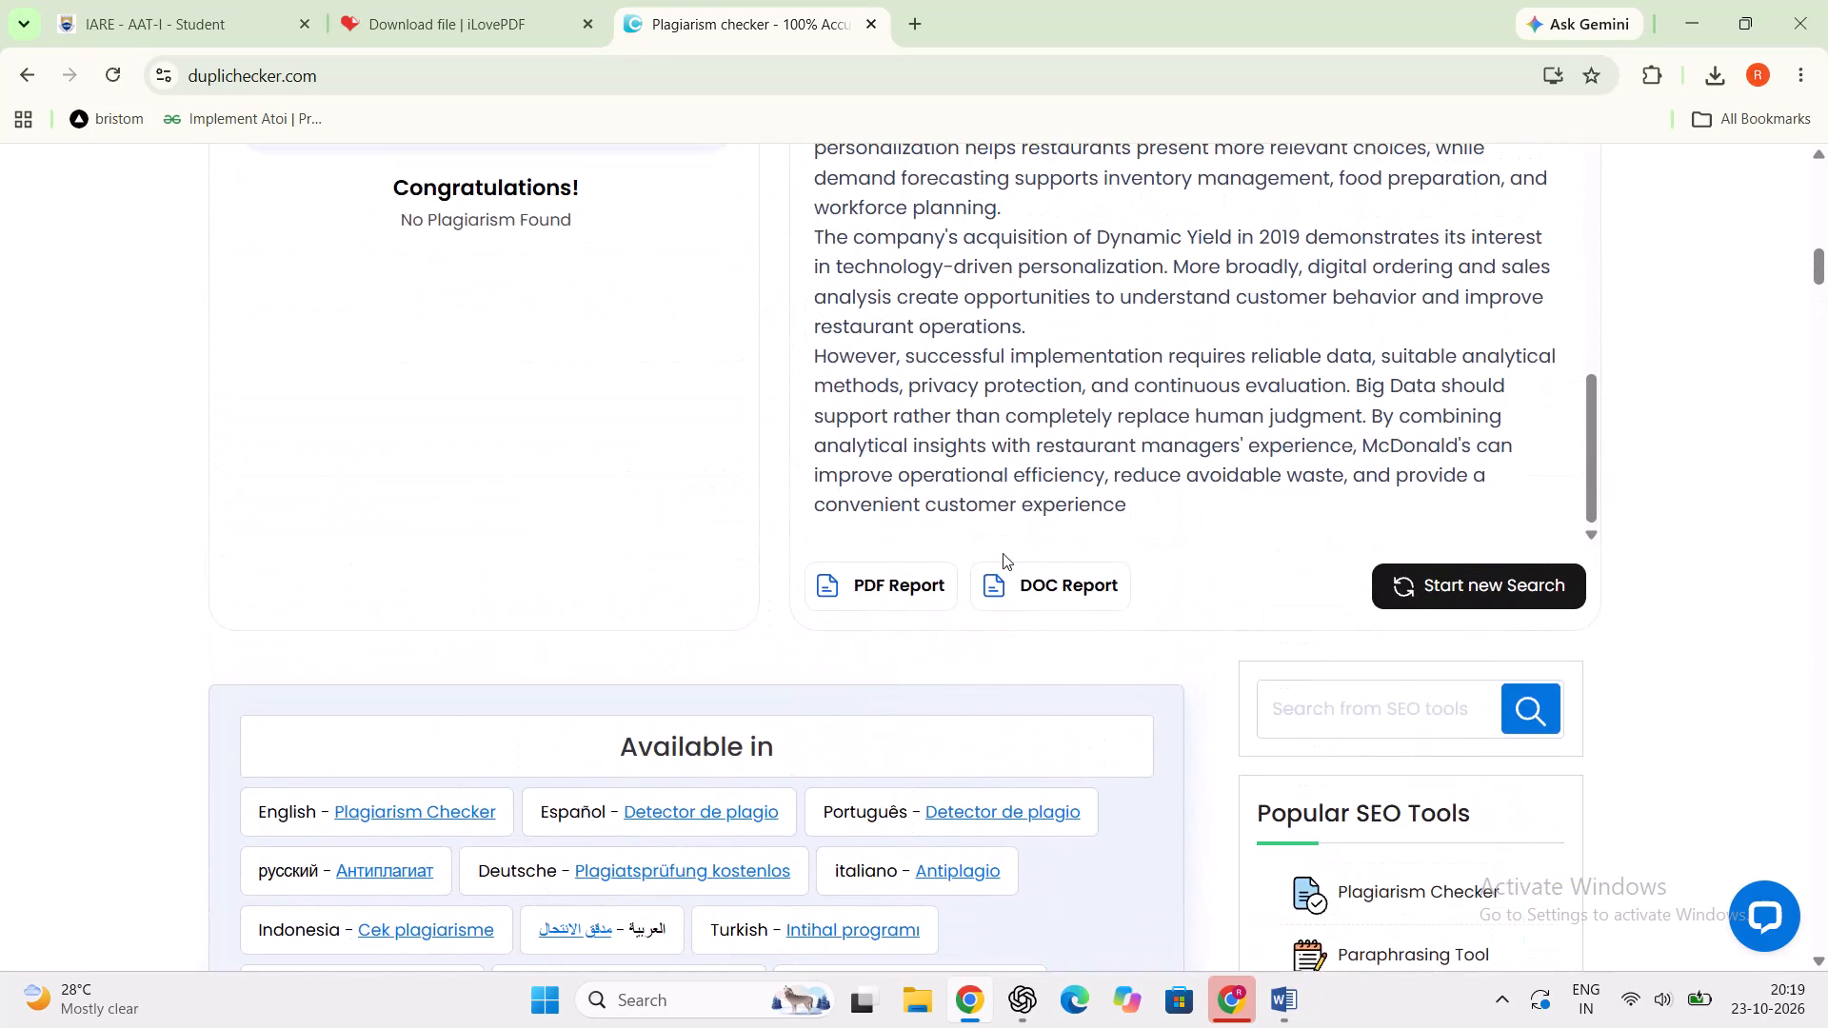
pyautogui.click(908, 583)
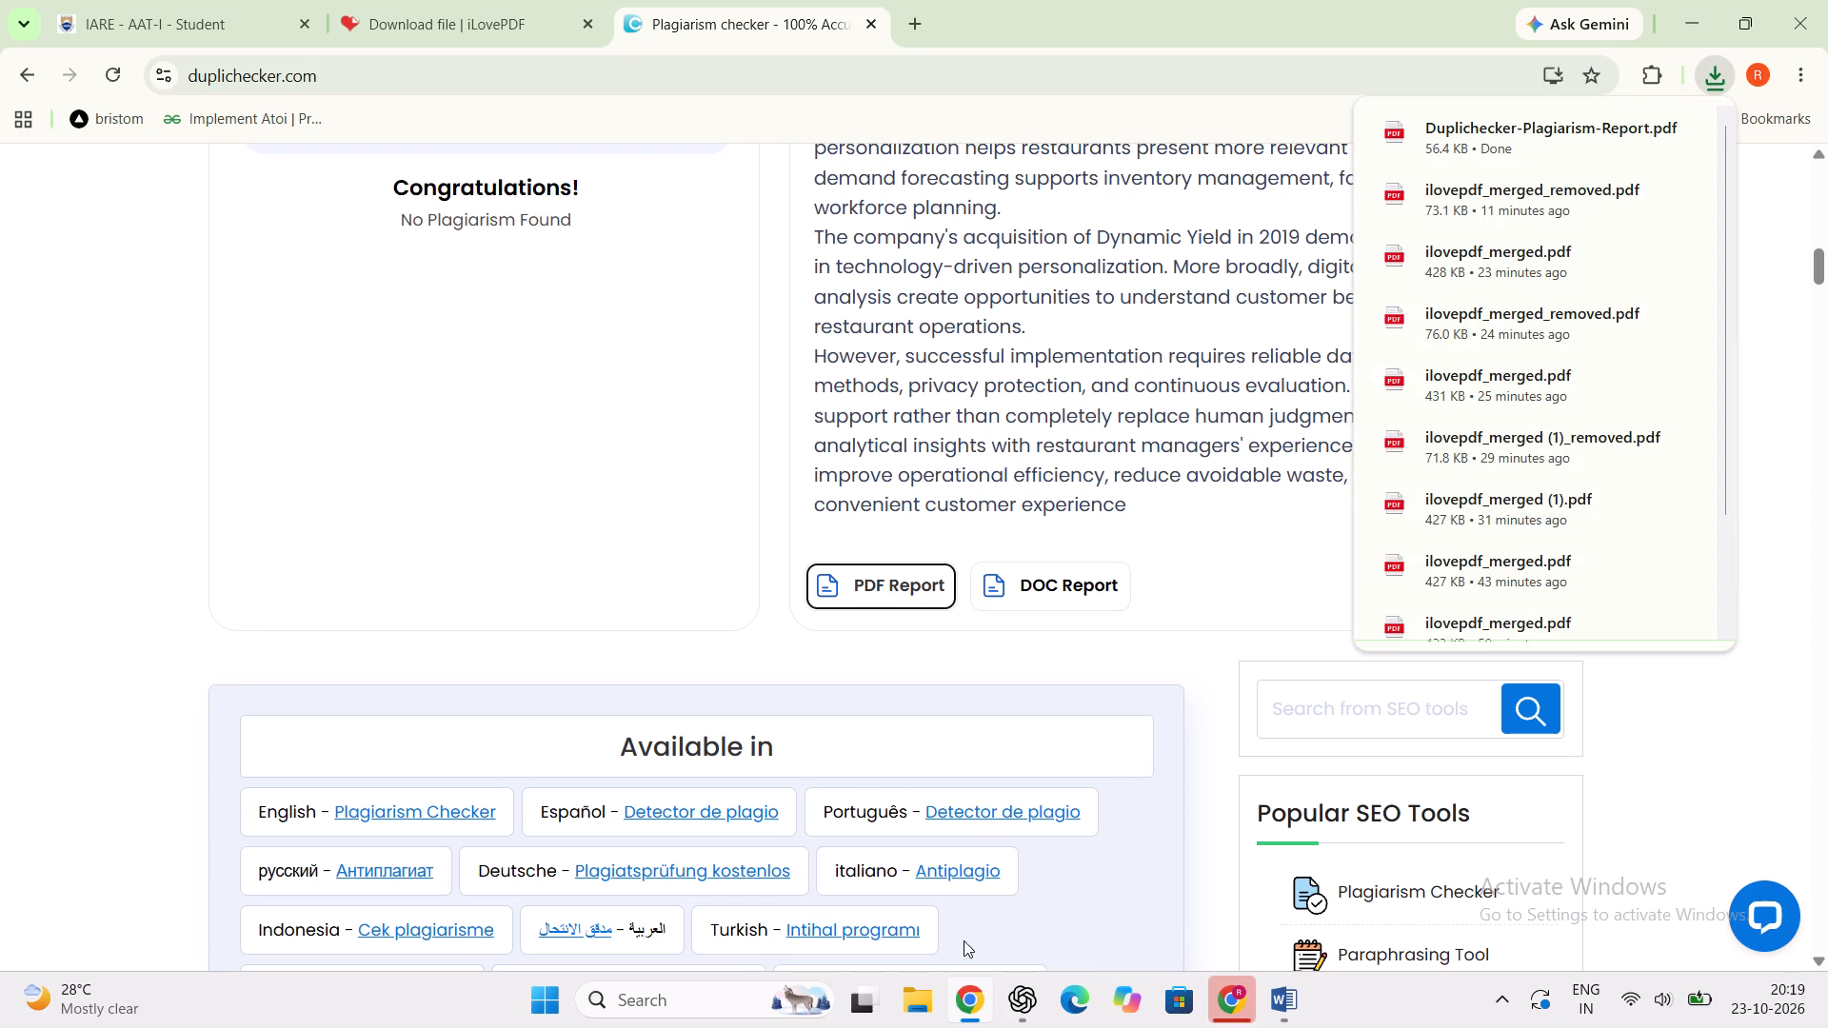
# Rename the downloaded Duplichecker-Plagiarism-Report file in the Downloads folder as "bdm report".
pyautogui.click(919, 1006)
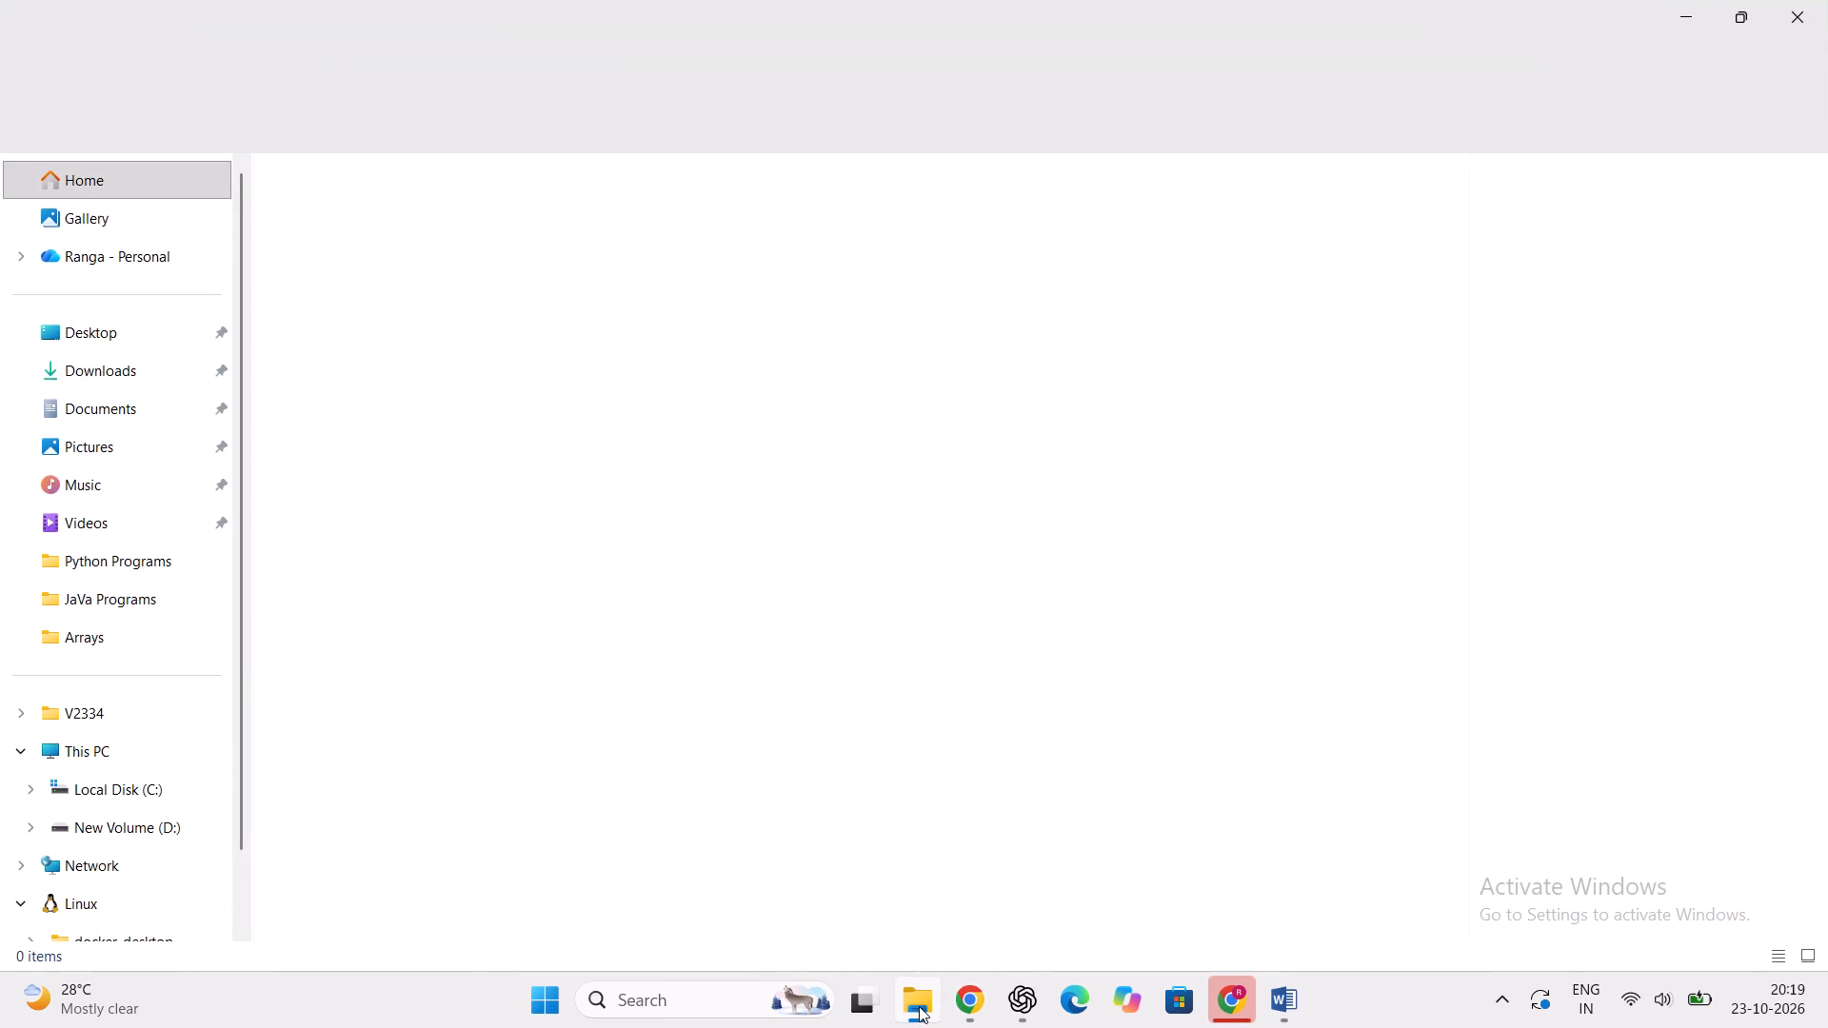
pyautogui.doubleClick(703, 261)
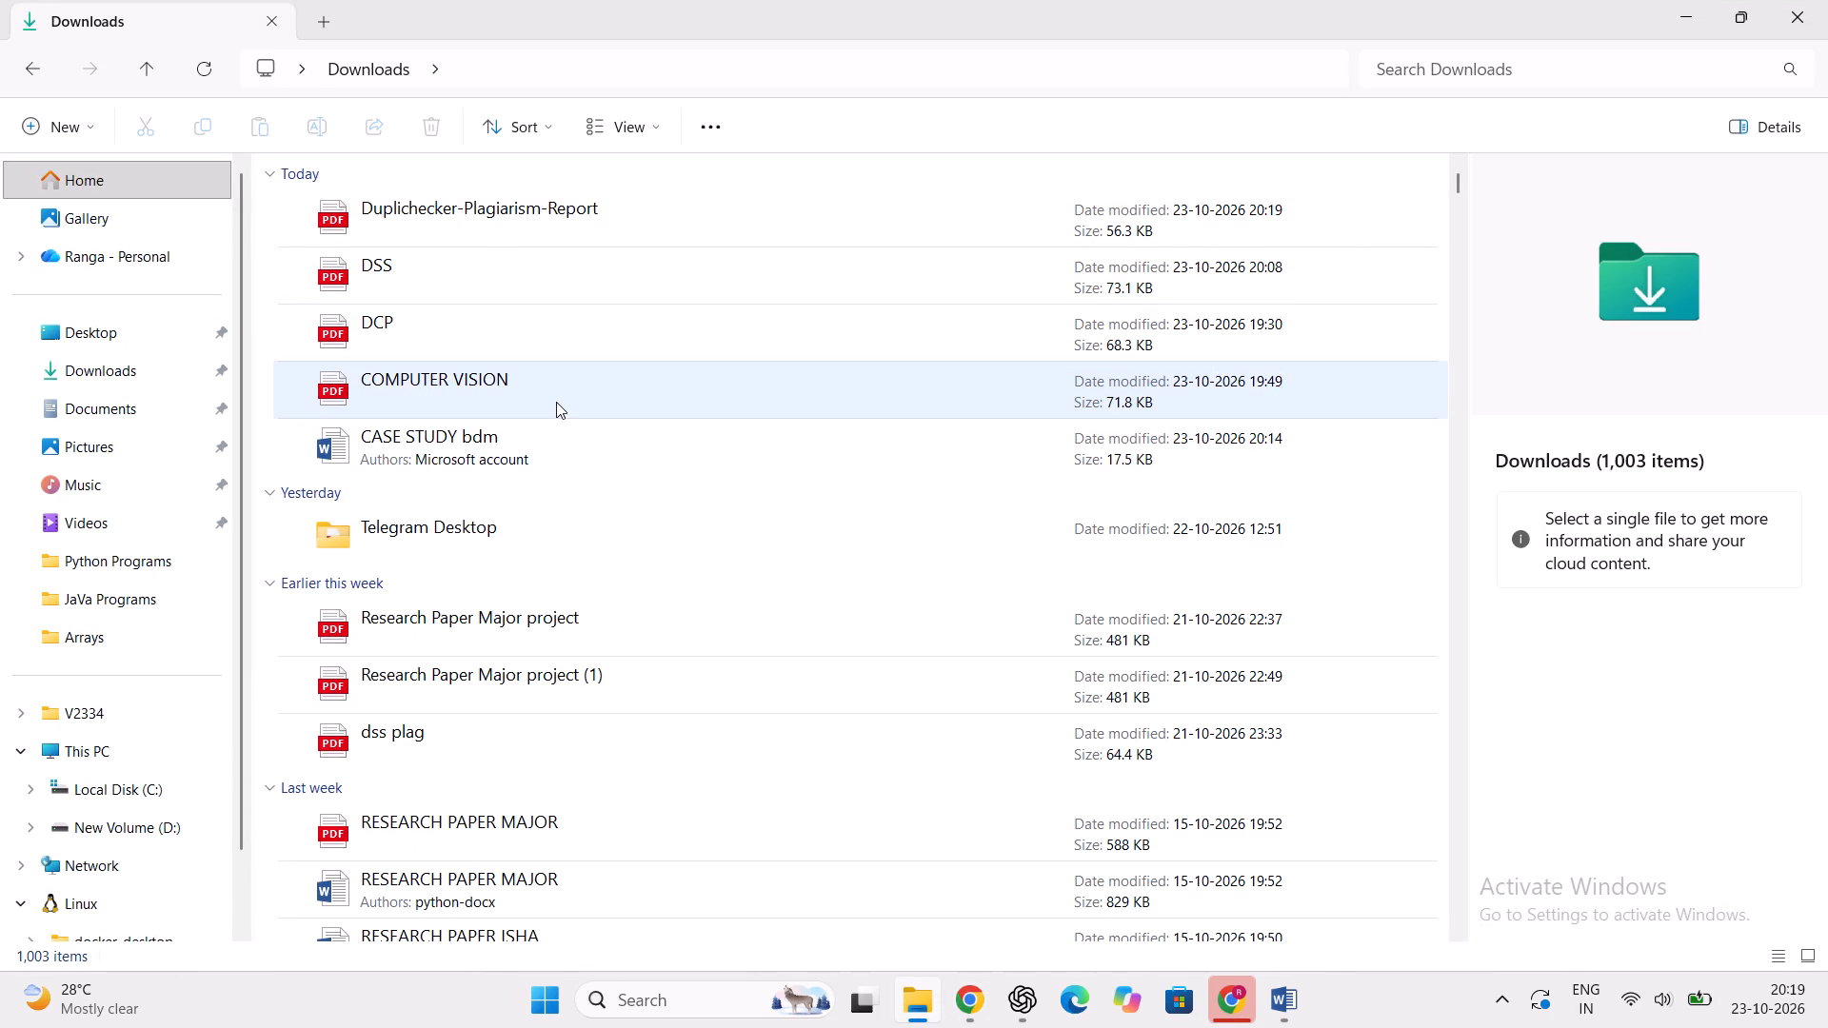
pyautogui.scroll(3, 593, 507)
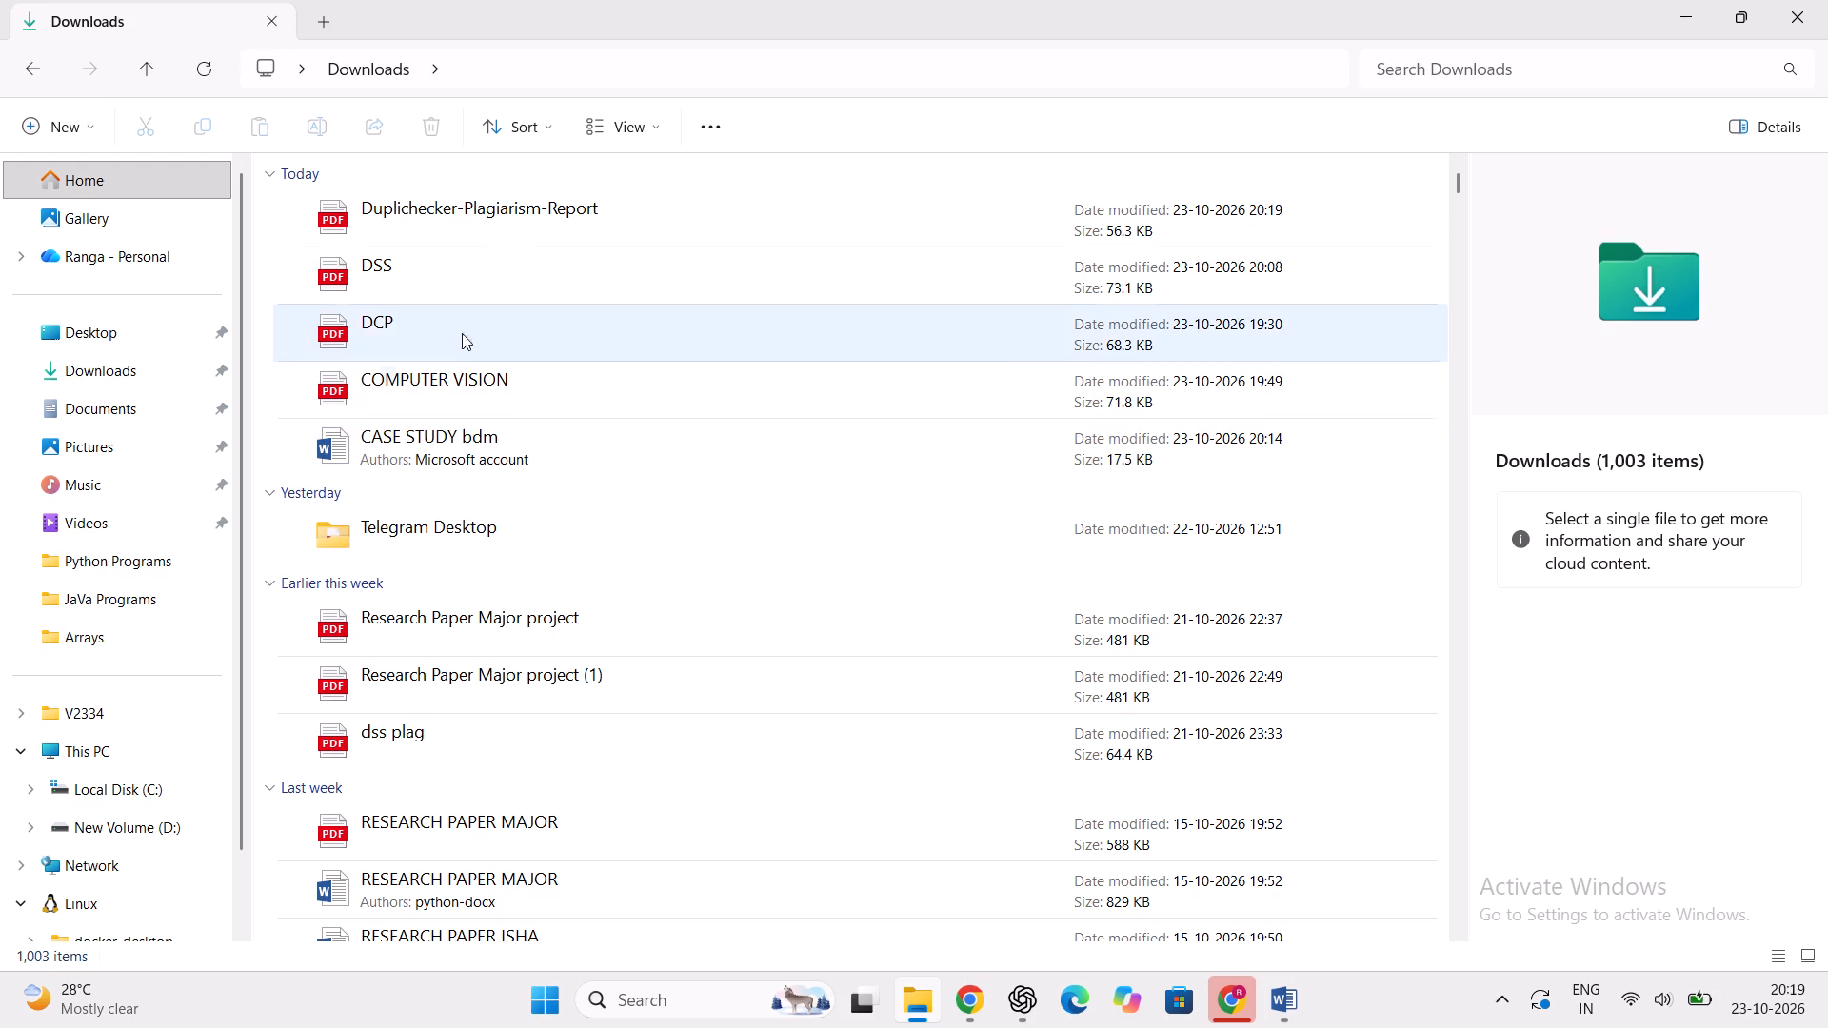
pyautogui.click(490, 227)
pyautogui.click(506, 215)
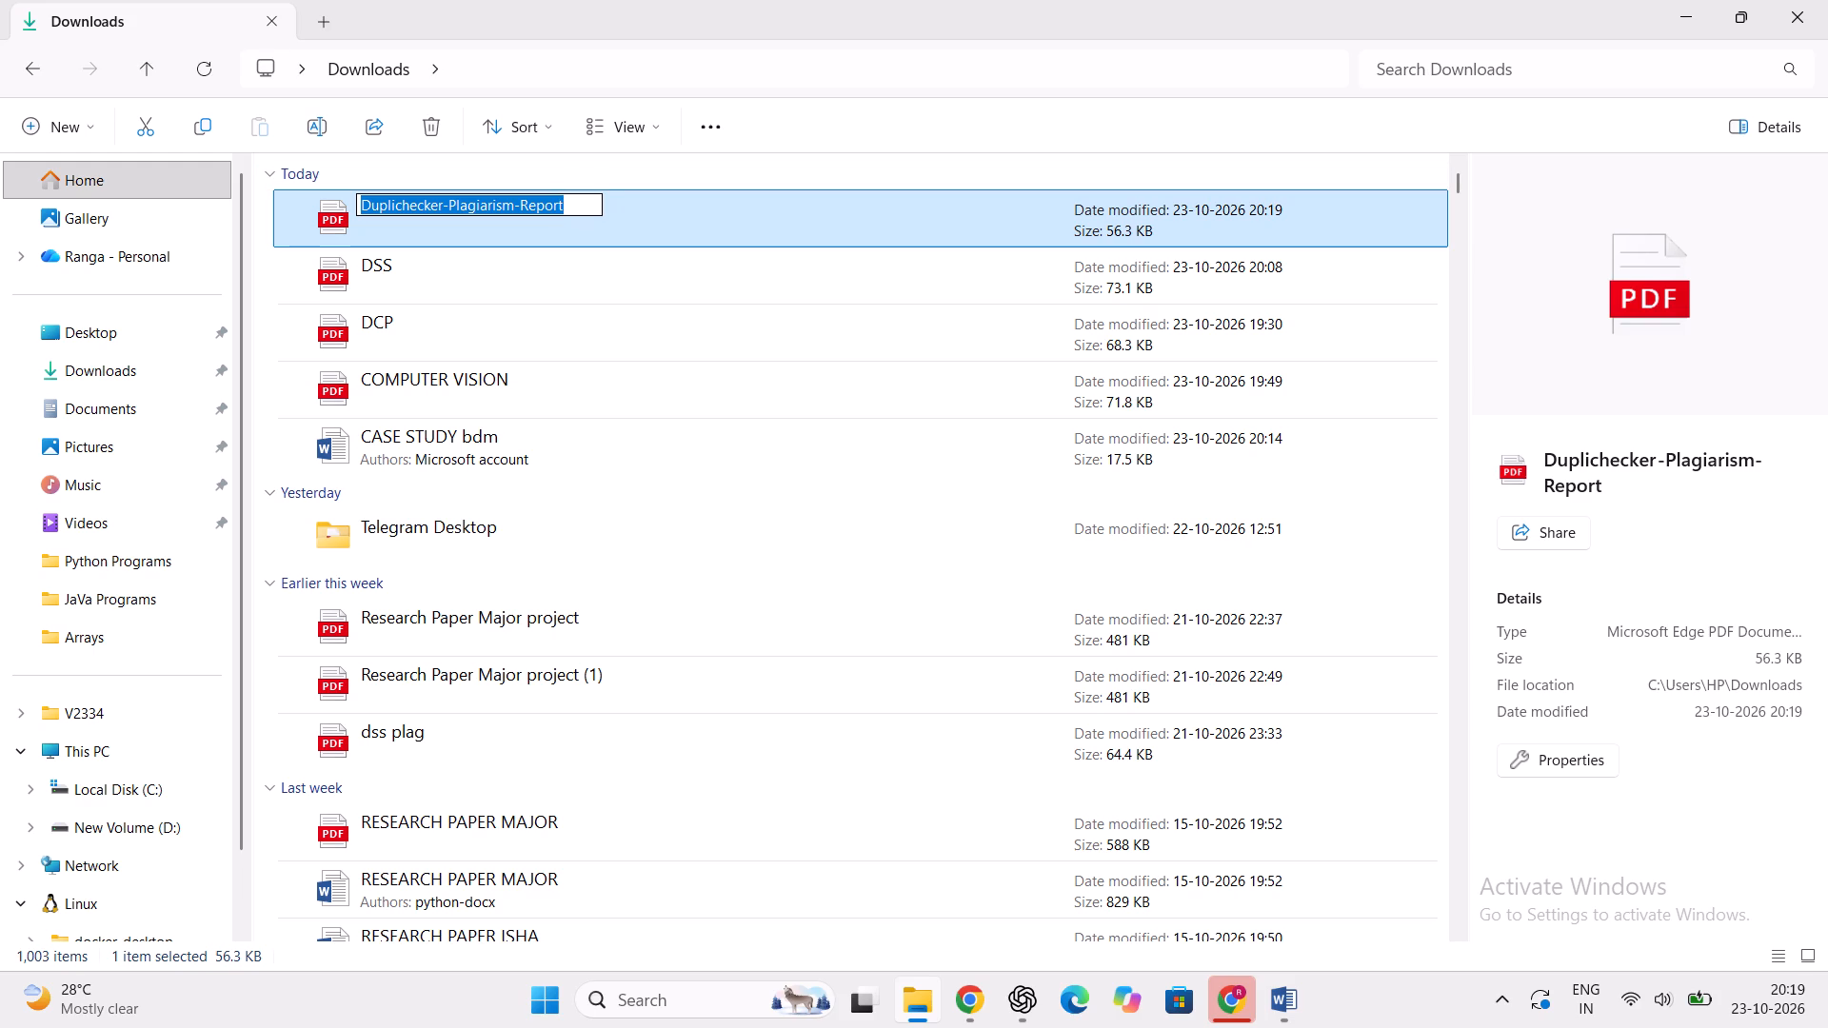
pyautogui.press('BackSpace')
pyautogui.write('bdm')
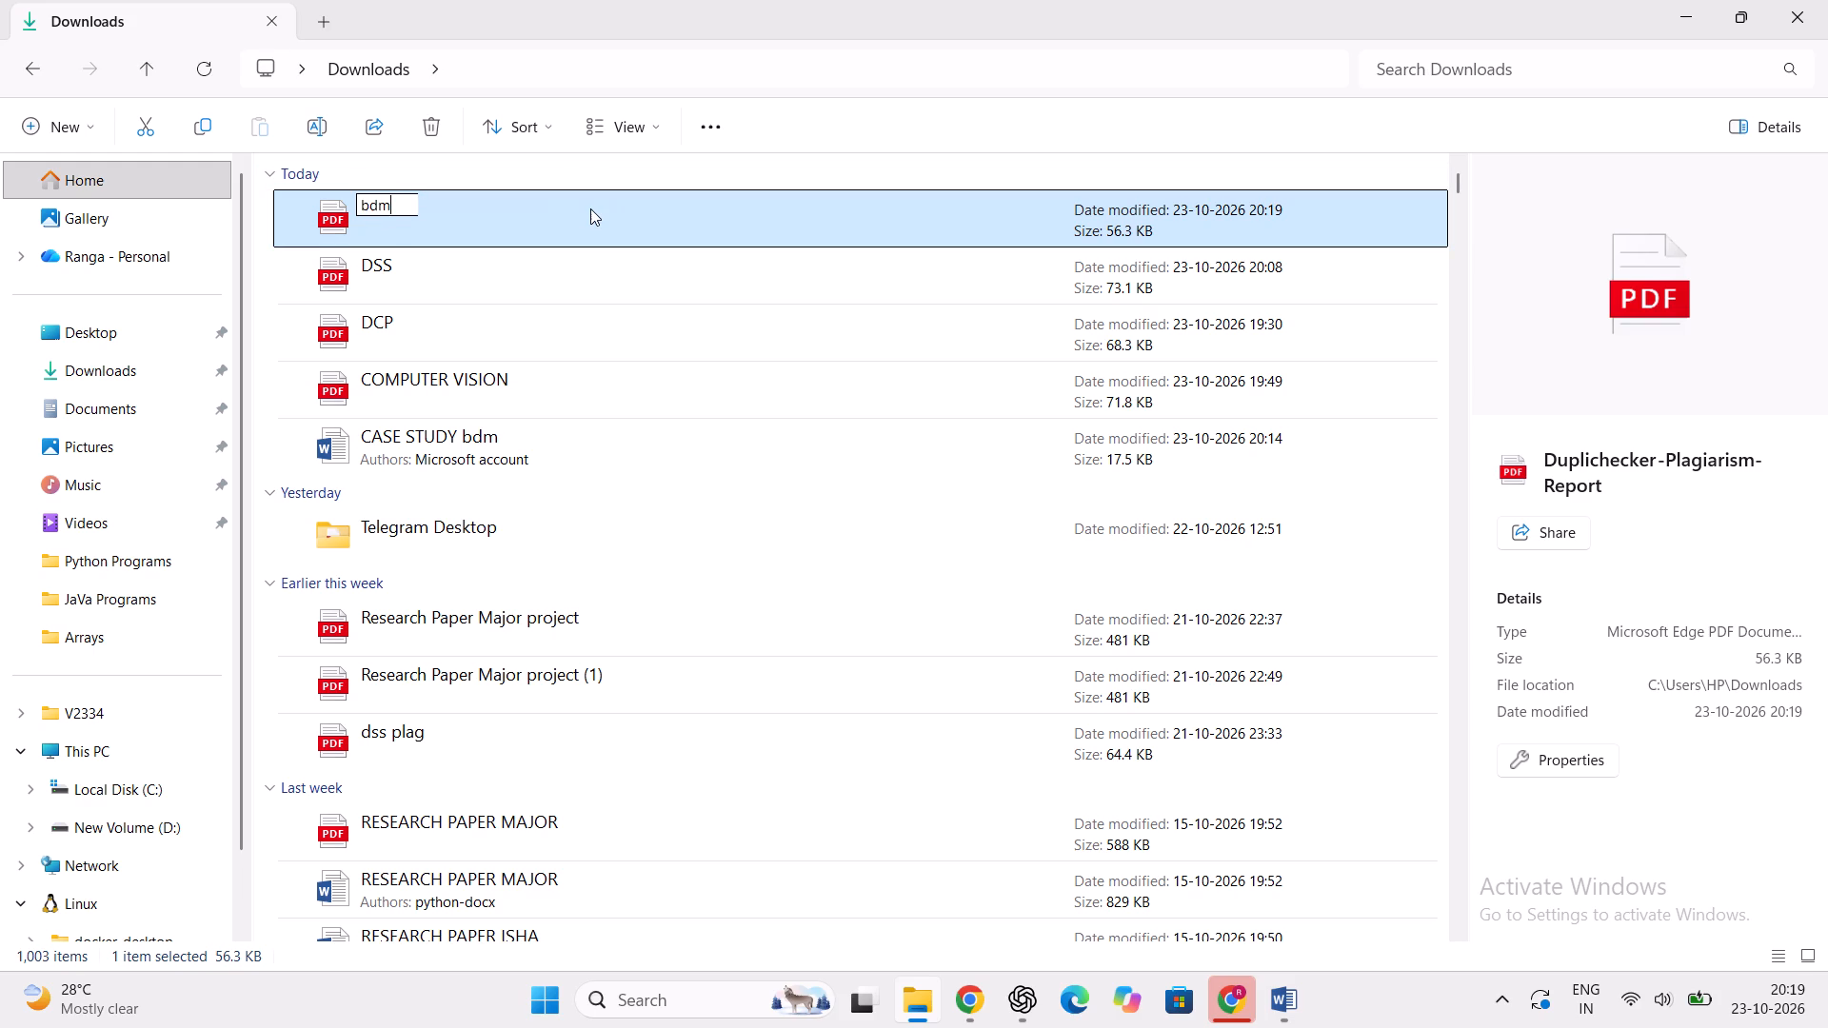
pyautogui.press('space')
pyautogui.press('e')
pyautogui.press('BackSpace')
pyautogui.write('report')
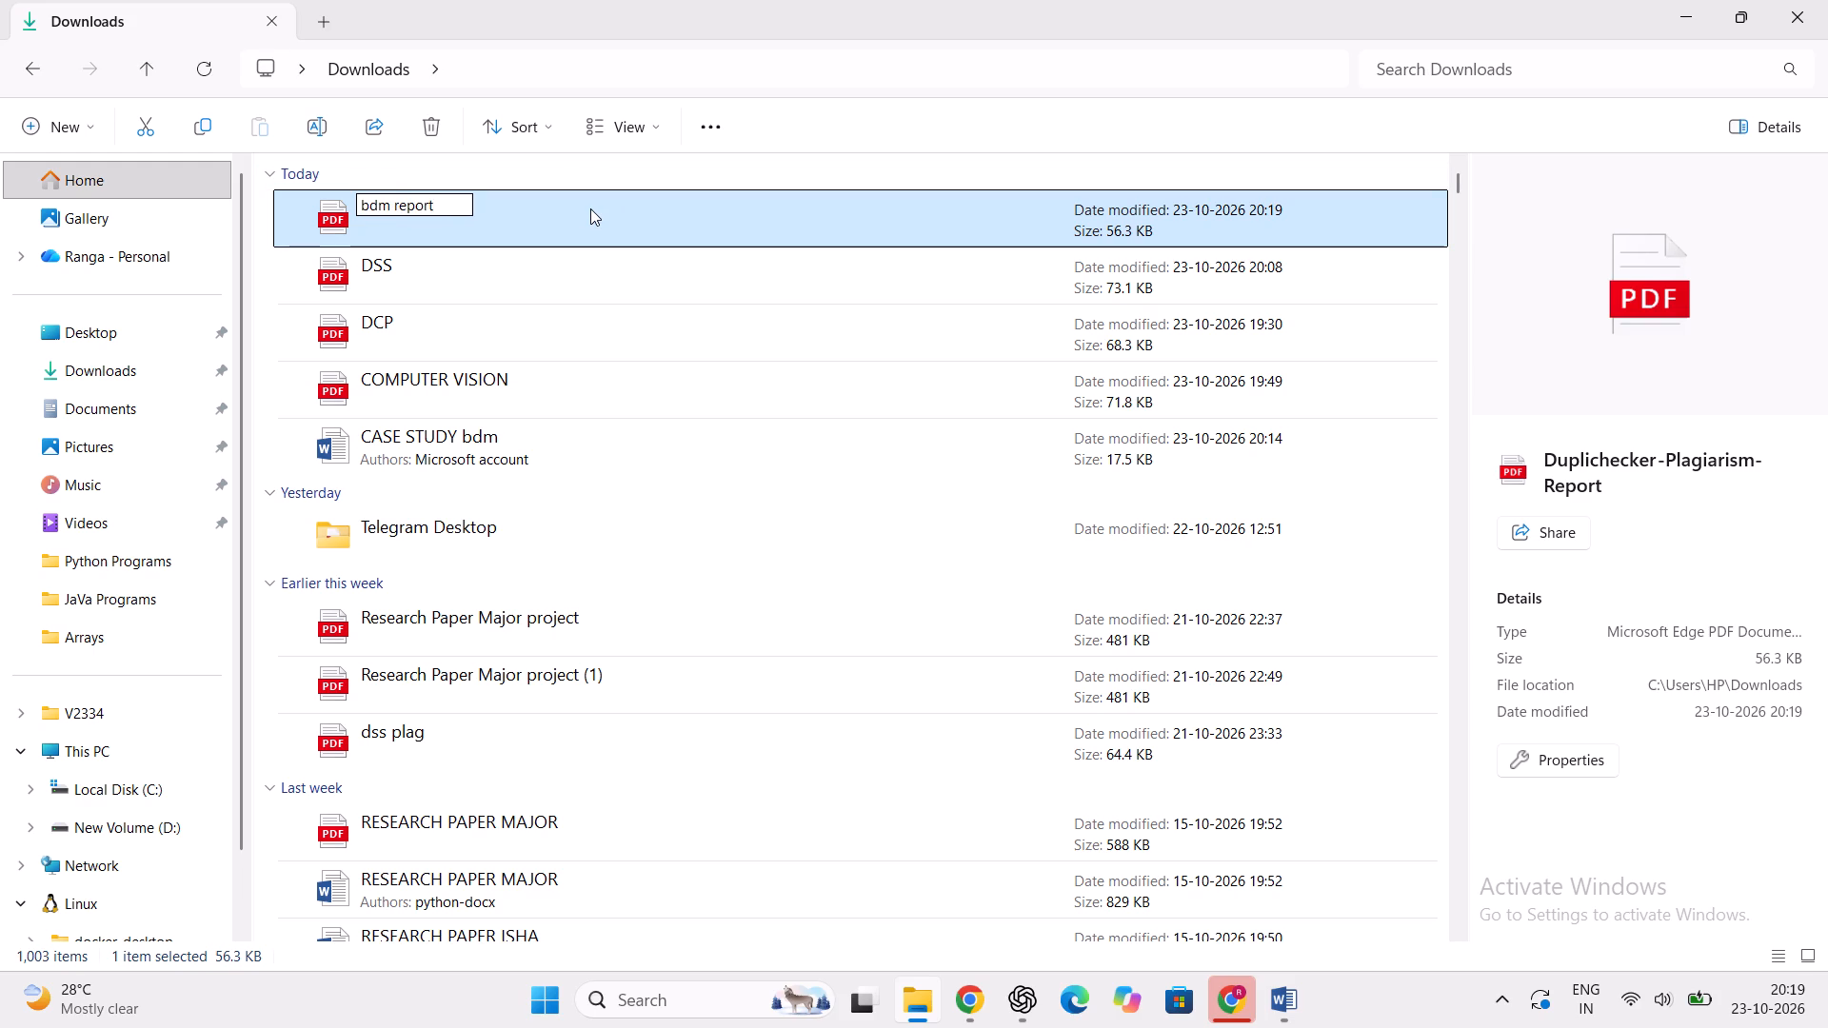
pyautogui.press('Return')
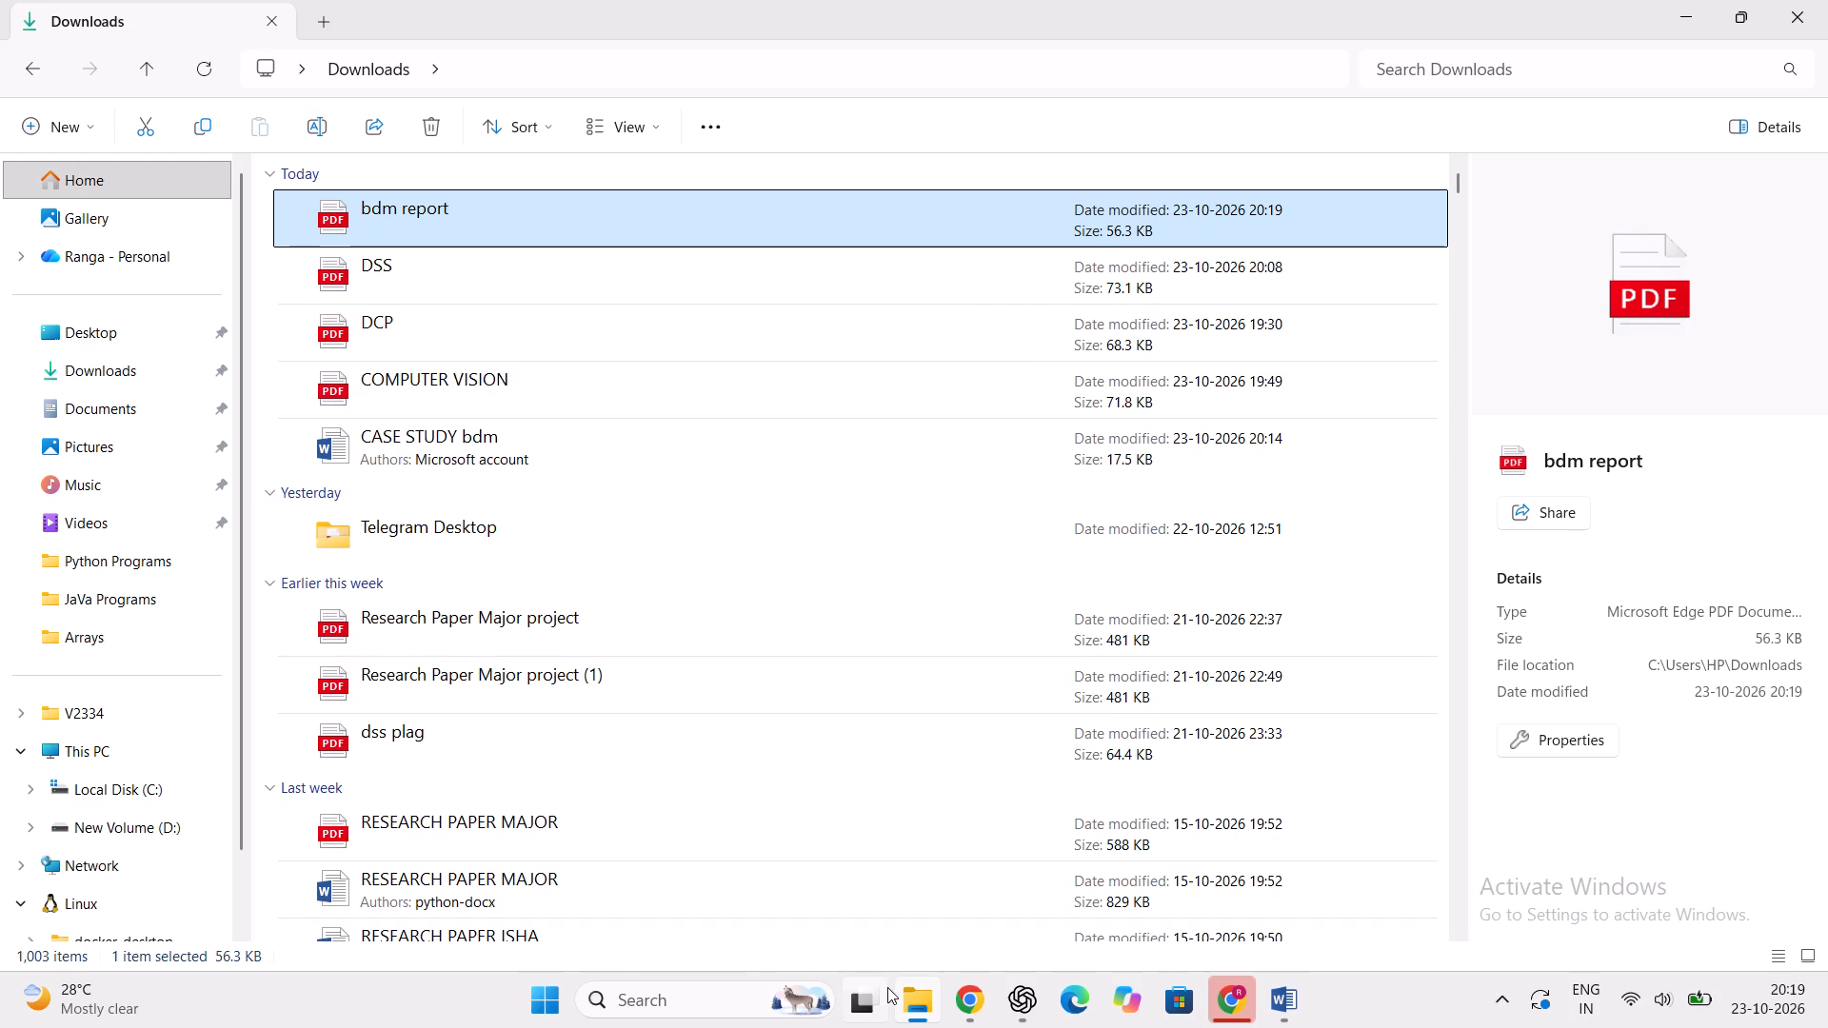
# Delete the "dss plag" PDF from the Downloads folder.
pyautogui.click(503, 747)
pyautogui.click(430, 119)
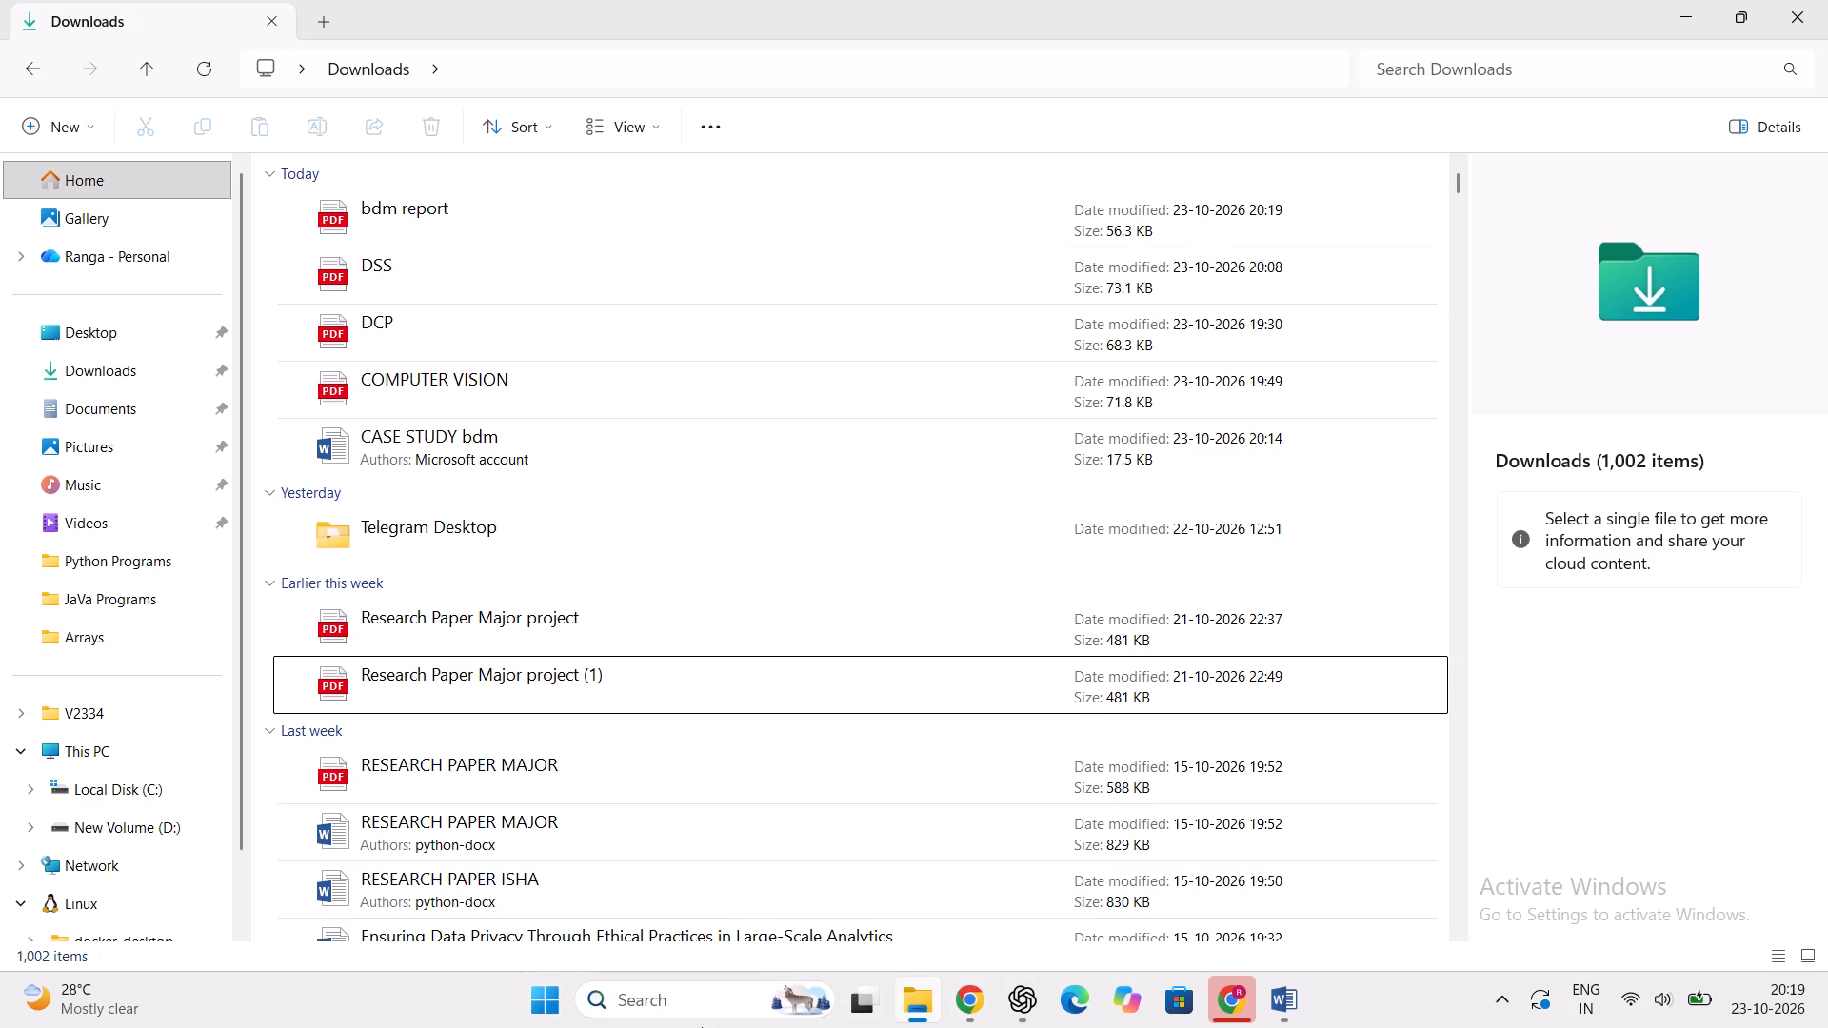
# Search the Recycle Bin for "bdm" and restore the deleted "BDM cep final" Word document.
pyautogui.click(721, 1010)
pyautogui.write('rec')
pyautogui.write('ycle')
pyautogui.press('space')
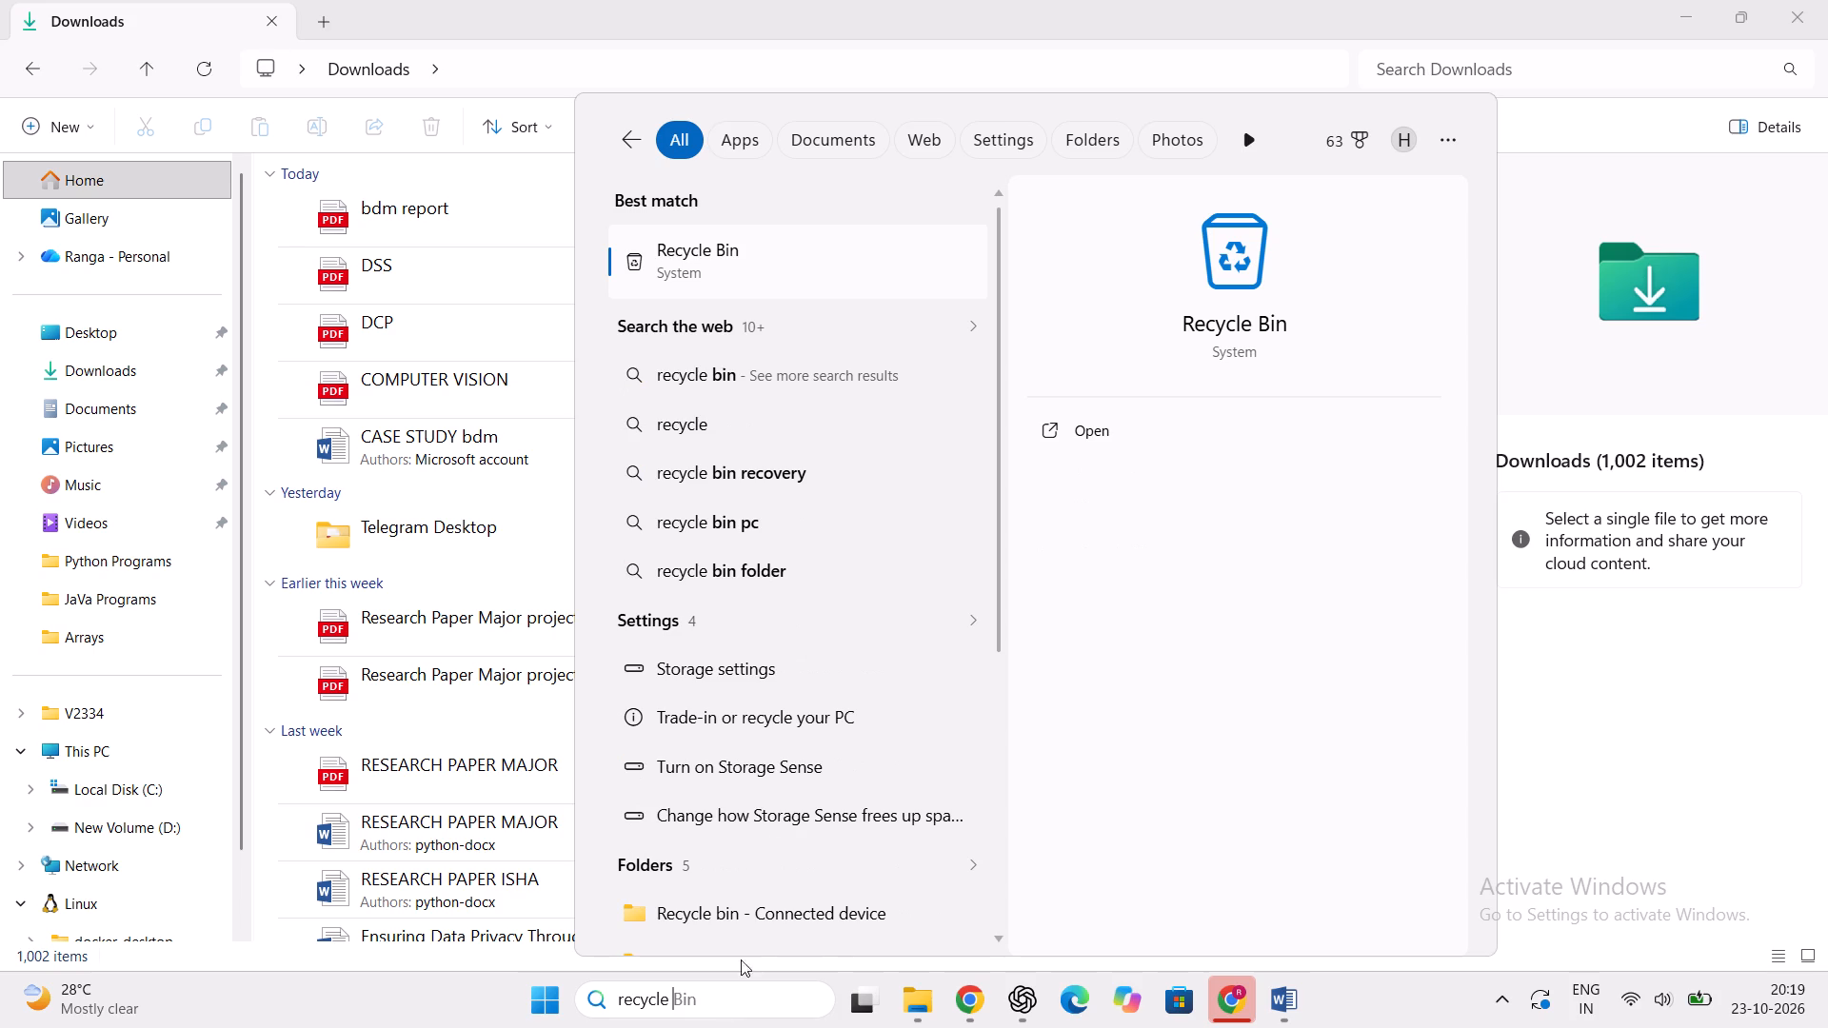
pyautogui.click(808, 272)
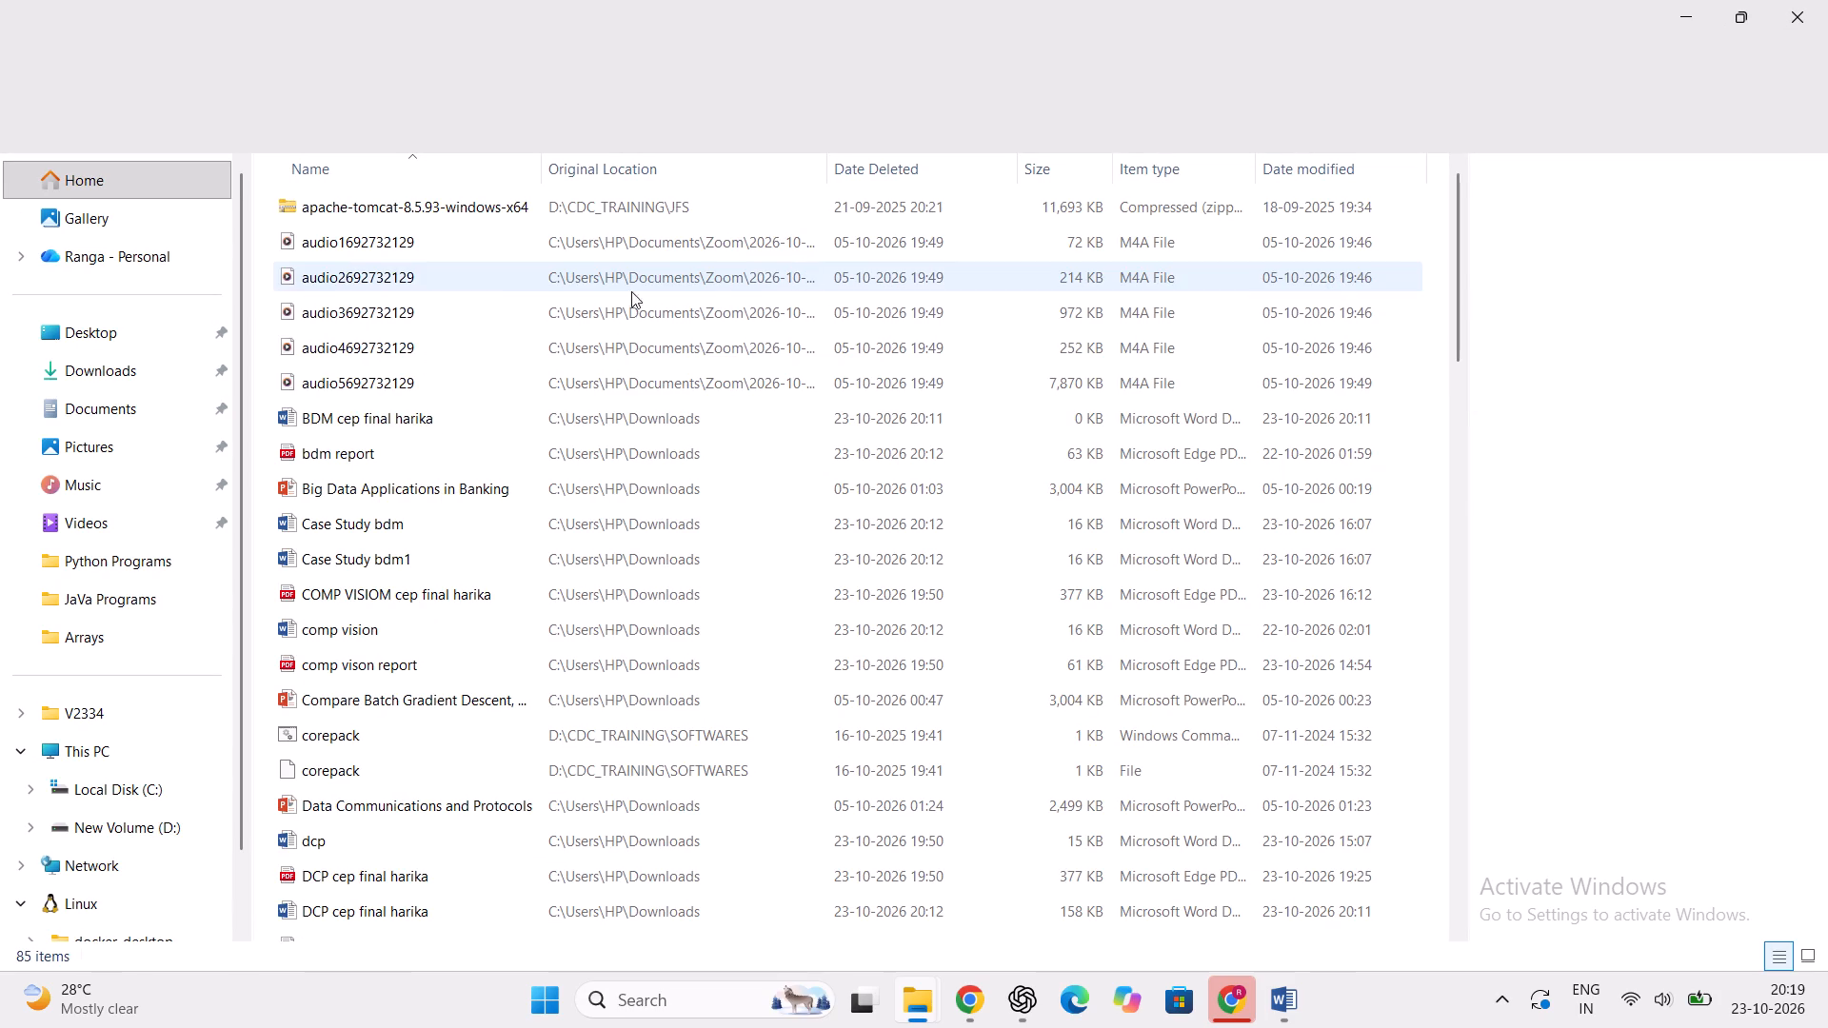
pyautogui.click(1436, 69)
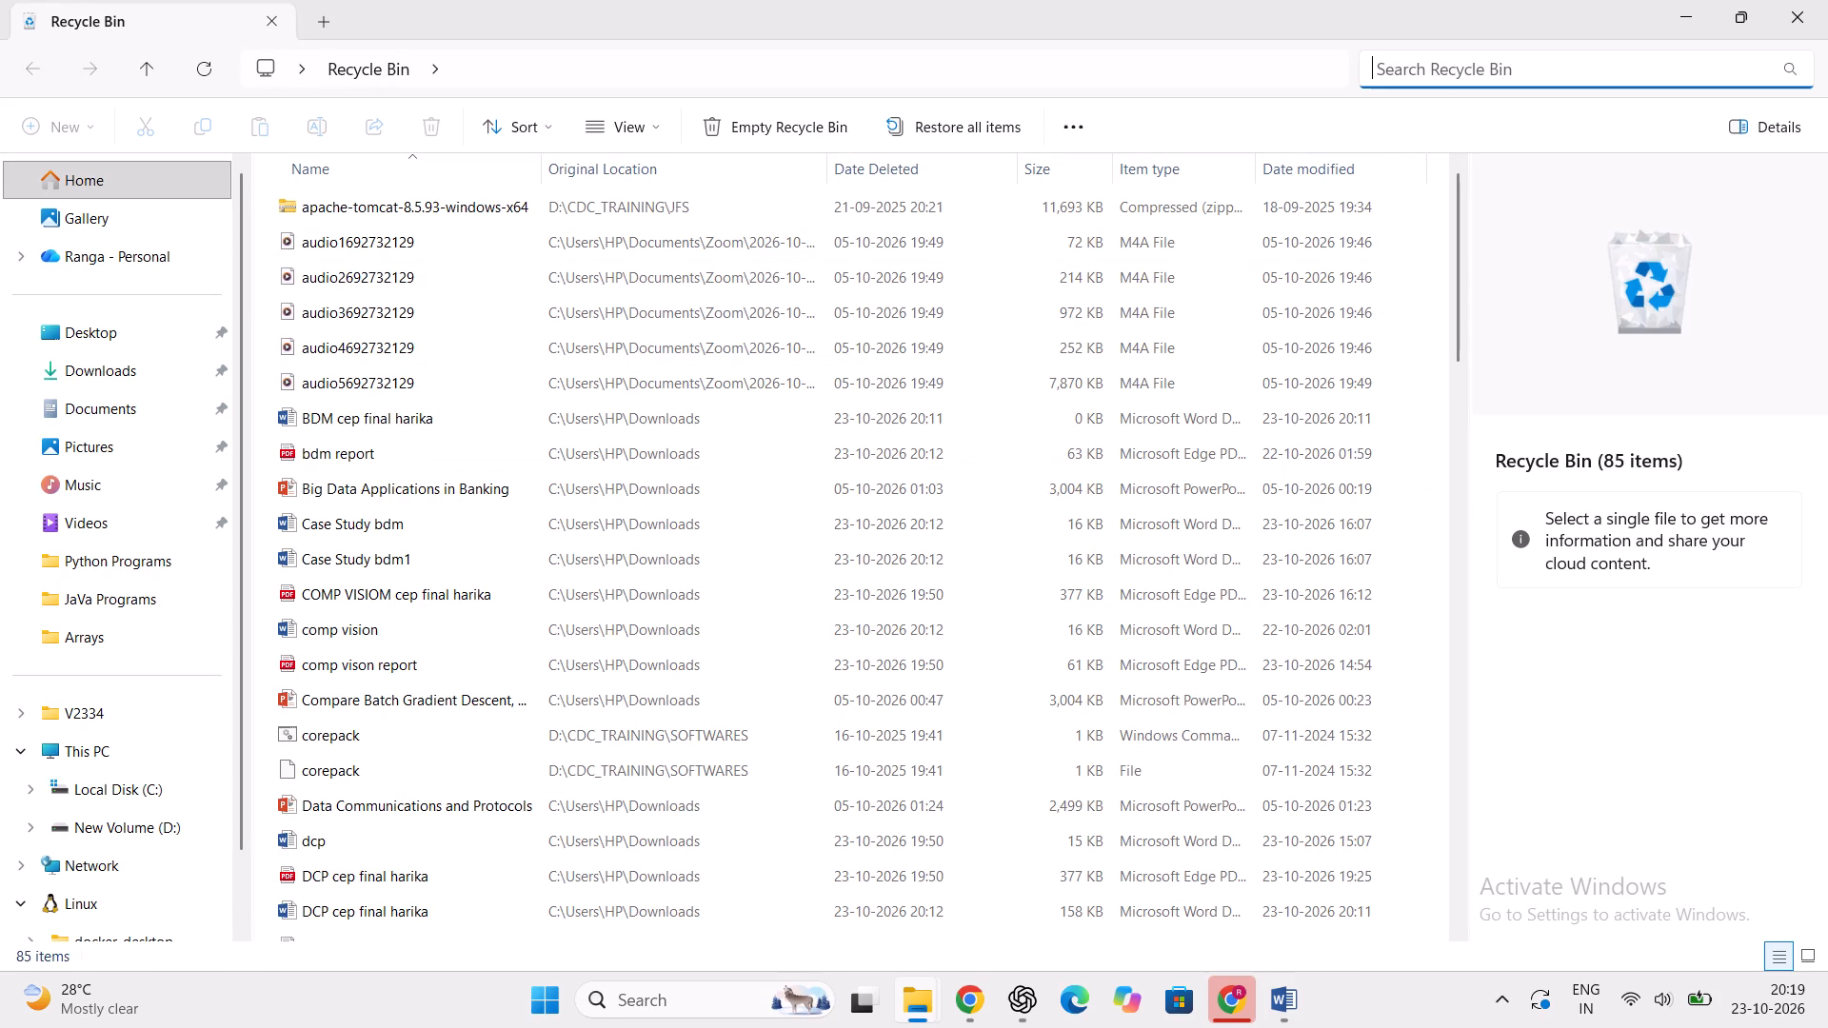
pyautogui.write('bdm')
pyautogui.press('space')
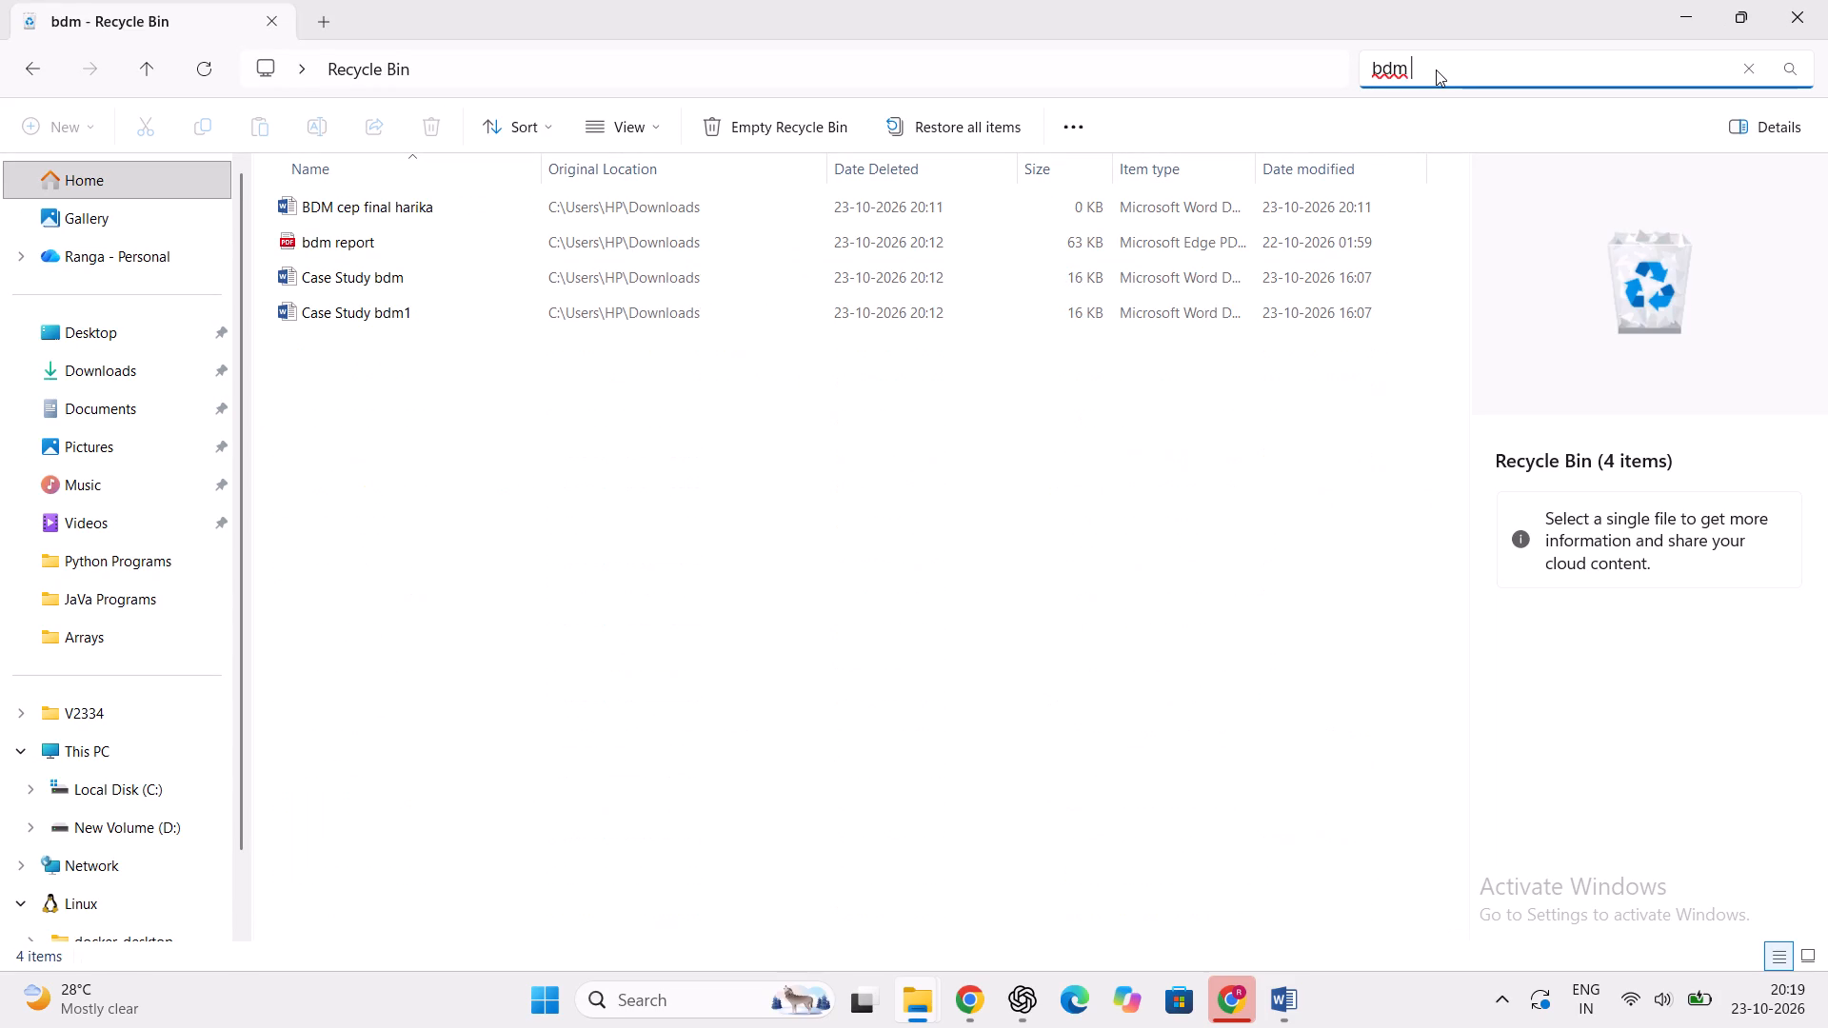
pyautogui.click(450, 213)
pyautogui.doubleClick(450, 213)
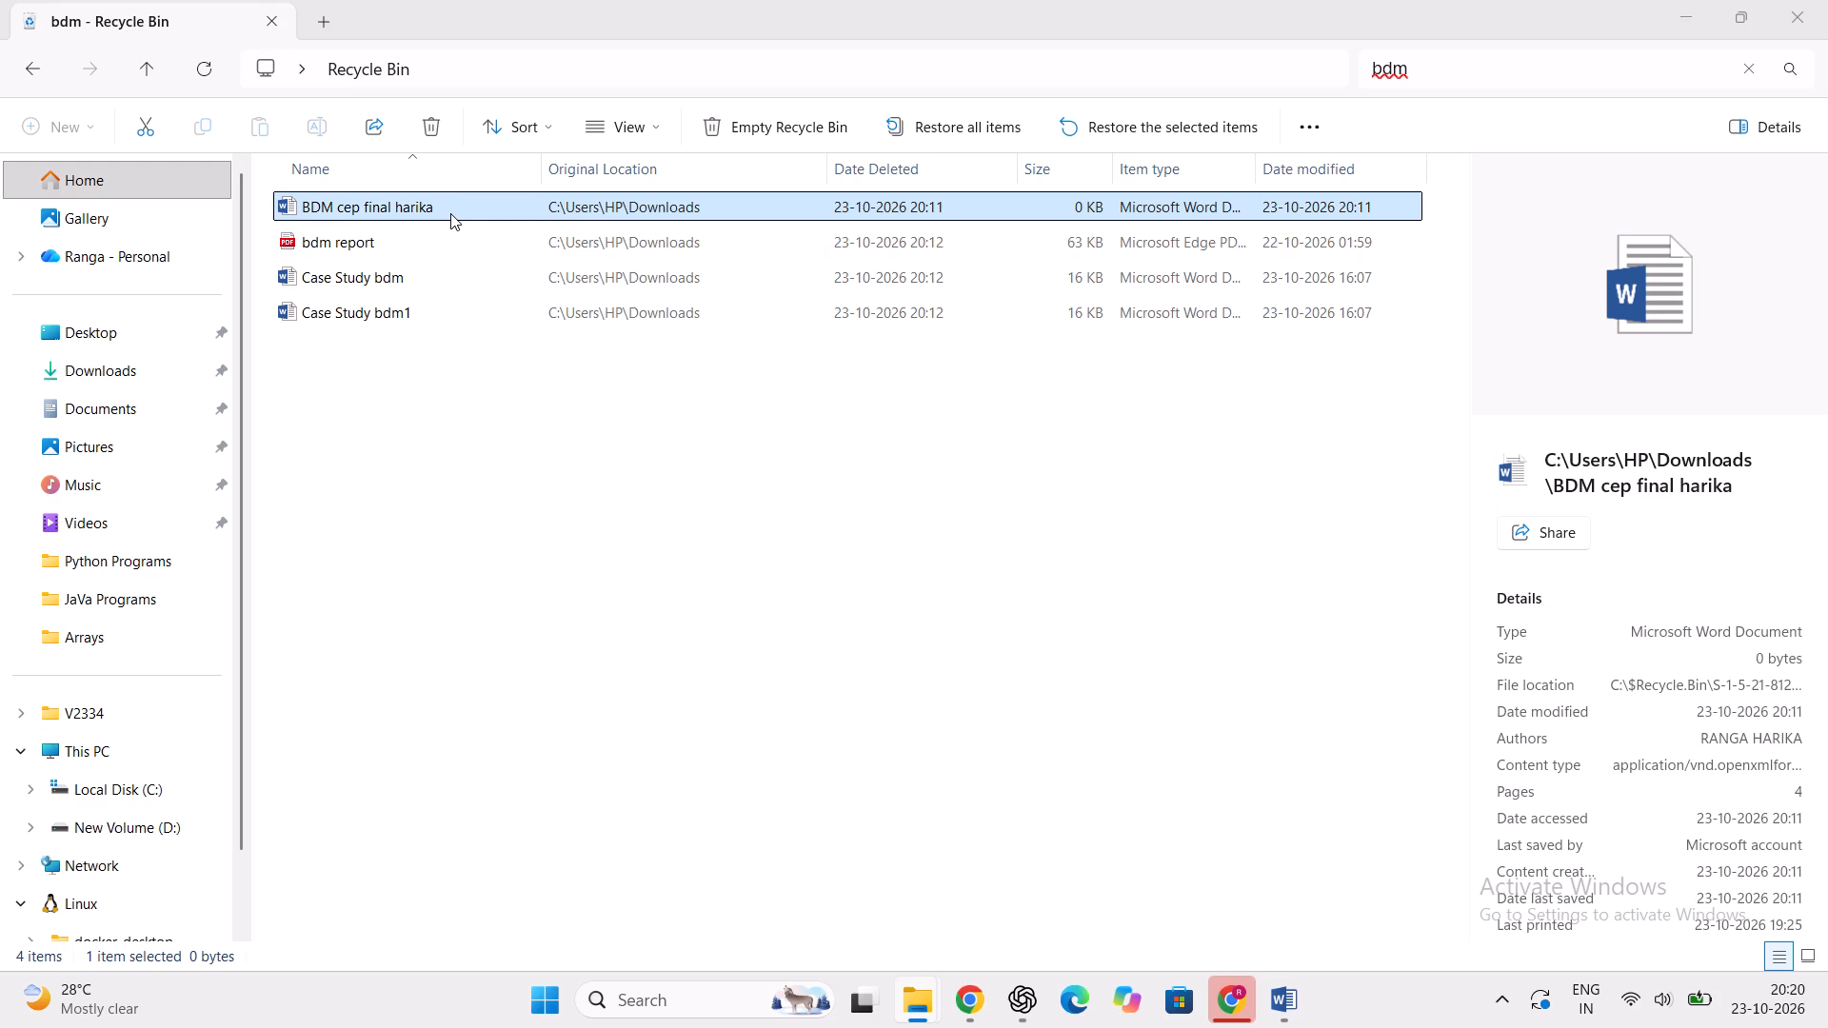
pyautogui.click(792, 670)
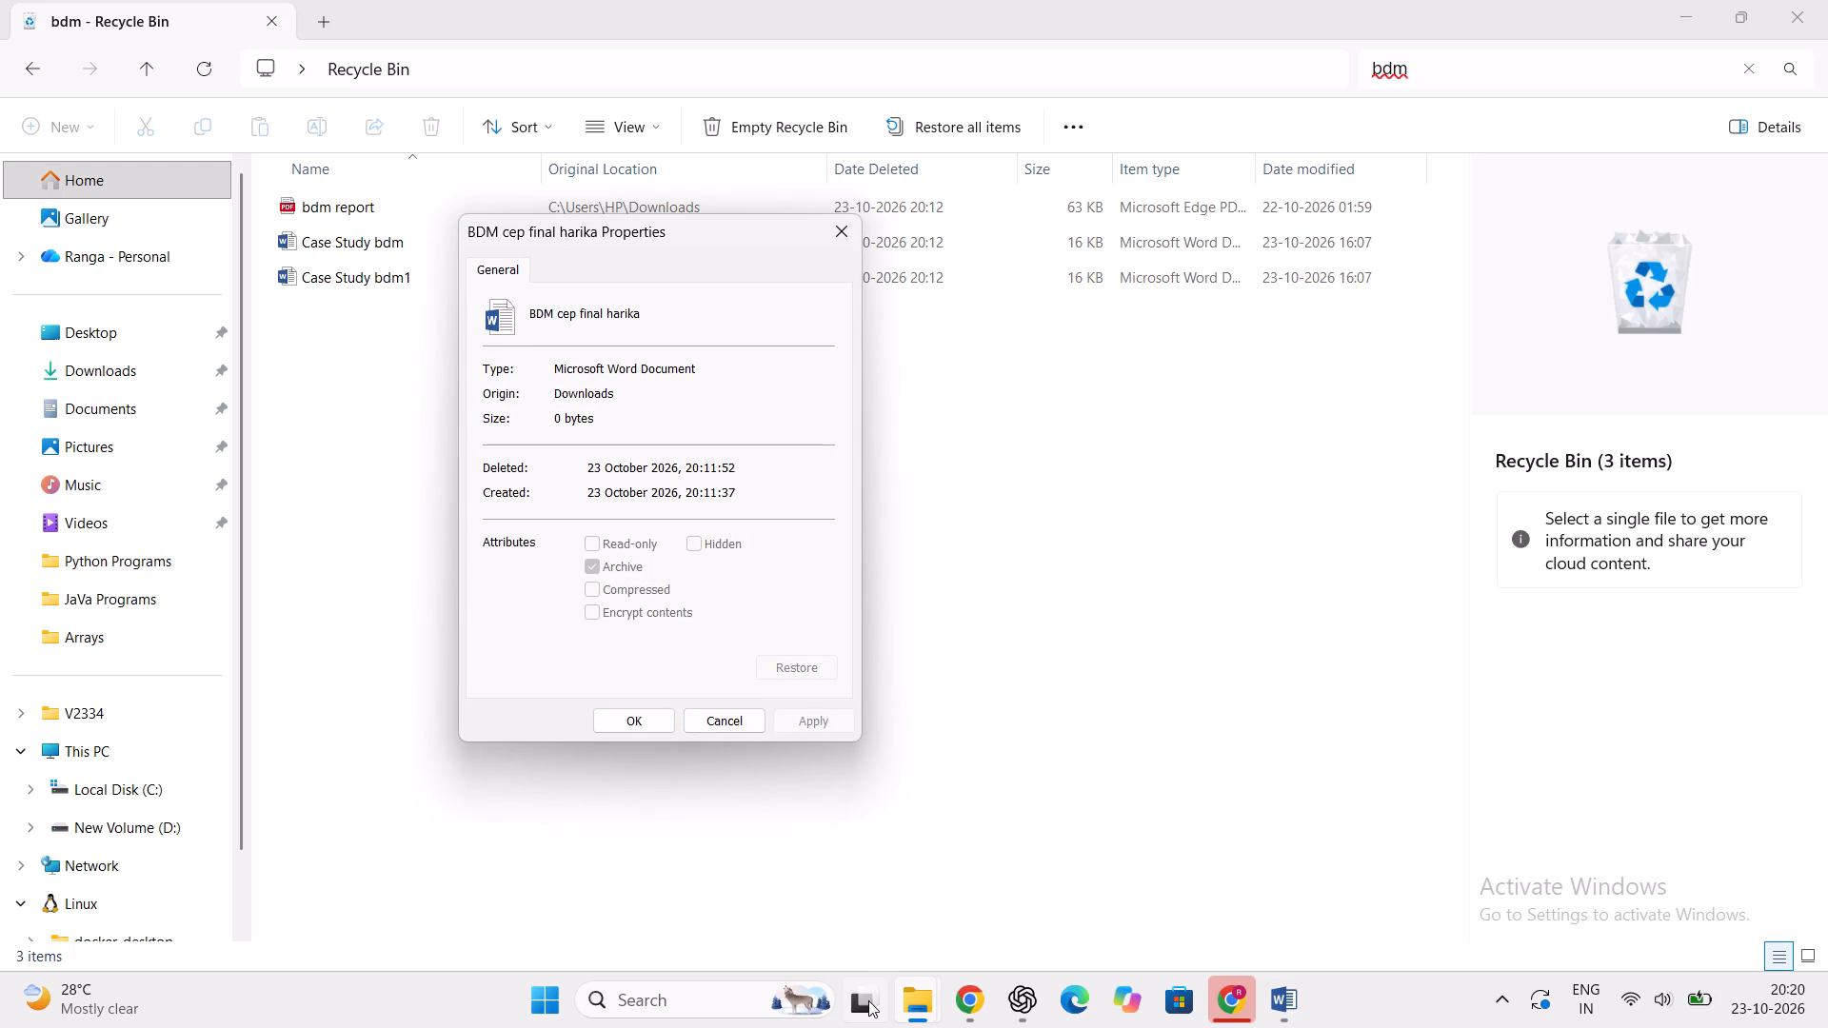
pyautogui.click(637, 723)
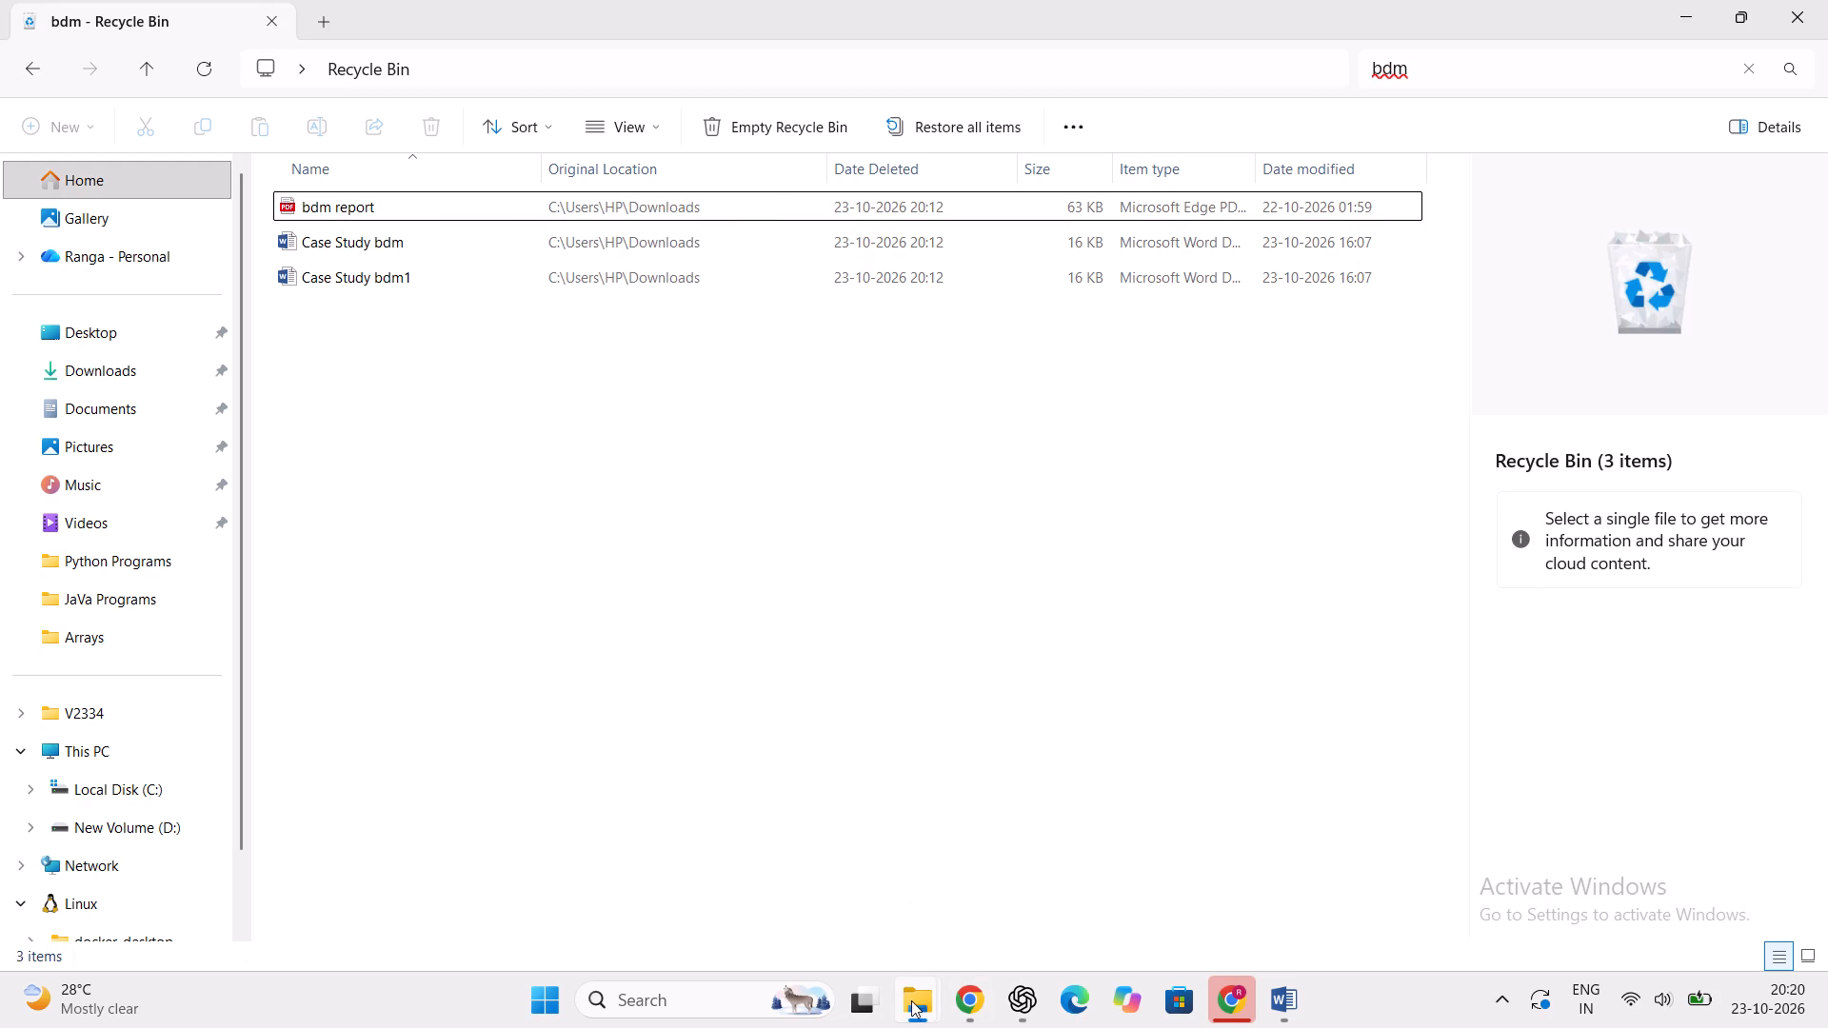
# Open the restored "BDM cep final" document in Word, save it as a PDF in Downloads, and check that folder.
pyautogui.click(906, 927)
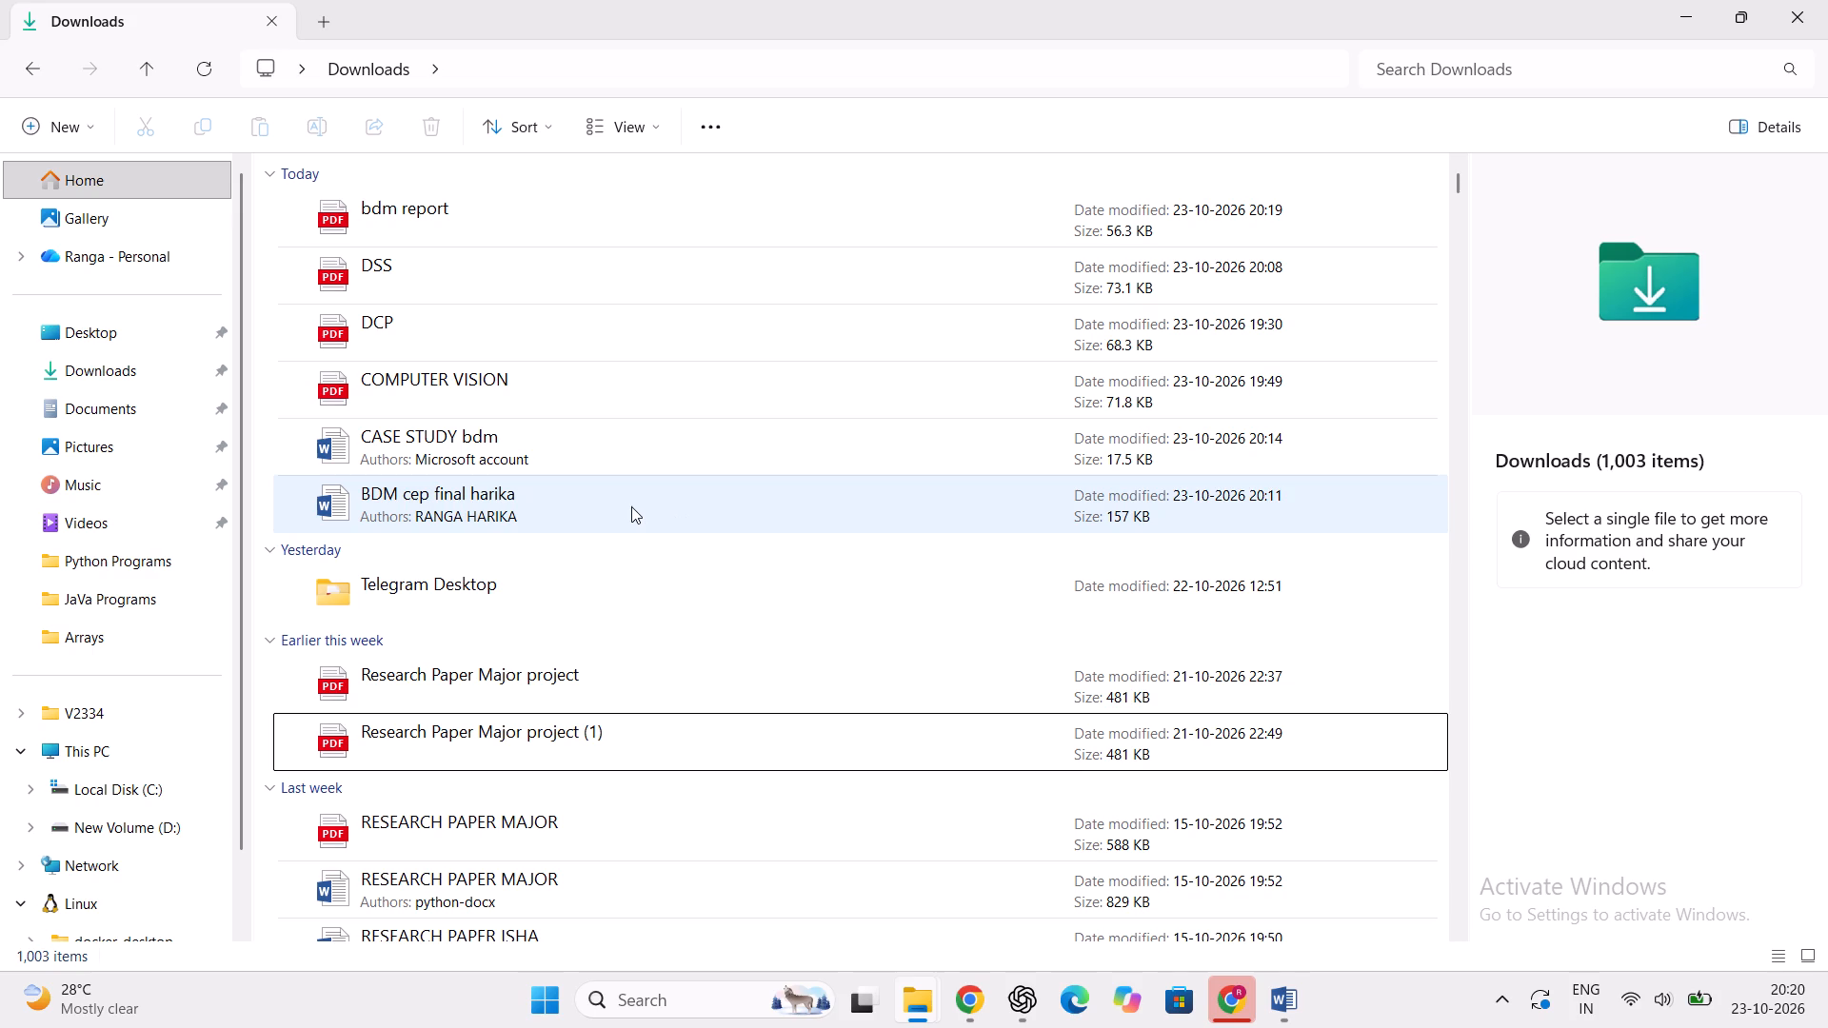
pyautogui.doubleClick(626, 505)
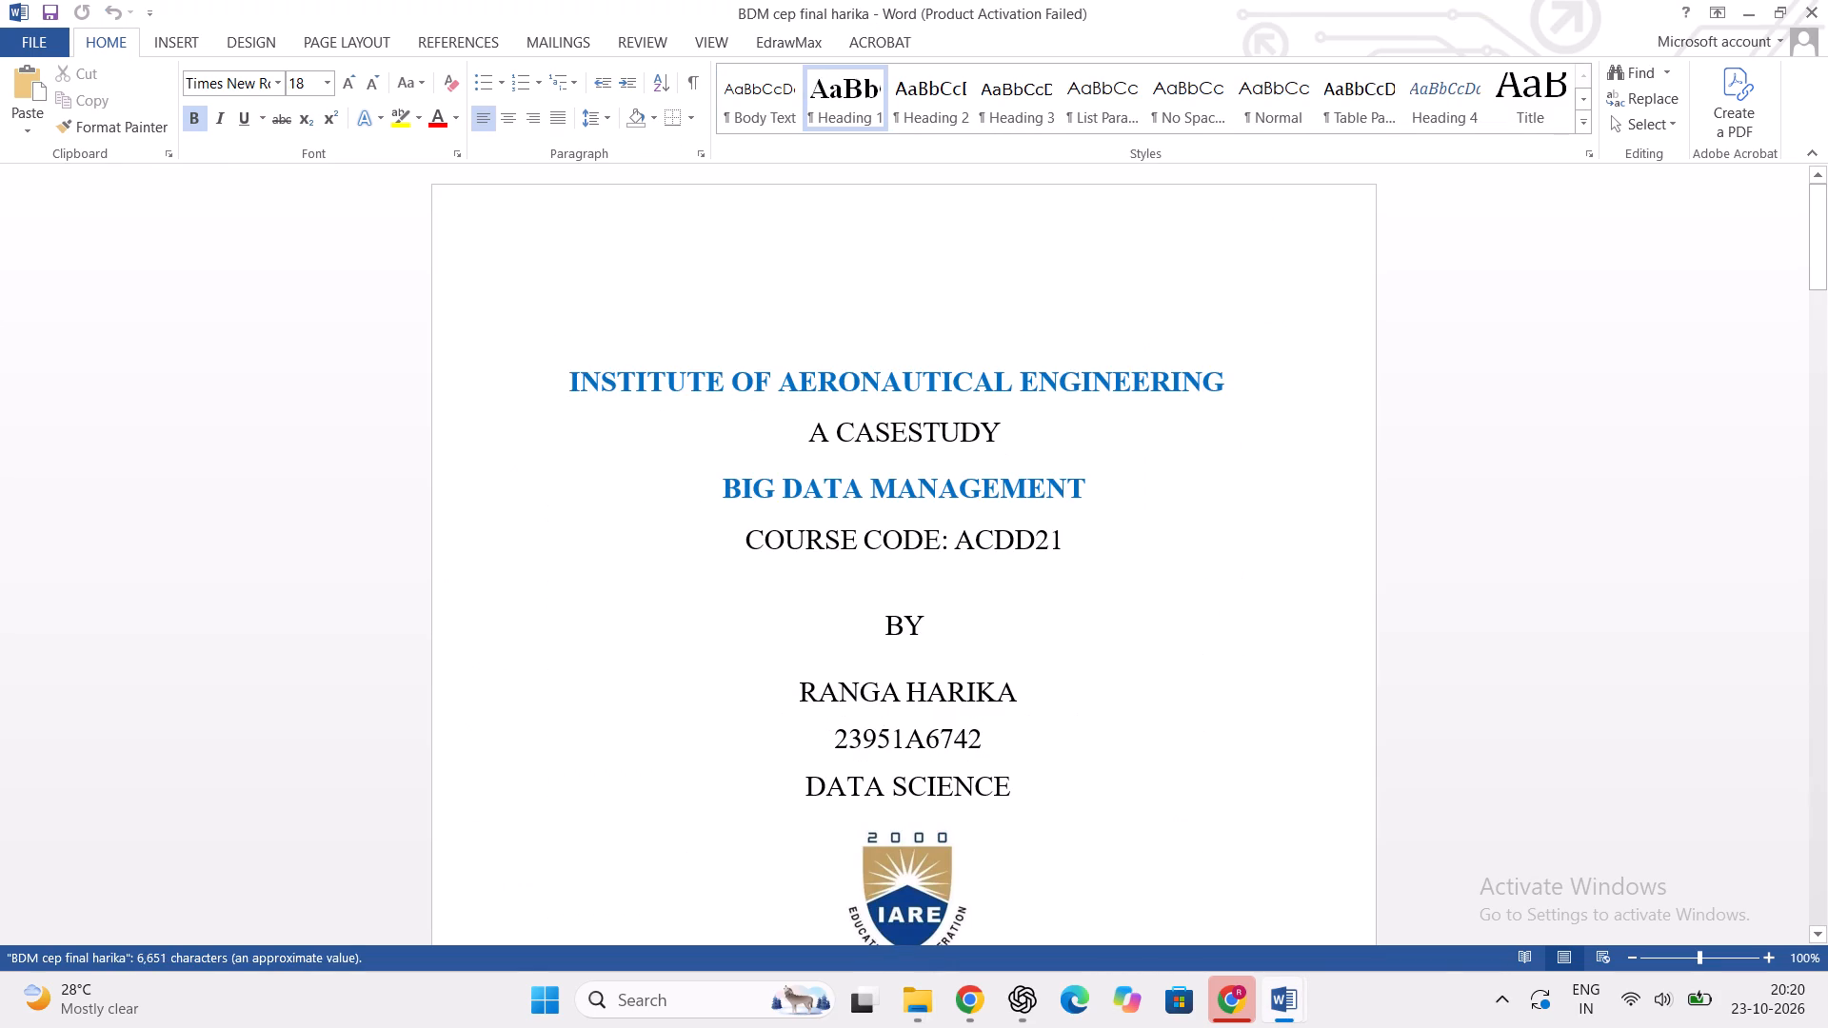
pyautogui.click(25, 37)
pyautogui.click(33, 236)
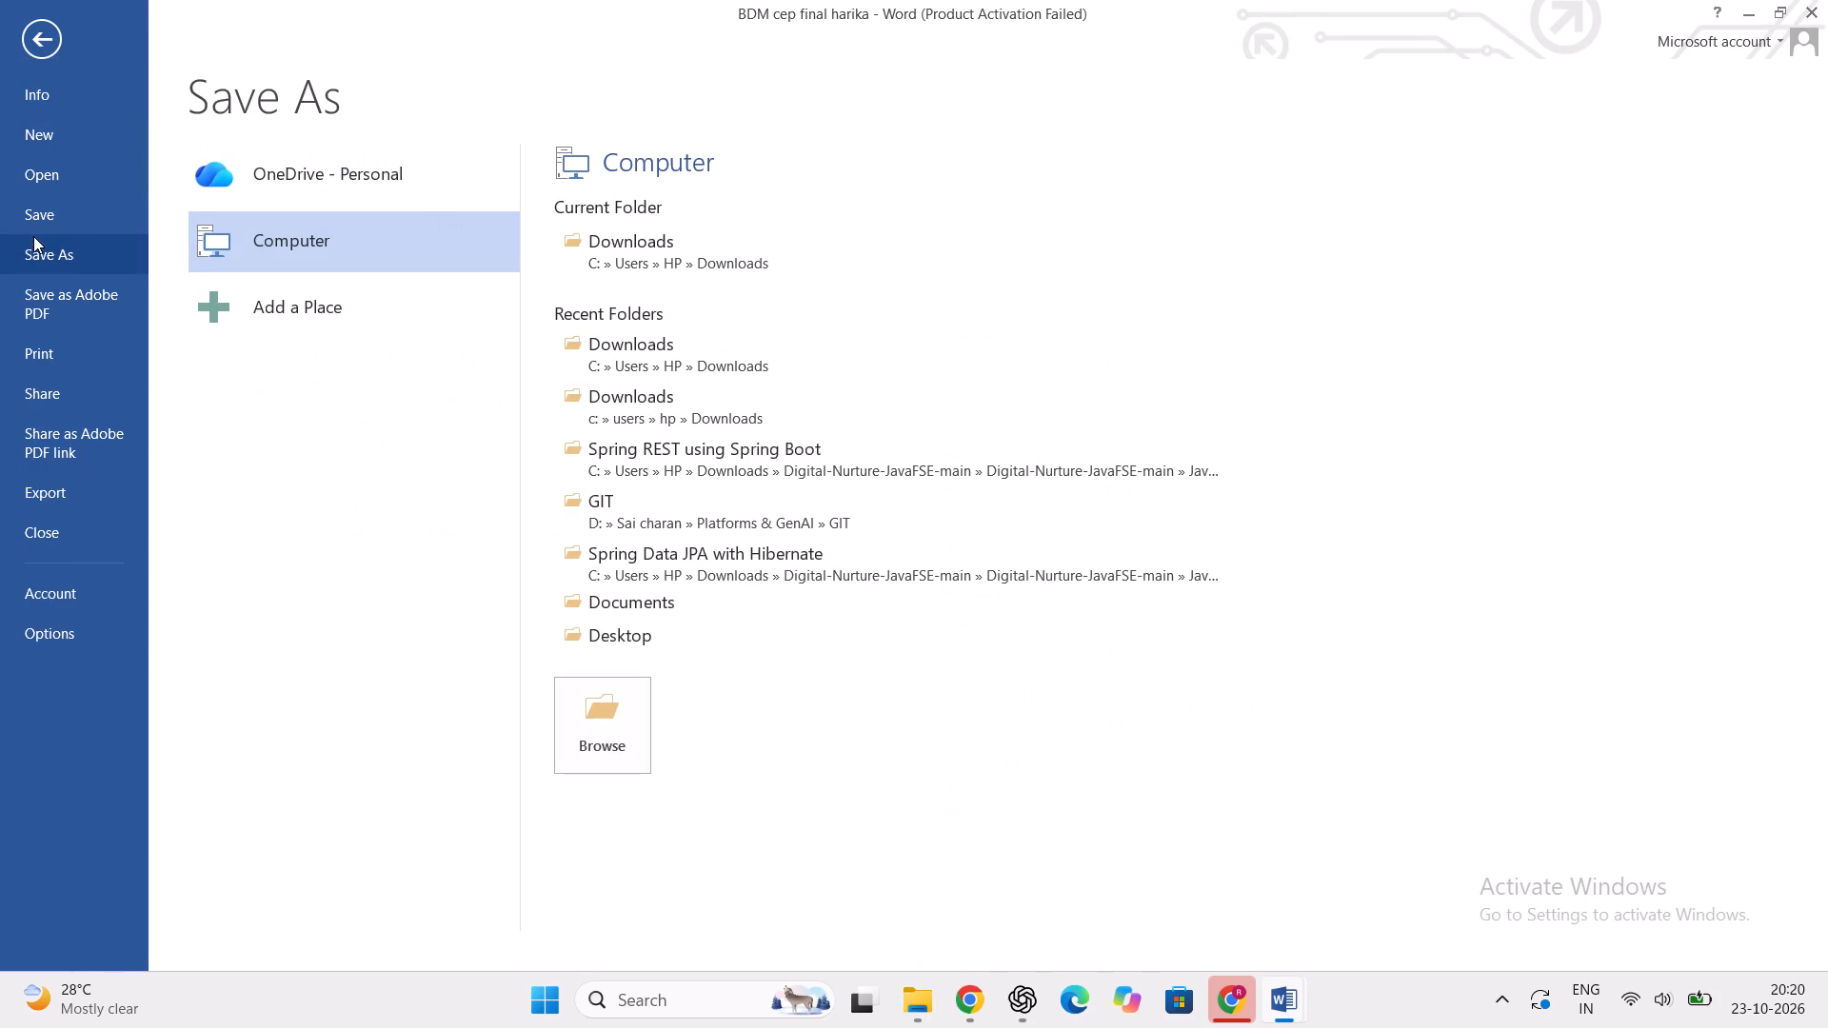
pyautogui.click(637, 261)
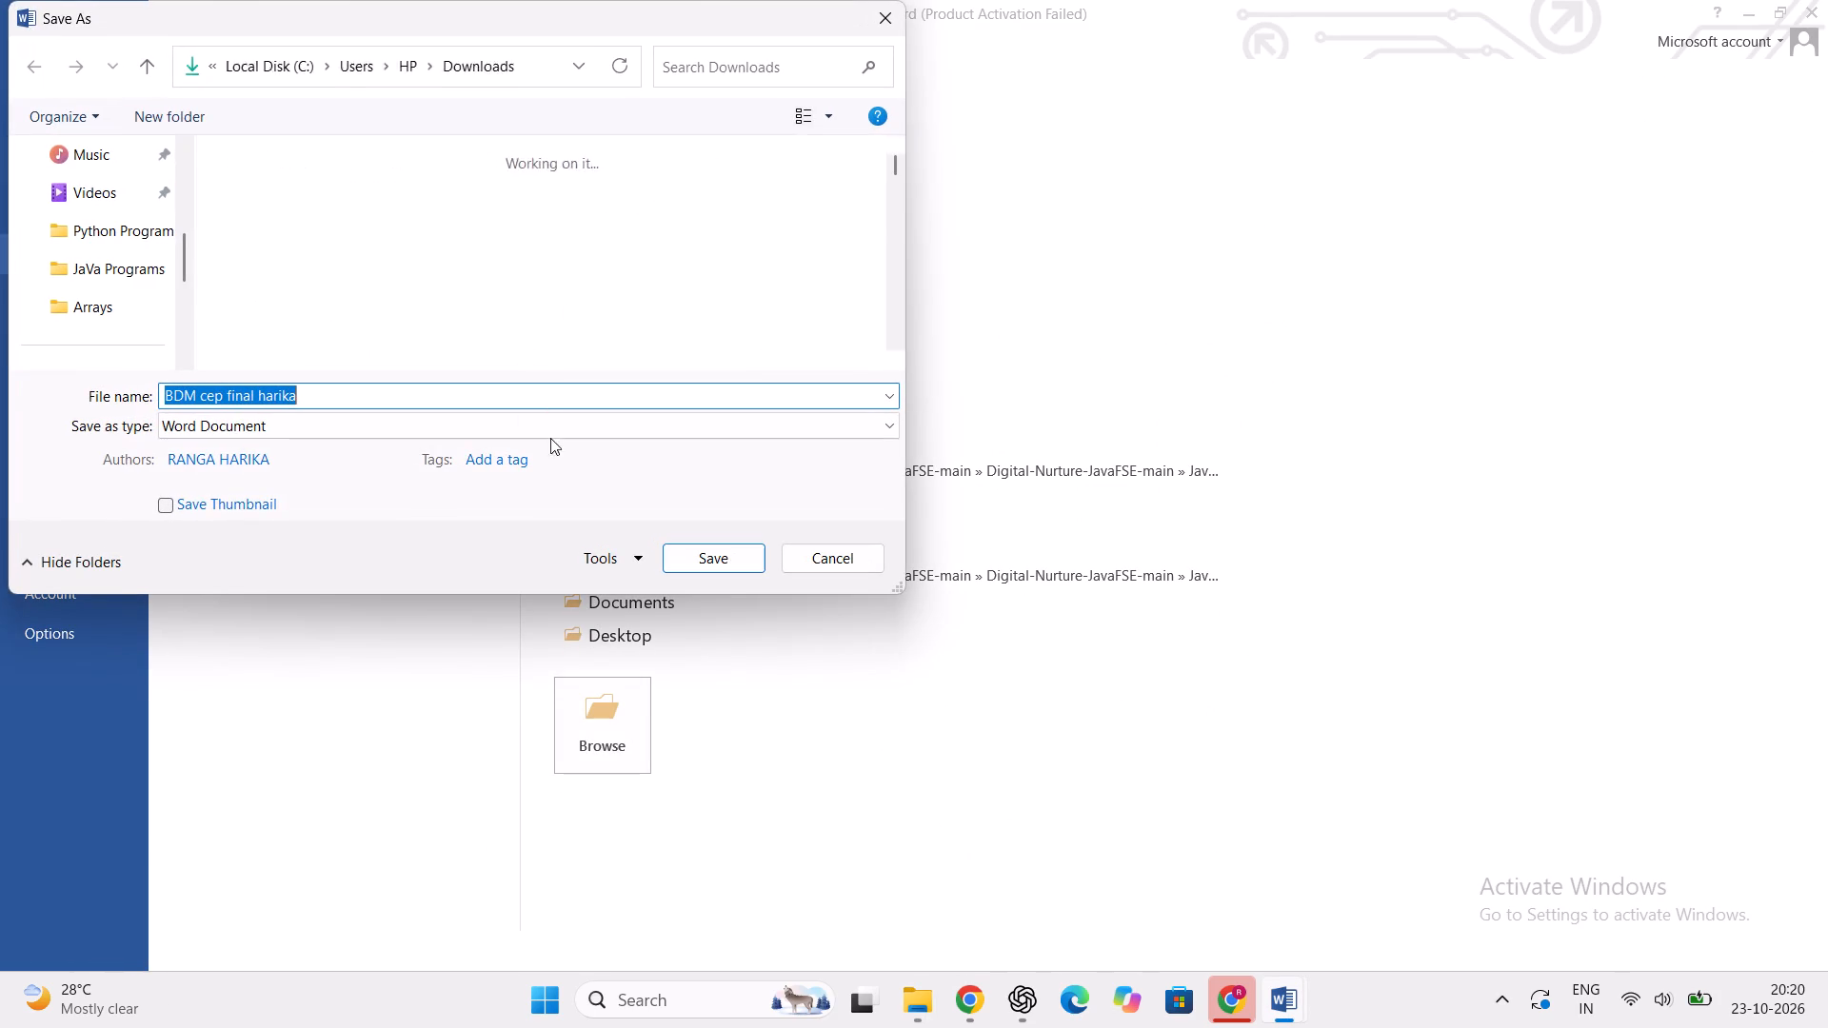
pyautogui.click(464, 437)
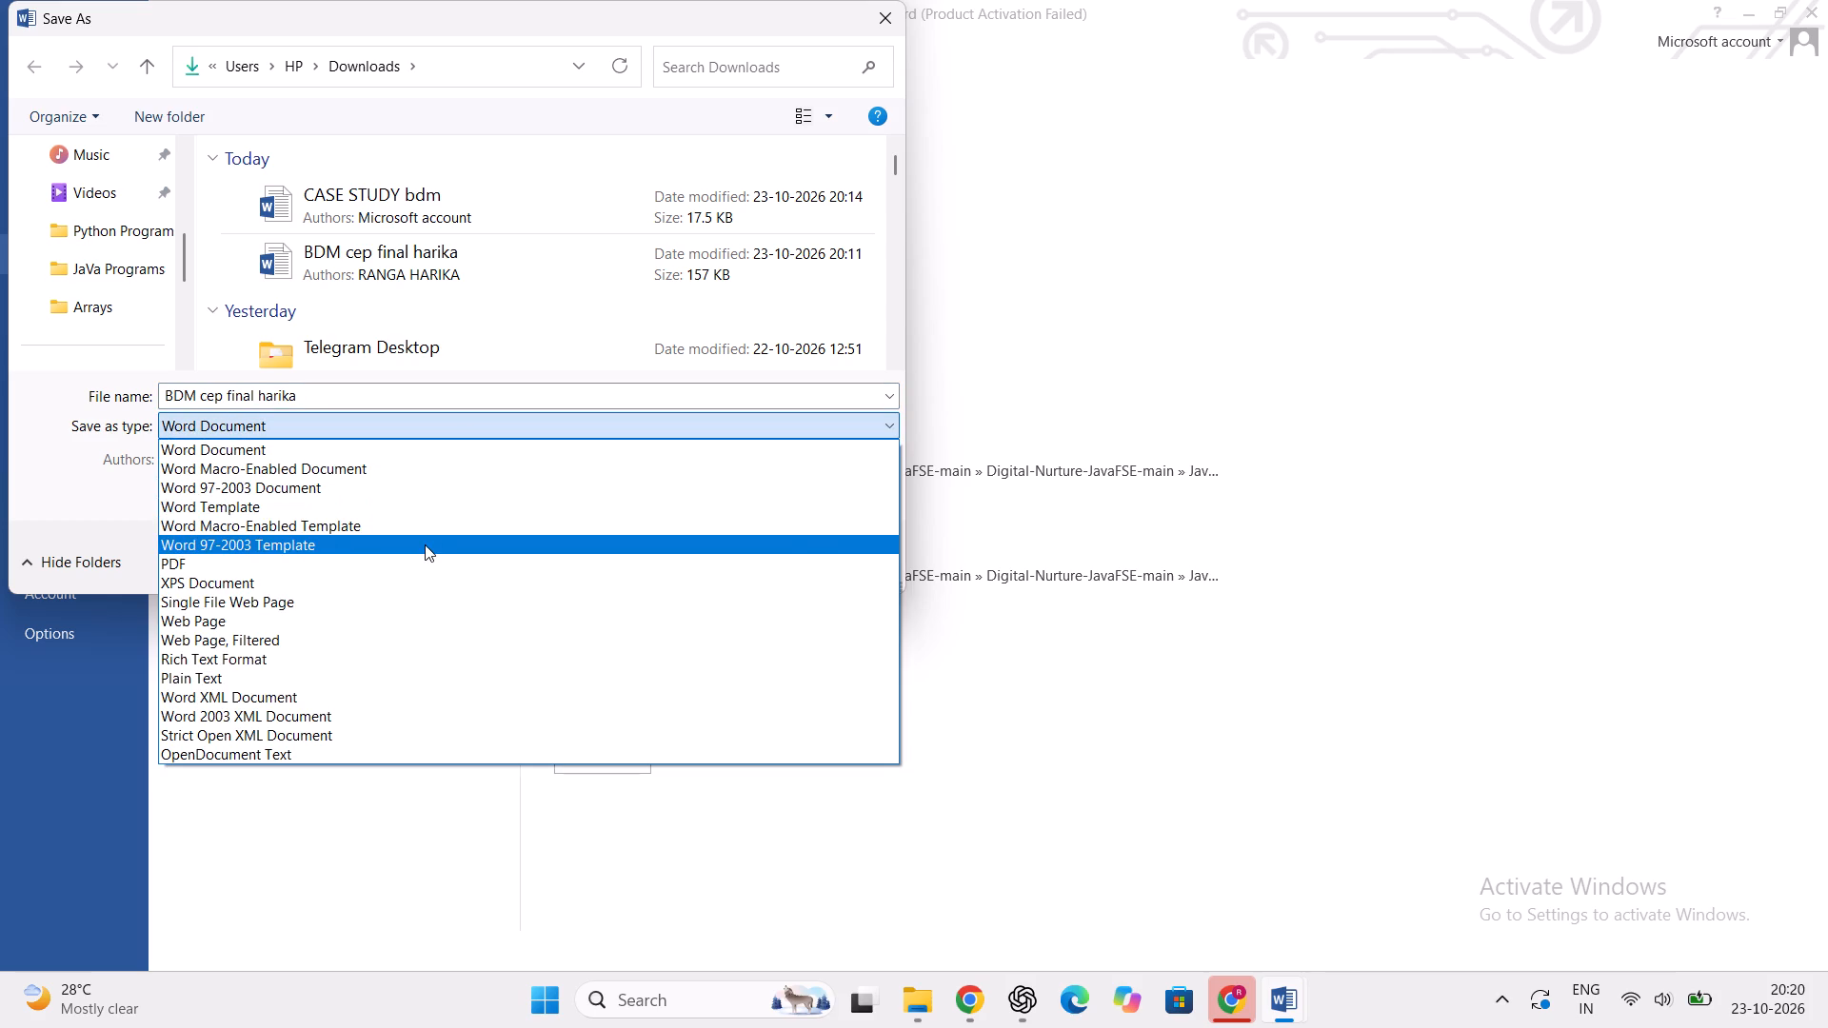
pyautogui.click(412, 562)
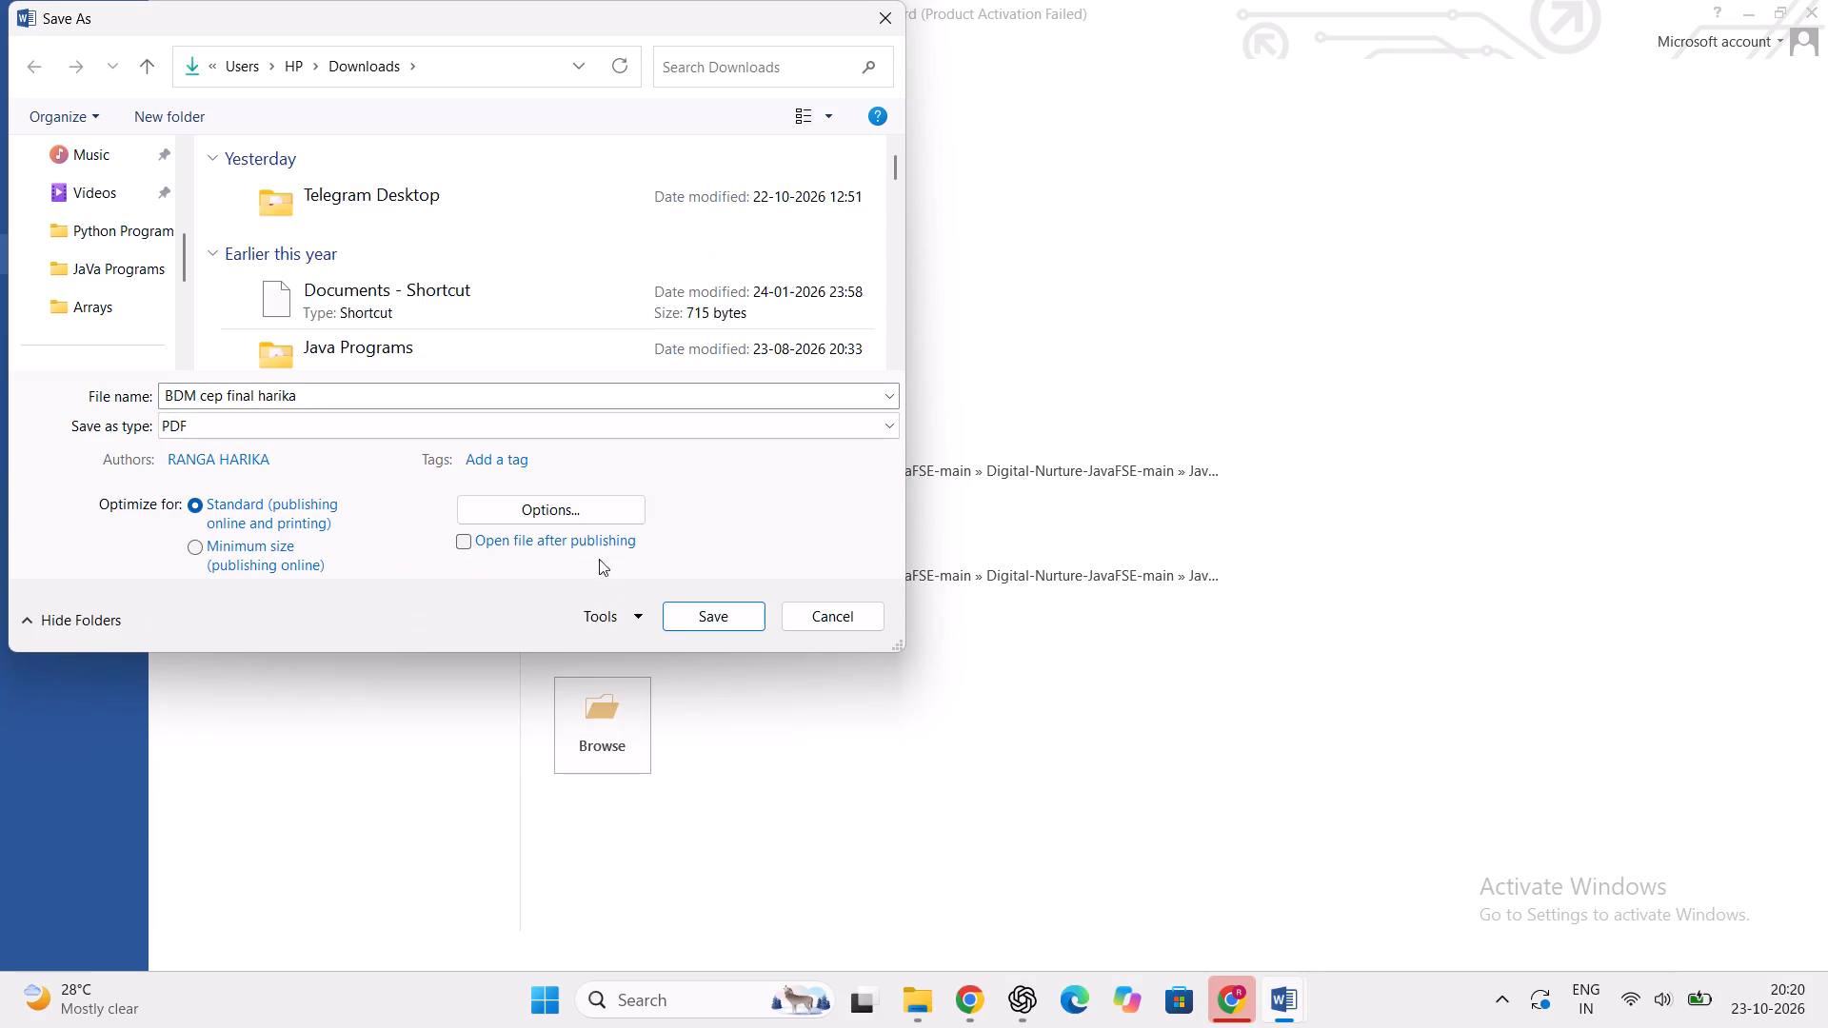
pyautogui.click(681, 611)
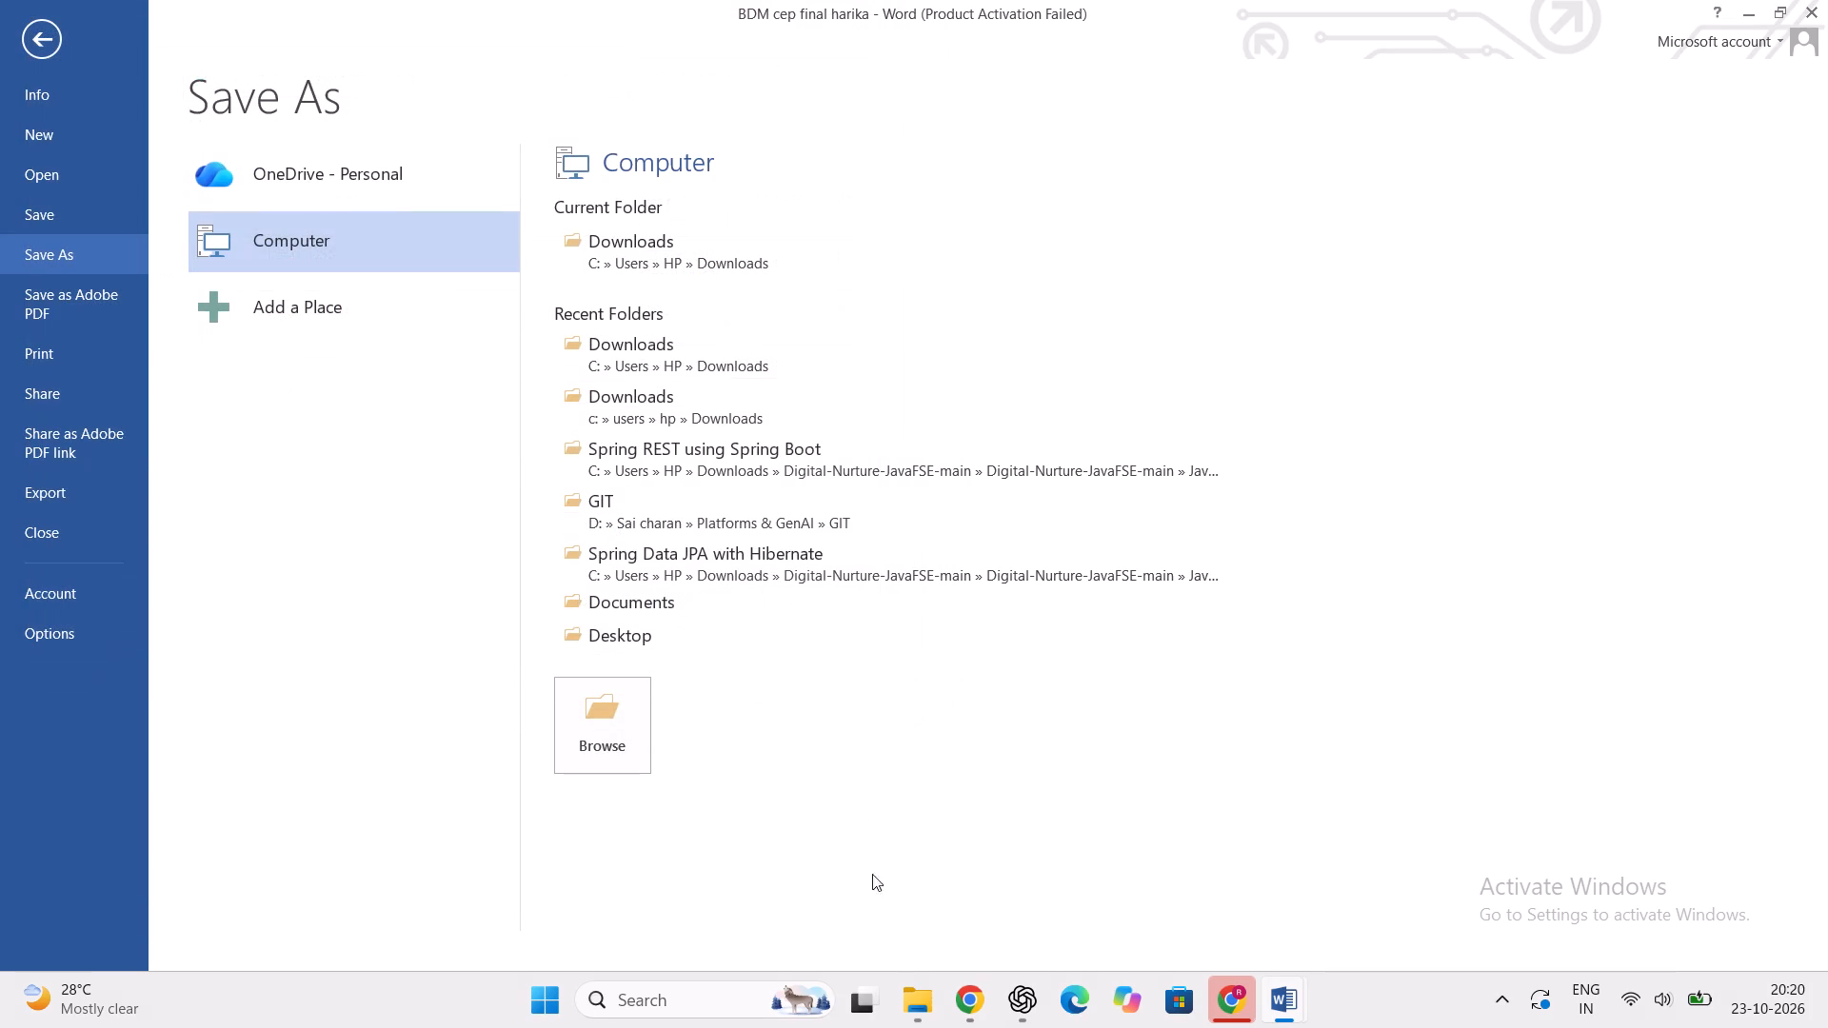
pyautogui.click(918, 929)
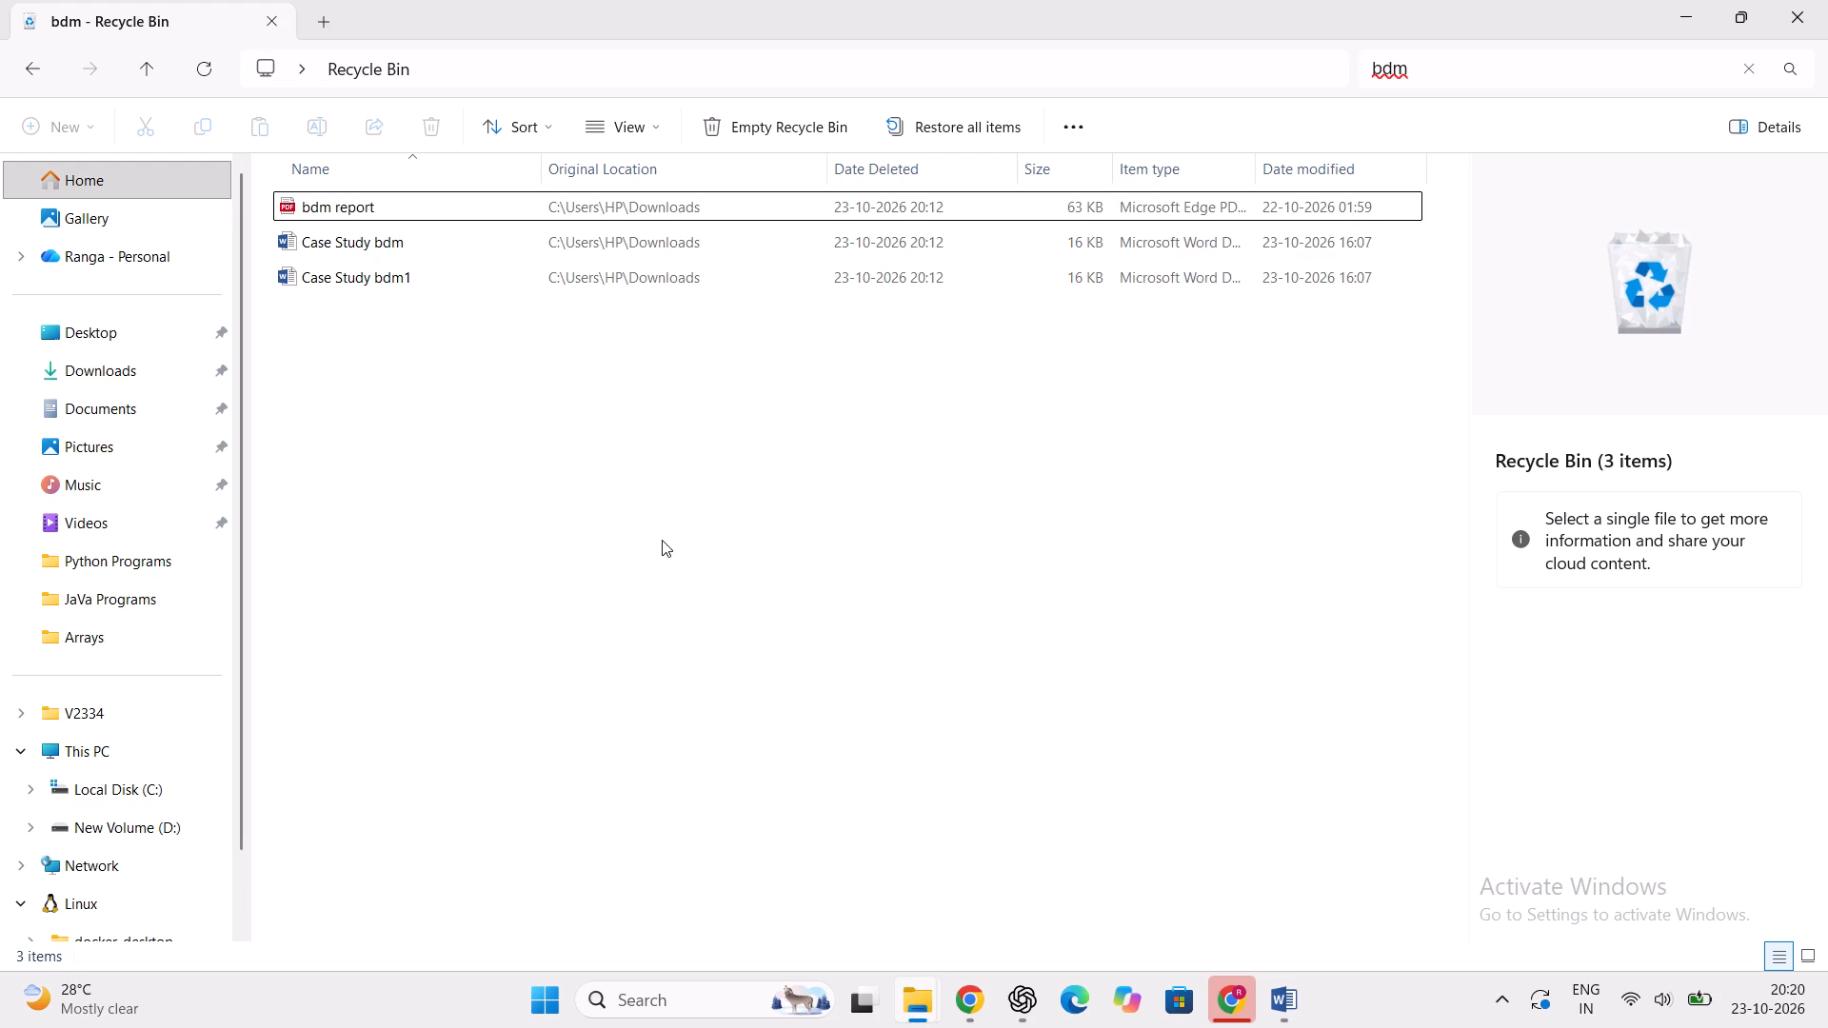
pyautogui.doubleClick(124, 377)
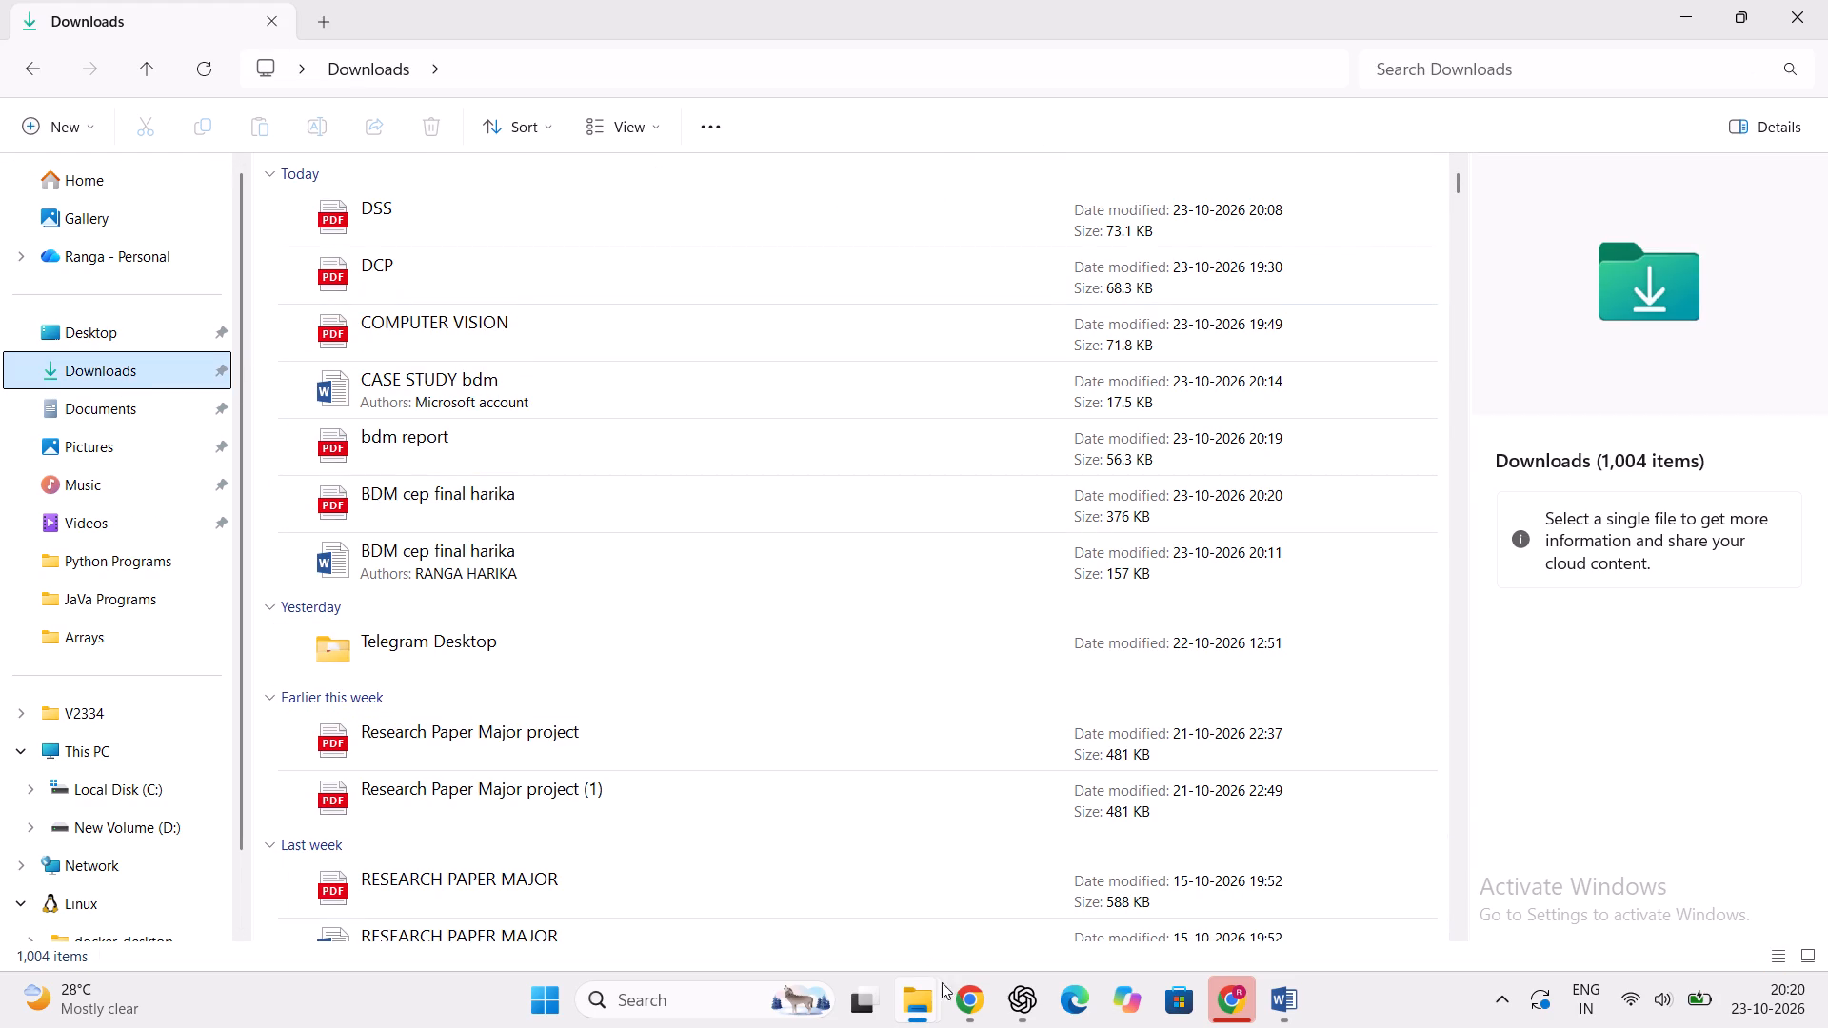
# Switch to iLovePDF in Chrome and load the "BDM cep final" PDF into the Merge PDF tool.
pyautogui.click(937, 921)
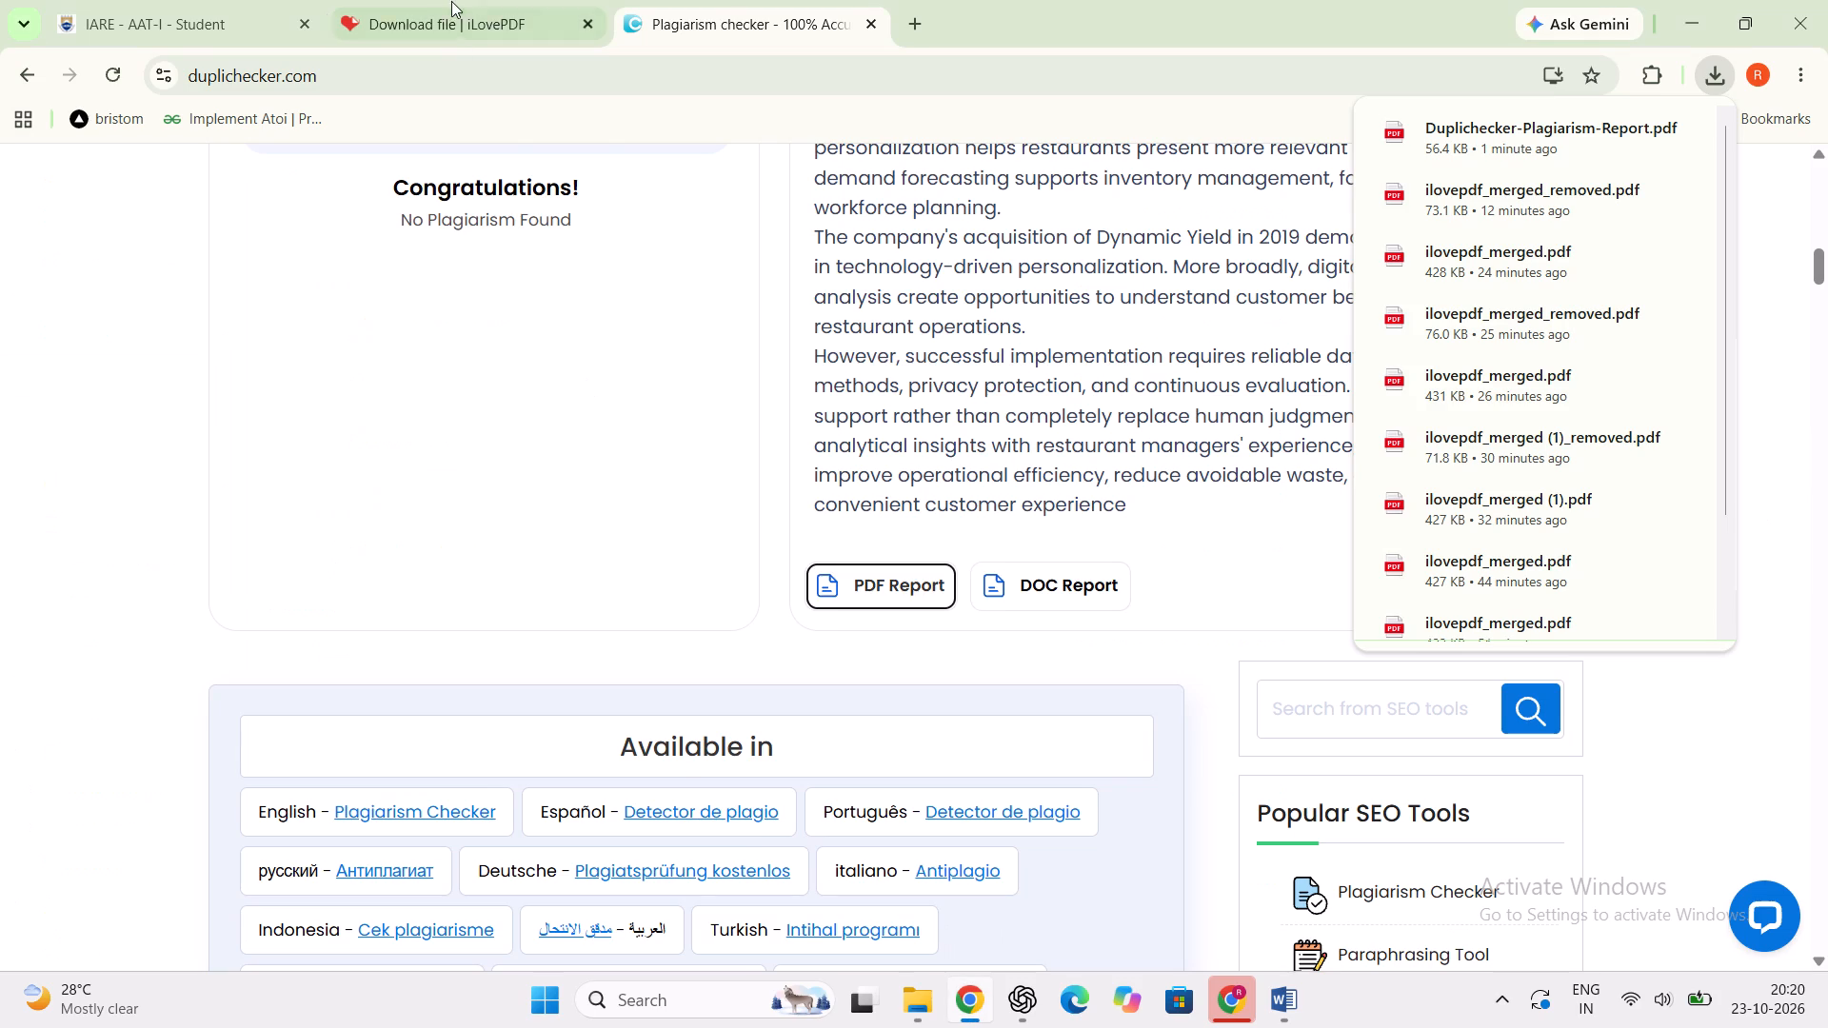
pyautogui.click(453, 0)
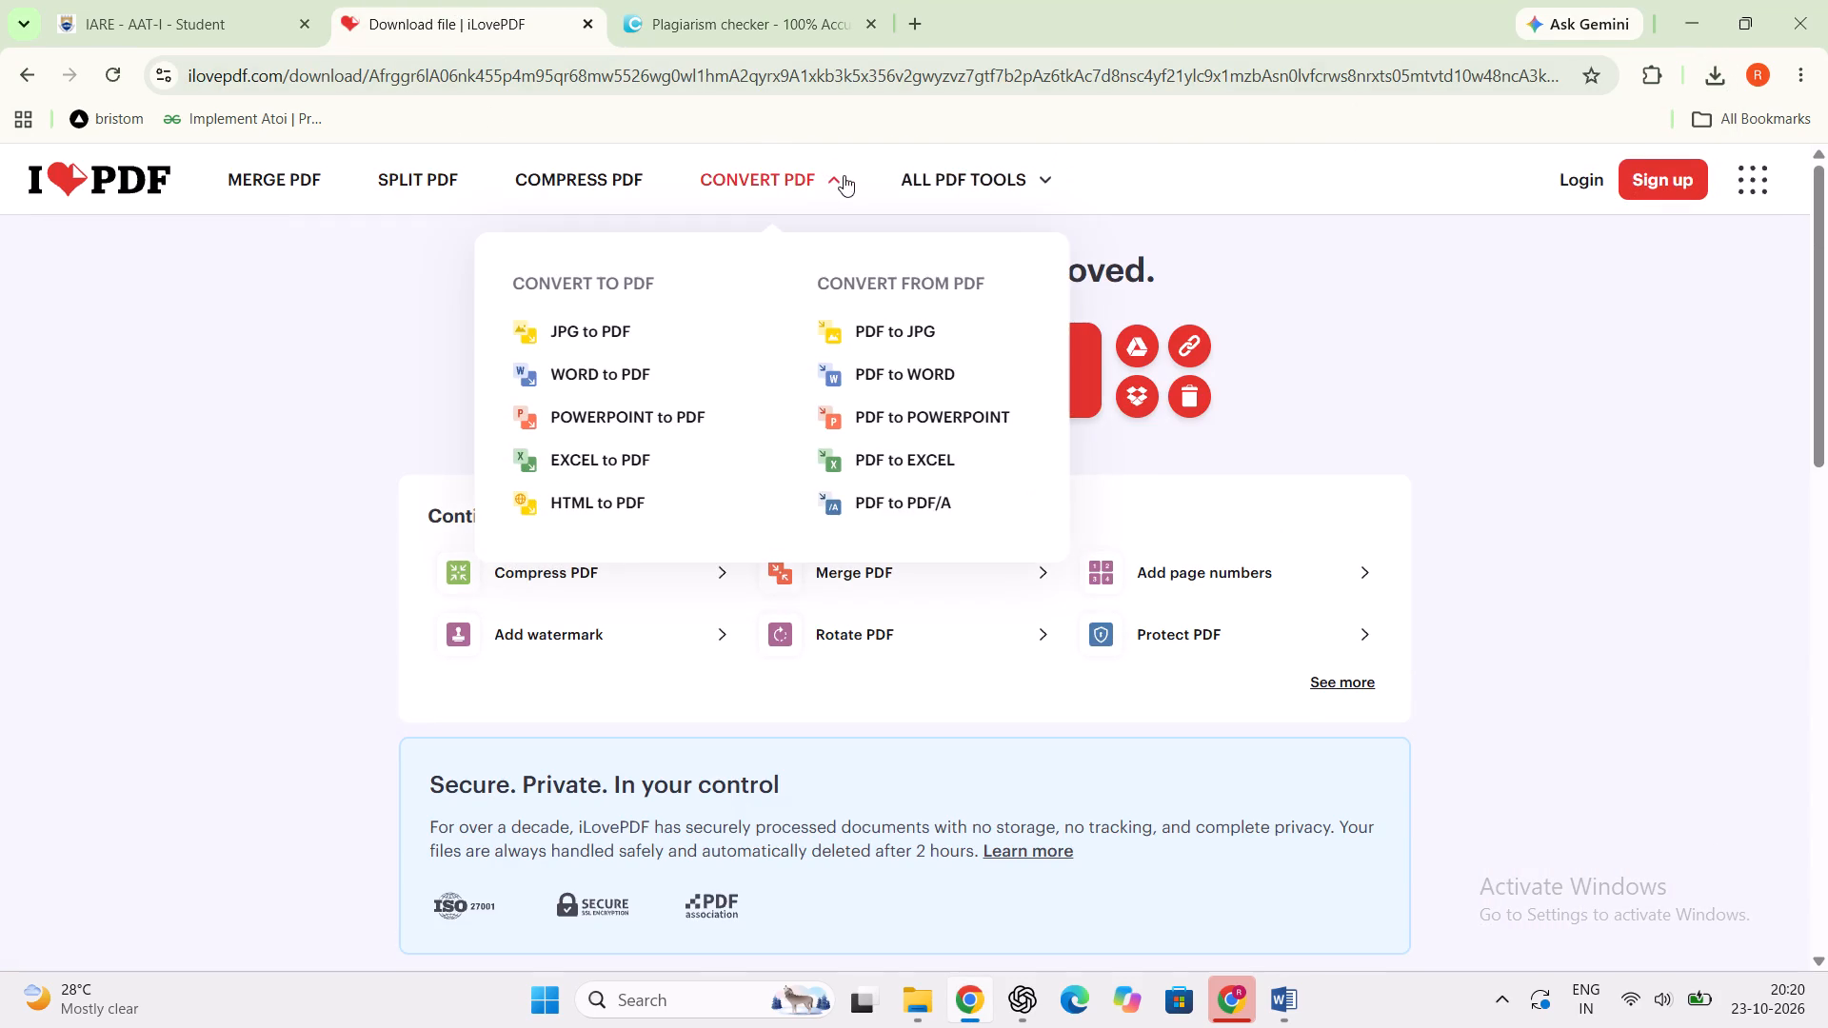
pyautogui.click(190, 332)
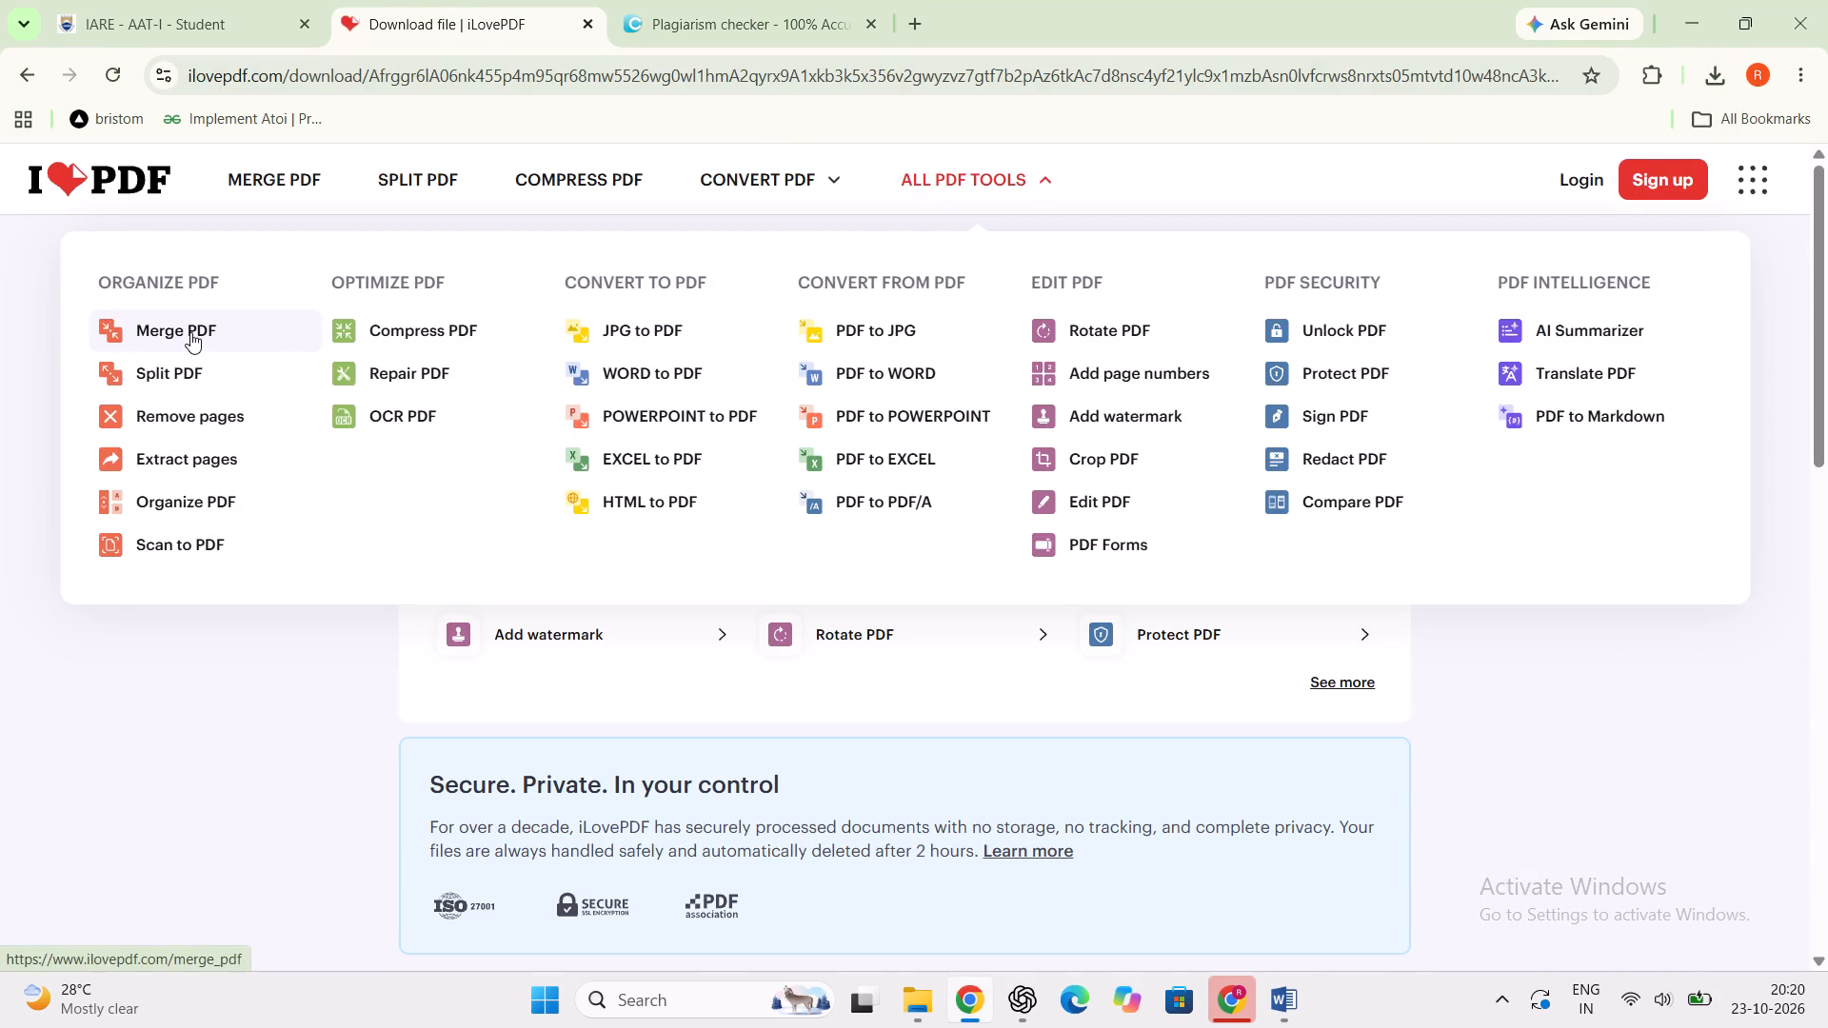
pyautogui.click(903, 463)
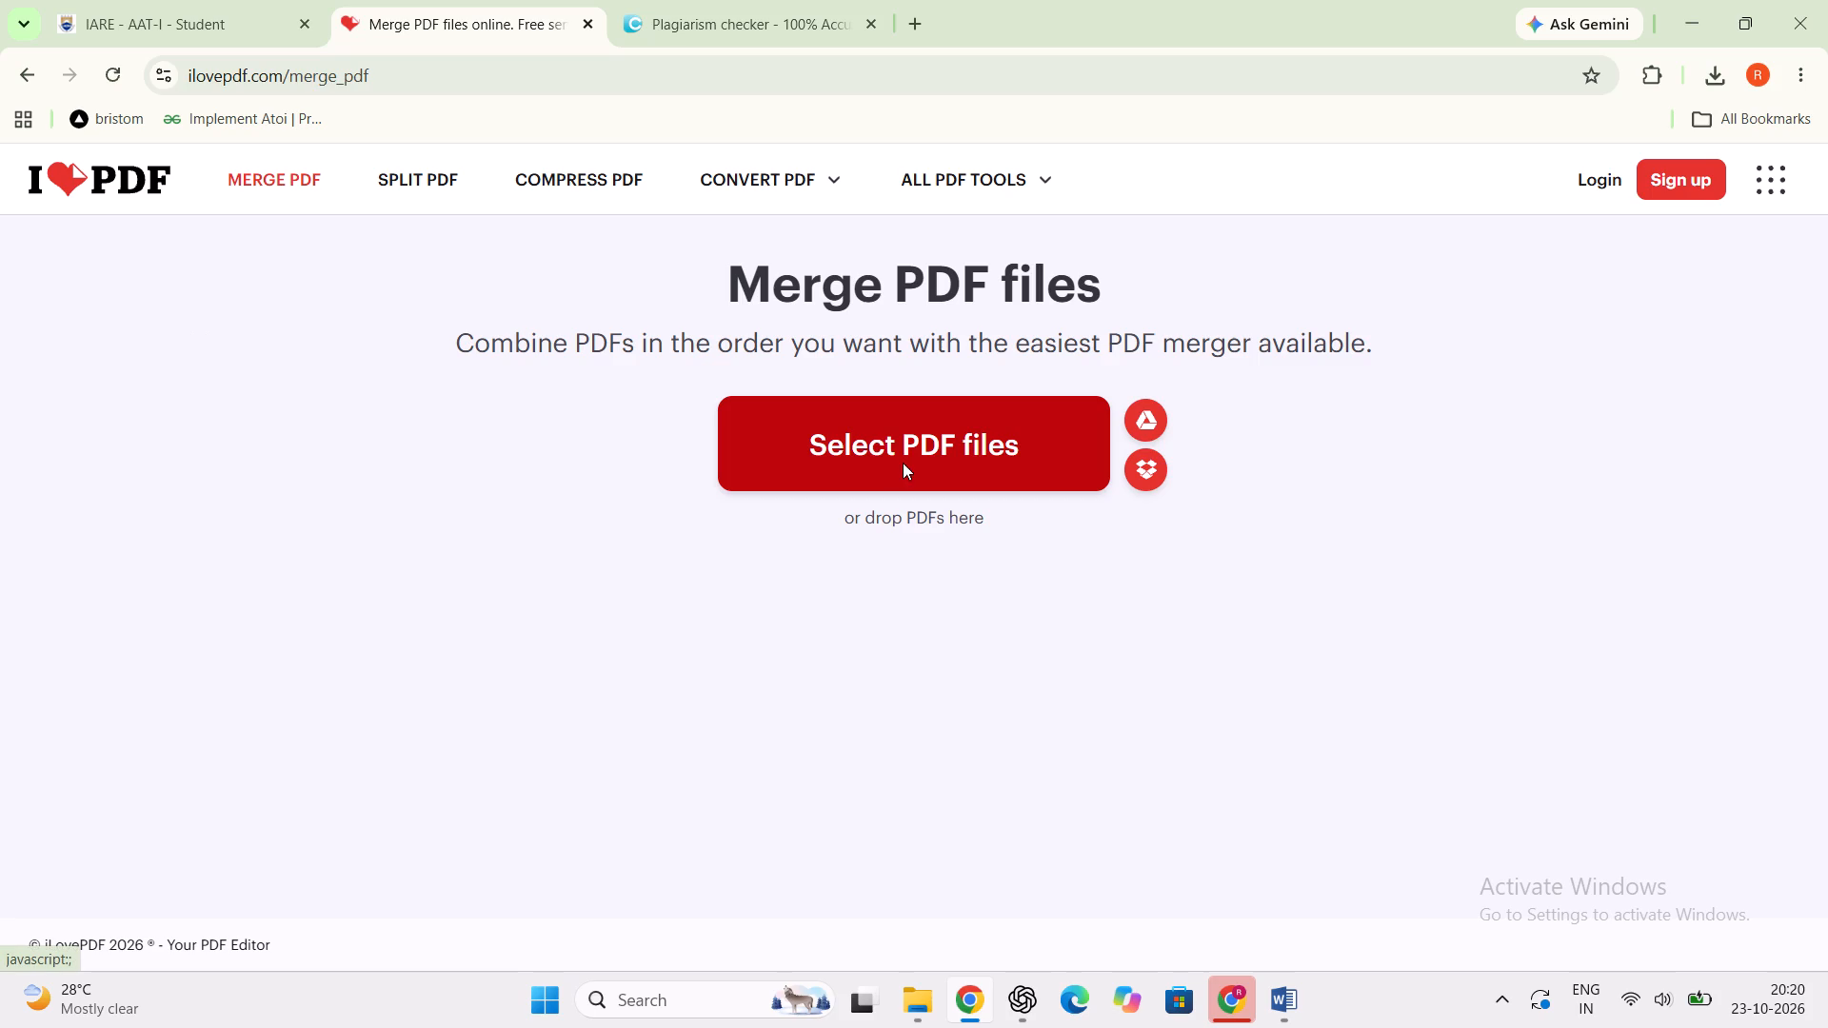
pyautogui.click(765, 218)
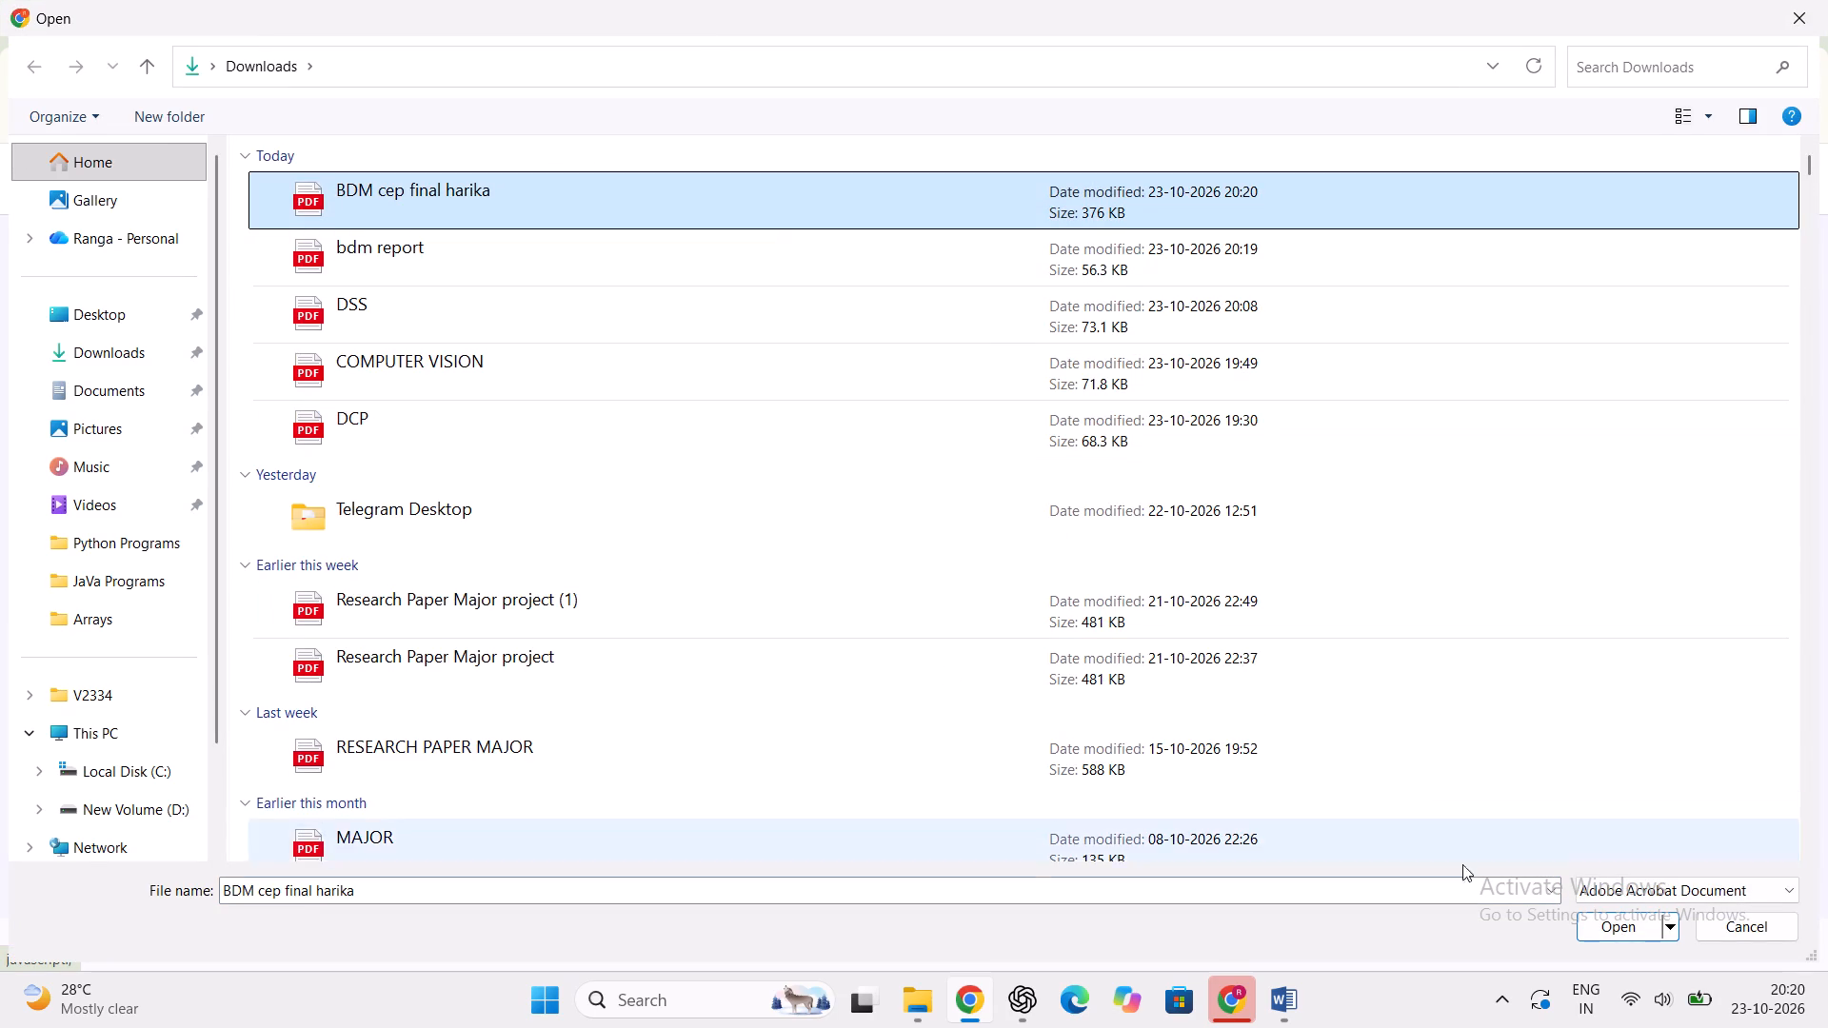
pyautogui.click(1601, 919)
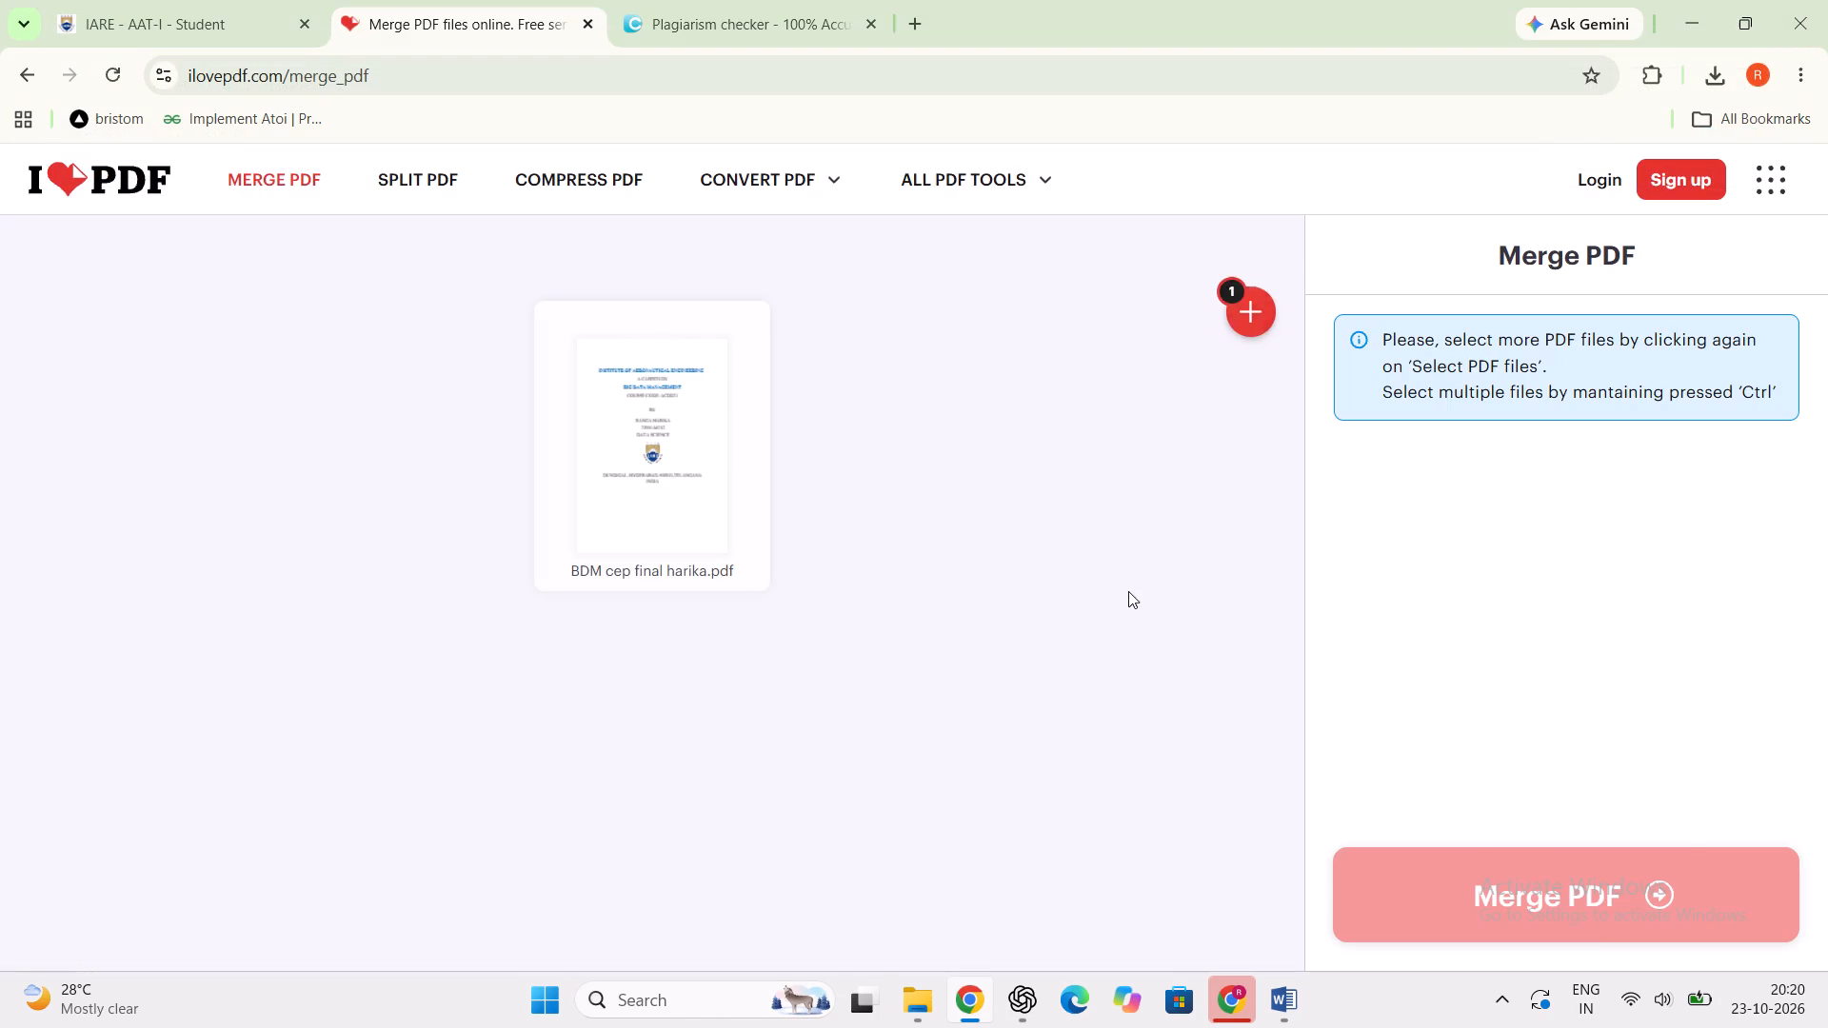
# Add the "bdm report" PDF from Downloads after the "BDM cep final" cover file and merge the two into one PDF.
pyautogui.click(1242, 299)
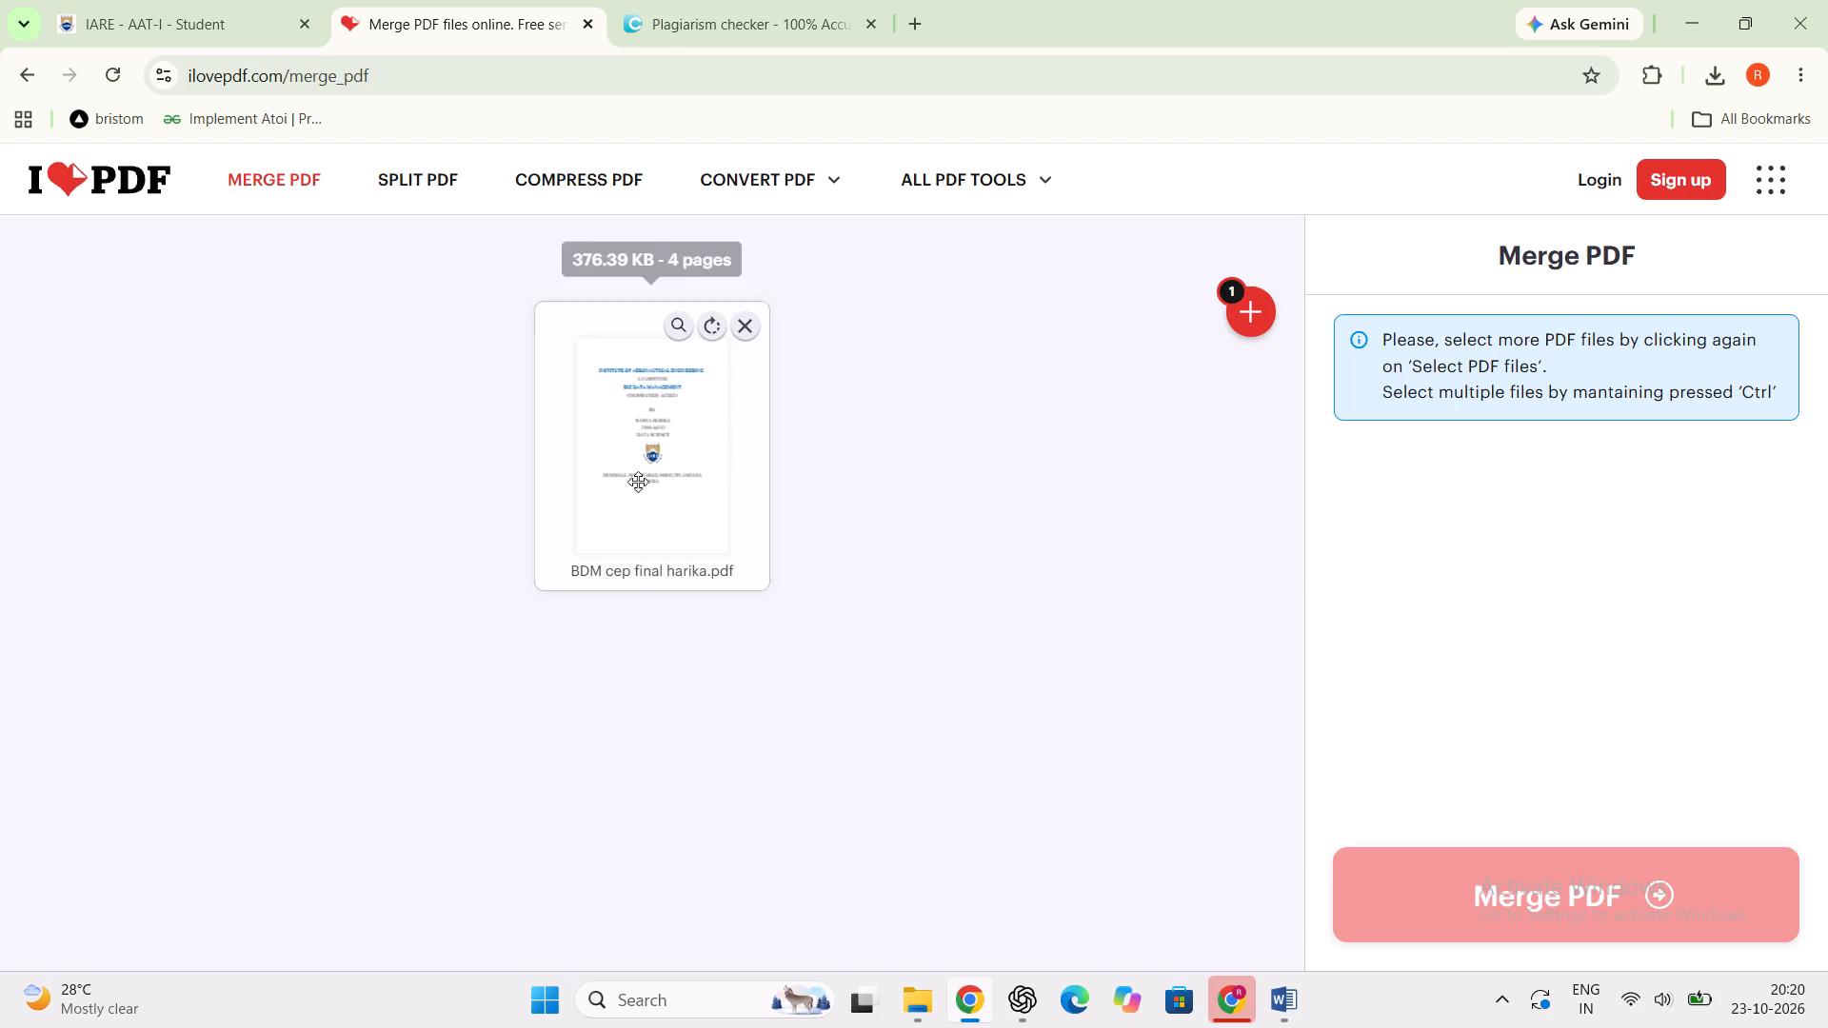
pyautogui.click(1251, 318)
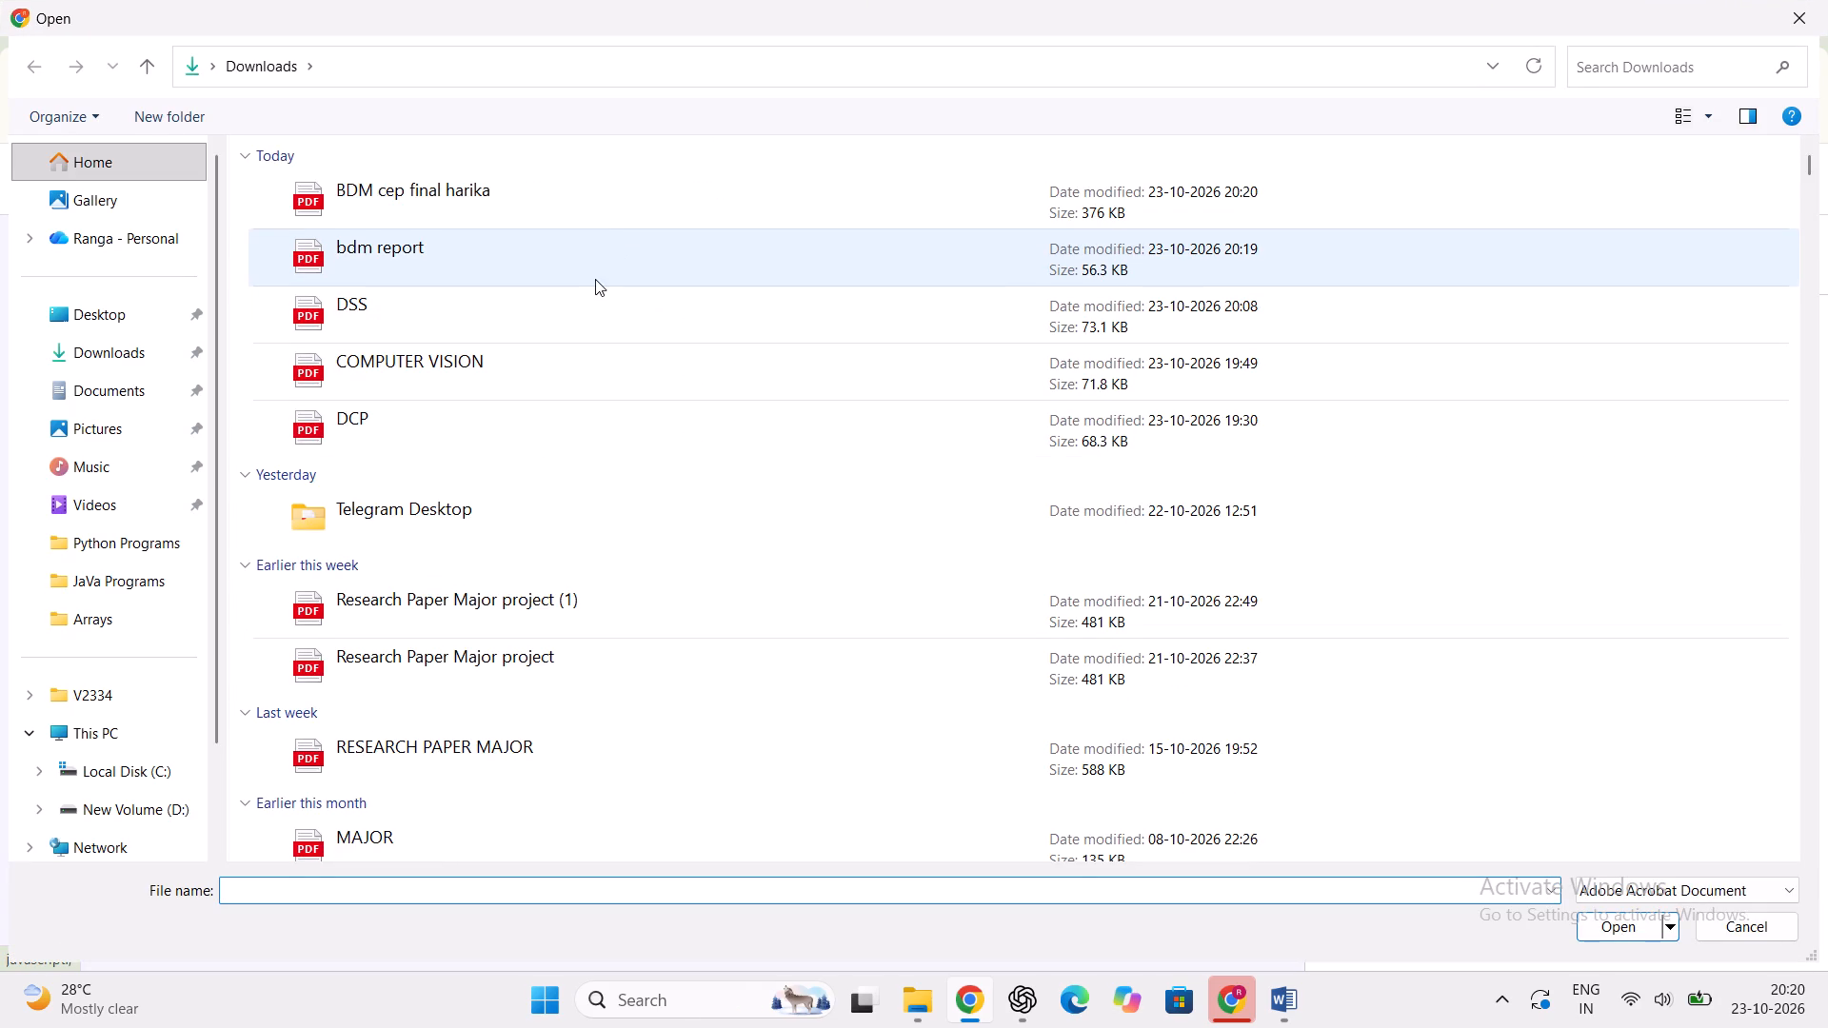
pyautogui.click(595, 279)
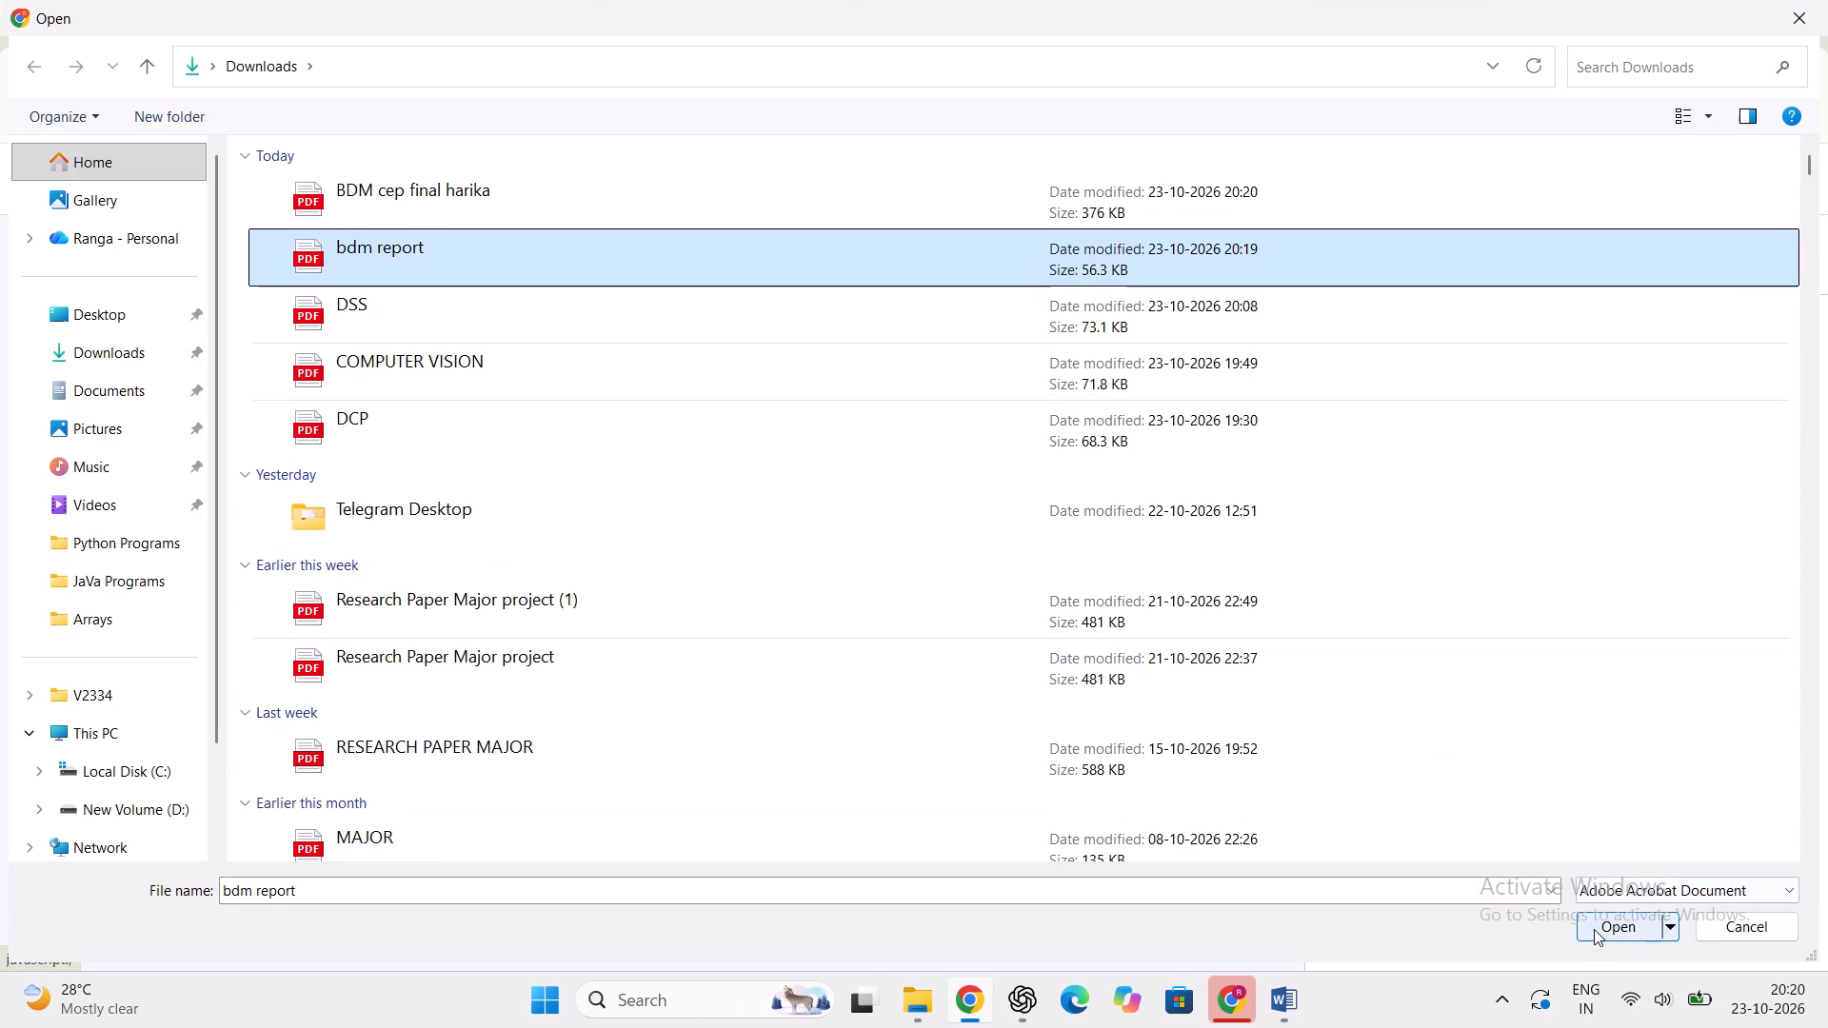
pyautogui.click(1594, 929)
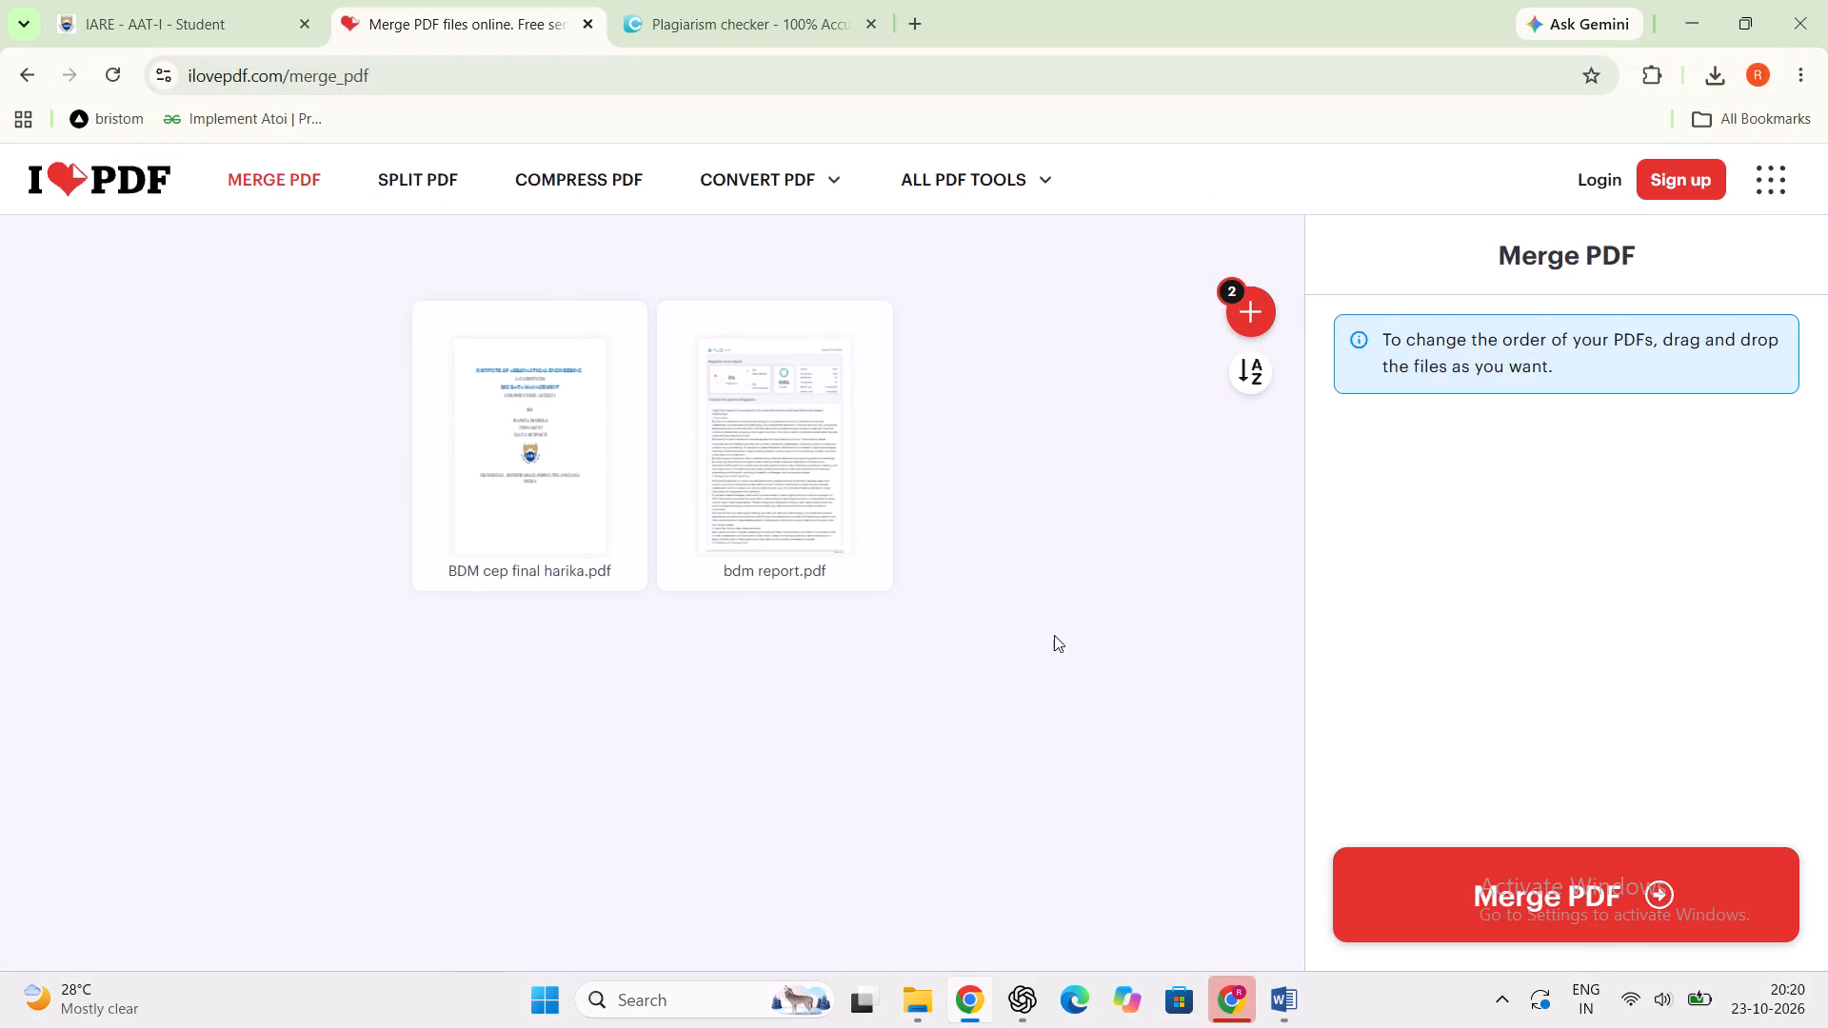
pyautogui.click(1526, 896)
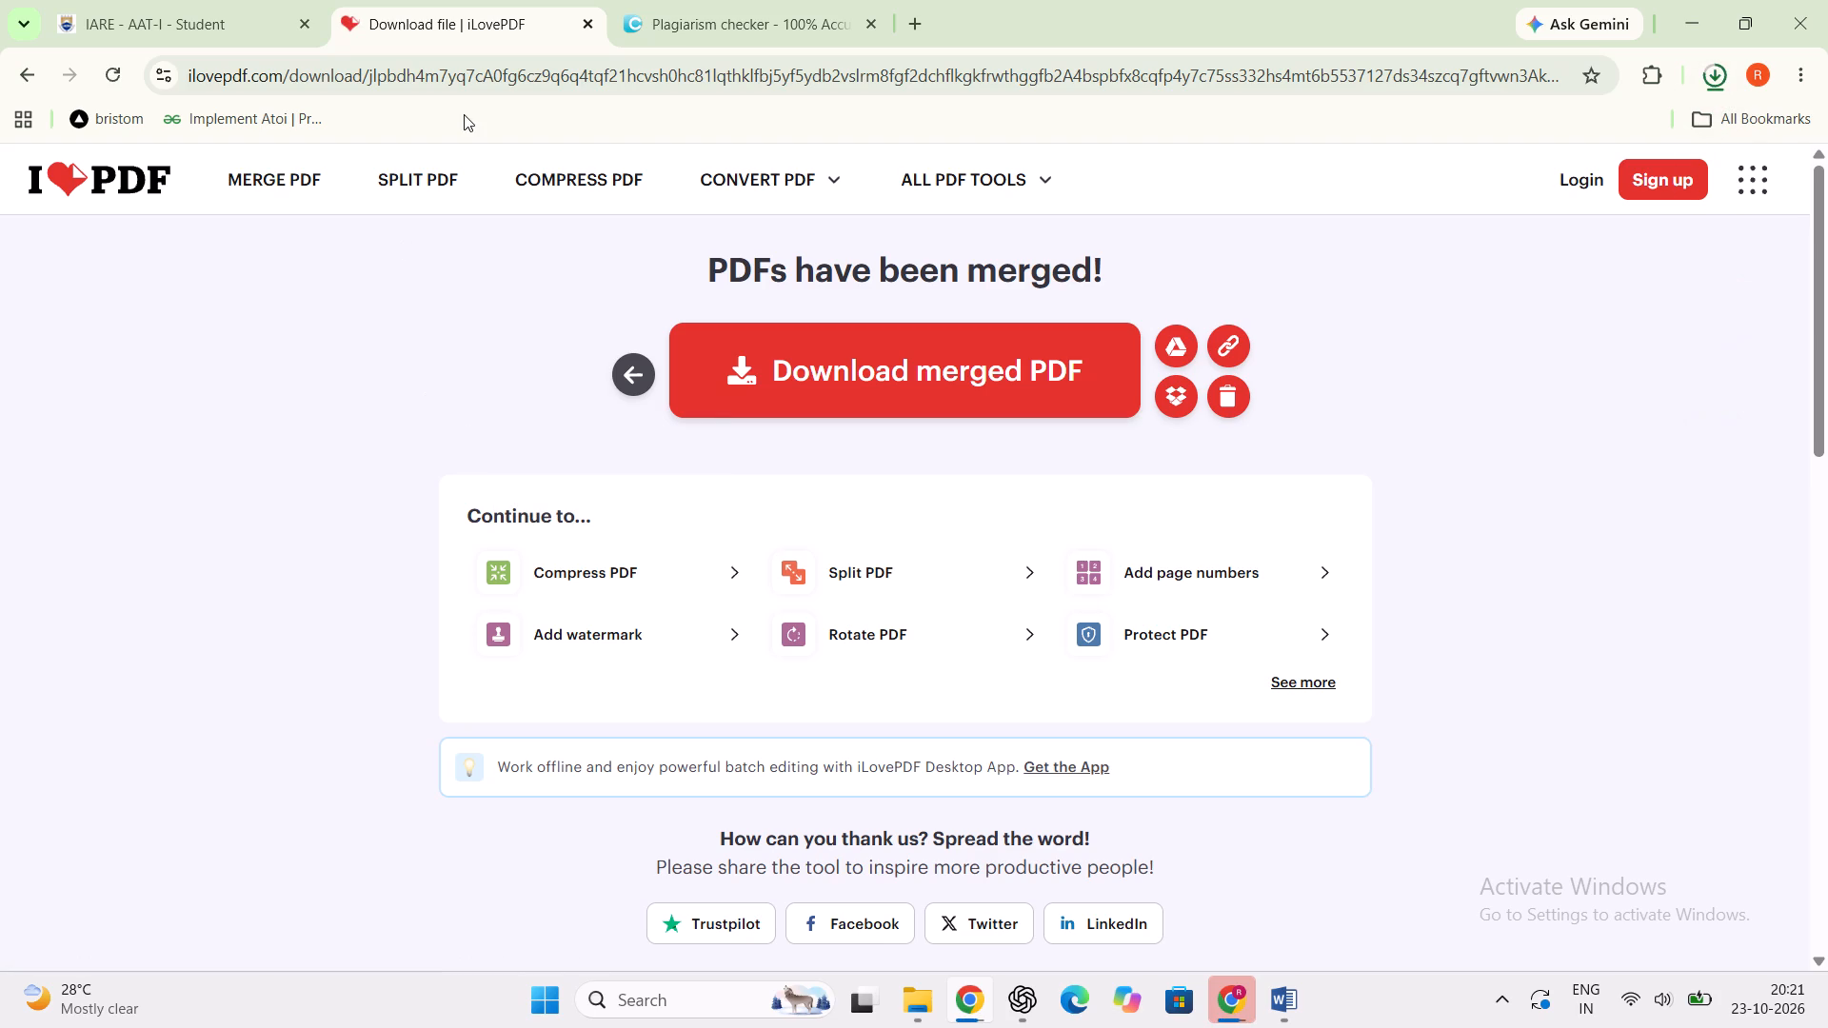
pyautogui.click(211, 10)
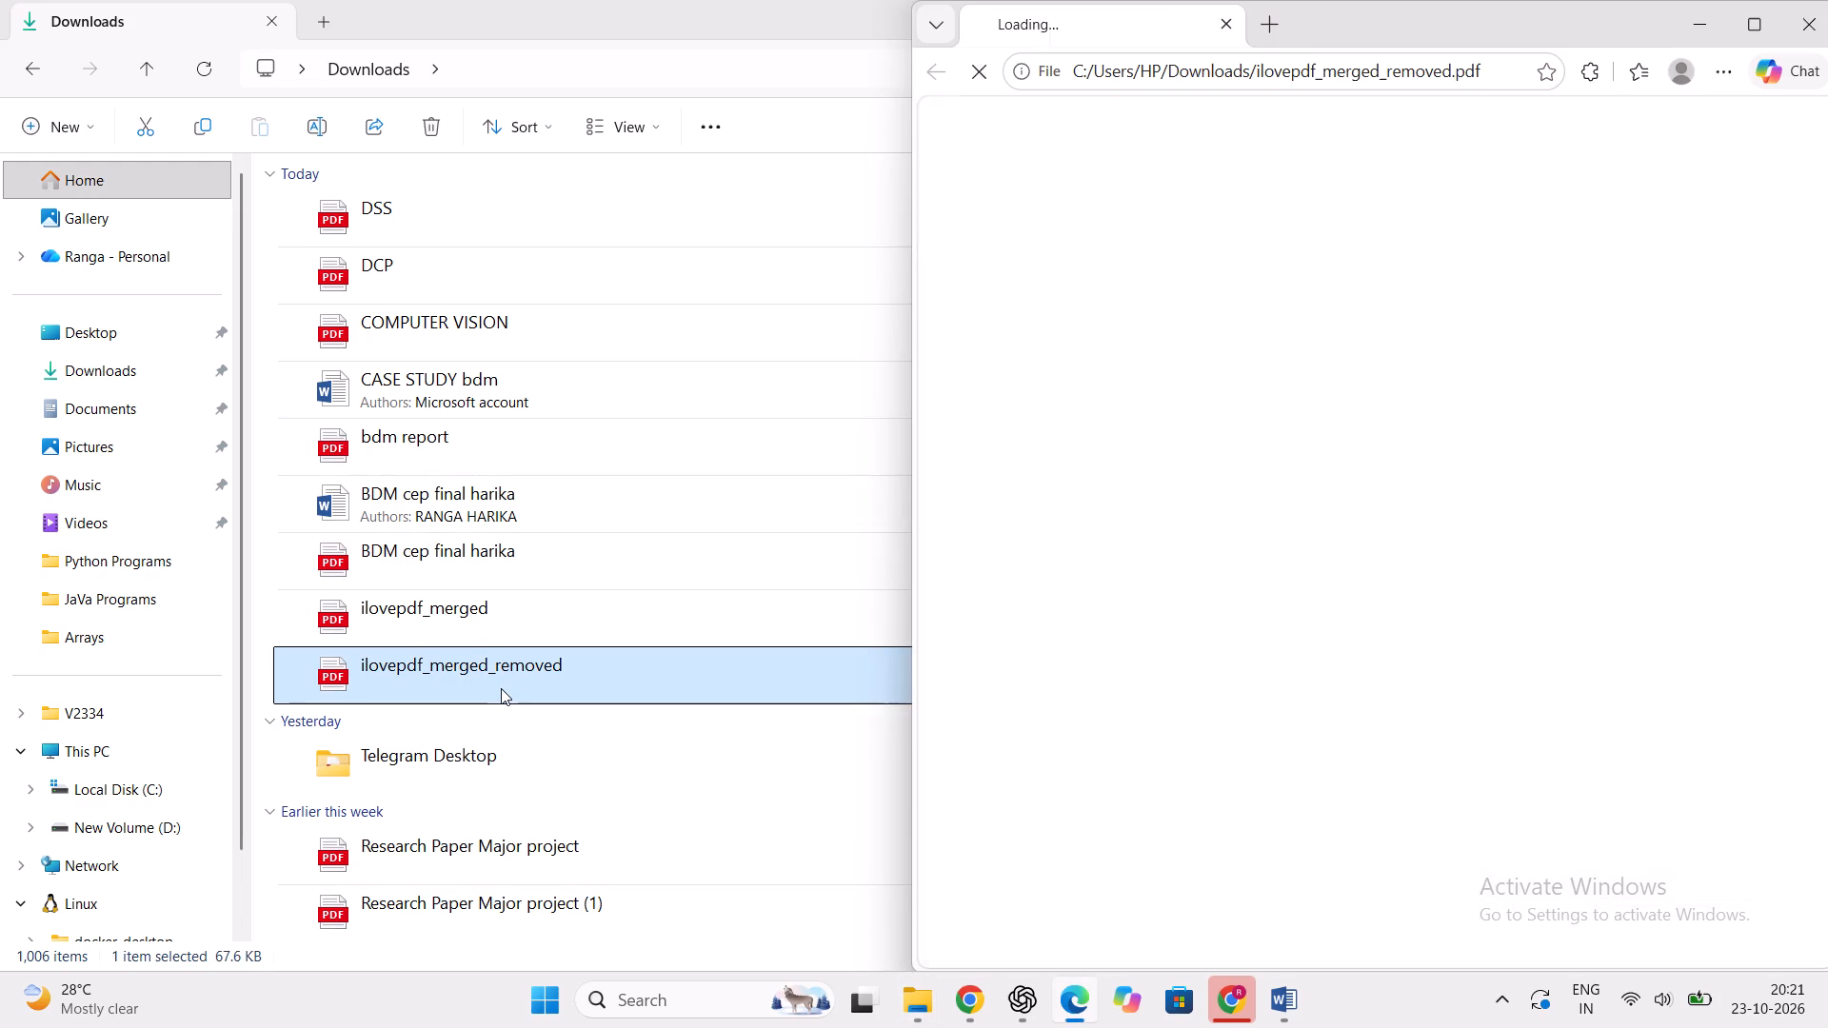
pyautogui.scroll(13, 1275, 604)
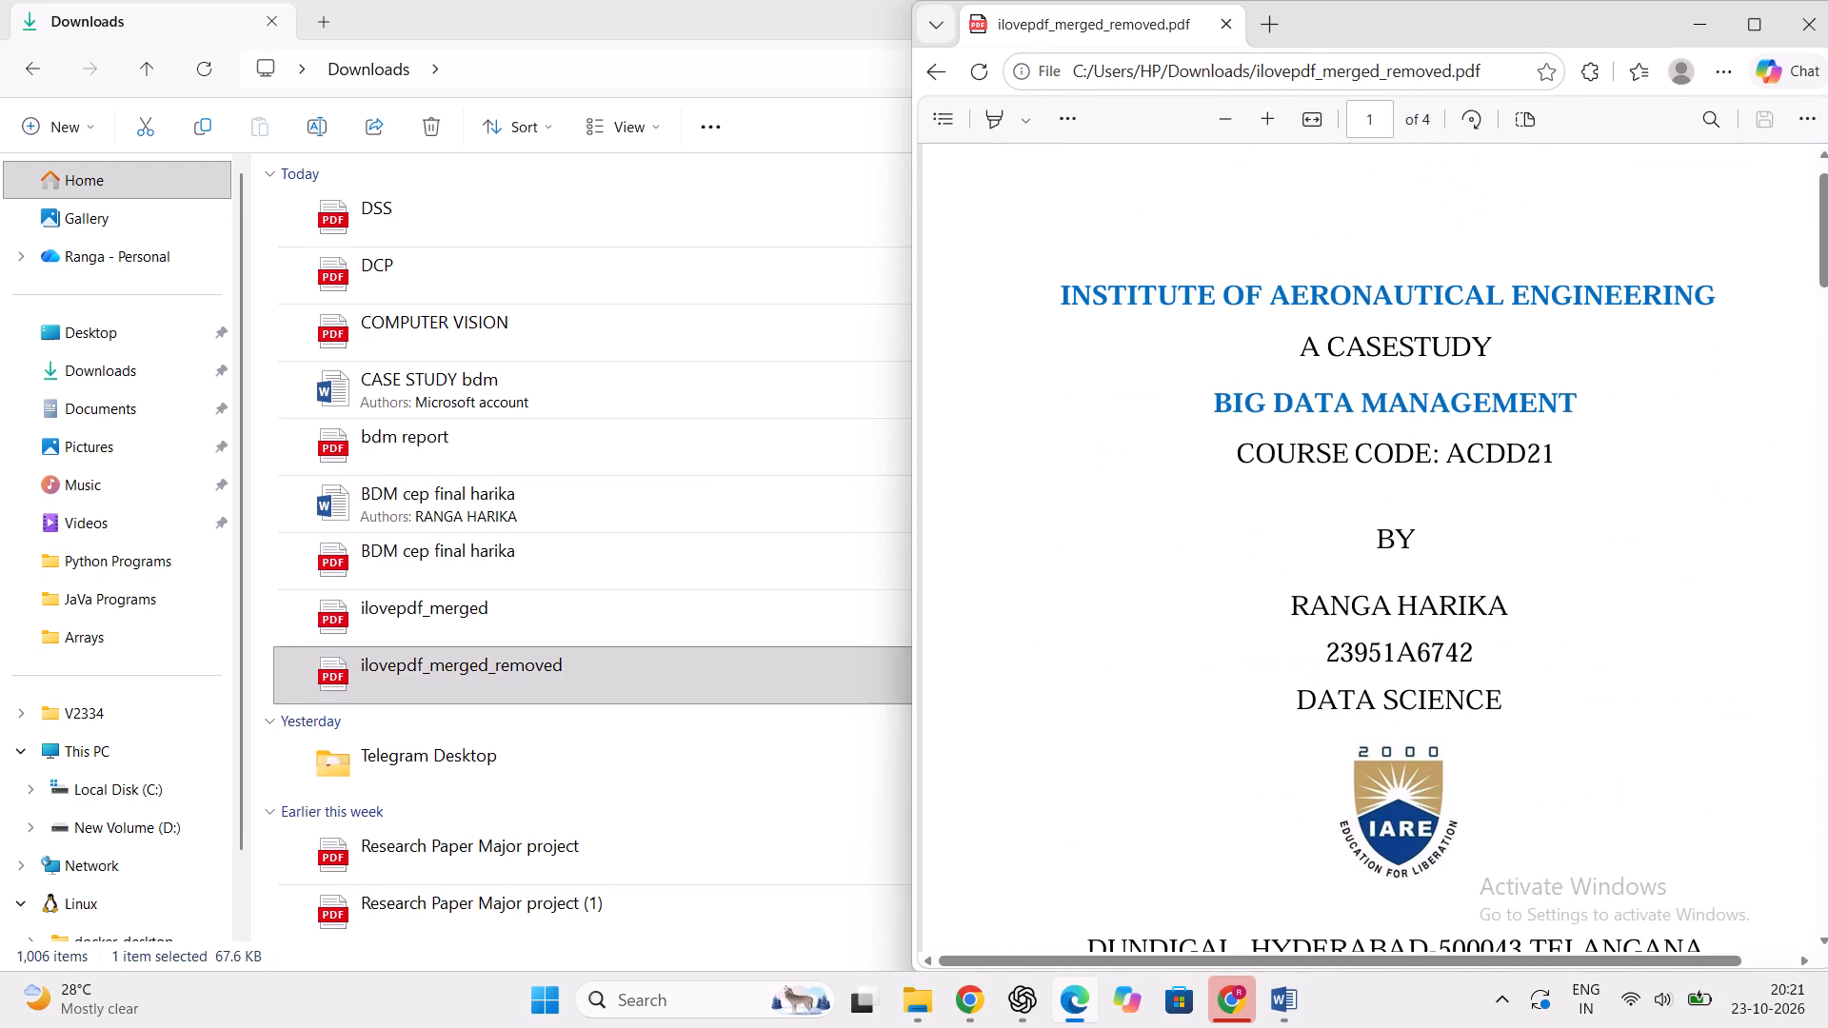
pyautogui.scroll(-3, 1275, 604)
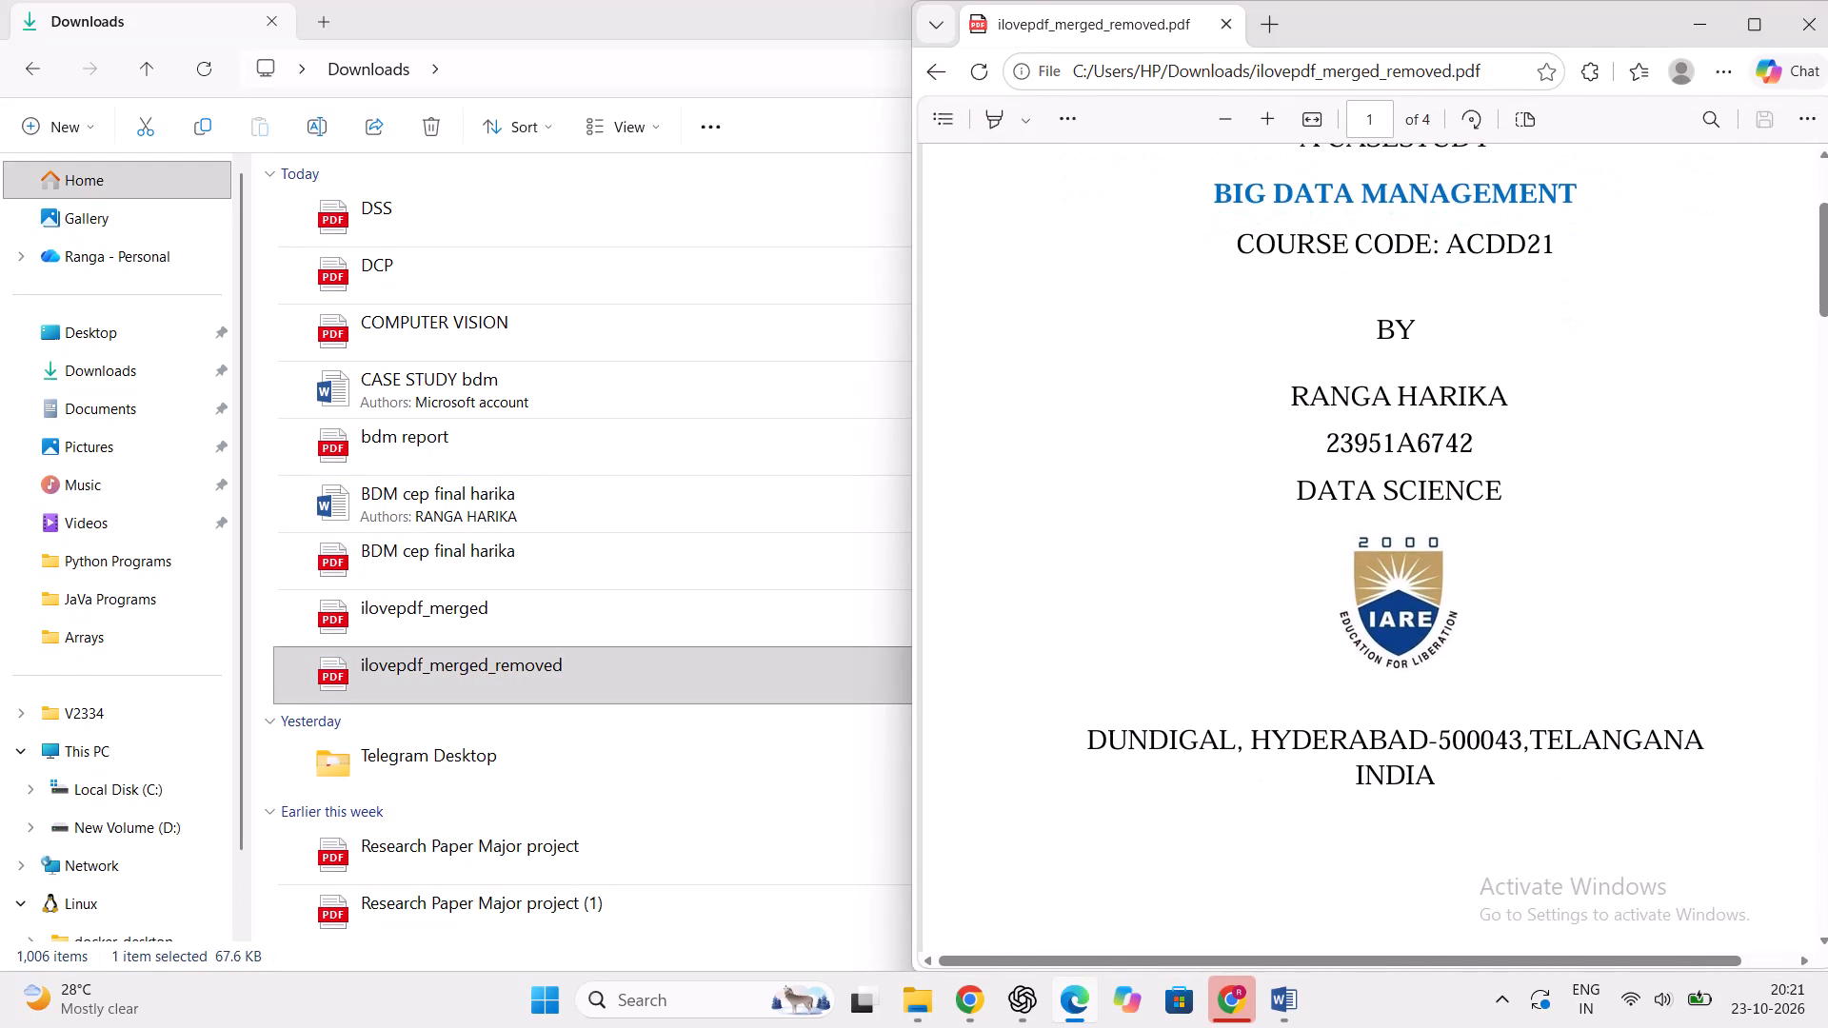
pyautogui.scroll(-7, 1275, 604)
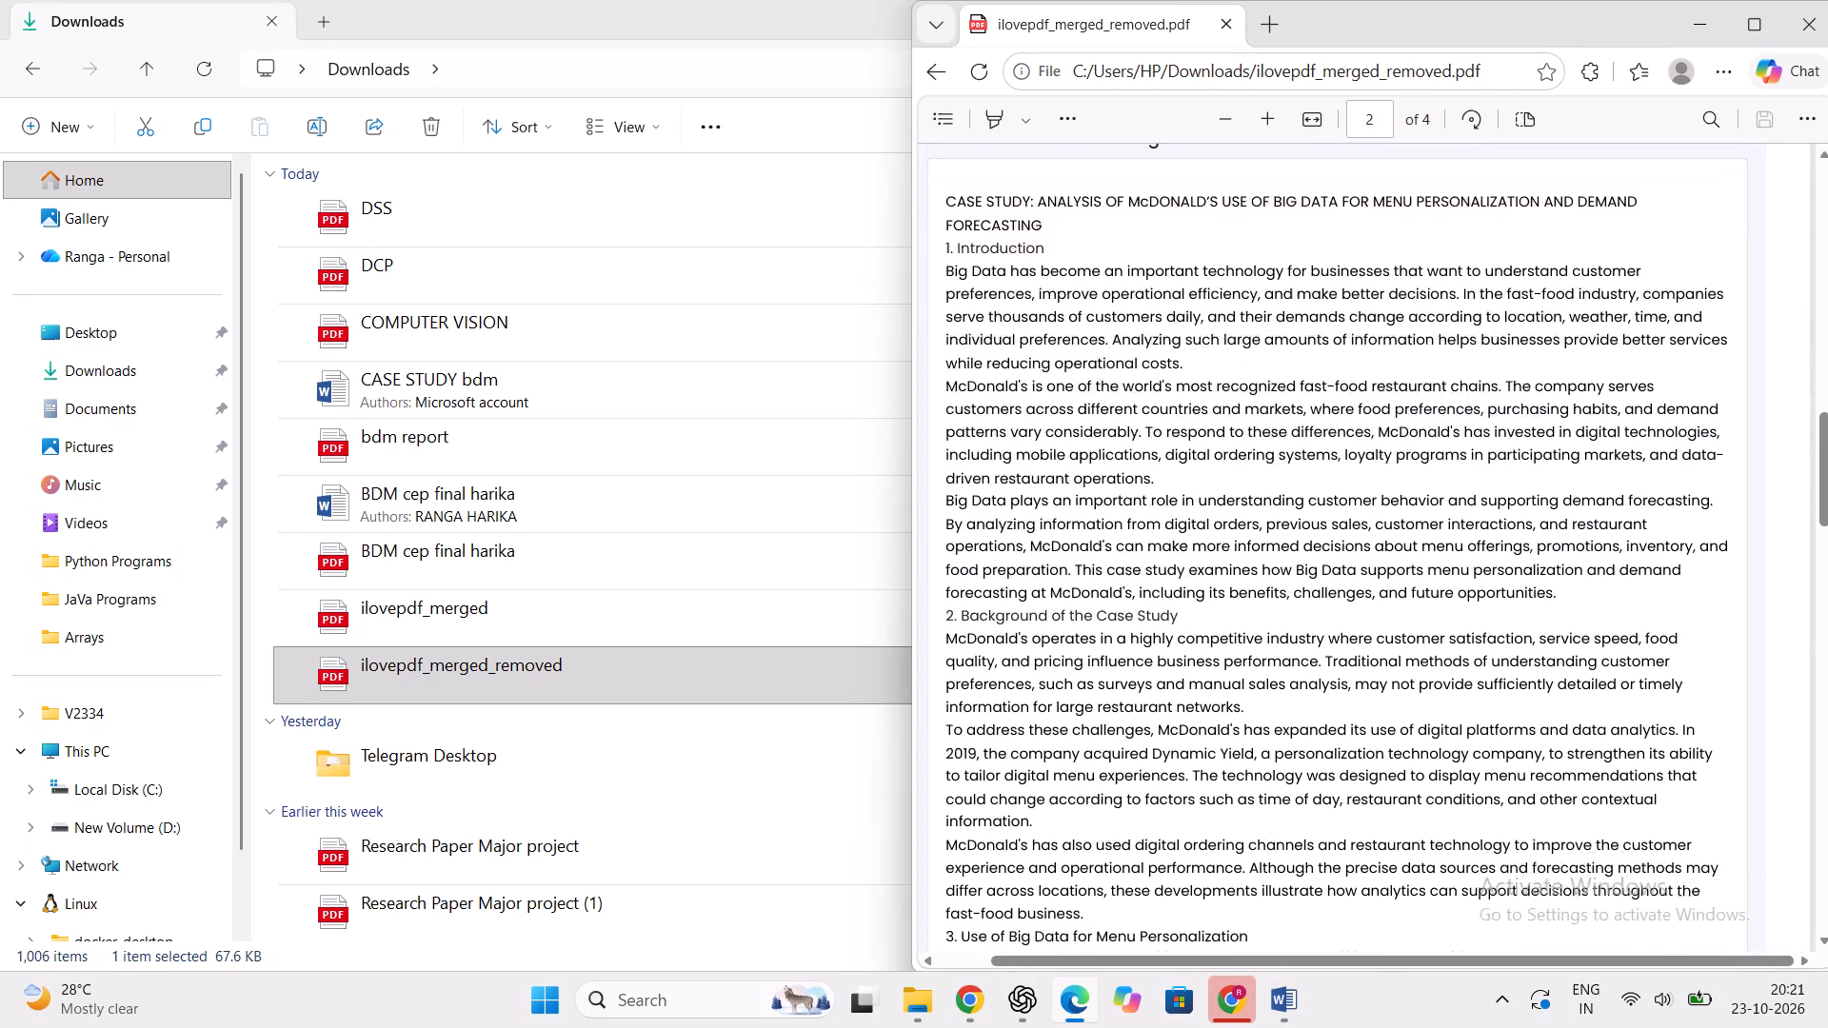
pyautogui.scroll(-5, 1275, 604)
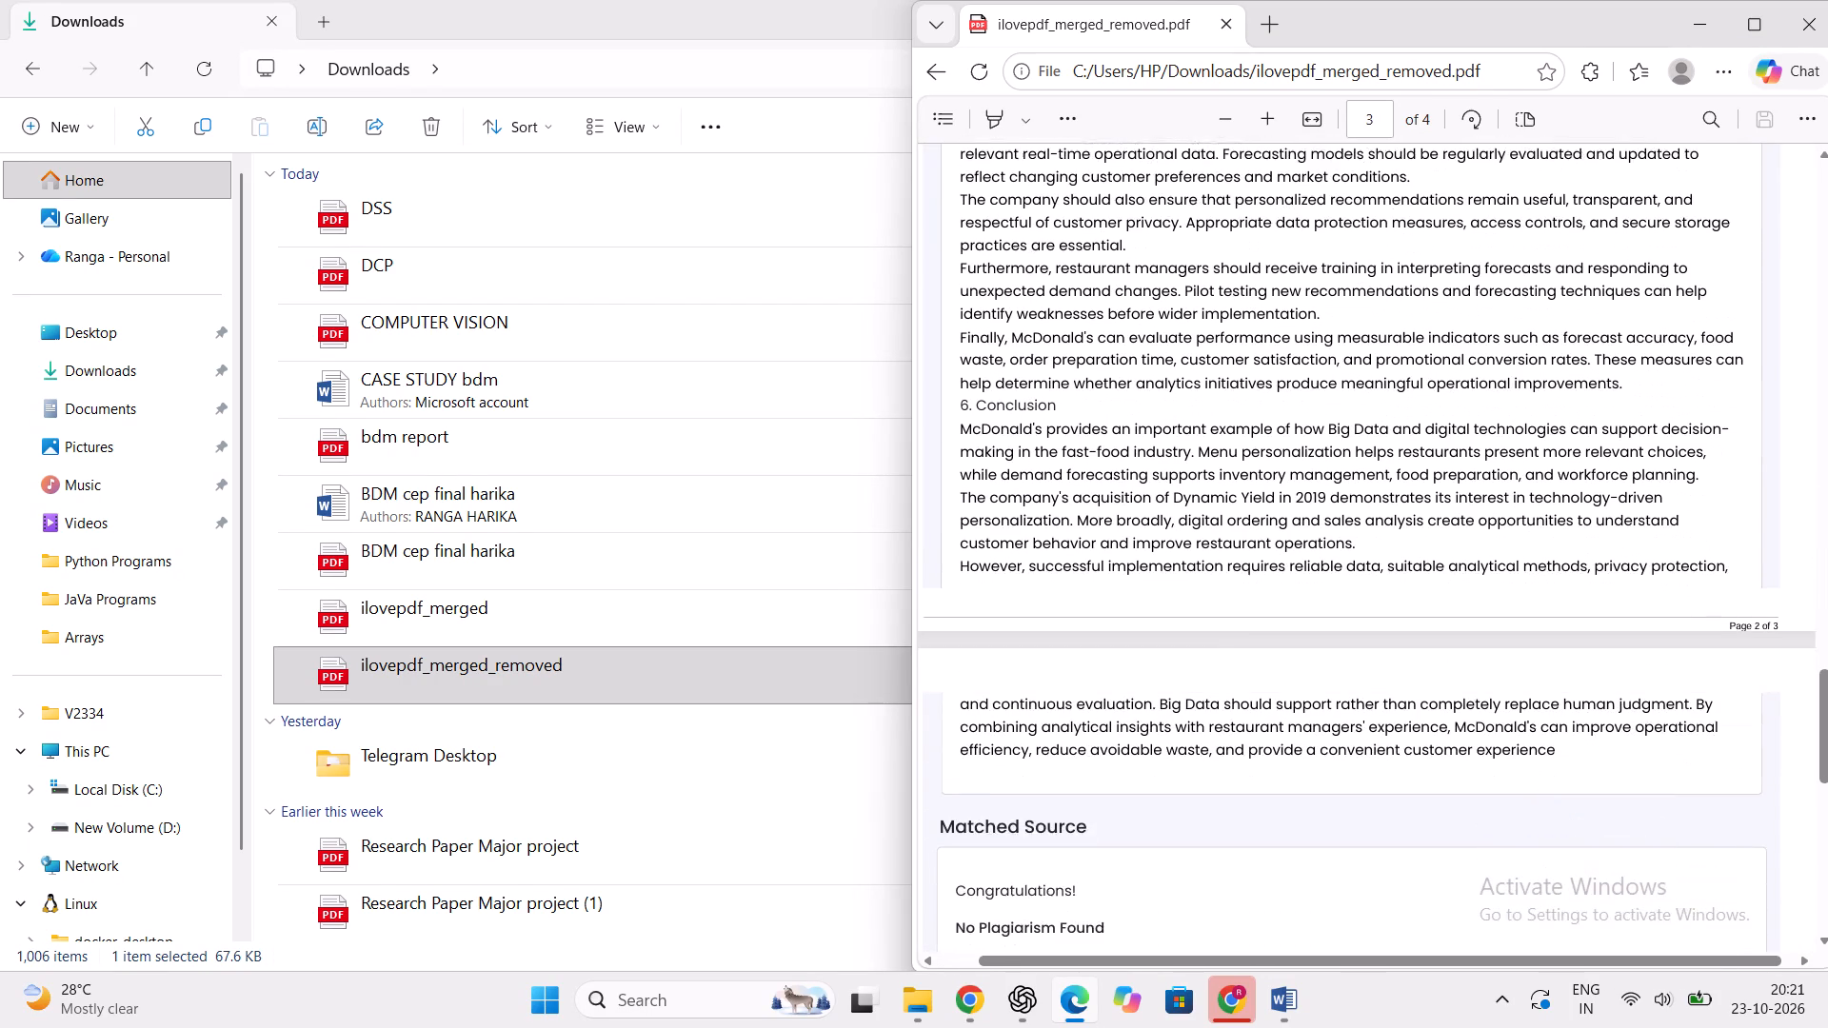
pyautogui.scroll(-2, 1275, 604)
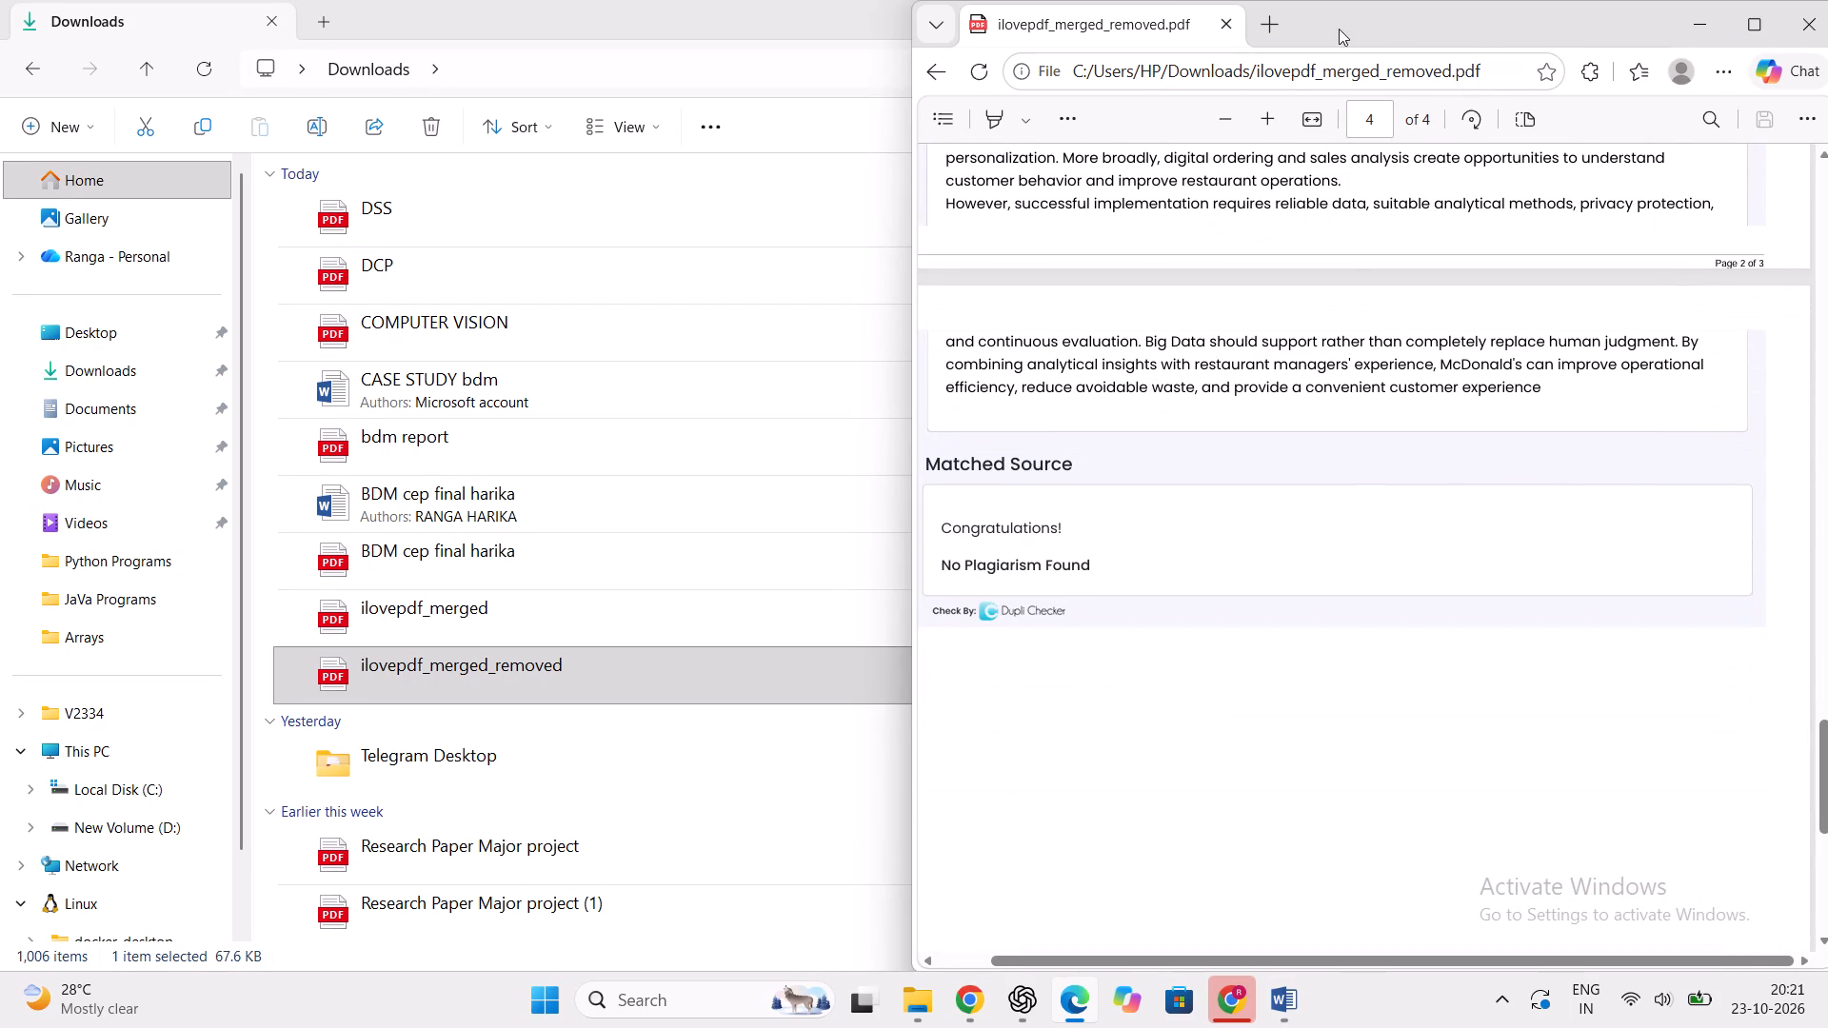
pyautogui.click(1229, 30)
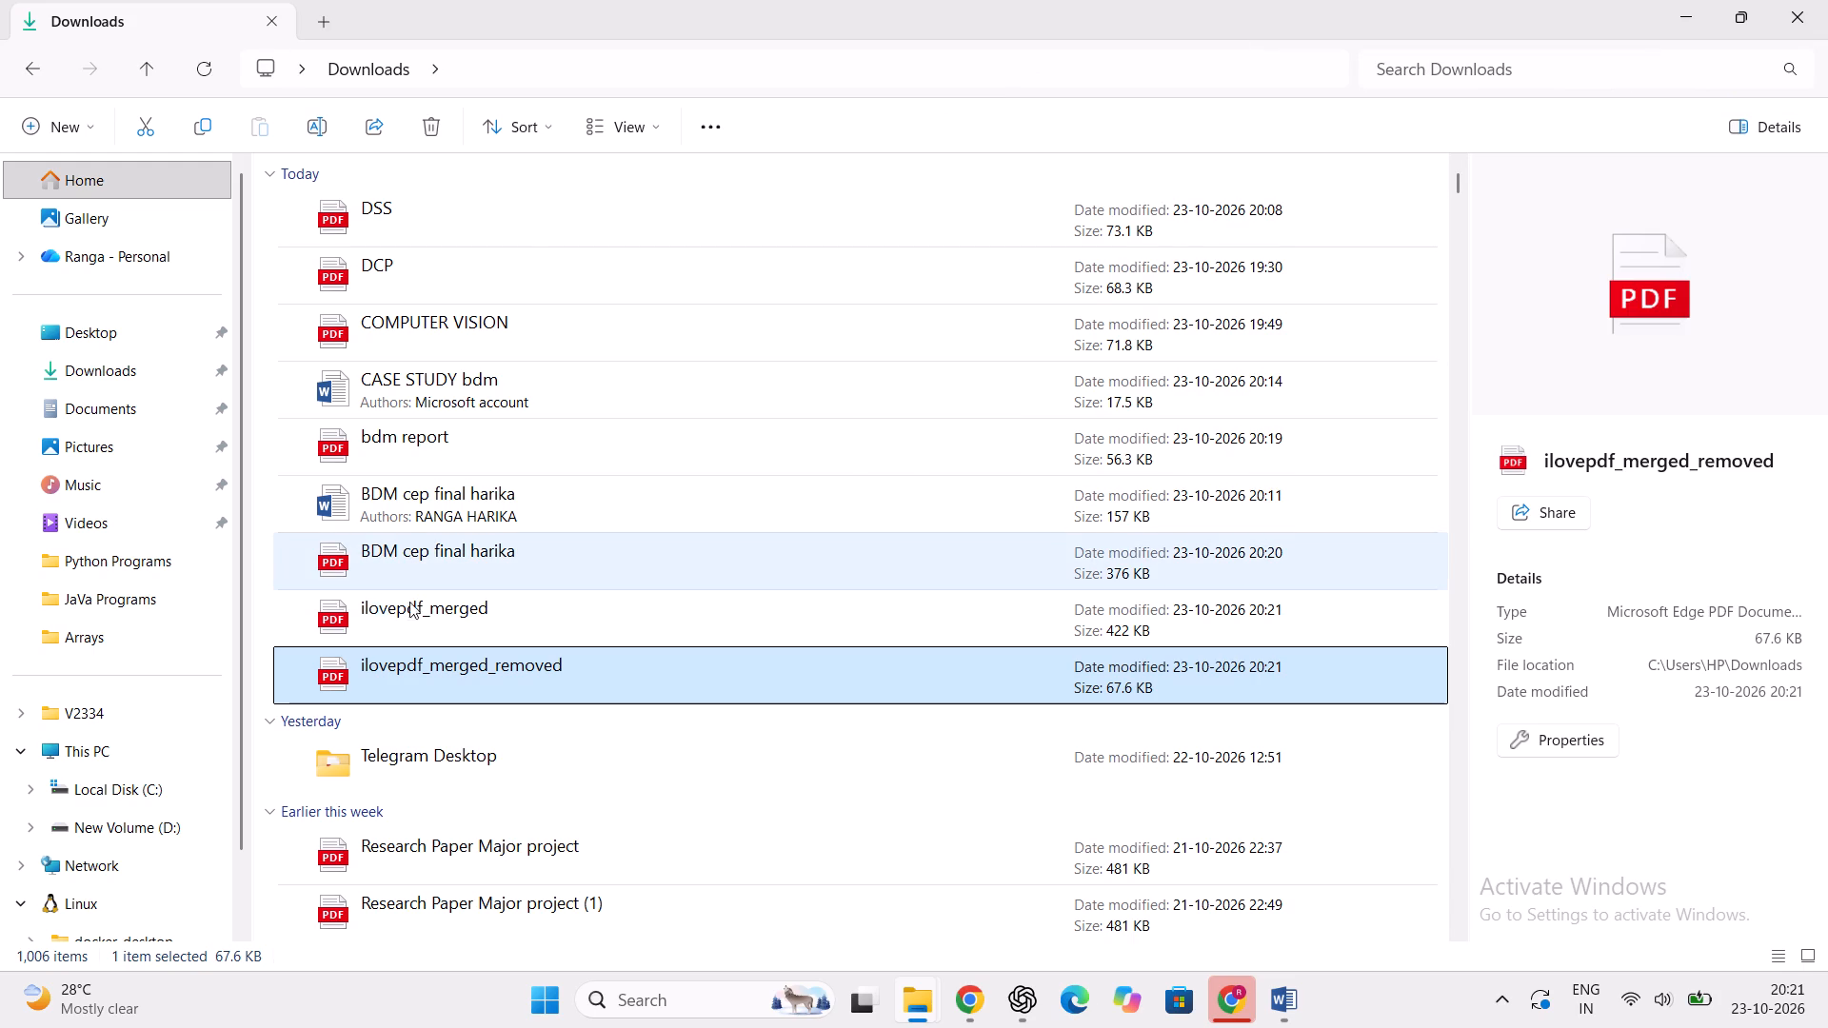
# Rename the "ilovepdf_merged_removed" PDF as BDM.
pyautogui.click(476, 661)
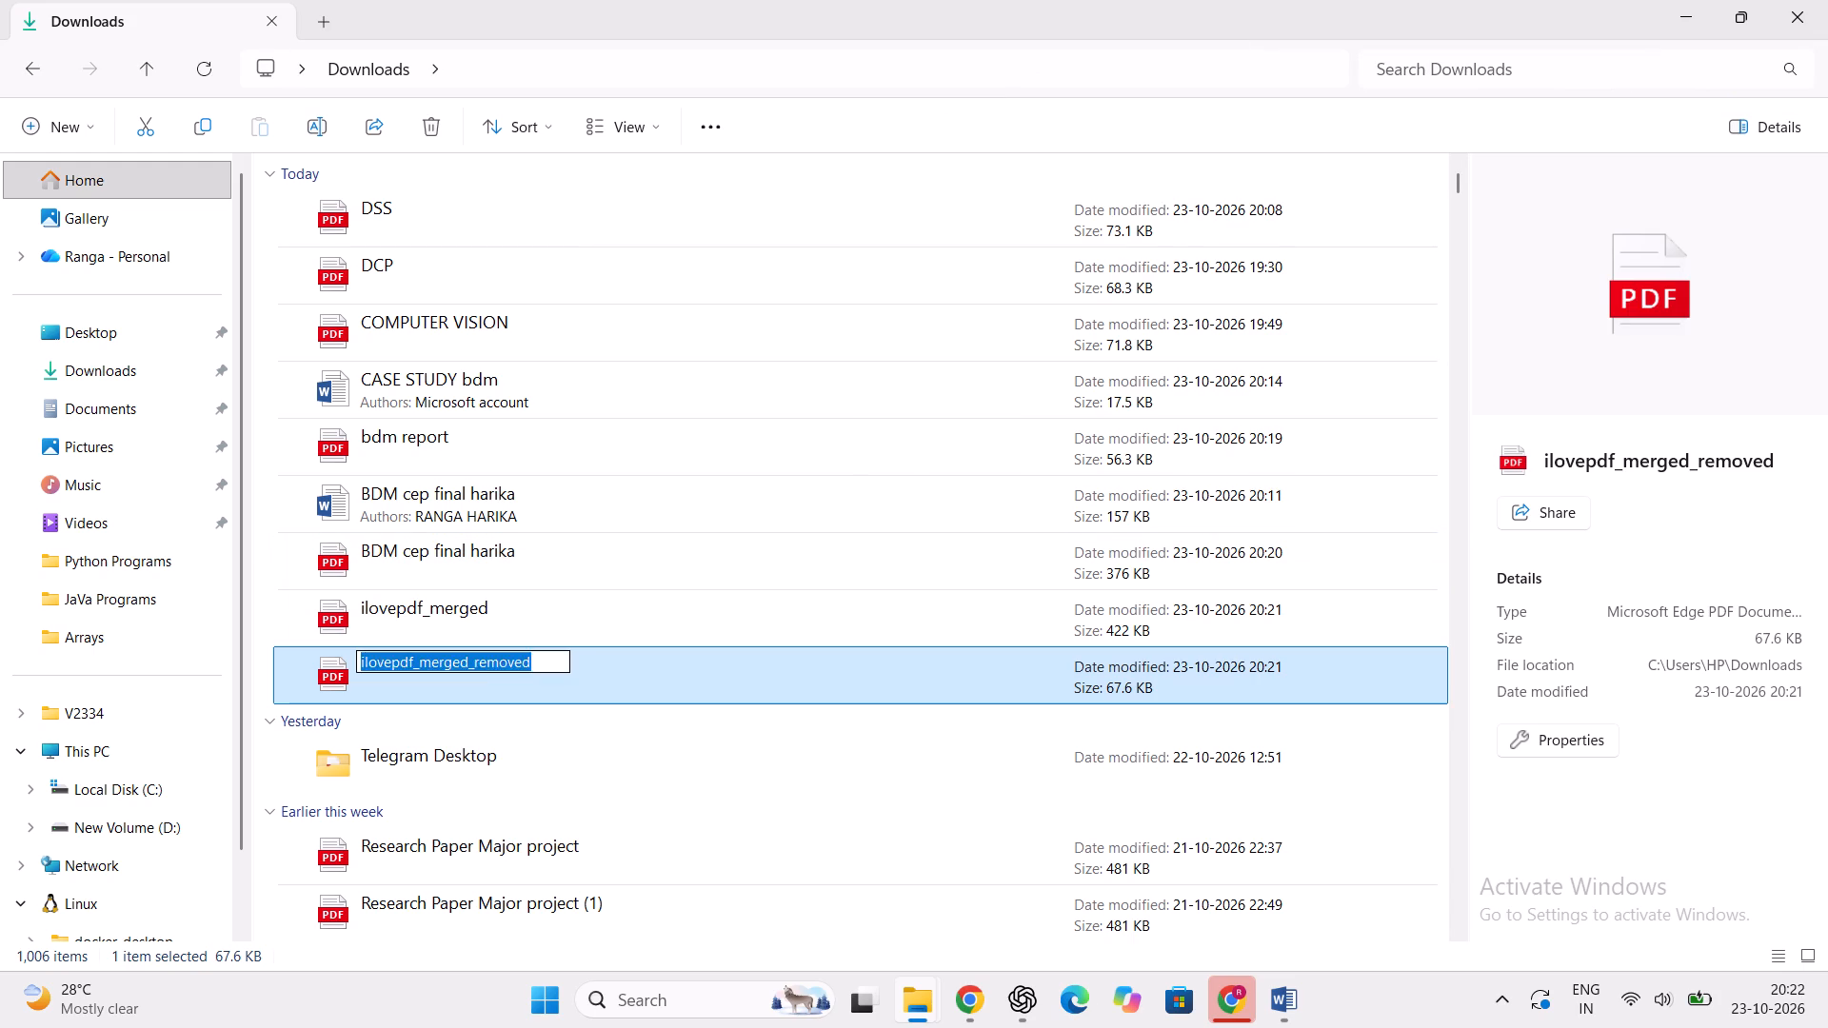
pyautogui.press('BackSpace')
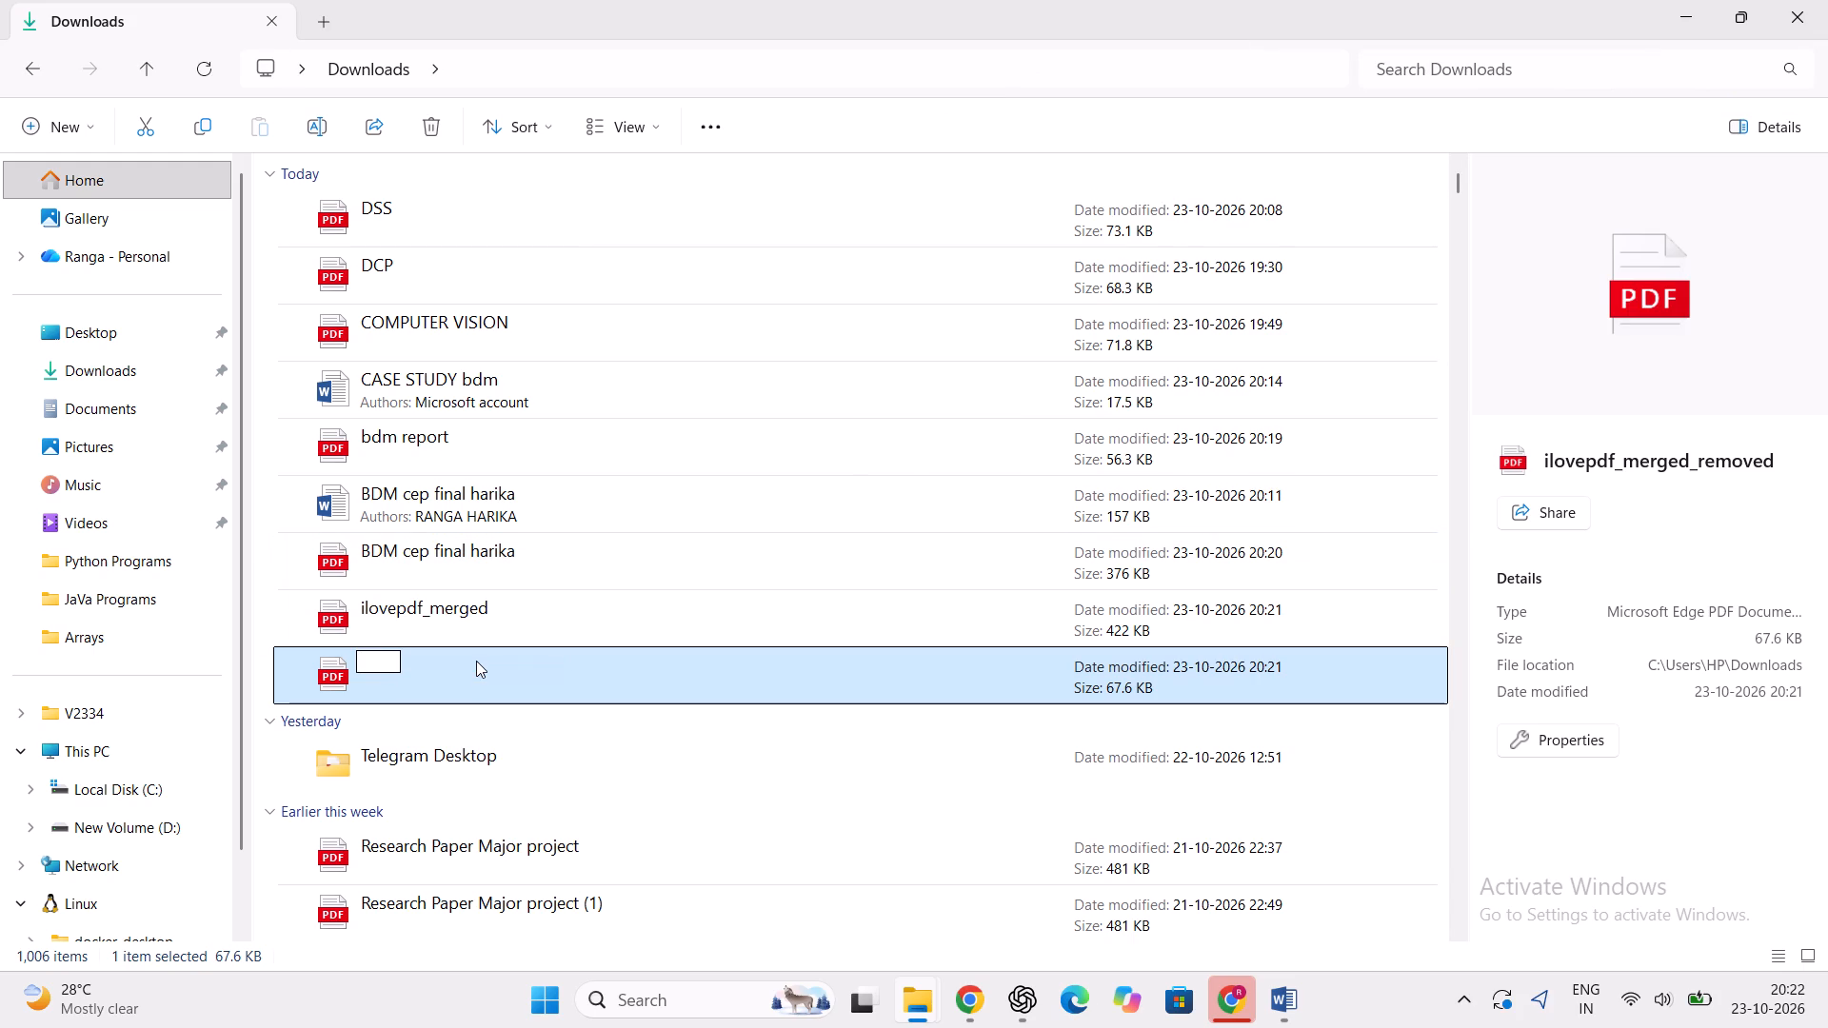
pyautogui.write('BDM')
pyautogui.press('Return')
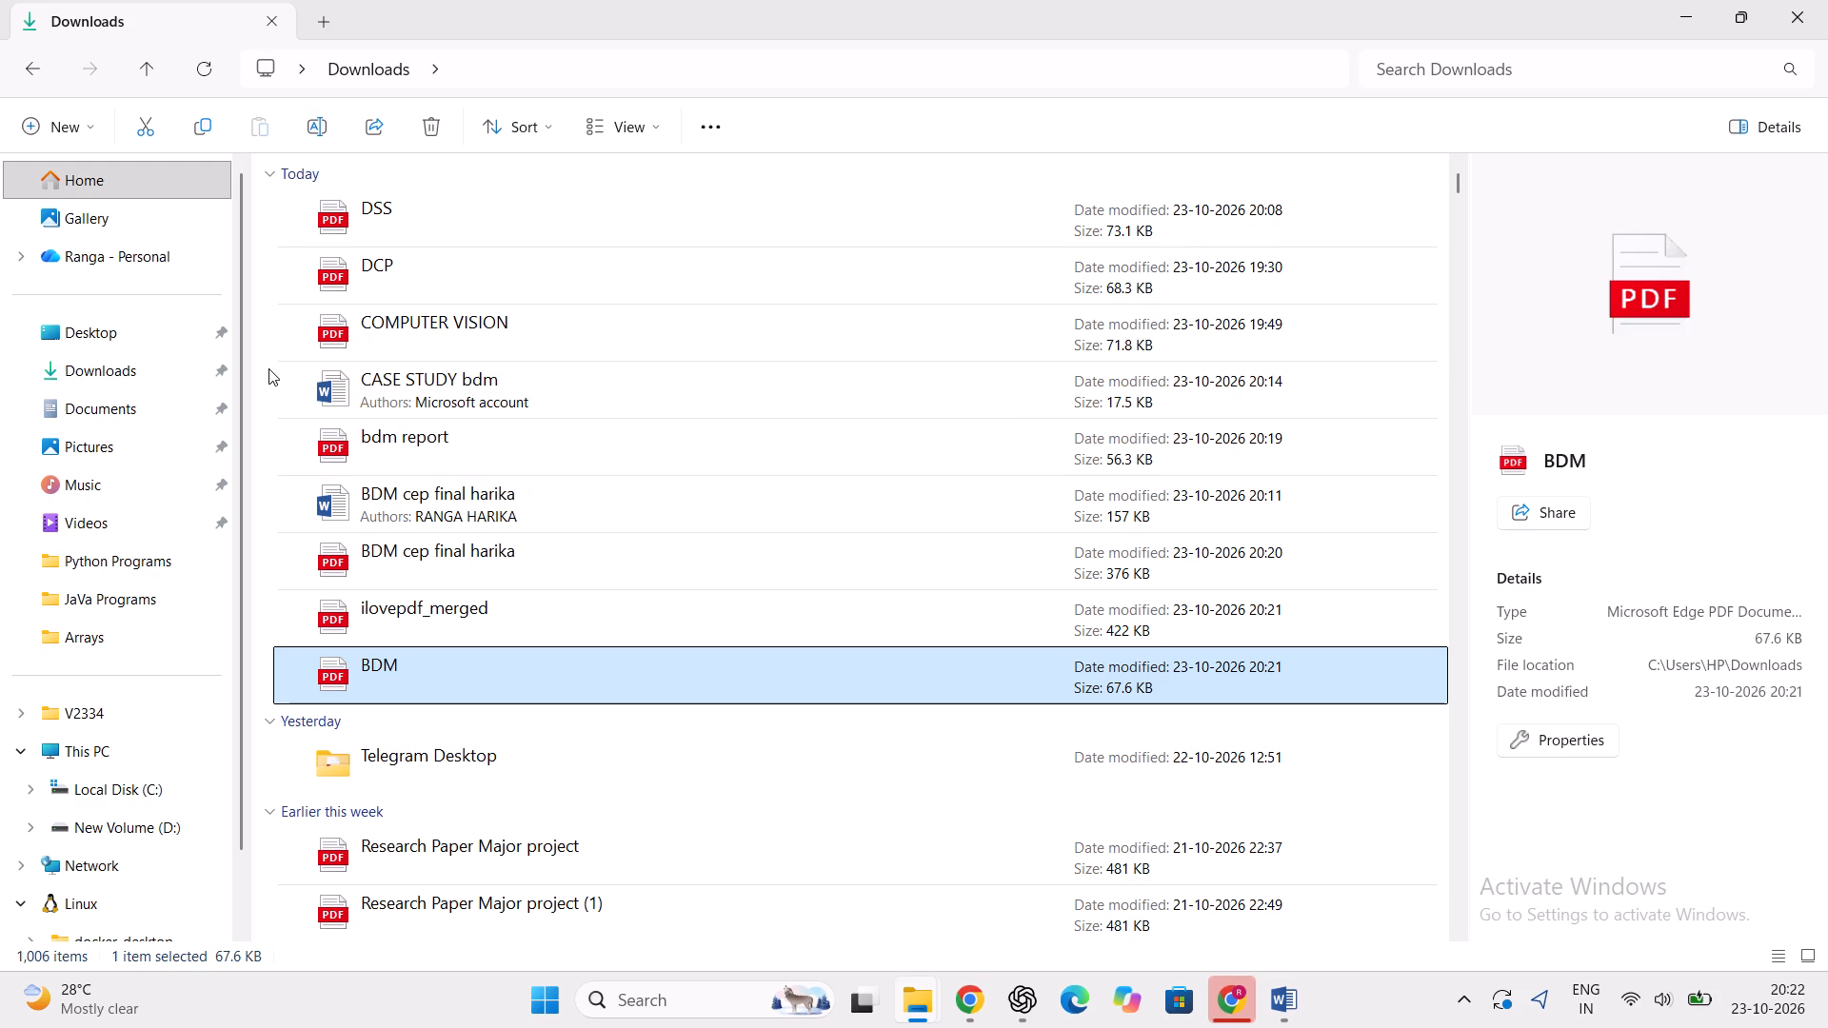
# Delete the "bdm report" PDF and try to delete the "CASE STUDY bdm" Word document from the Downloads folder.
pyautogui.moveTo(268, 368); pyautogui.dragTo(338, 418)
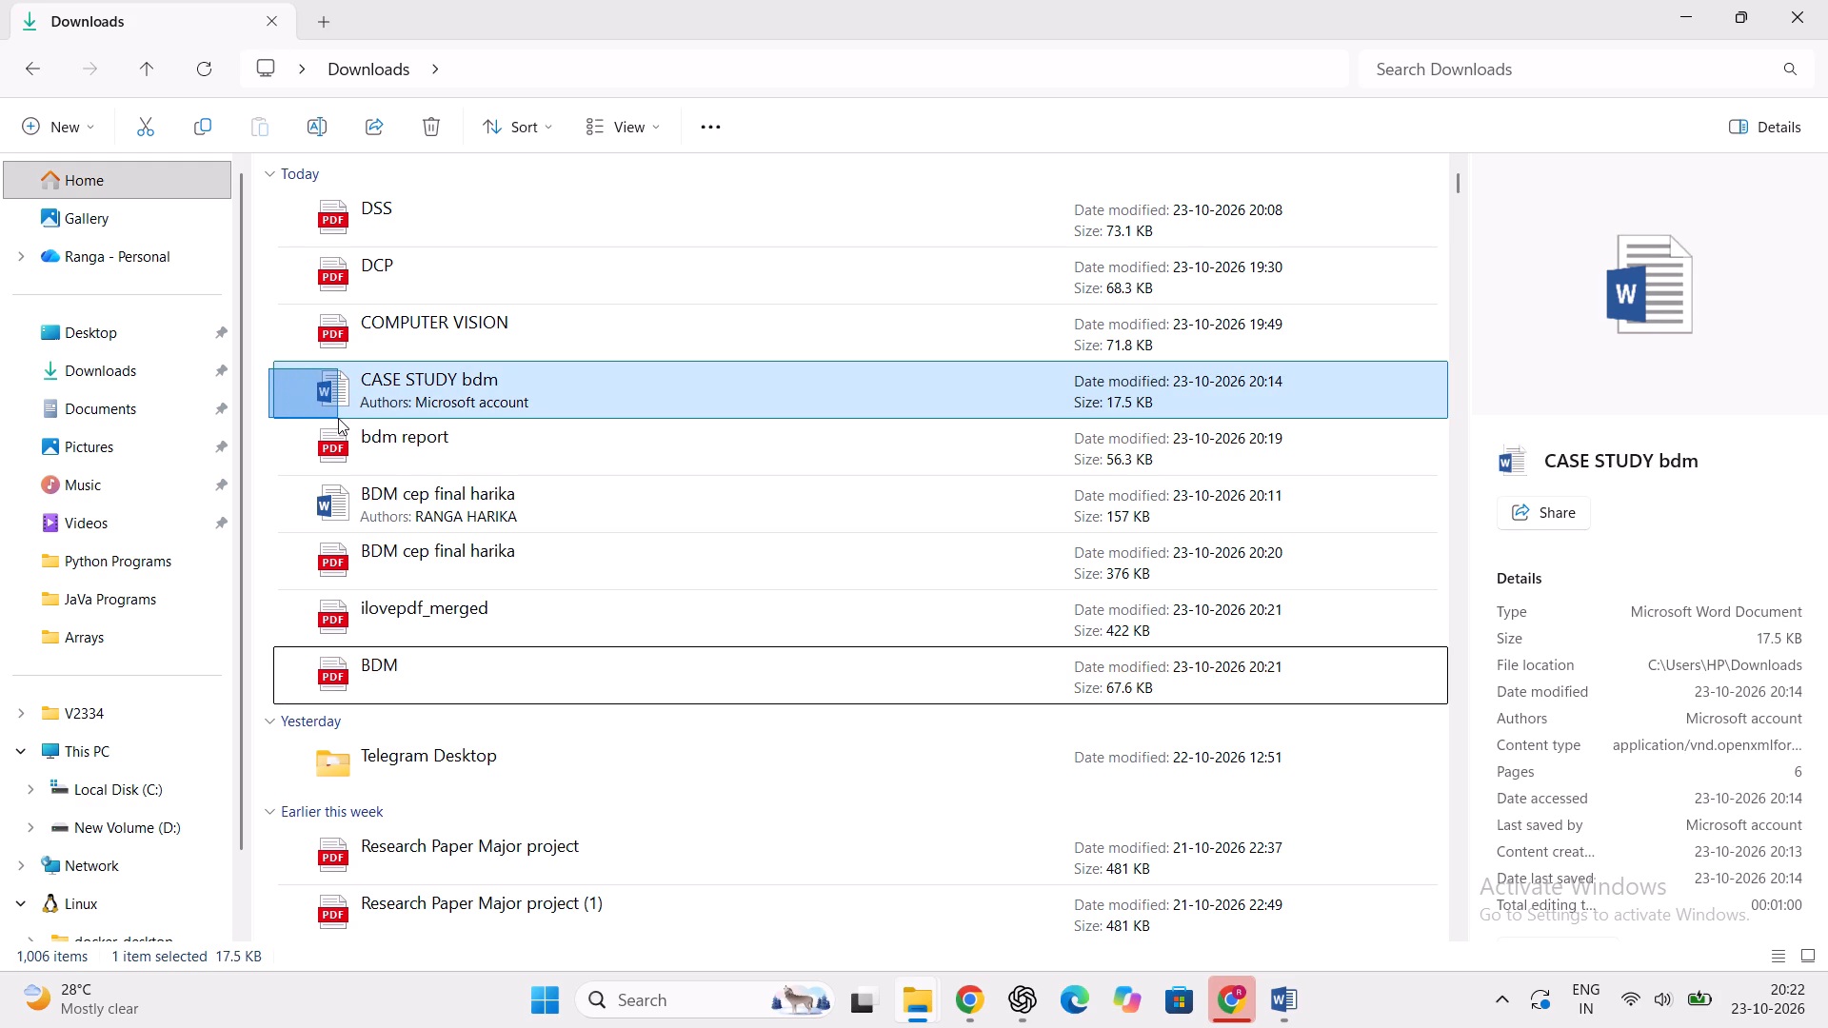
pyautogui.moveTo(338, 418); pyautogui.dragTo(406, 444)
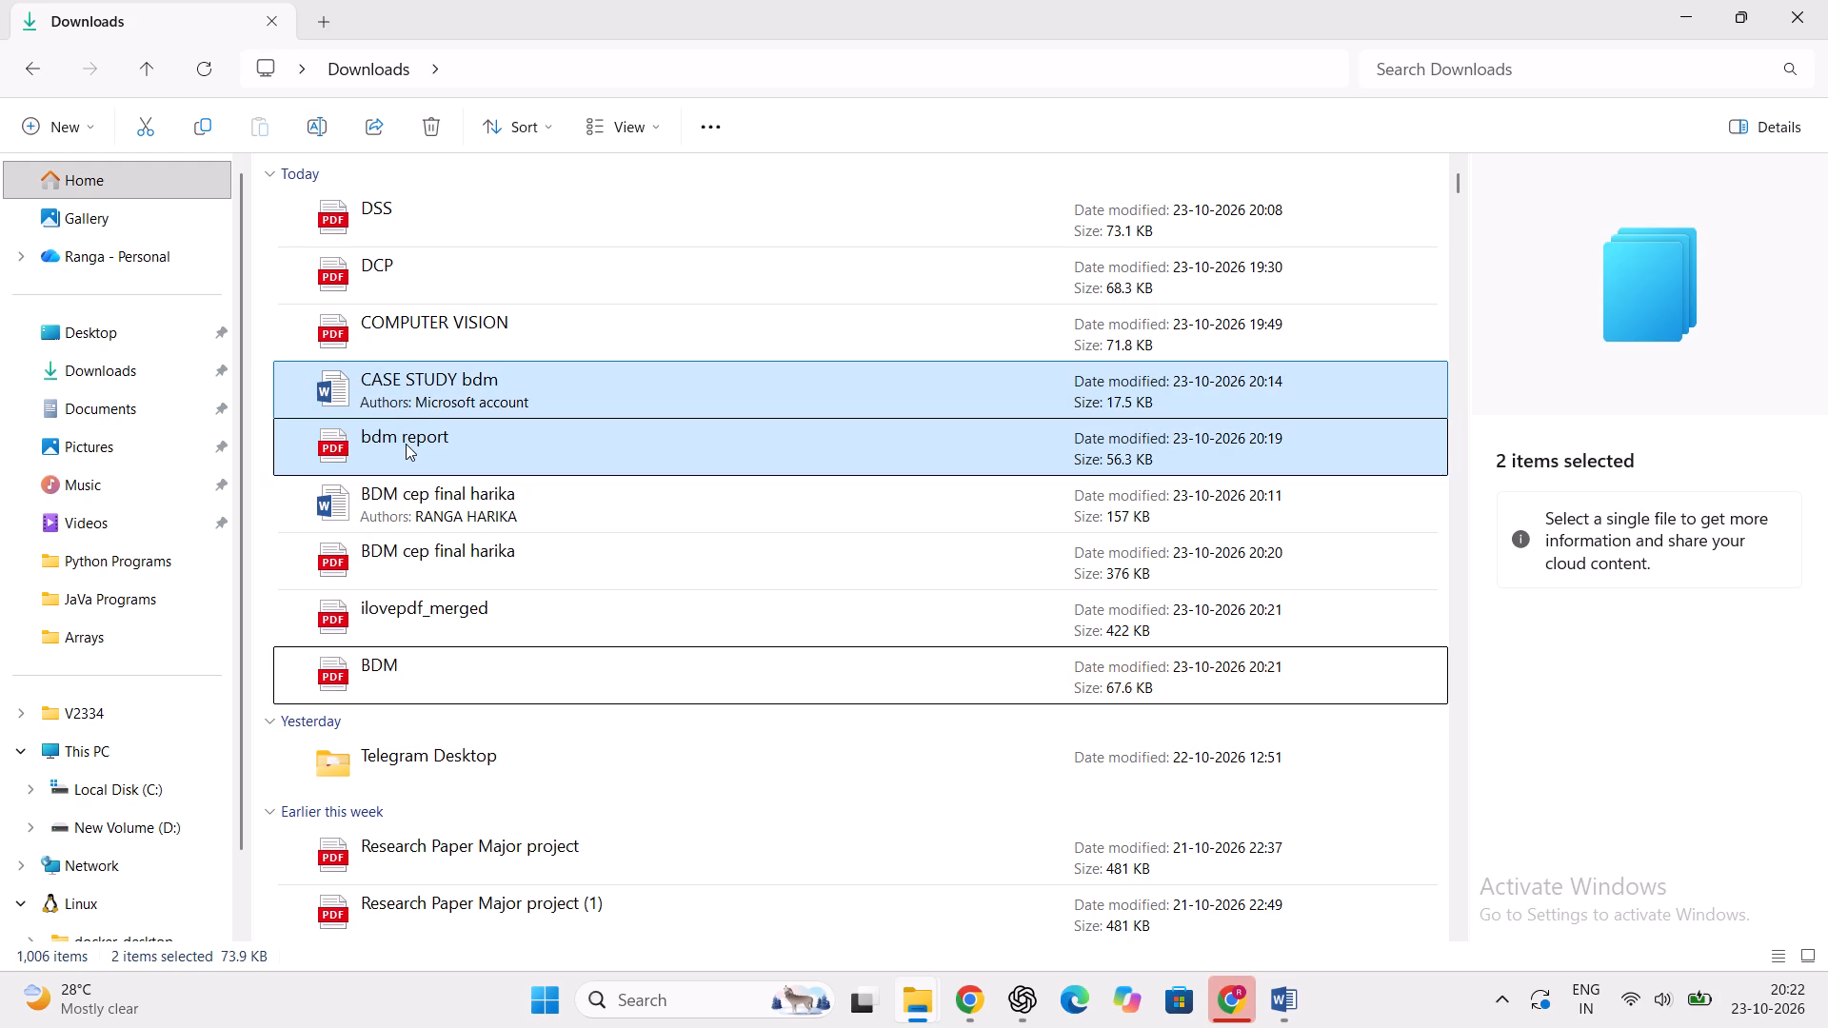
pyautogui.click(432, 132)
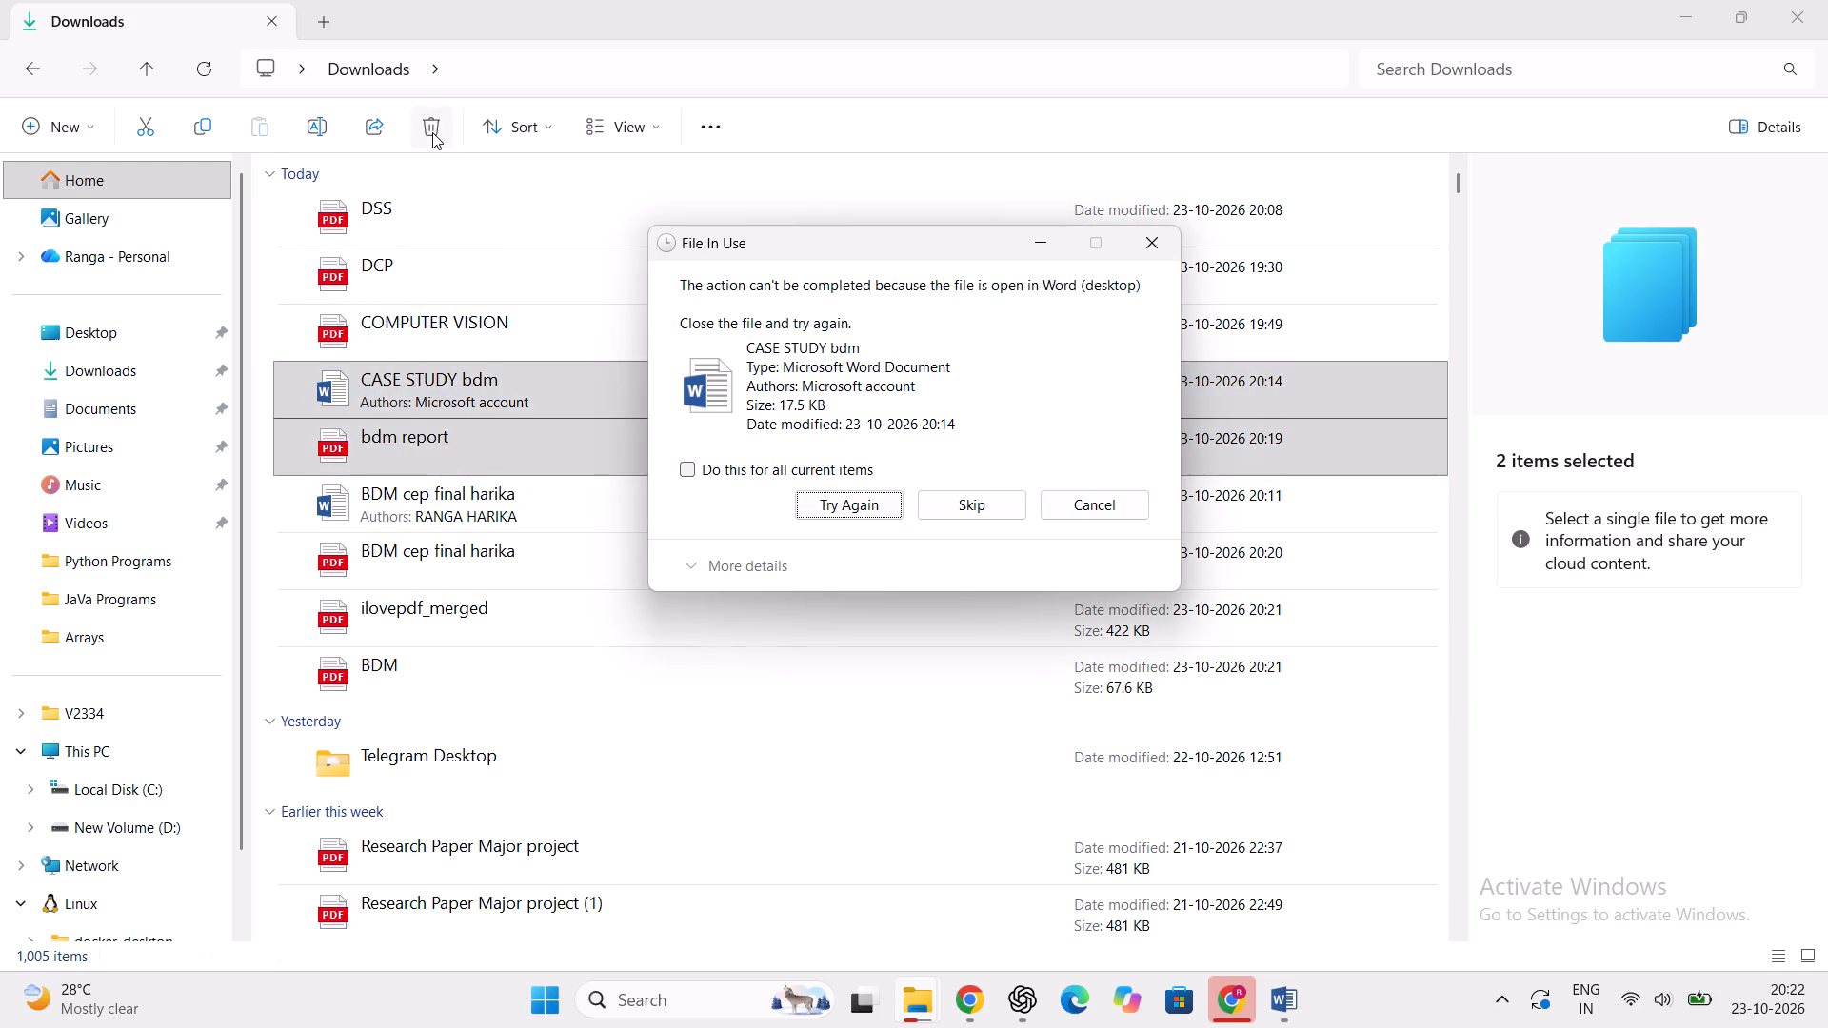
pyautogui.click(1148, 254)
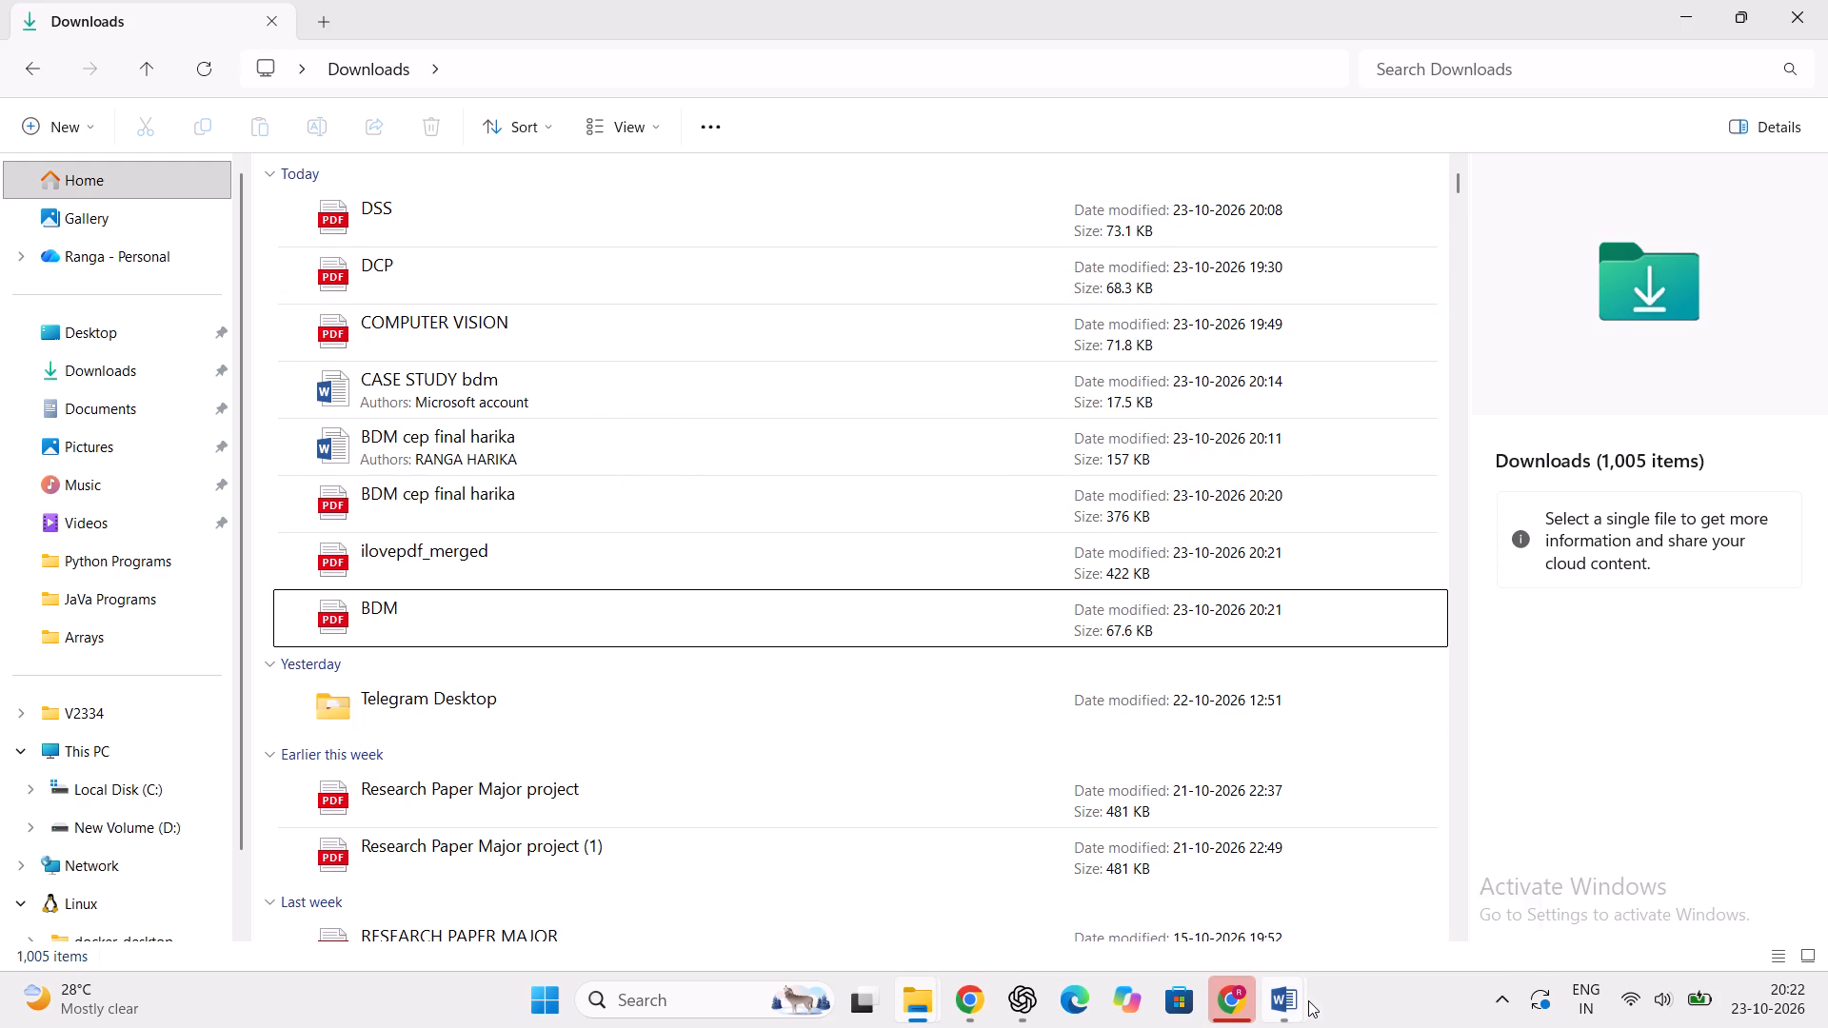
# Close the "BDM cep final harika" Word document, saving its changes.
pyautogui.click(1265, 785)
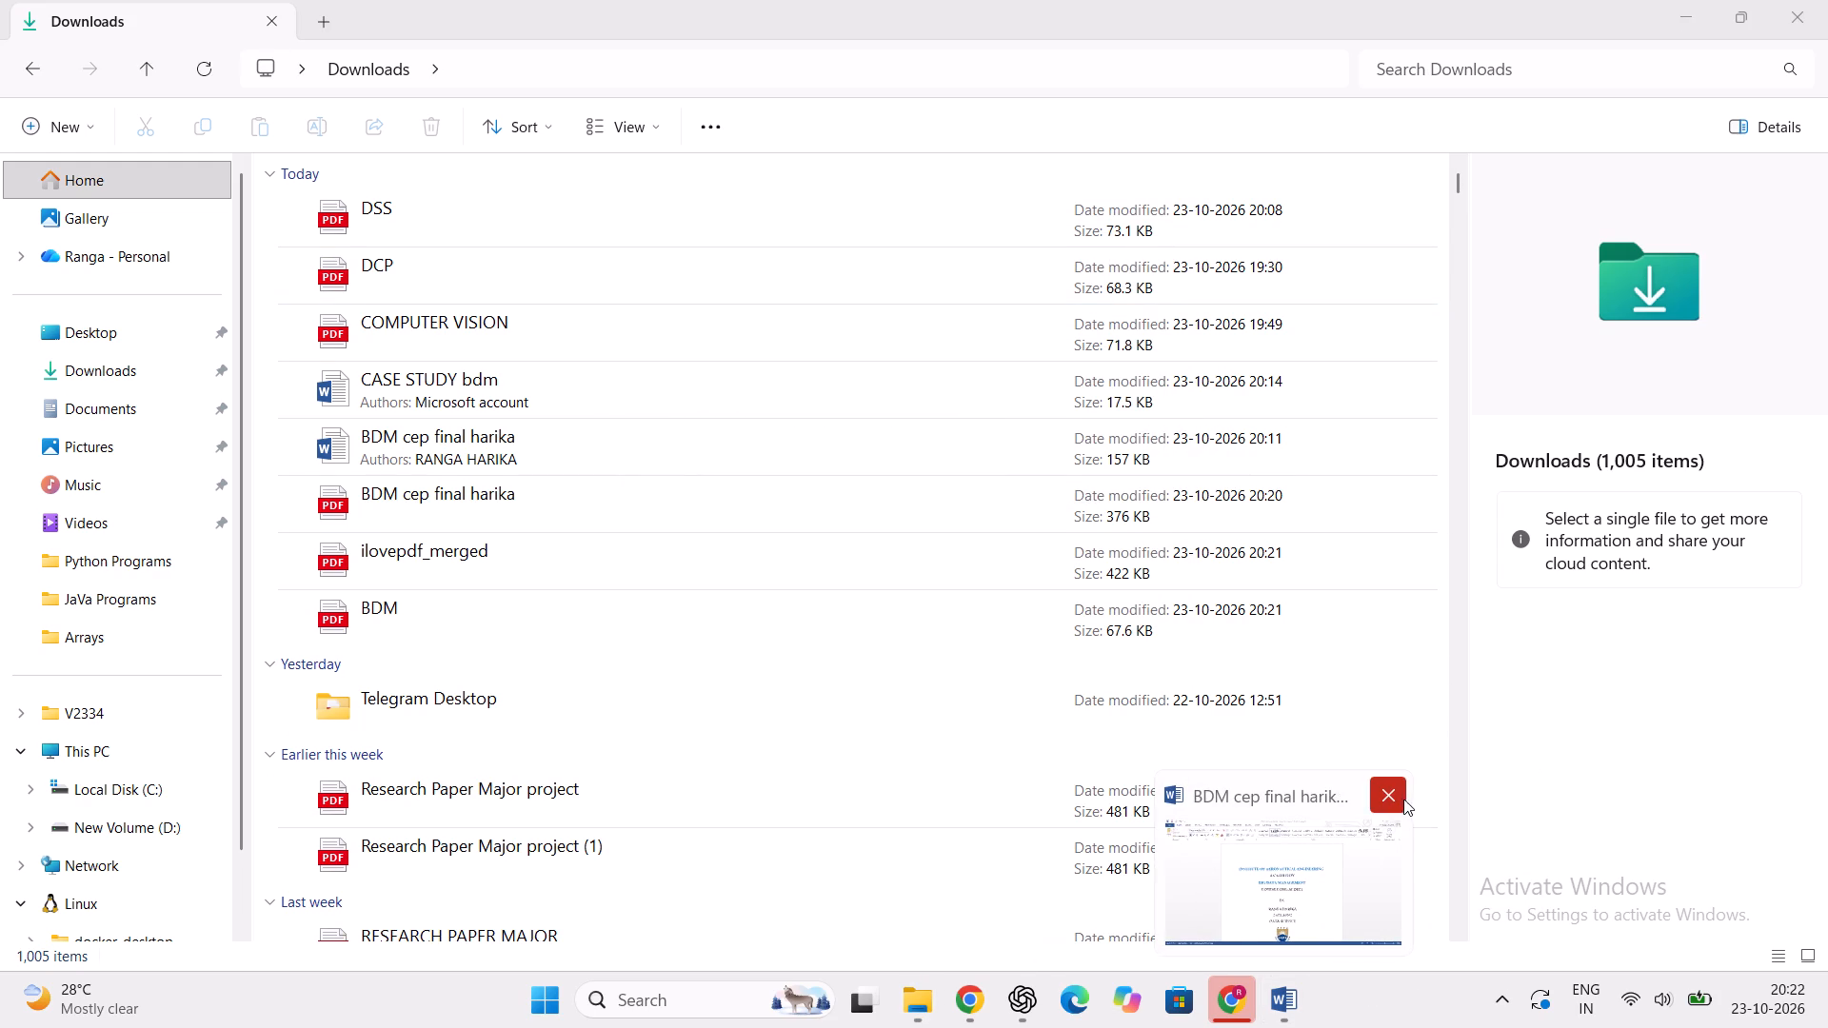
pyautogui.click(1405, 800)
pyautogui.click(1405, 800)
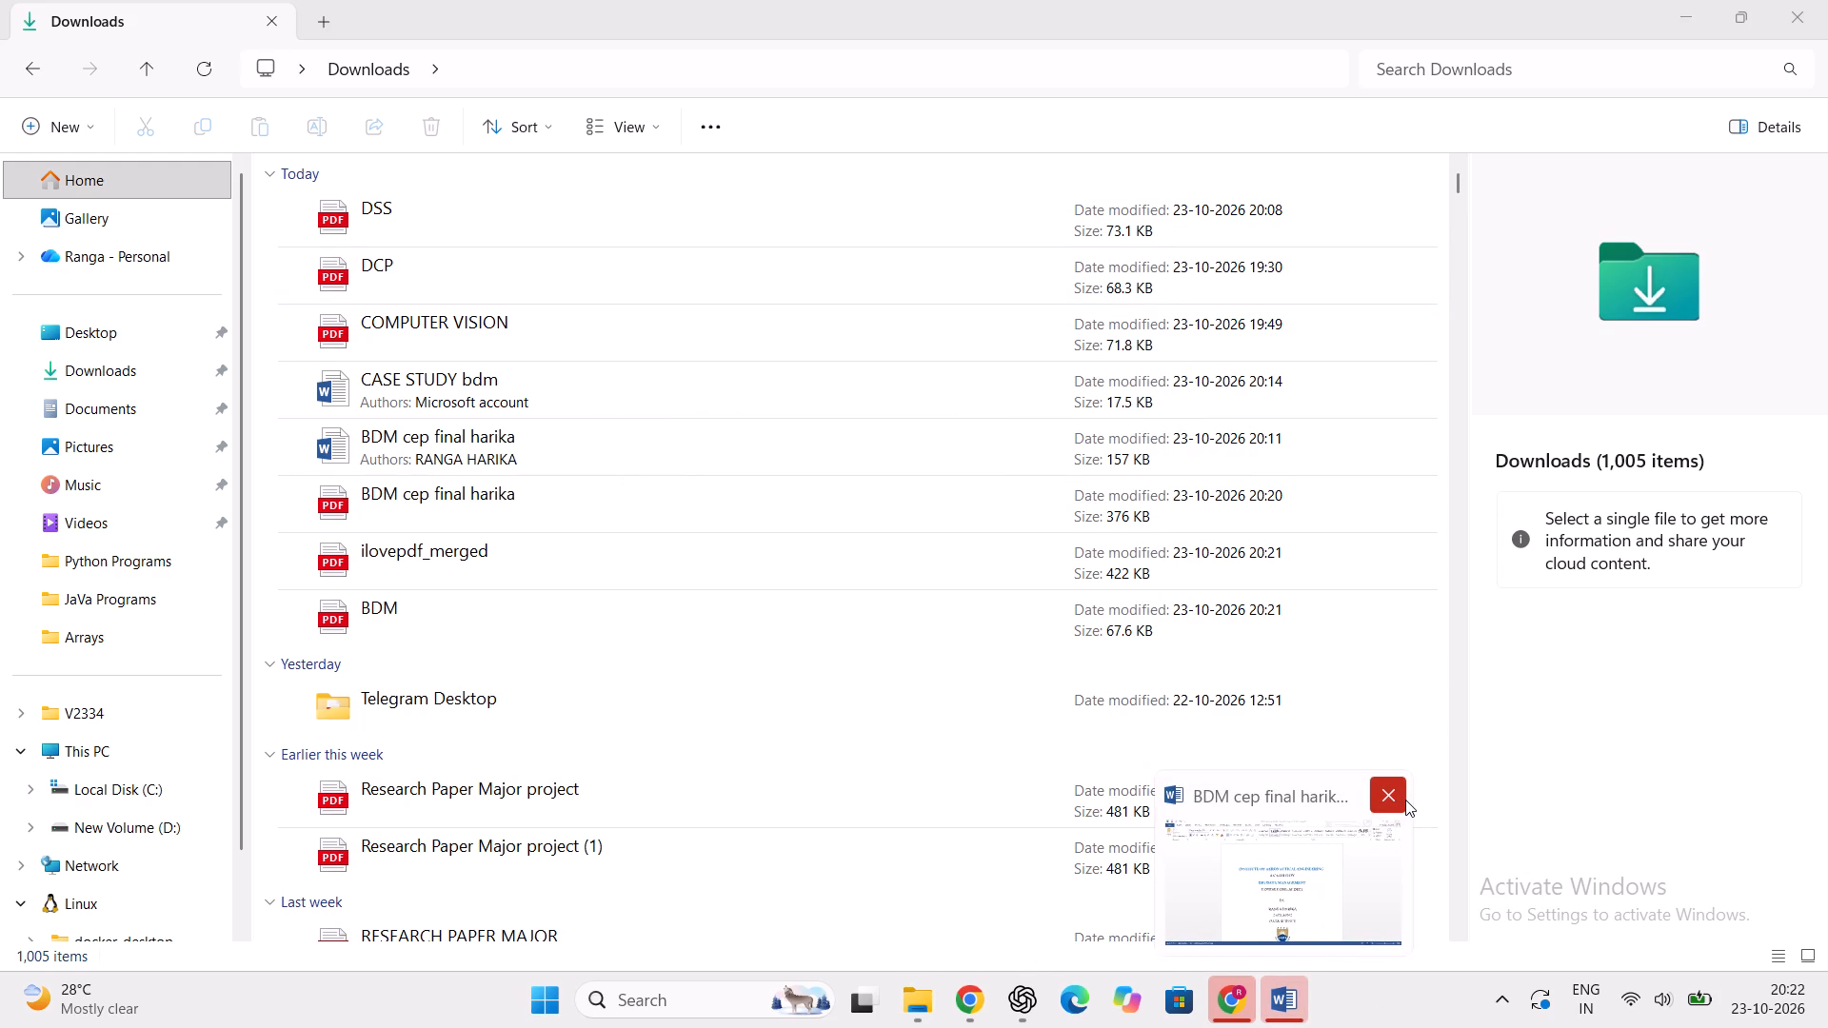
pyautogui.doubleClick(1405, 800)
pyautogui.tripleClick(1397, 788)
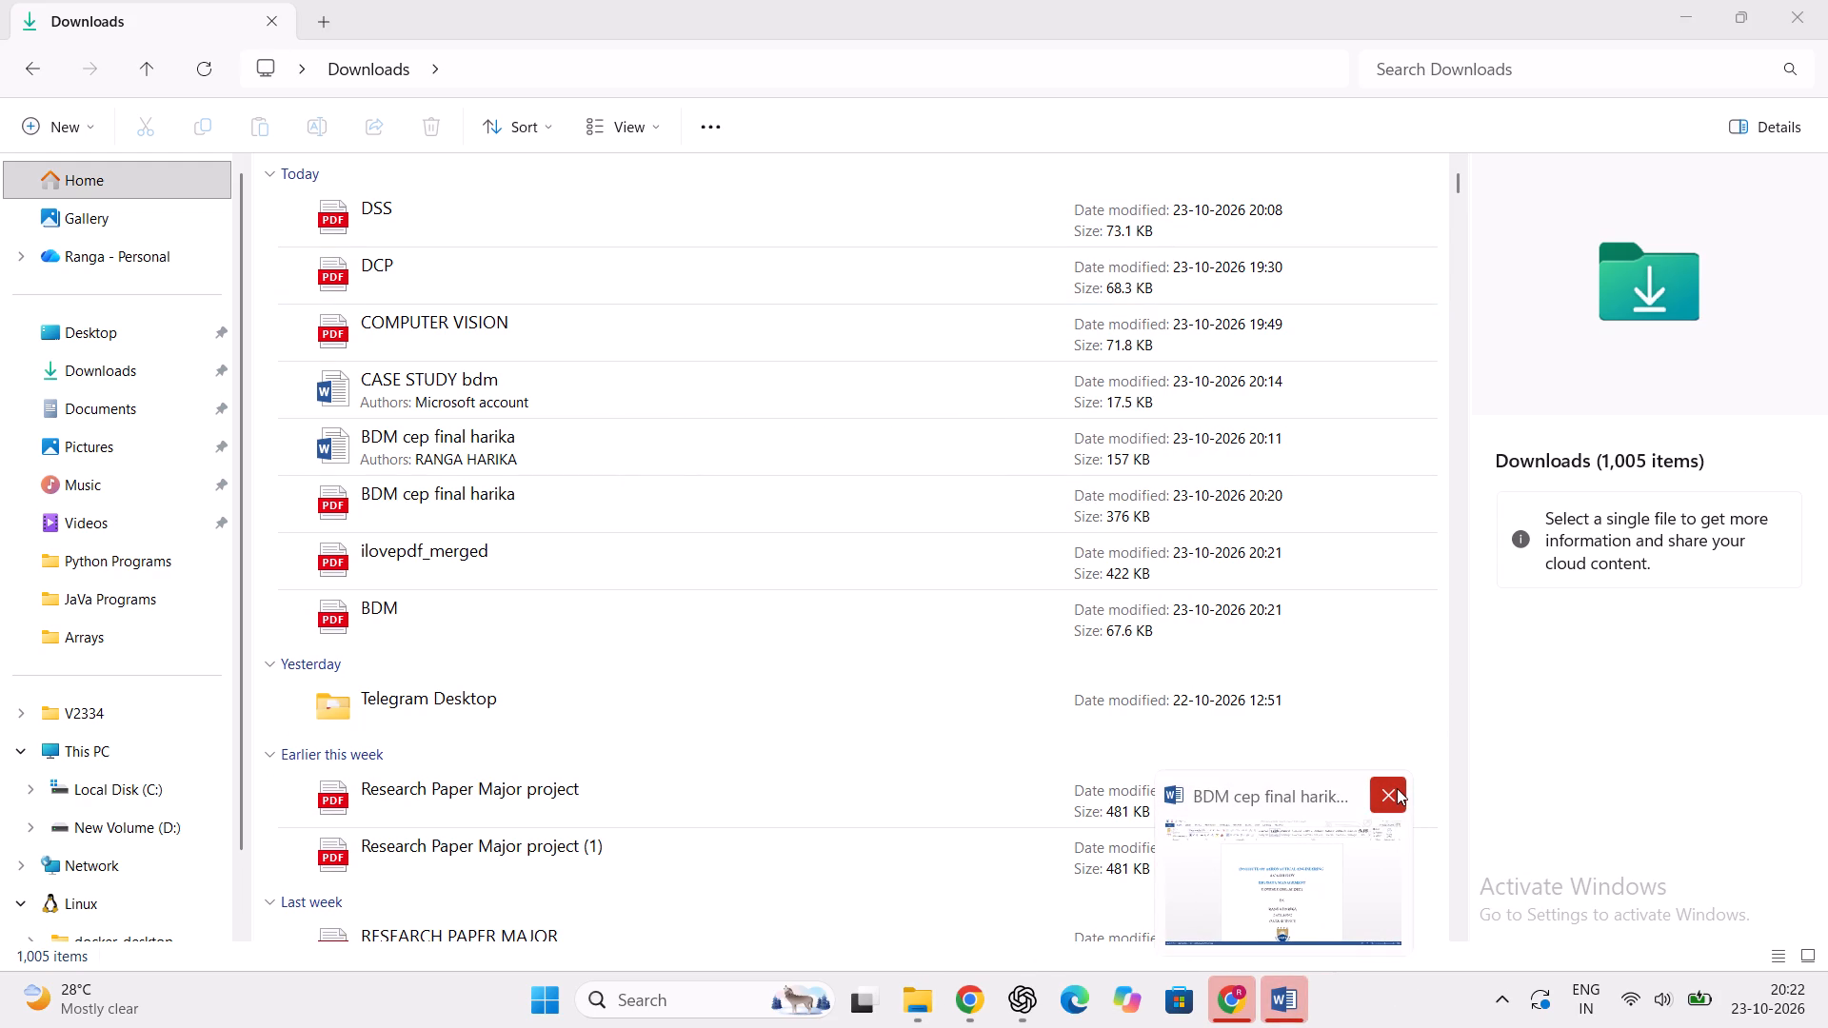
pyautogui.tripleClick(1397, 788)
pyautogui.tripleClick(1397, 788)
pyautogui.click(1397, 788)
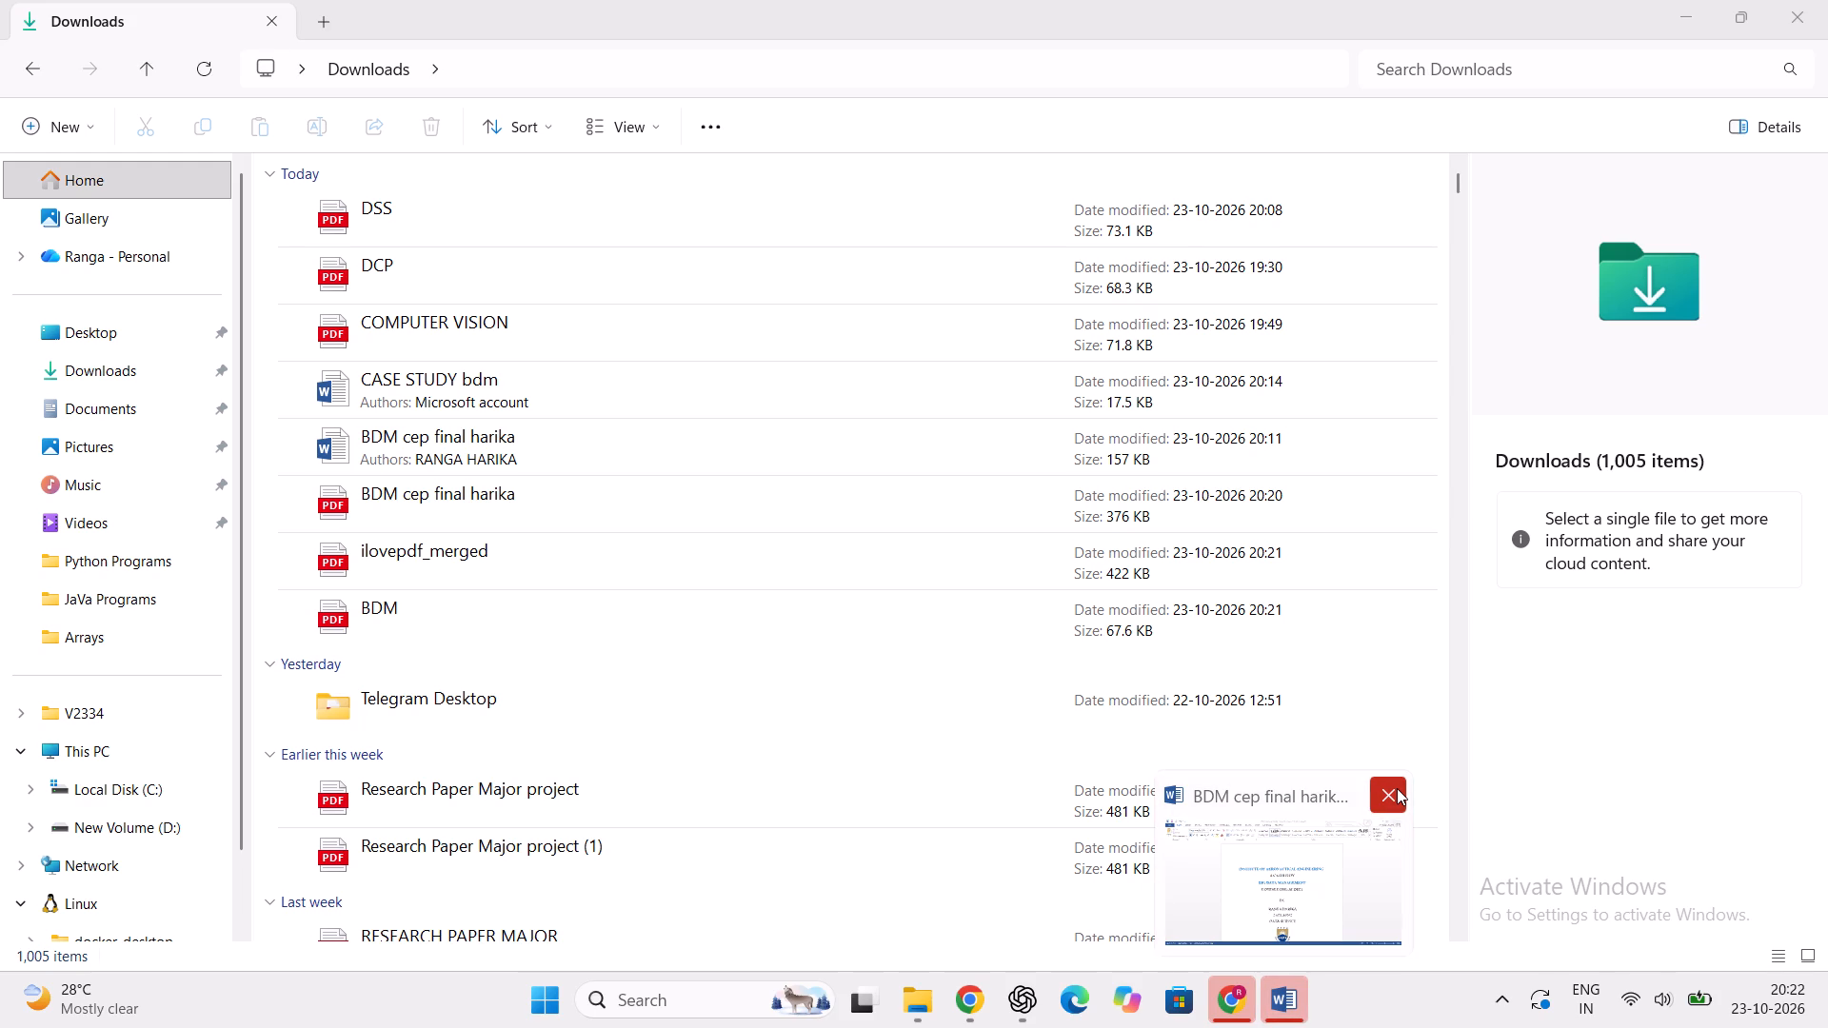
pyautogui.doubleClick(1391, 789)
pyautogui.moveTo(1391, 789); pyautogui.dragTo(1286, 906)
pyautogui.click(1286, 906)
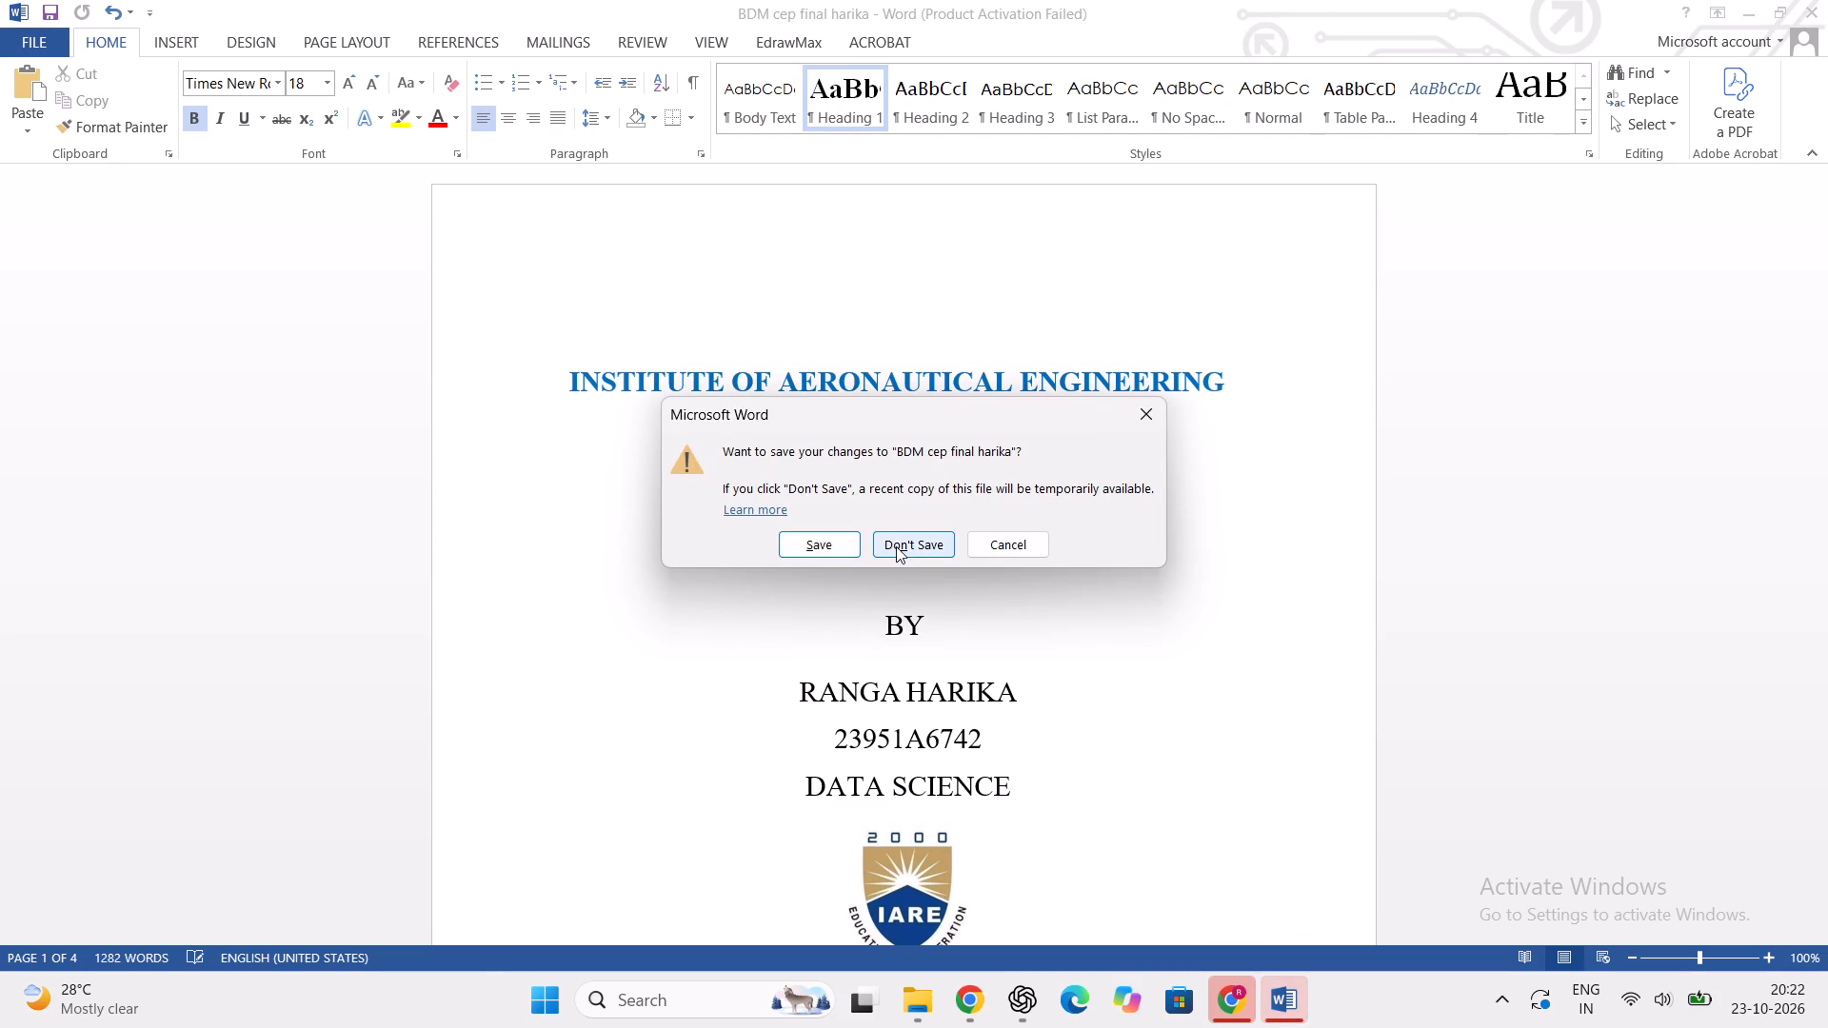
pyautogui.click(830, 544)
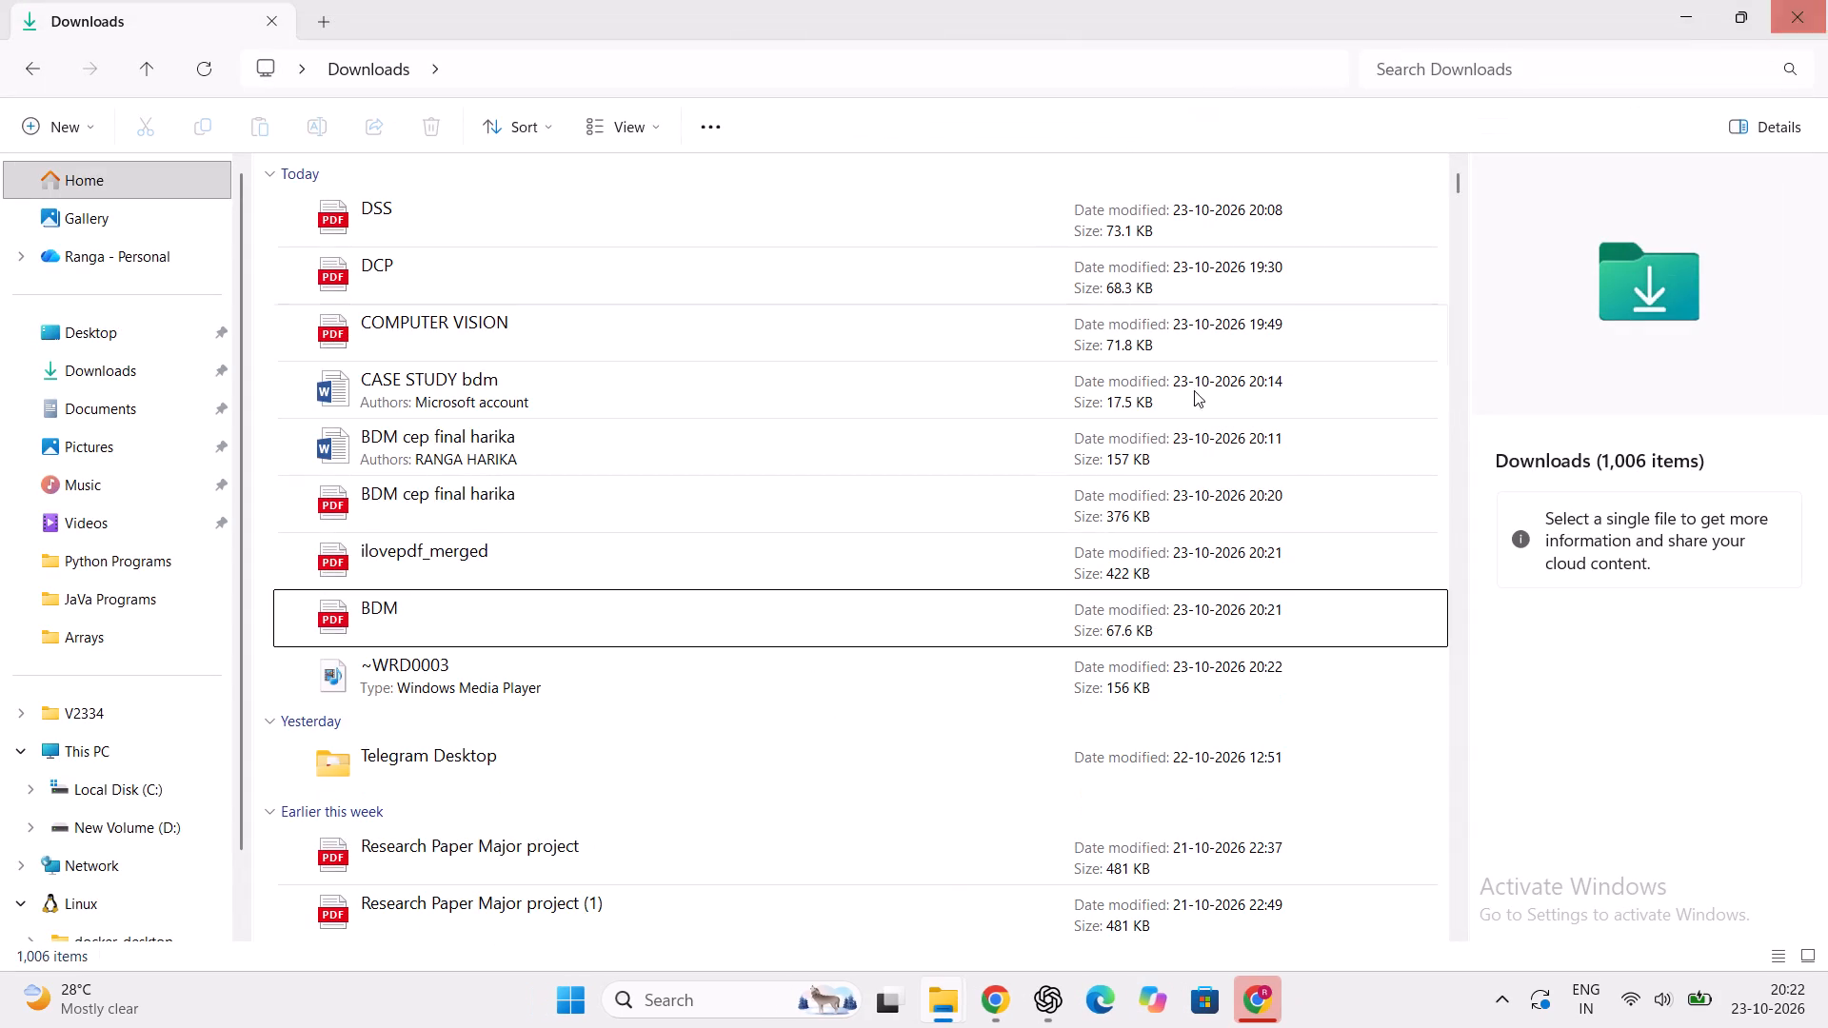
# Delete the "CASE STUDY bdm" Word document from the Downloads folder.
pyautogui.scroll(2, 699, 540)
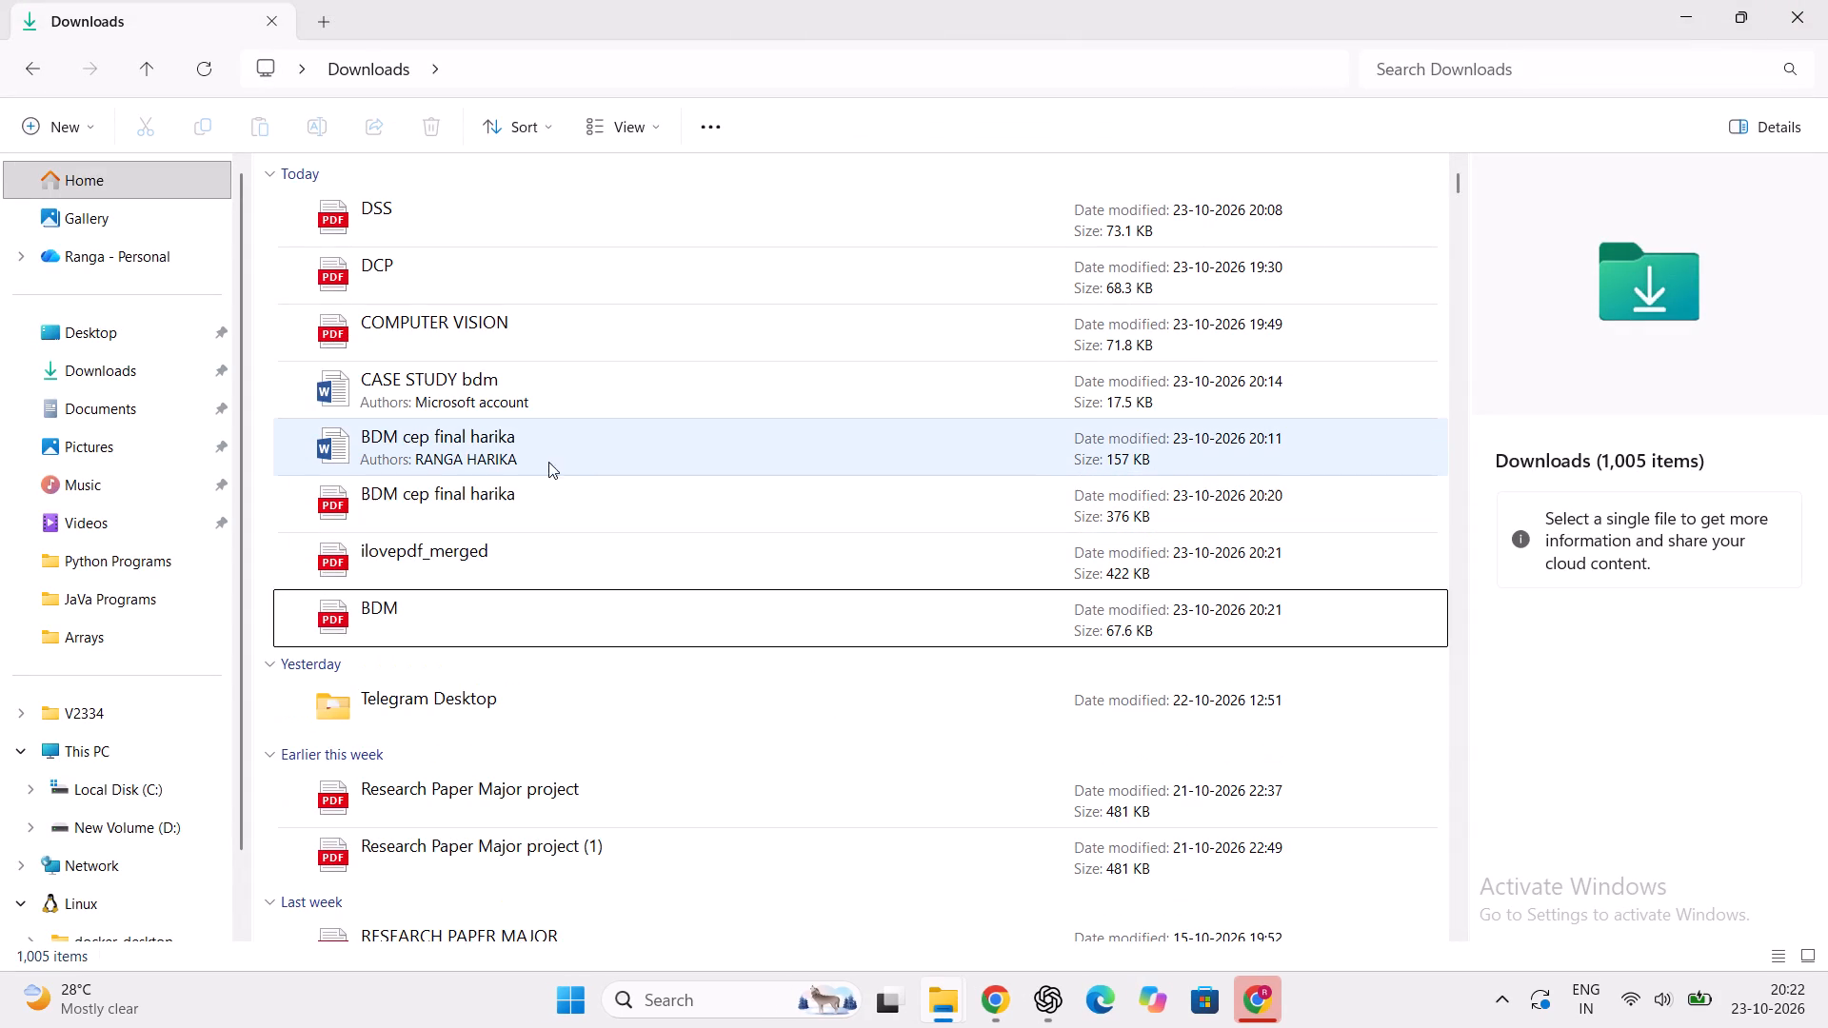
pyautogui.click(521, 386)
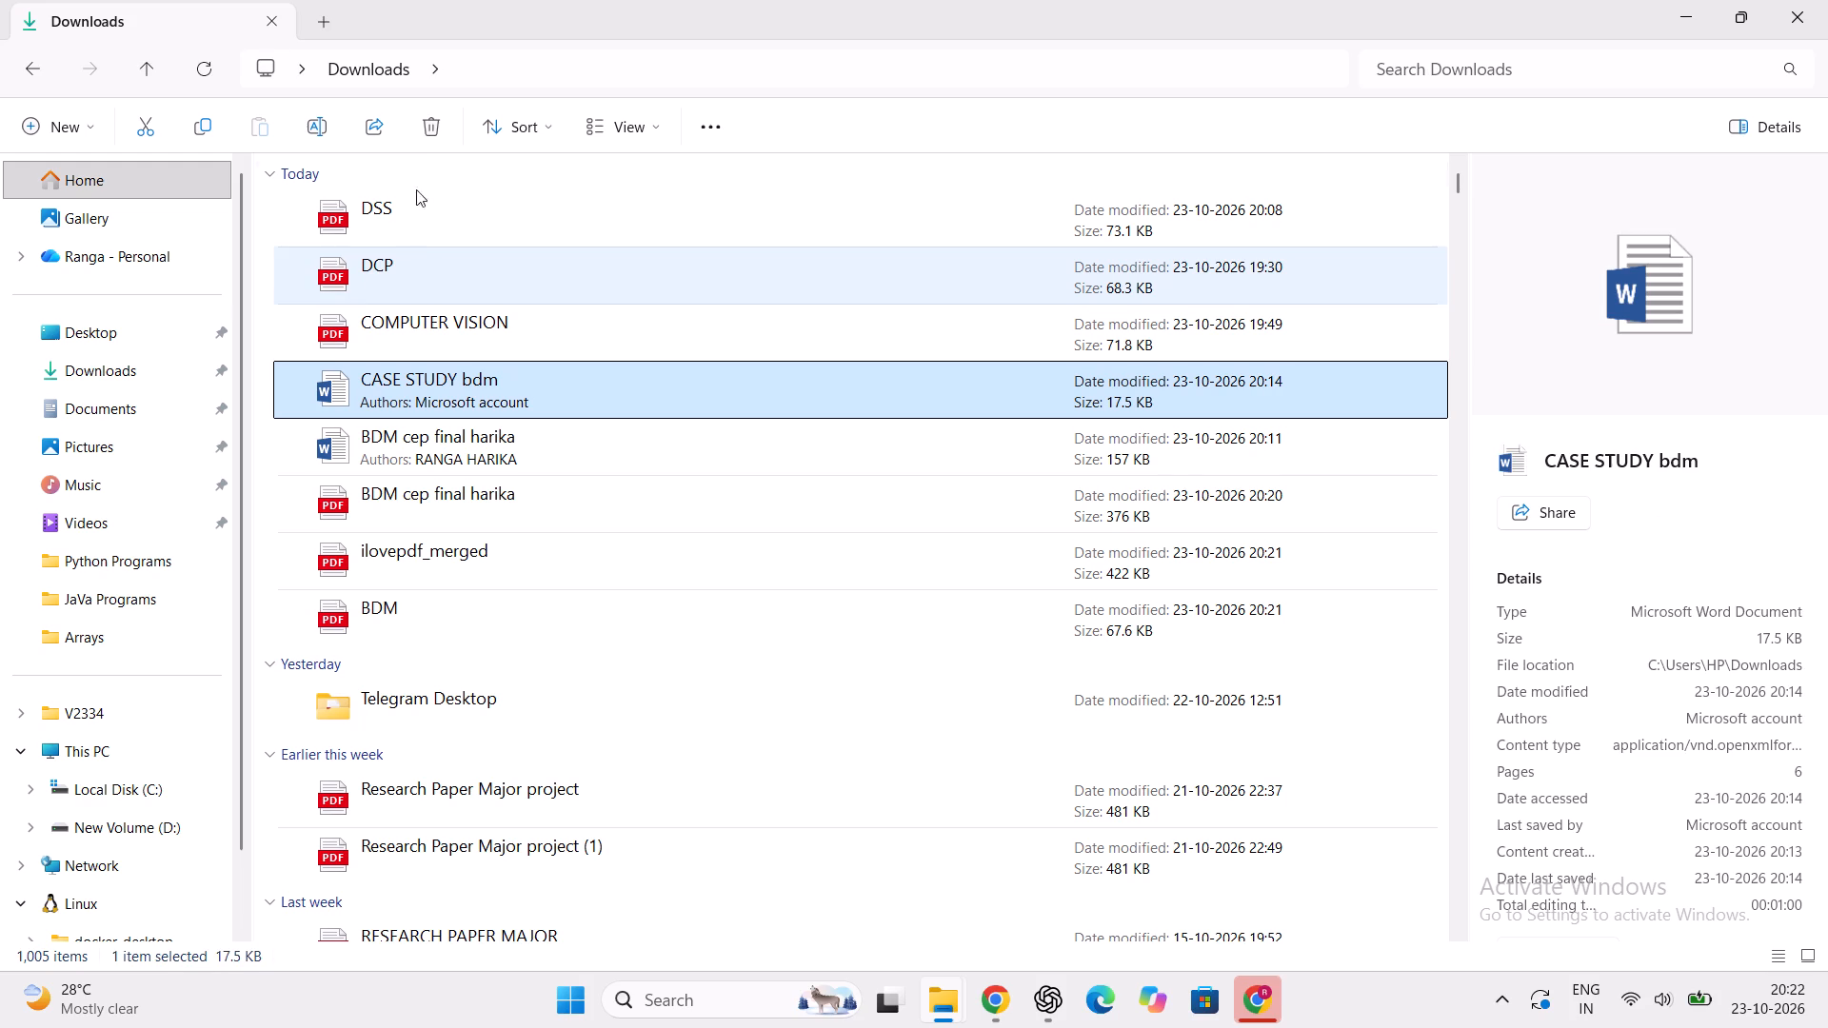
pyautogui.click(432, 136)
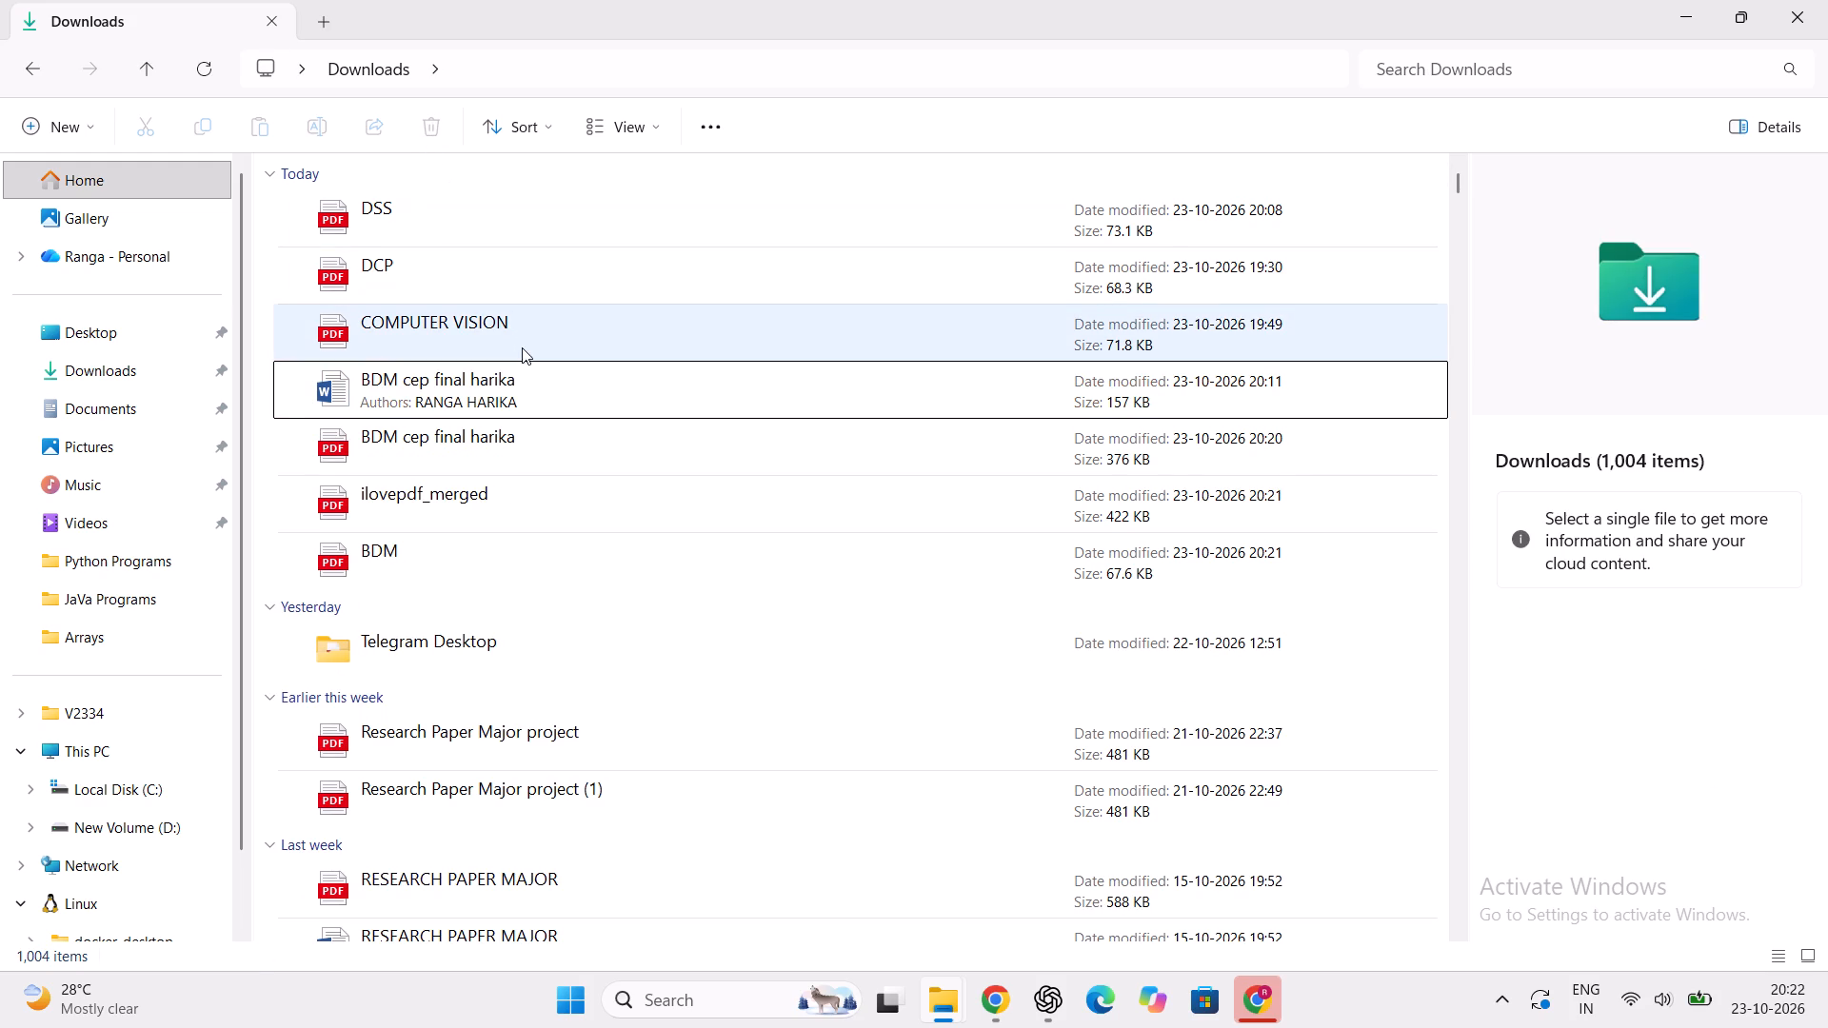
# Delete the "ilovepdf_merged" and "BDM cep final harika" PDFs from the Downloads folder, keeping the Word version.
pyautogui.click(520, 433)
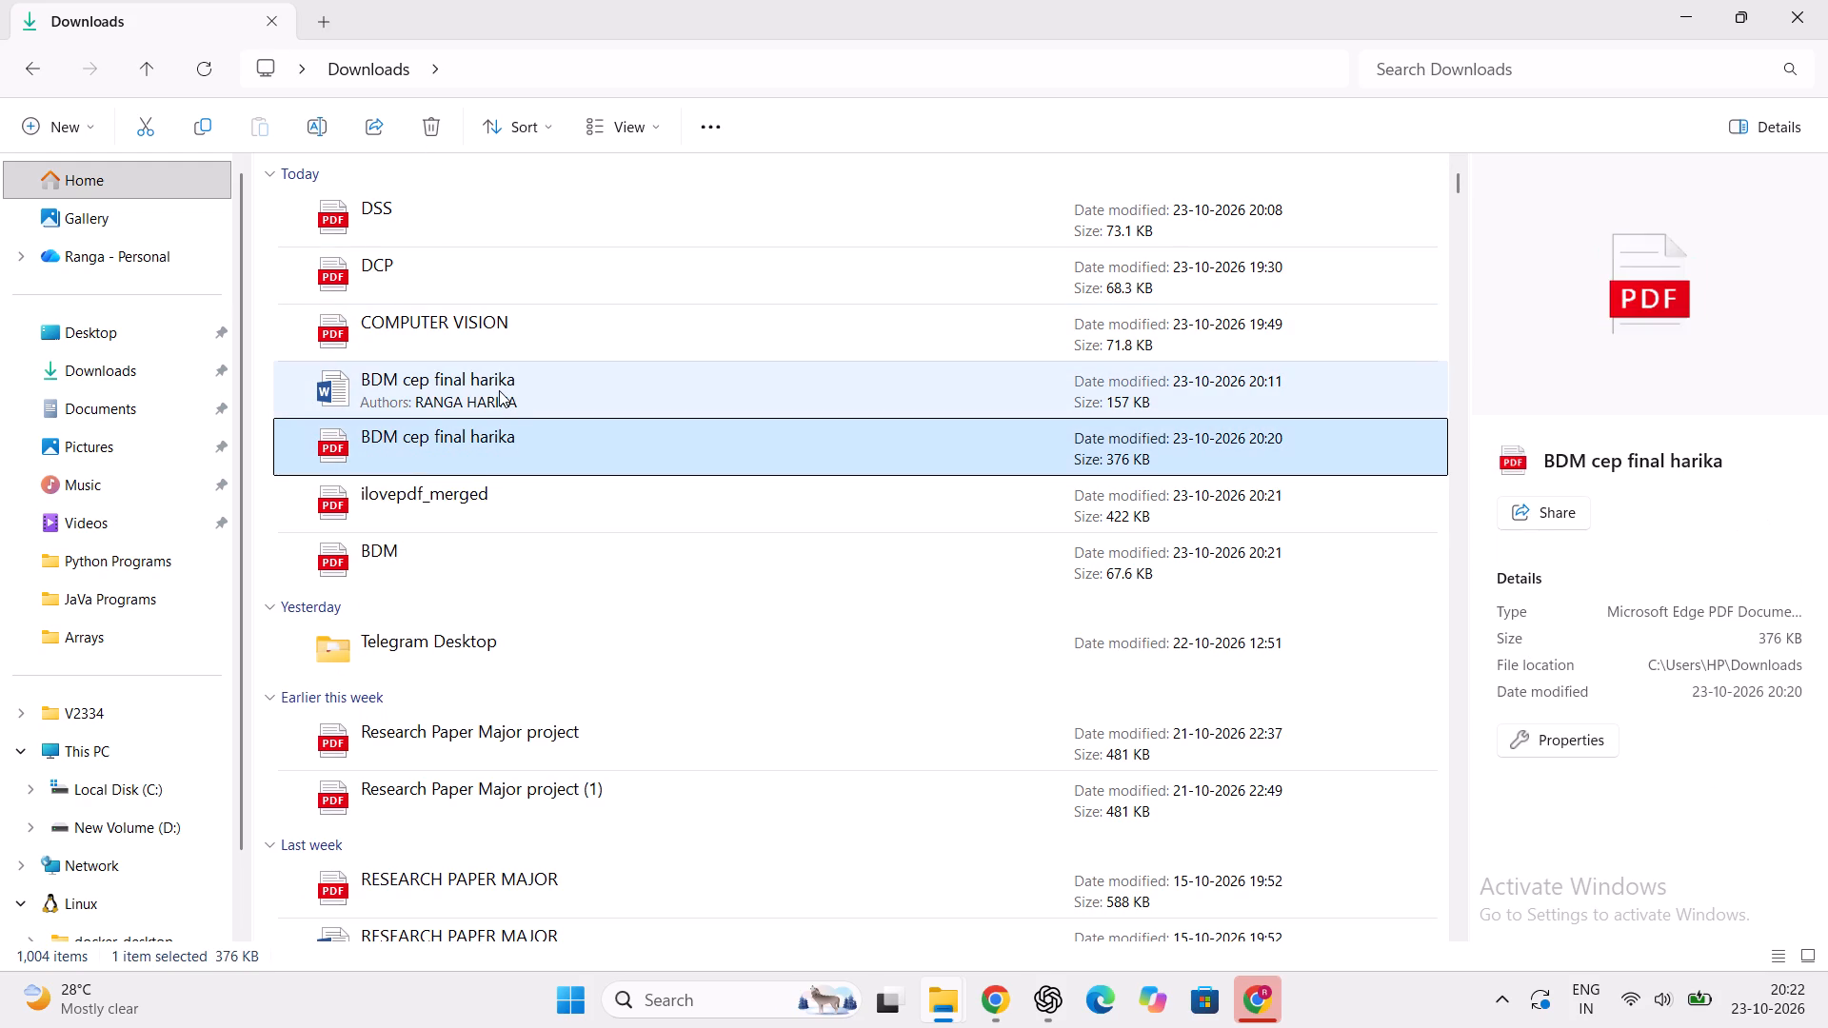
pyautogui.click(500, 487)
pyautogui.click(440, 130)
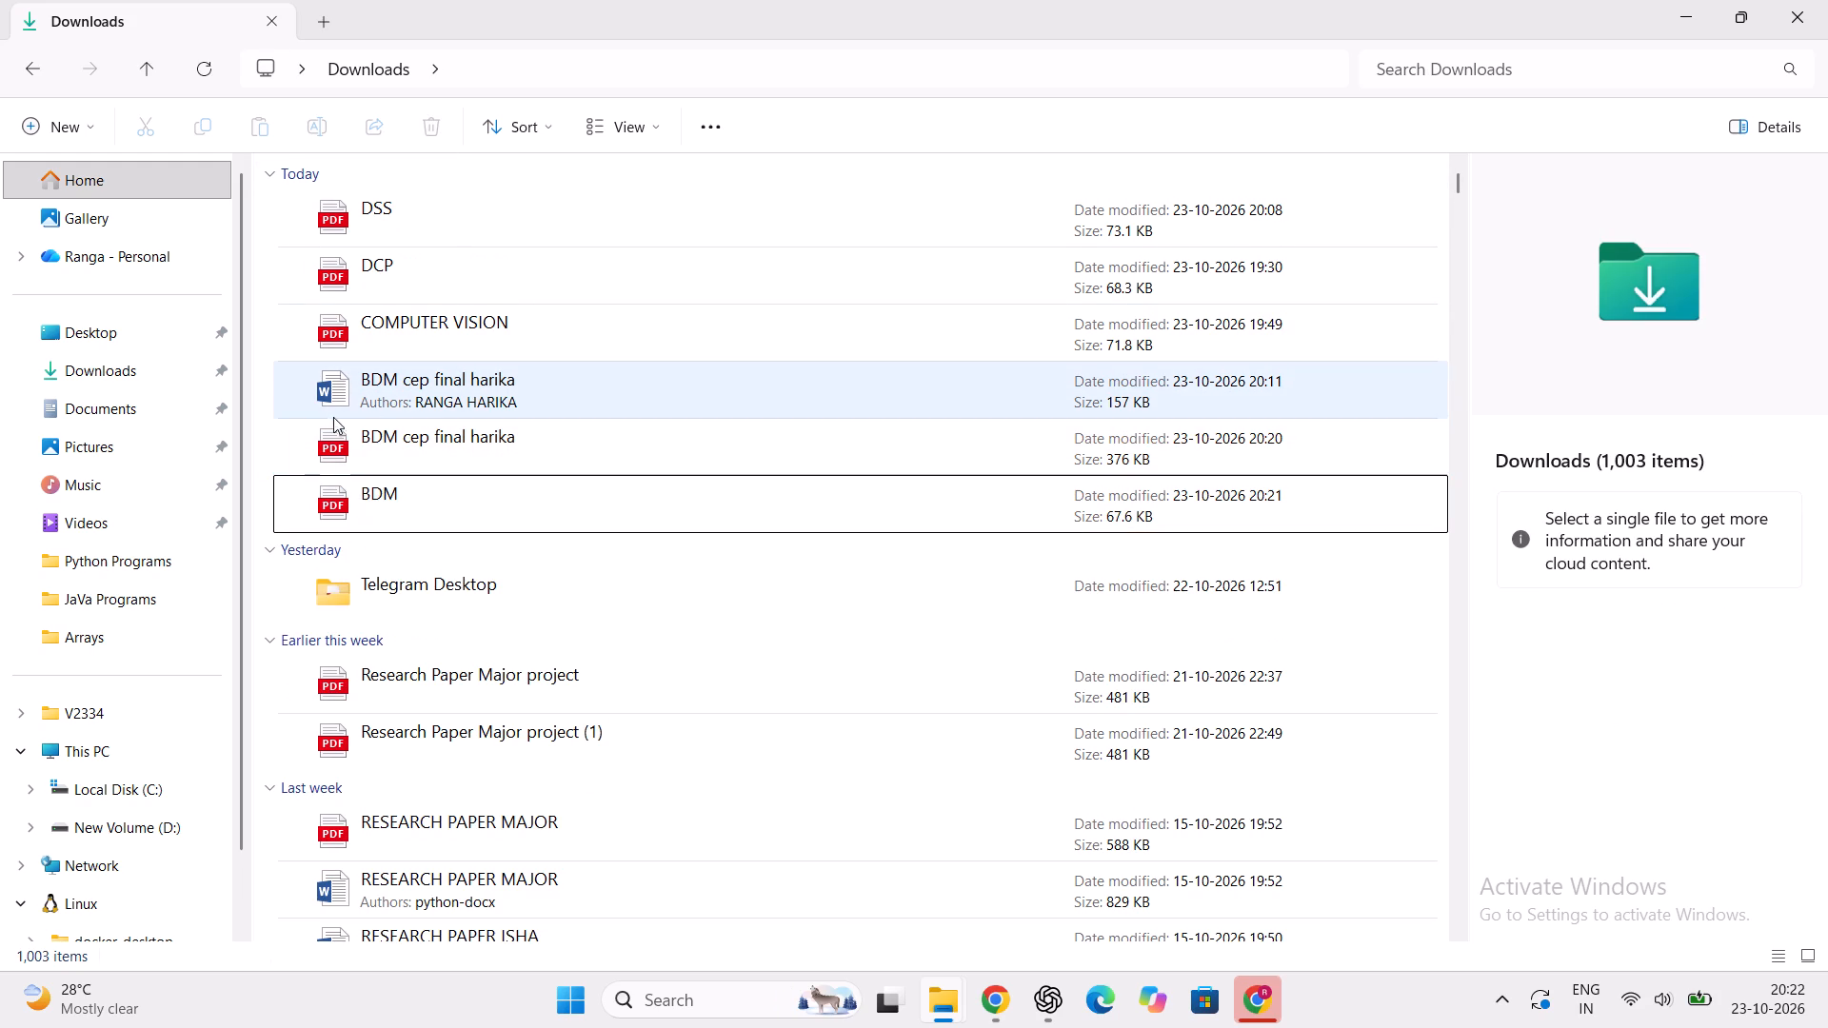
pyautogui.click(533, 391)
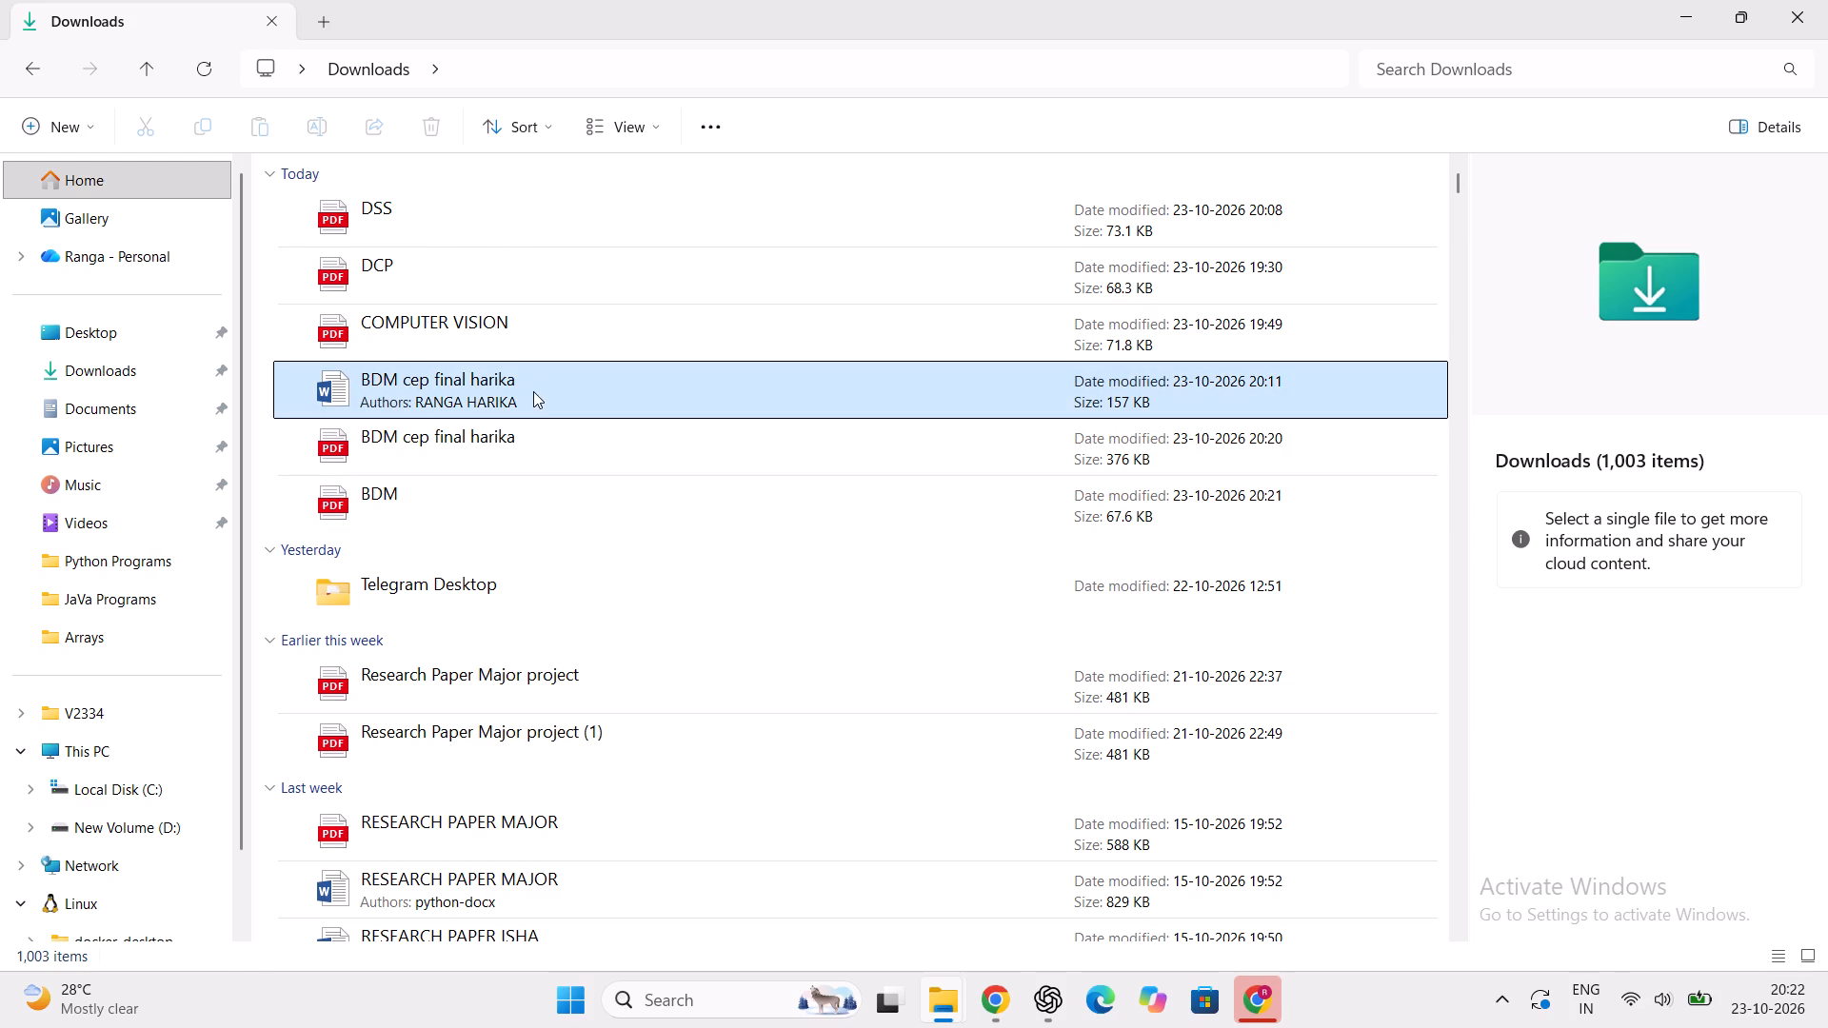
pyautogui.click(549, 437)
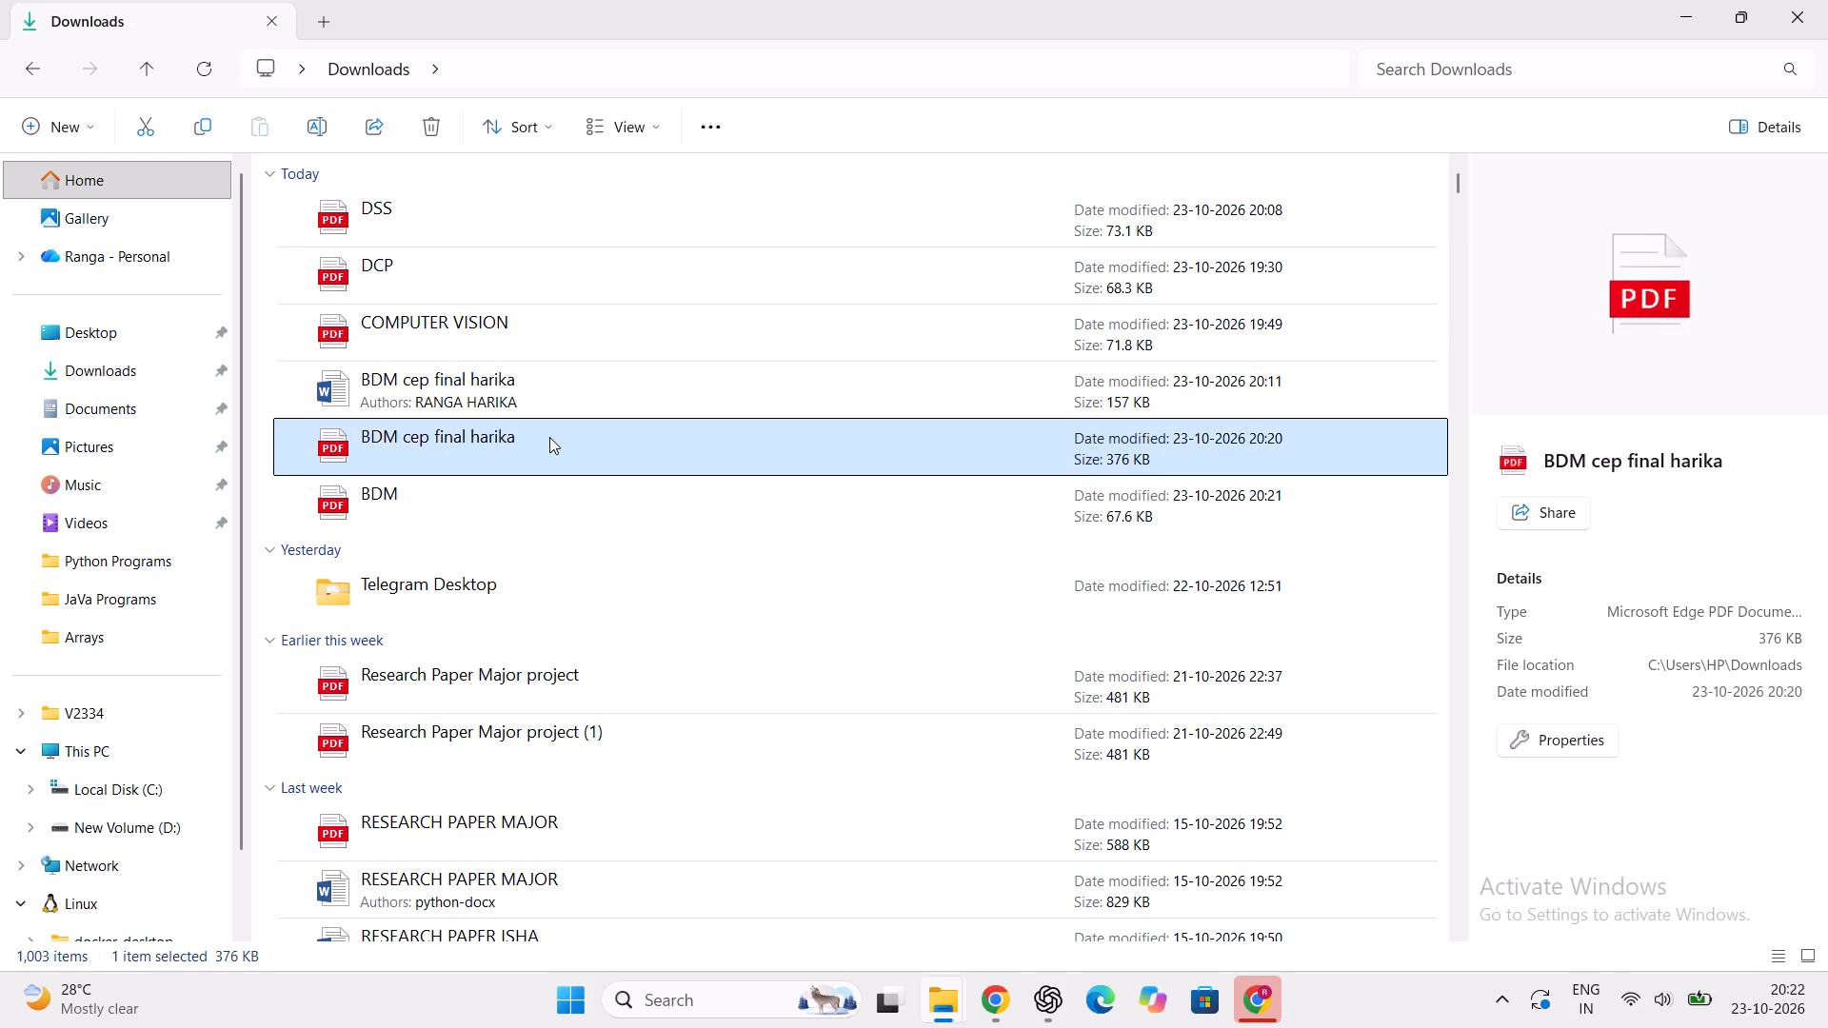
pyautogui.click(436, 124)
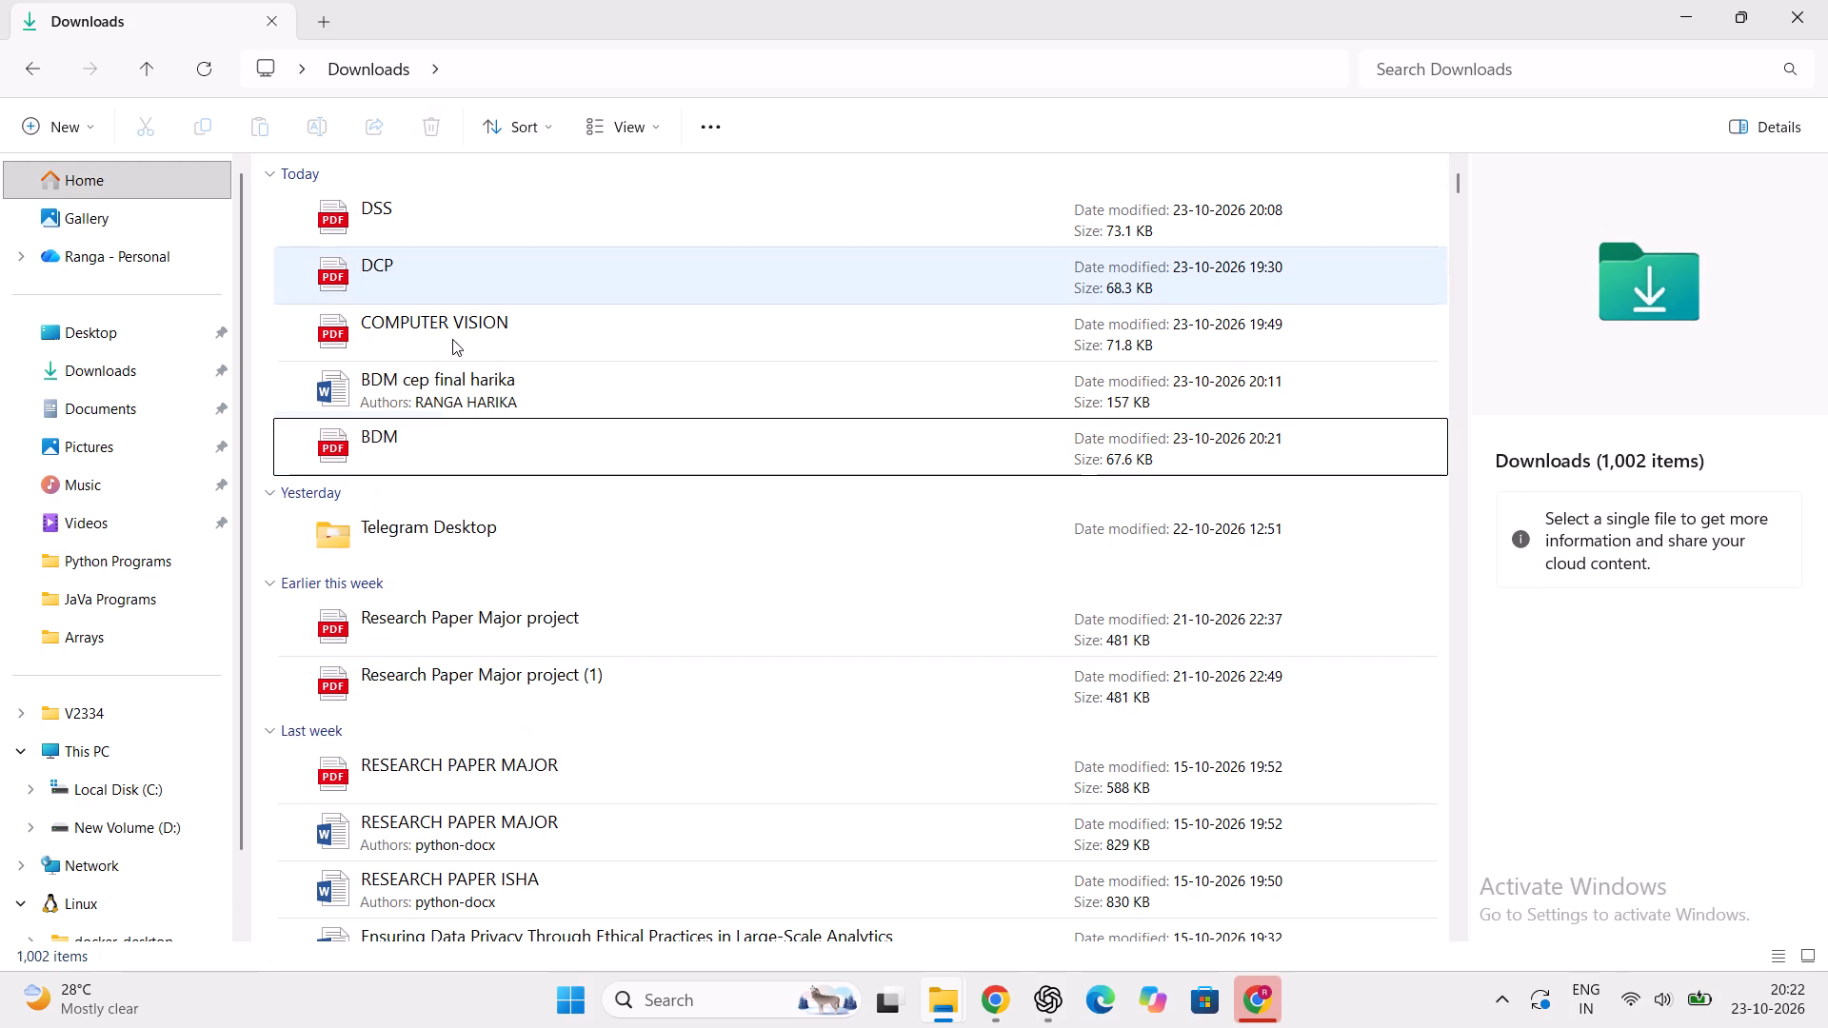
# Open the BDM PDF from the Downloads folder, review its cover and plagiarism report through to the last page, and close it.
pyautogui.doubleClick(474, 460)
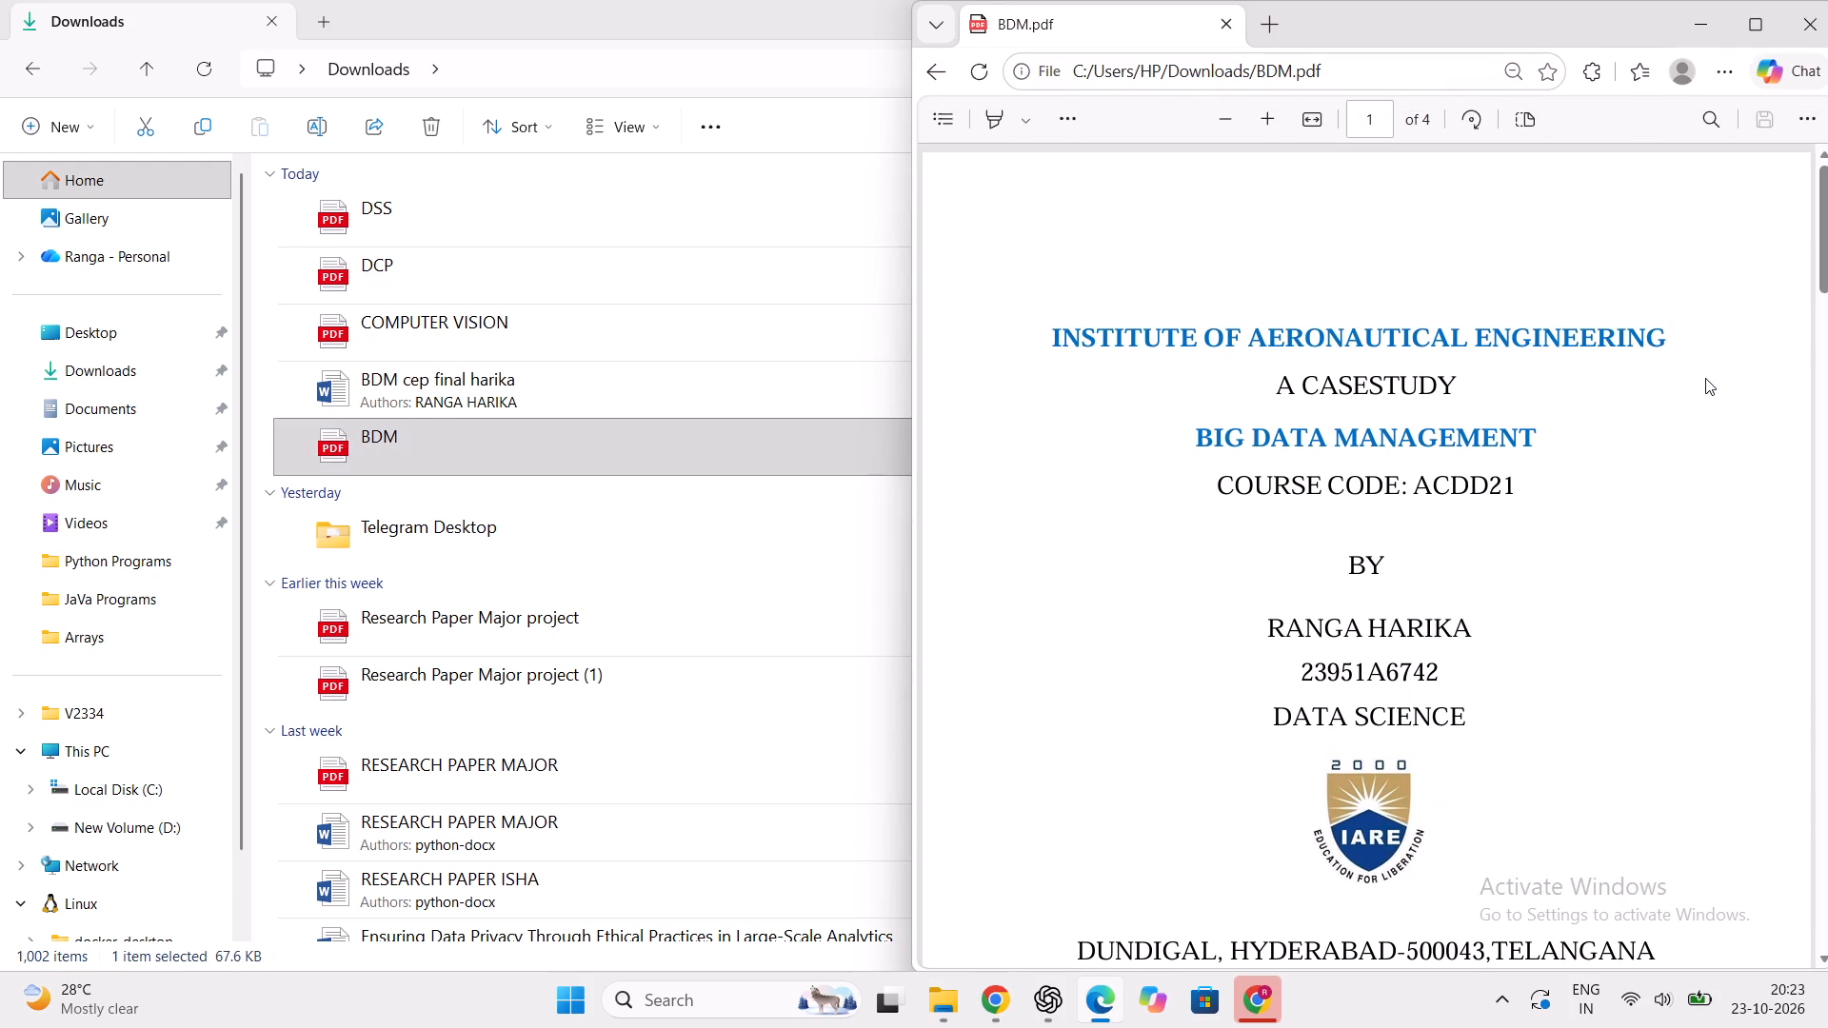
pyautogui.scroll(-1, 1705, 378)
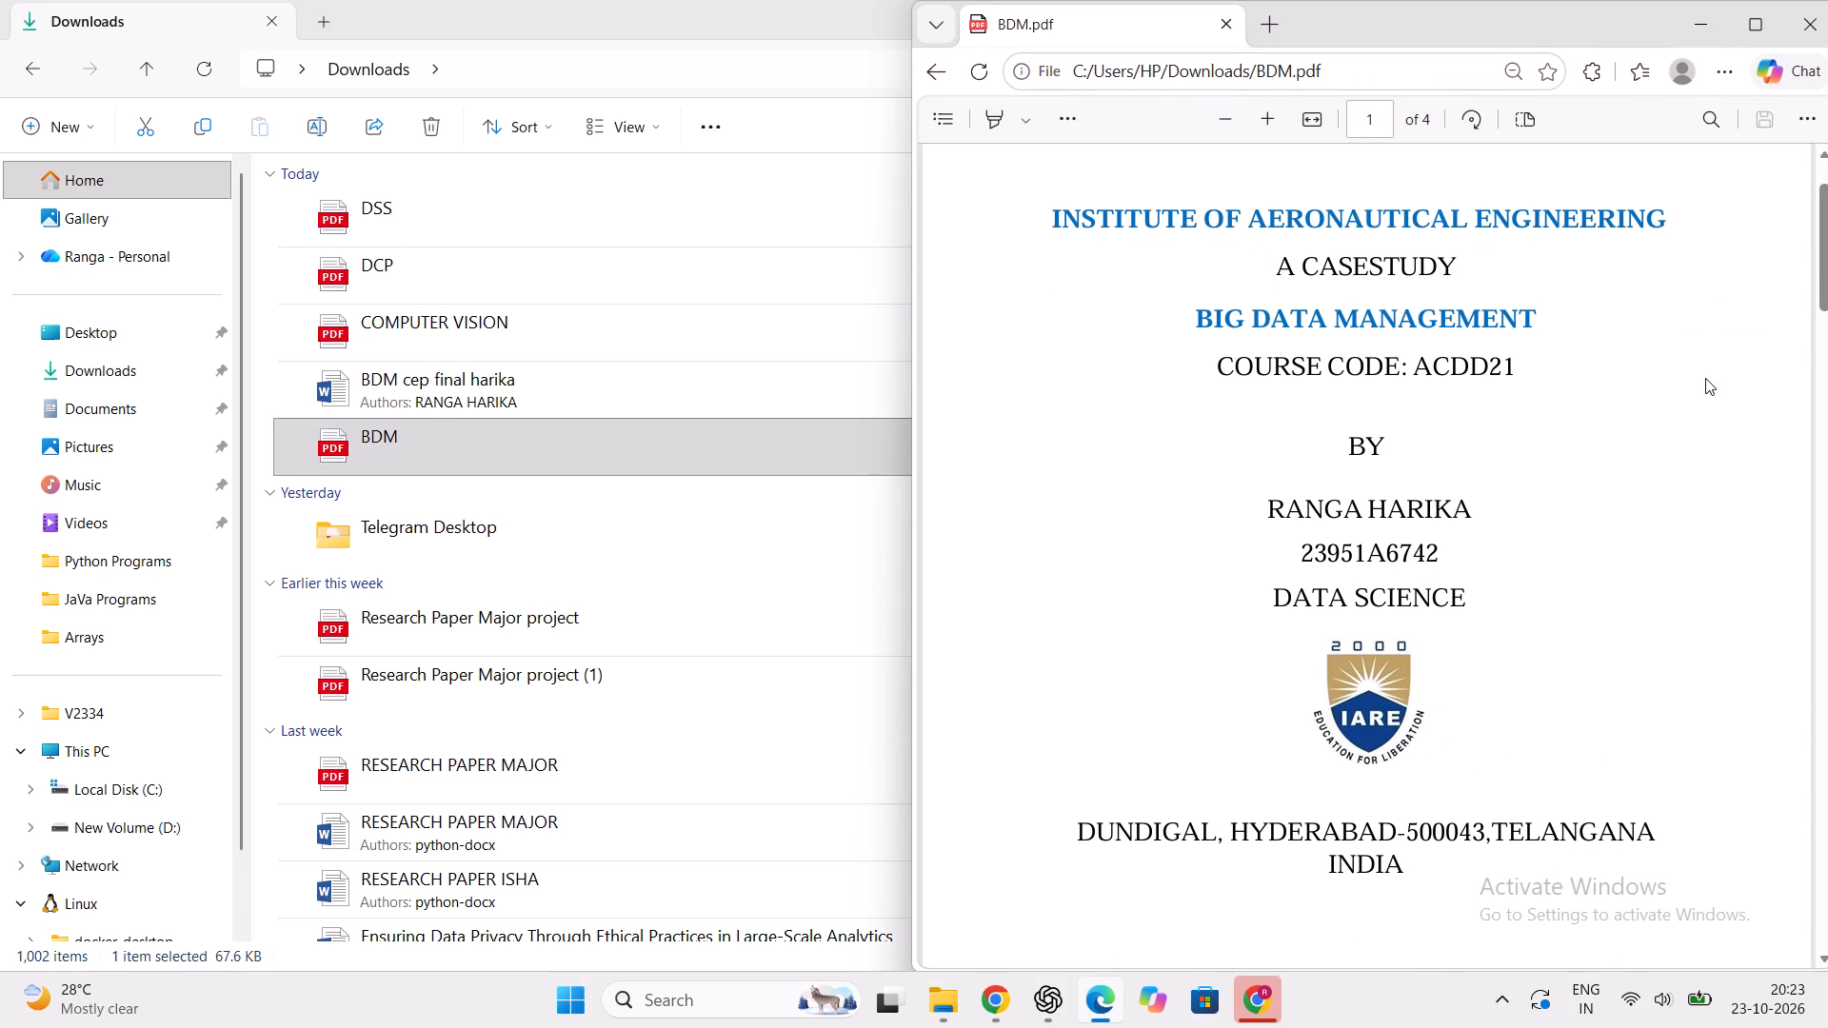
pyautogui.scroll(-2, 1705, 378)
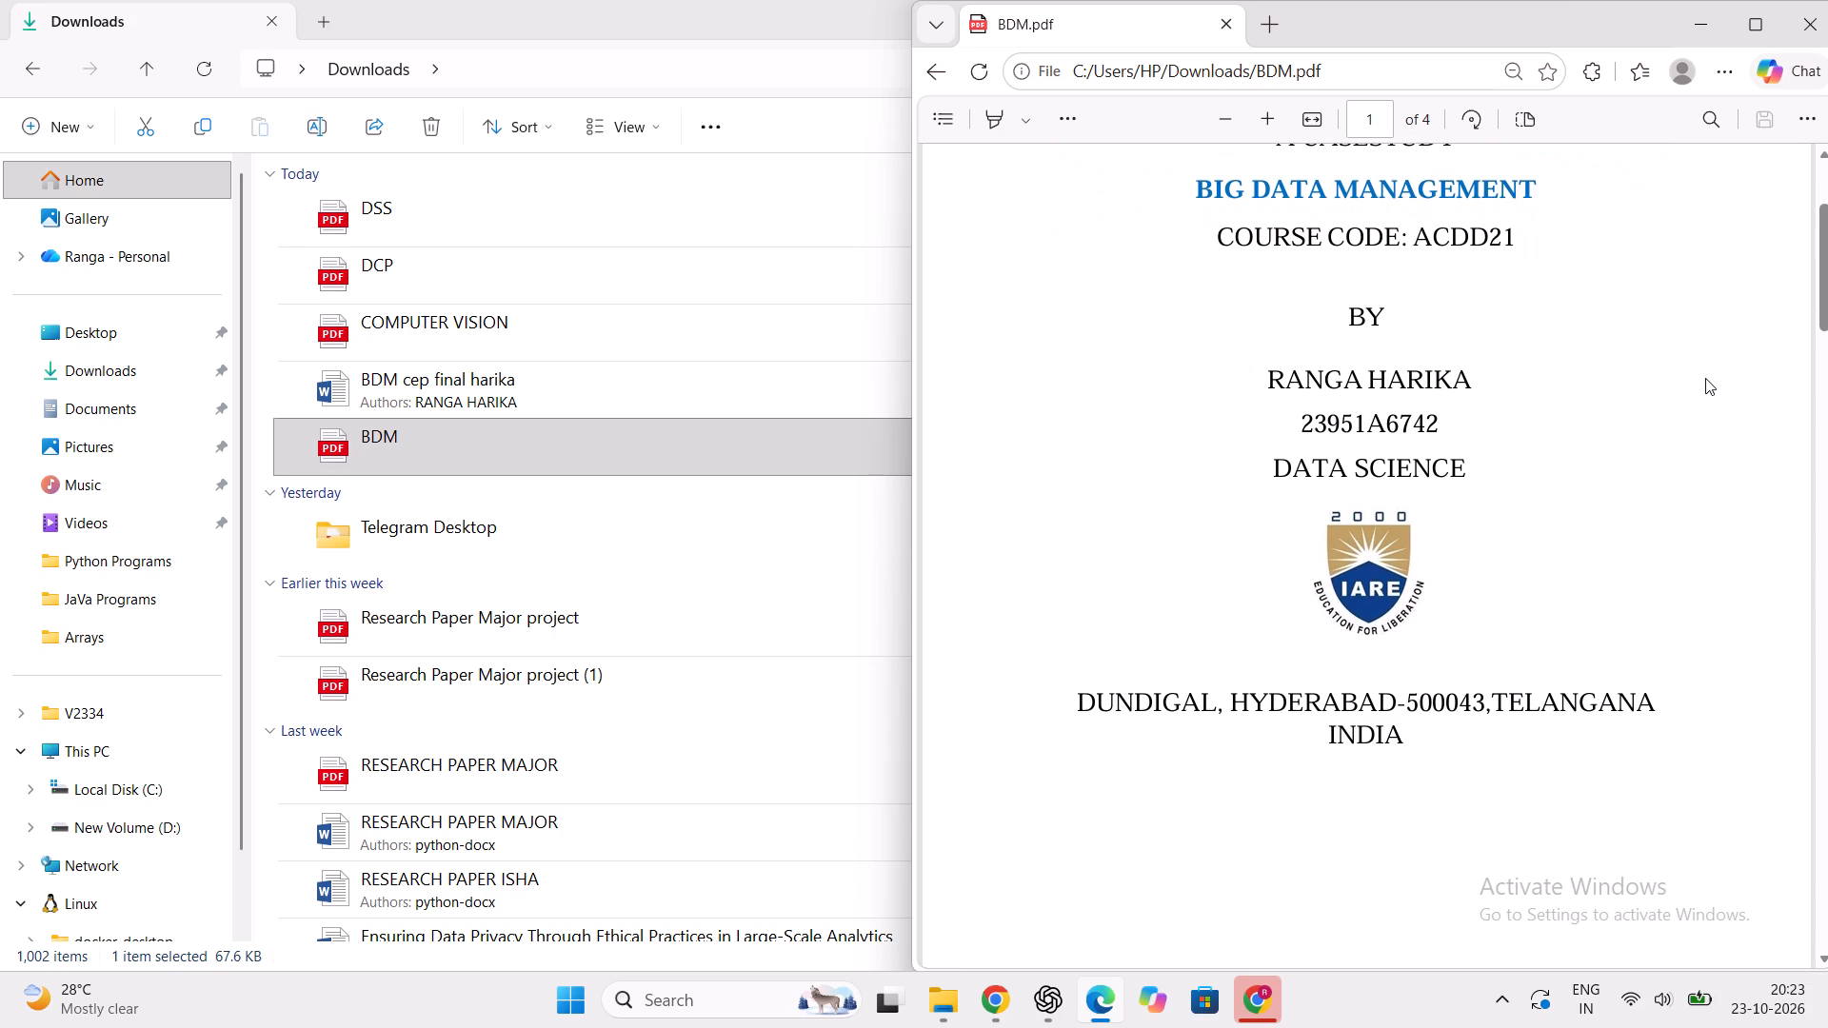
pyautogui.scroll(-4, 1705, 378)
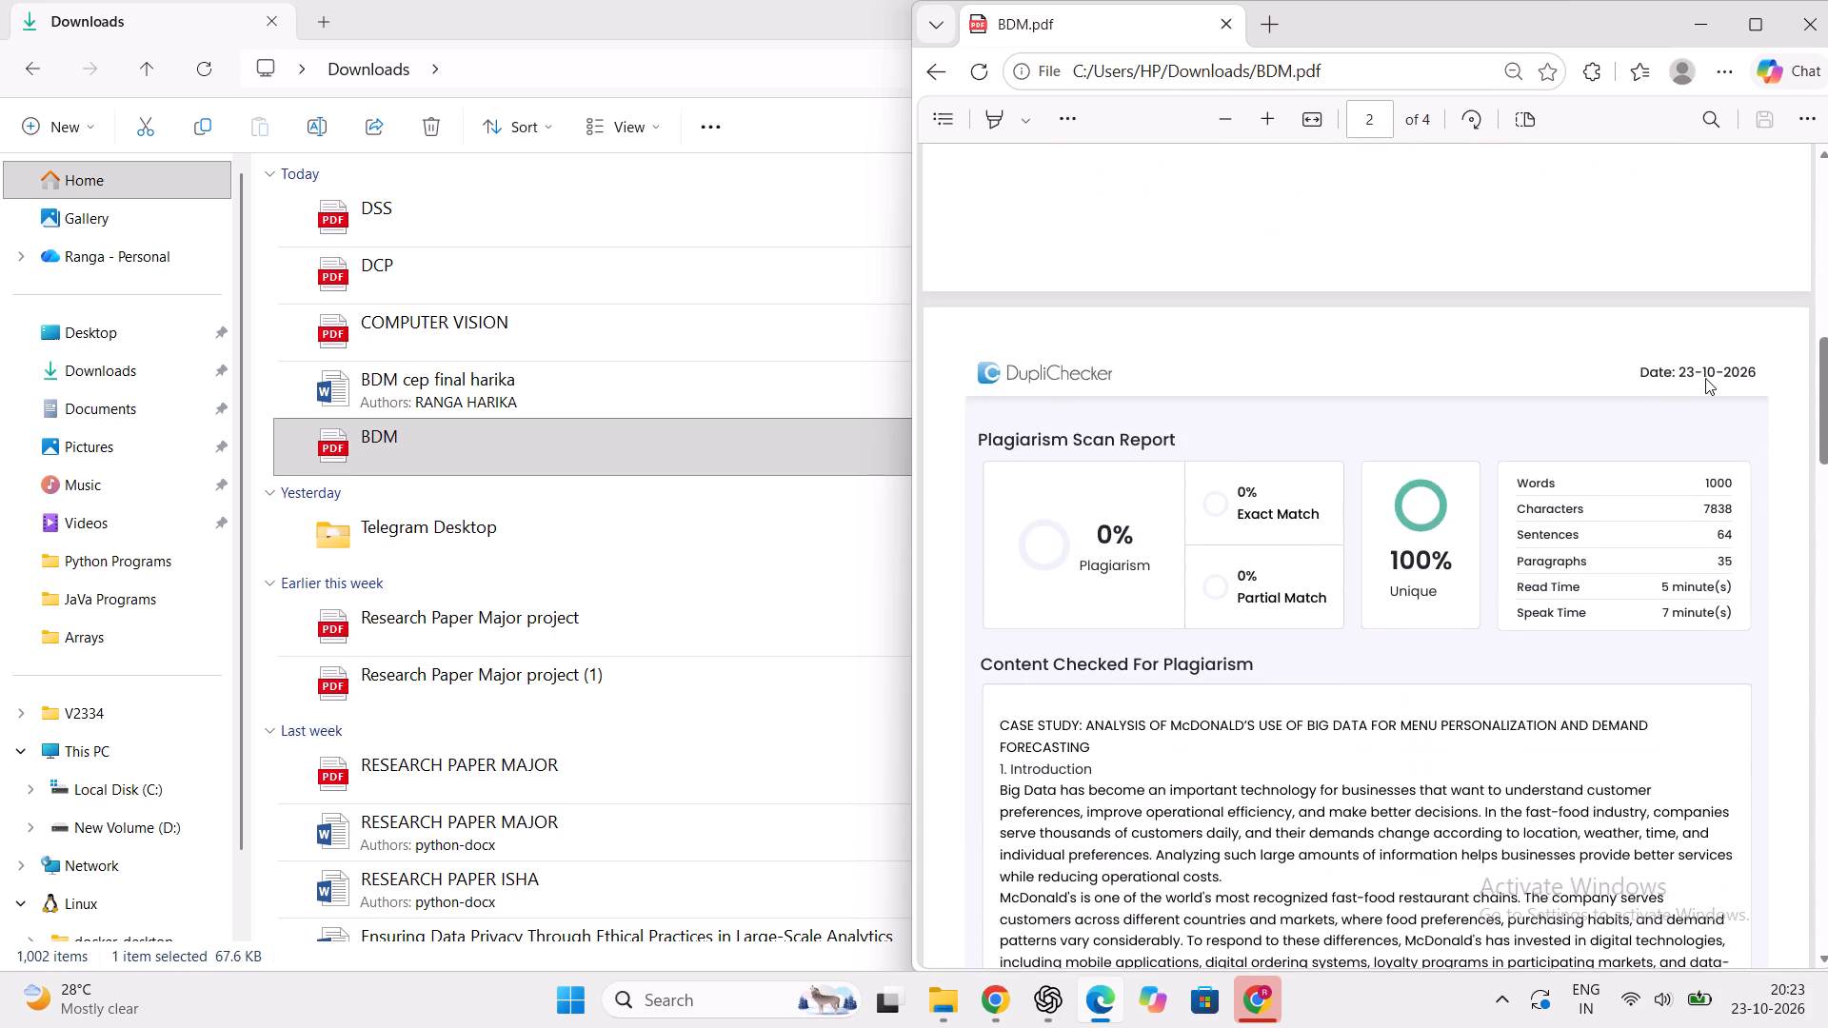
pyautogui.scroll(-4, 1705, 378)
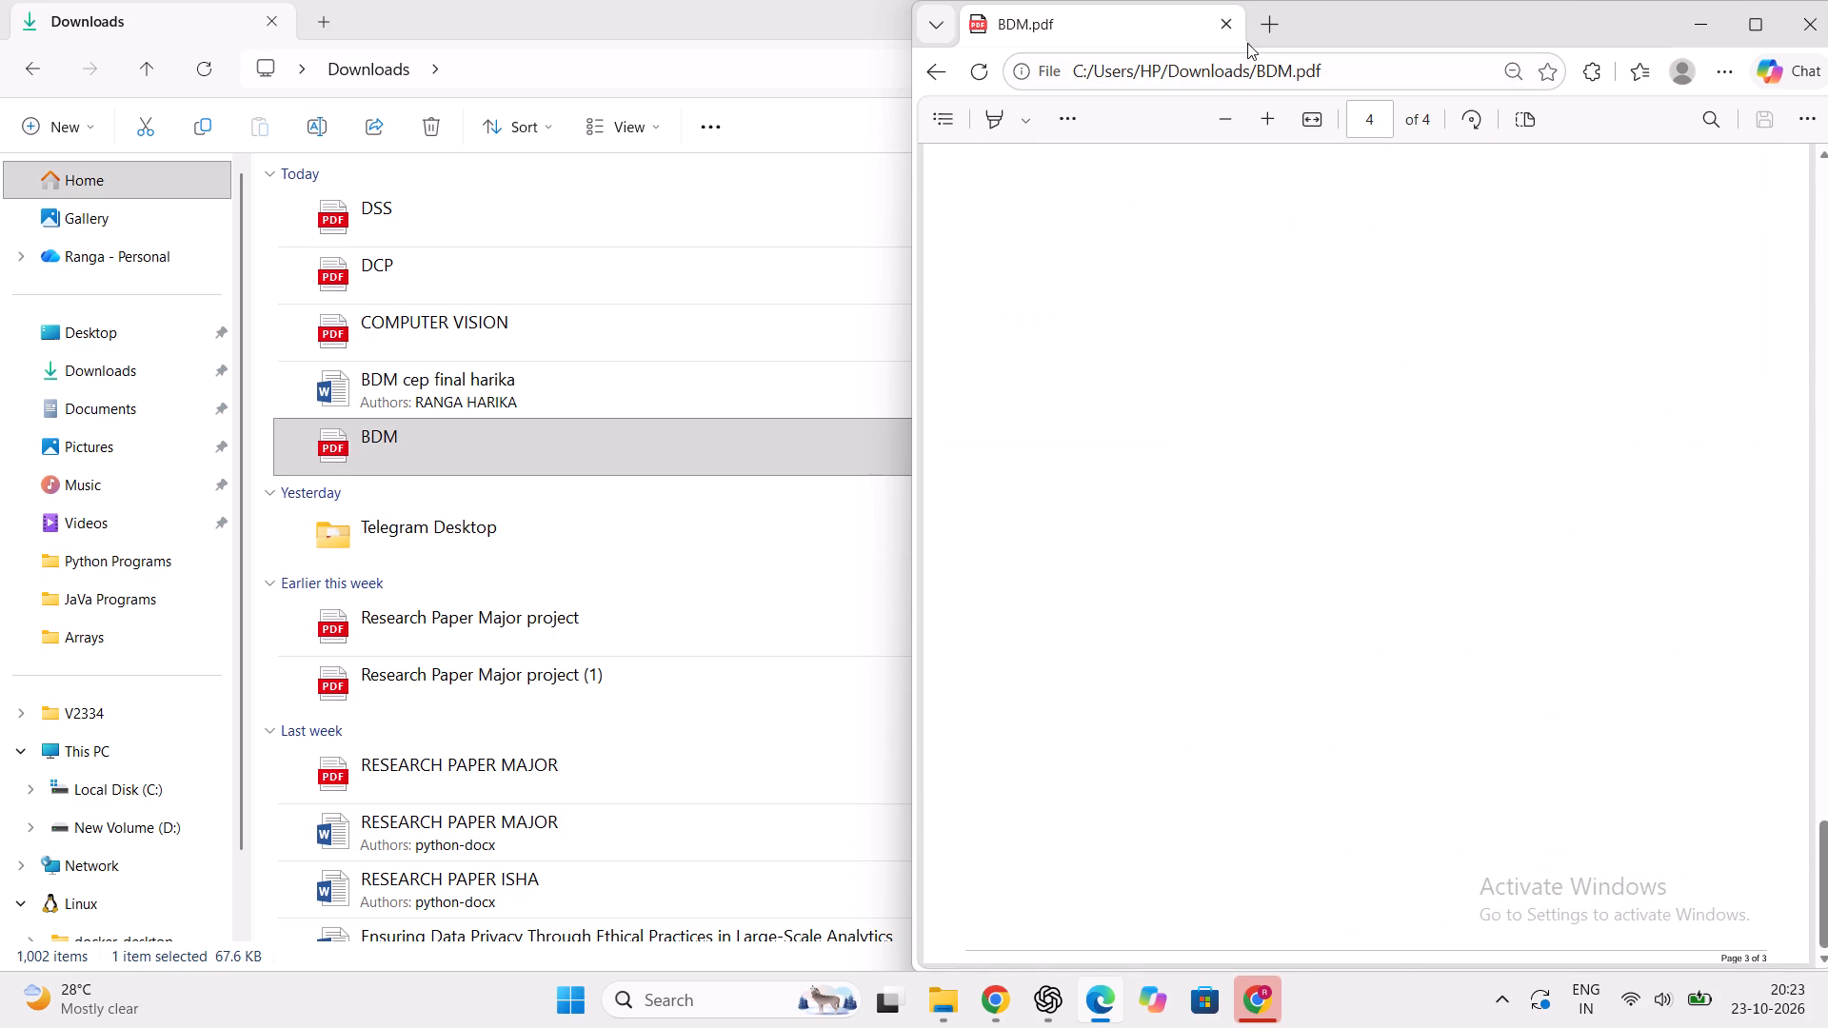
pyautogui.click(1240, 33)
pyautogui.click(1234, 28)
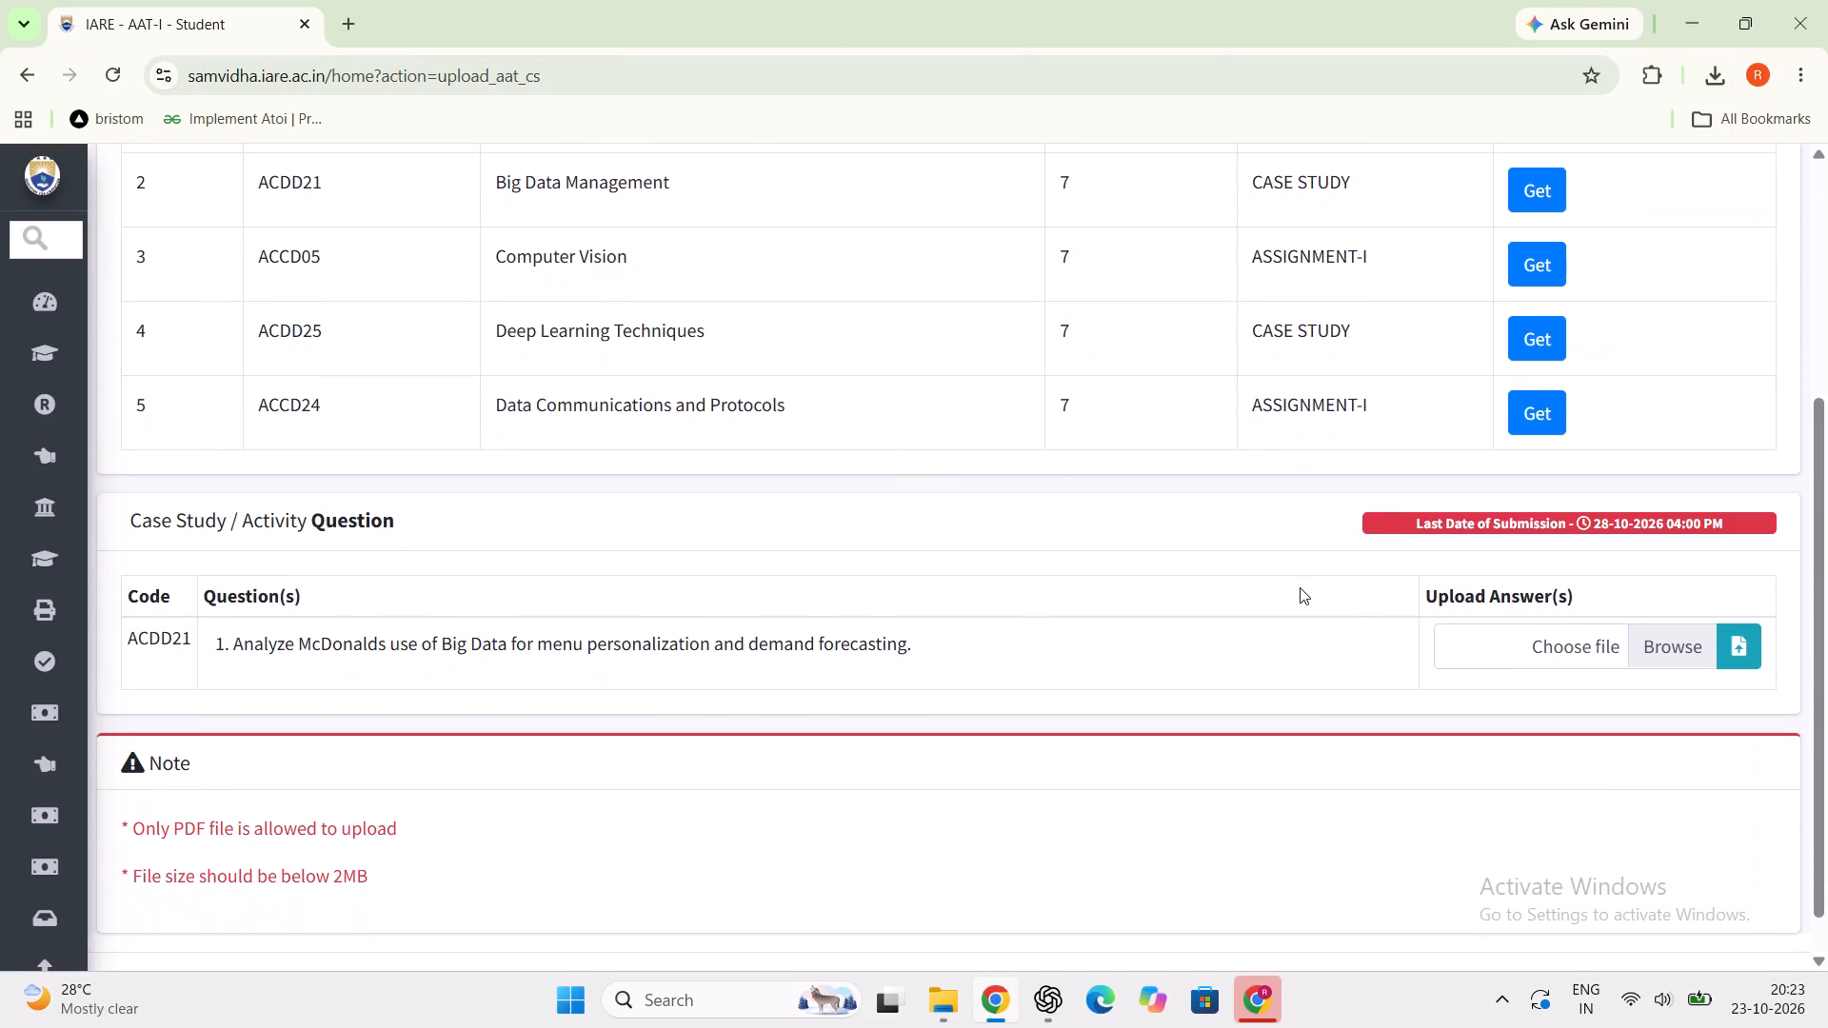
pyautogui.click(1541, 640)
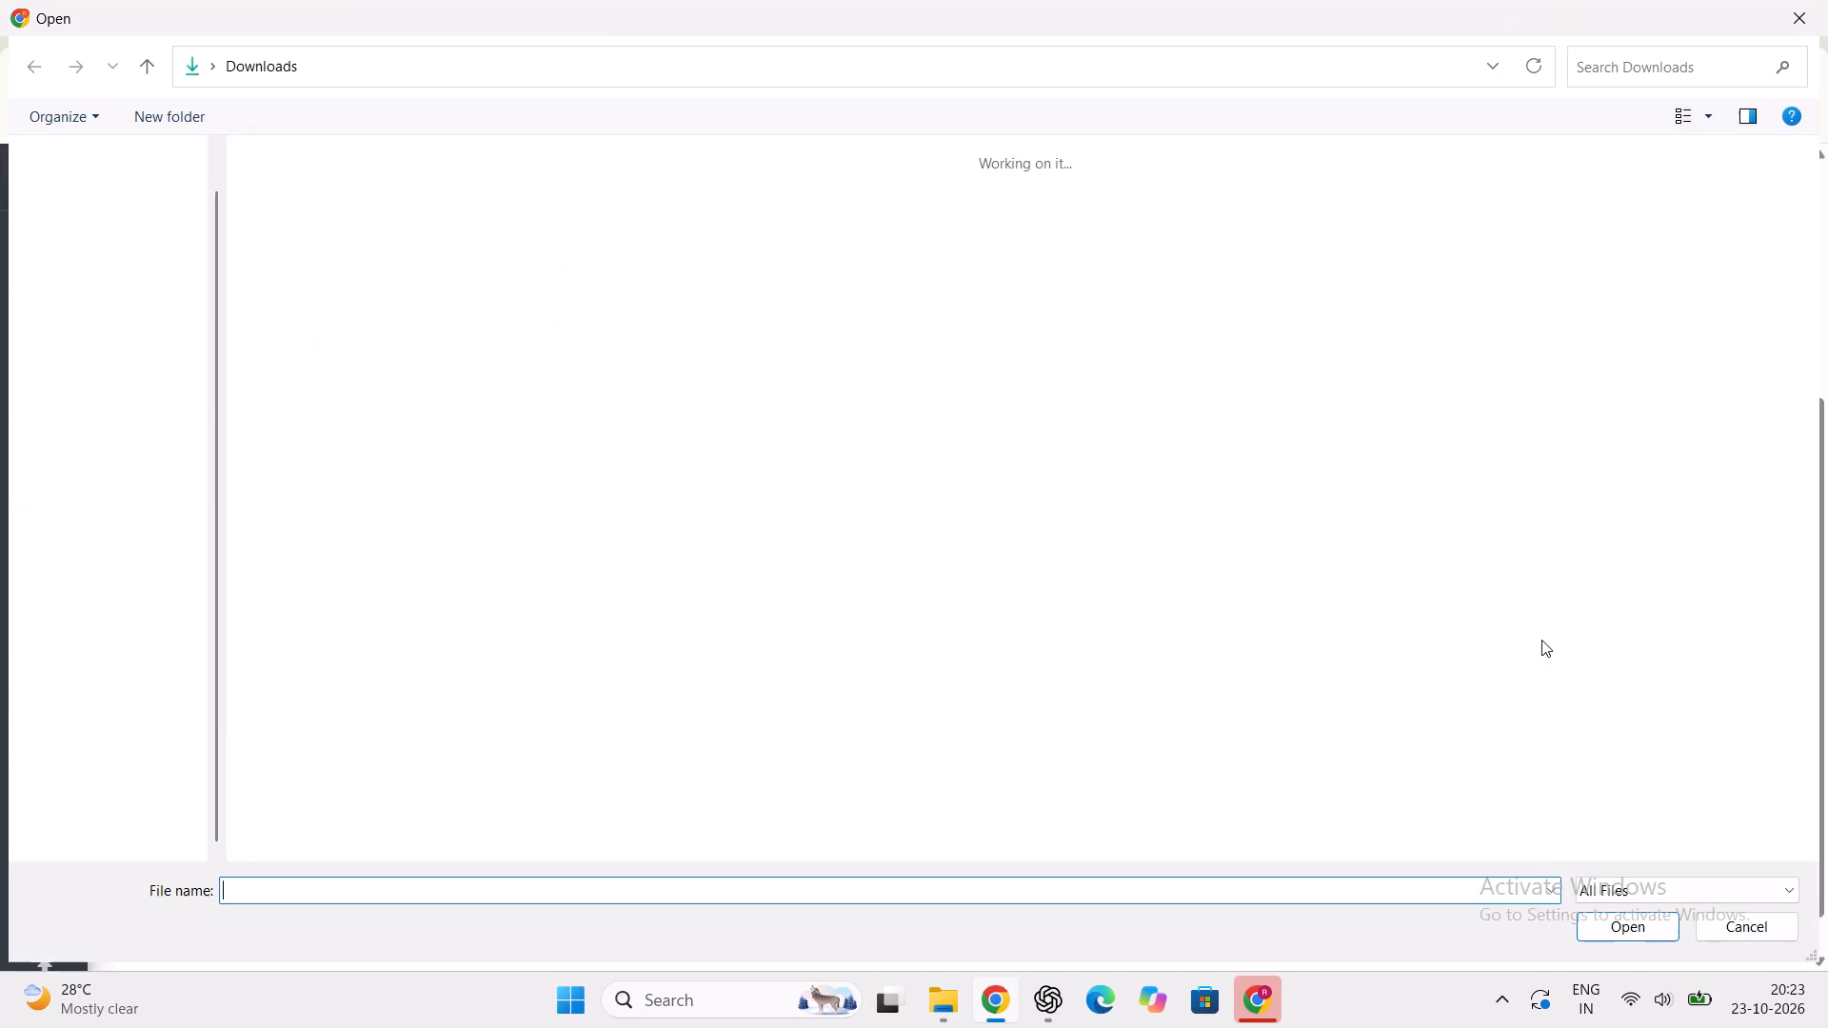
pyautogui.click(582, 254)
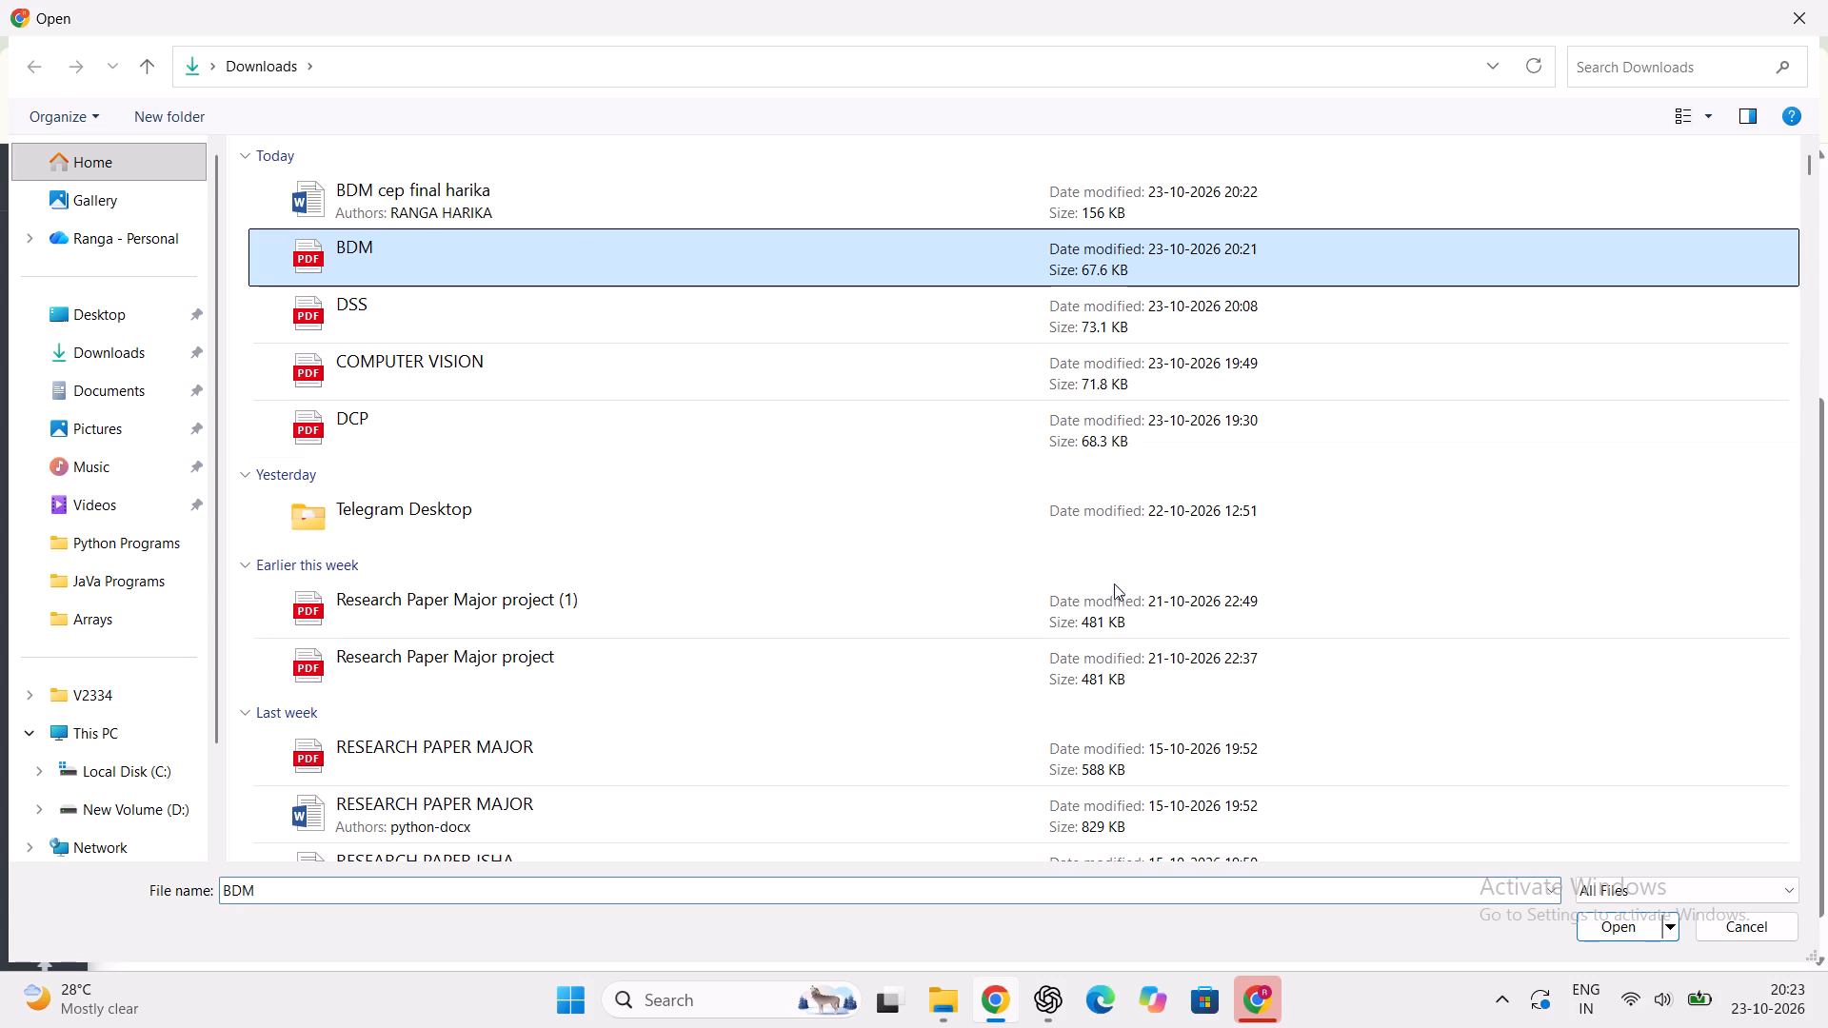
pyautogui.click(1602, 935)
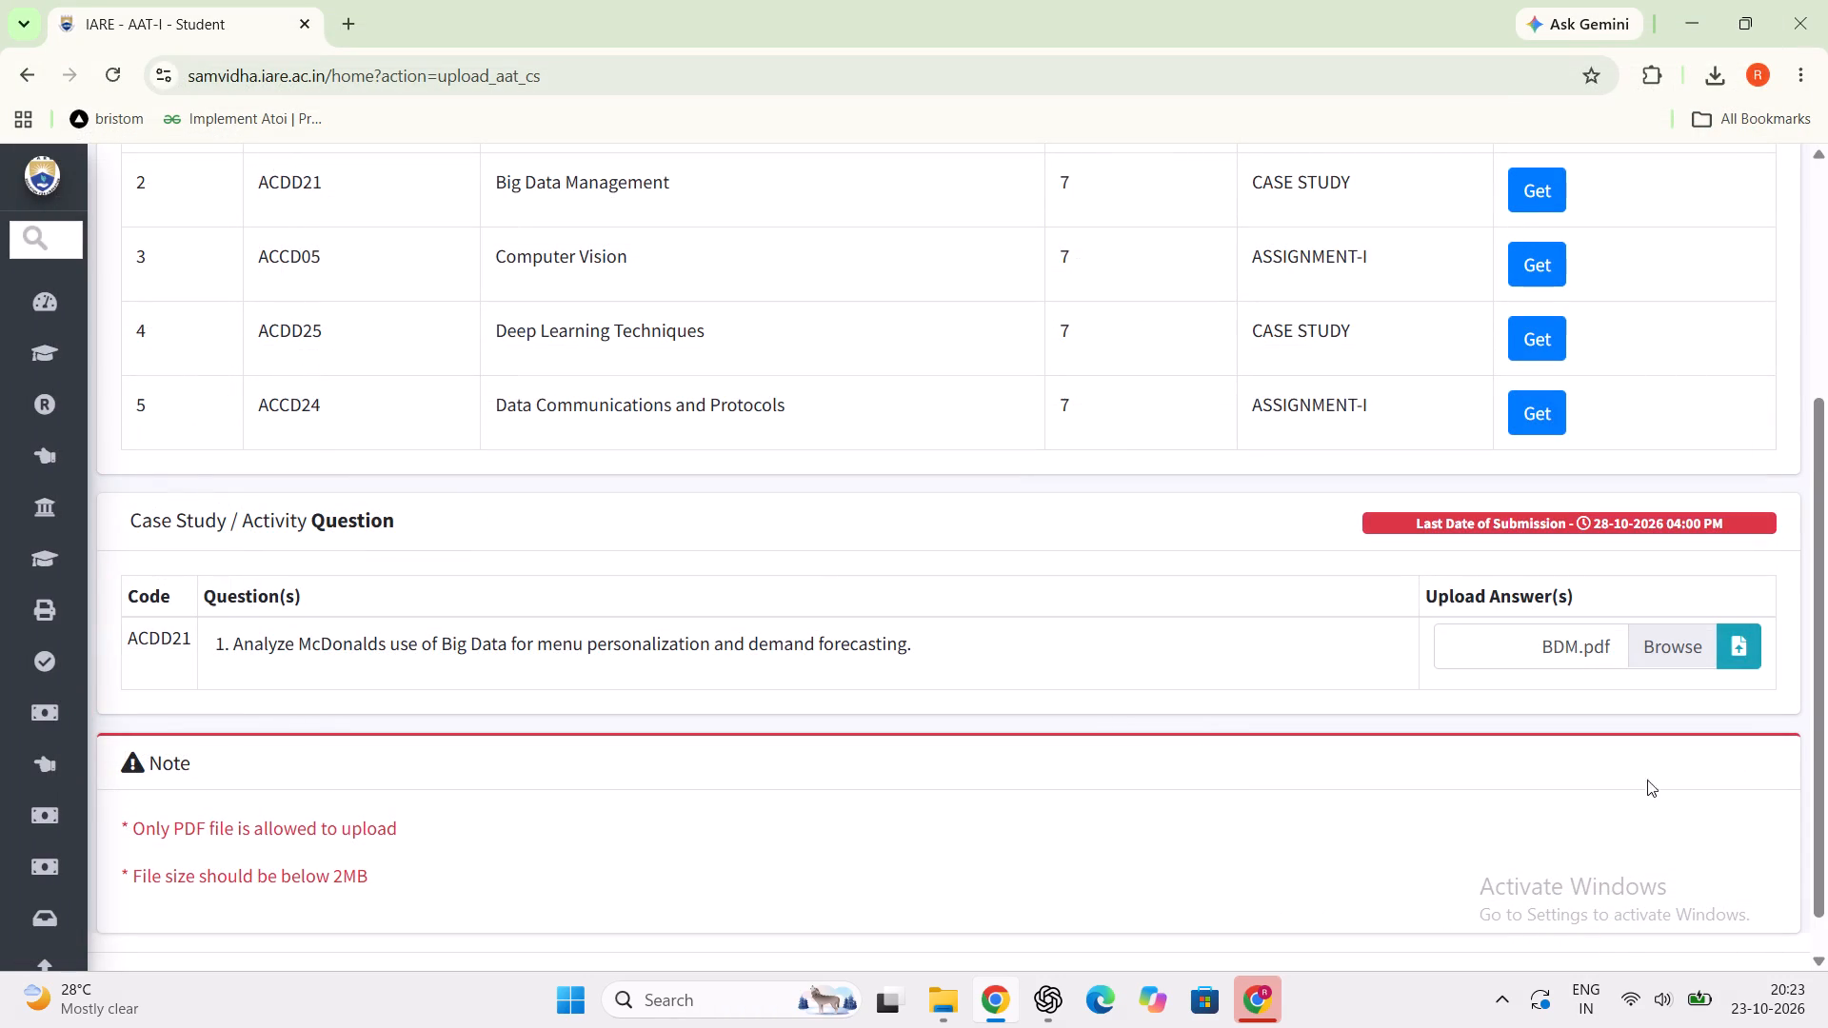
pyautogui.click(1743, 654)
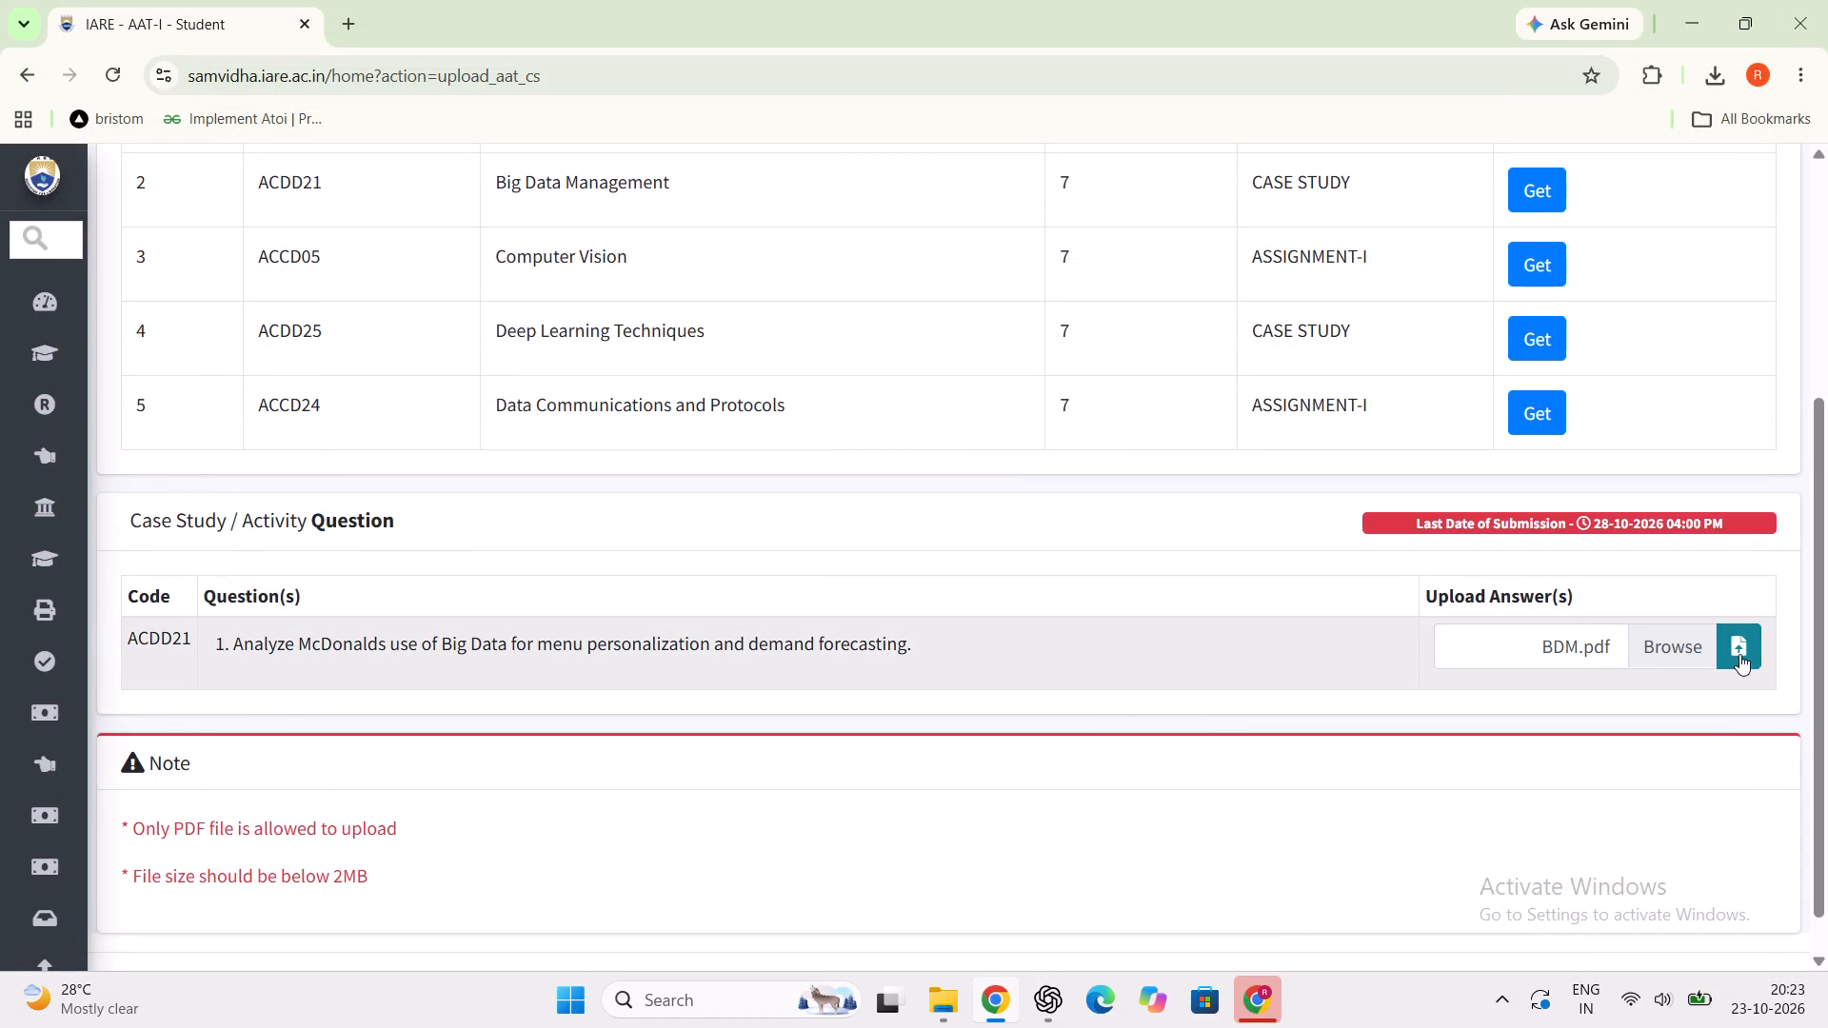
pyautogui.click(922, 693)
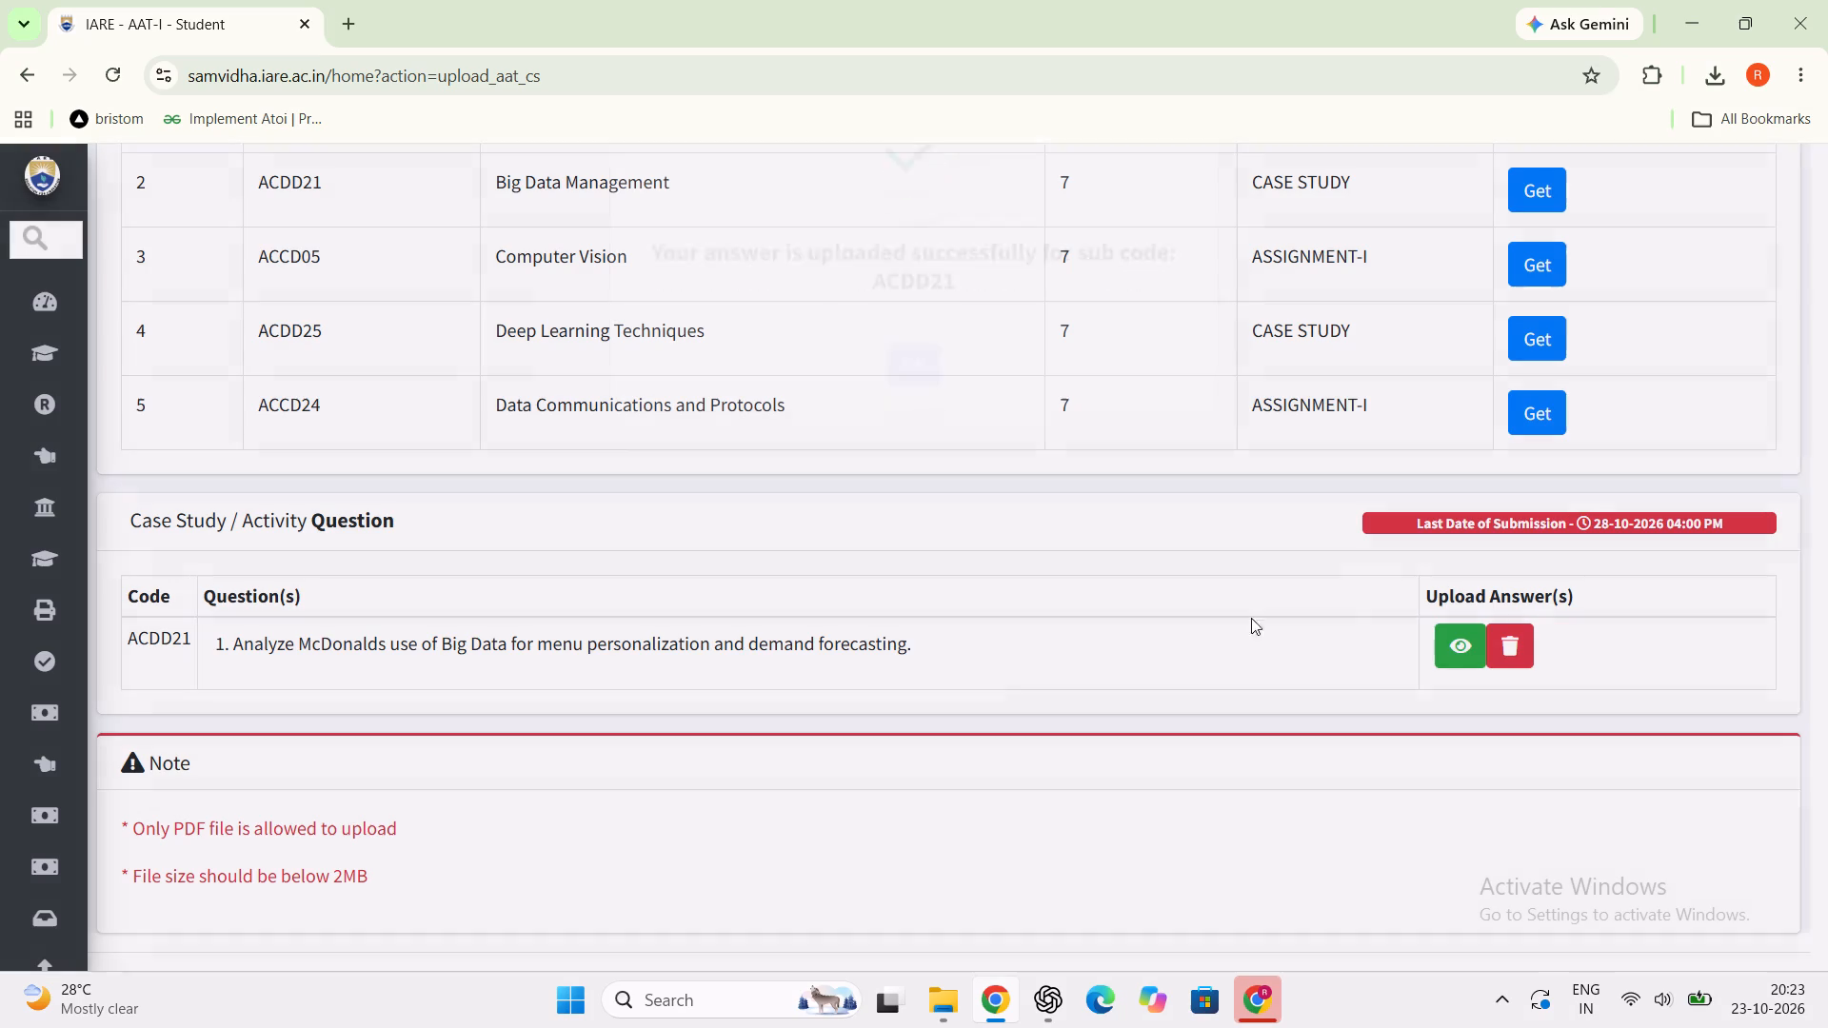
# View the uploaded ACDD21 answer PDF through to its last page and close it.
pyautogui.click(1471, 652)
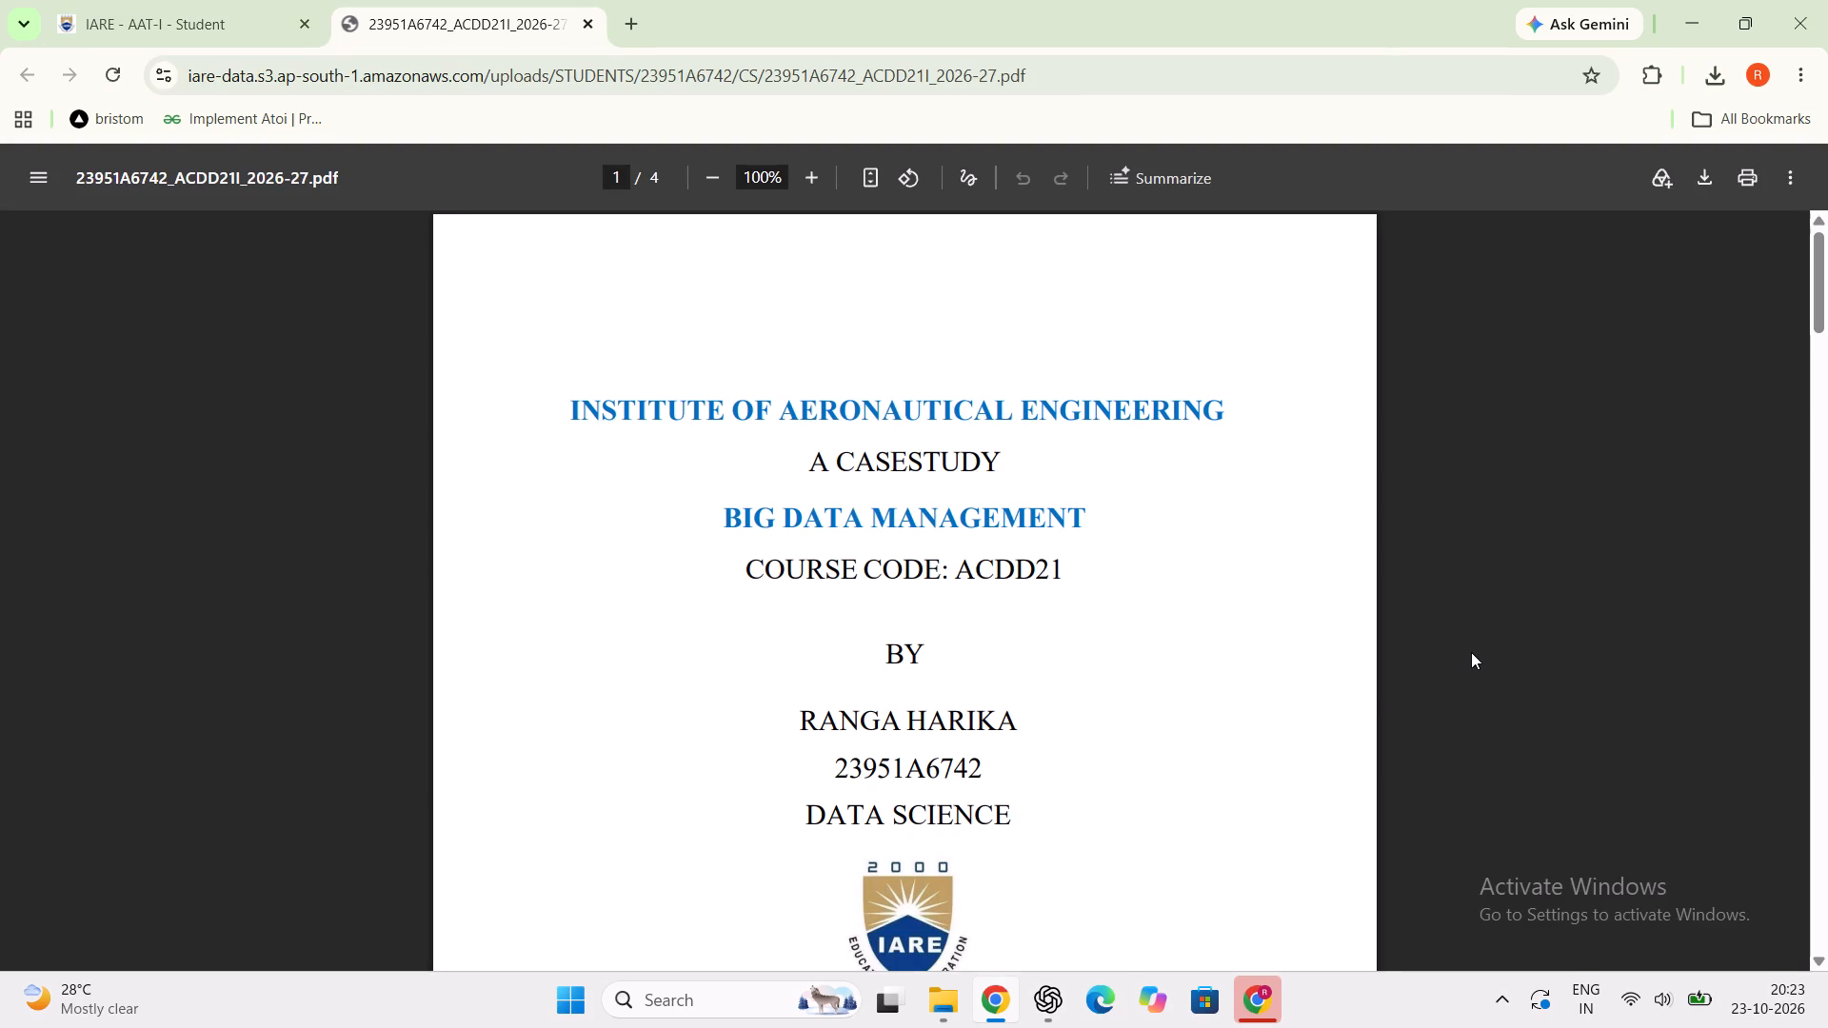
pyautogui.scroll(-4, 1236, 734)
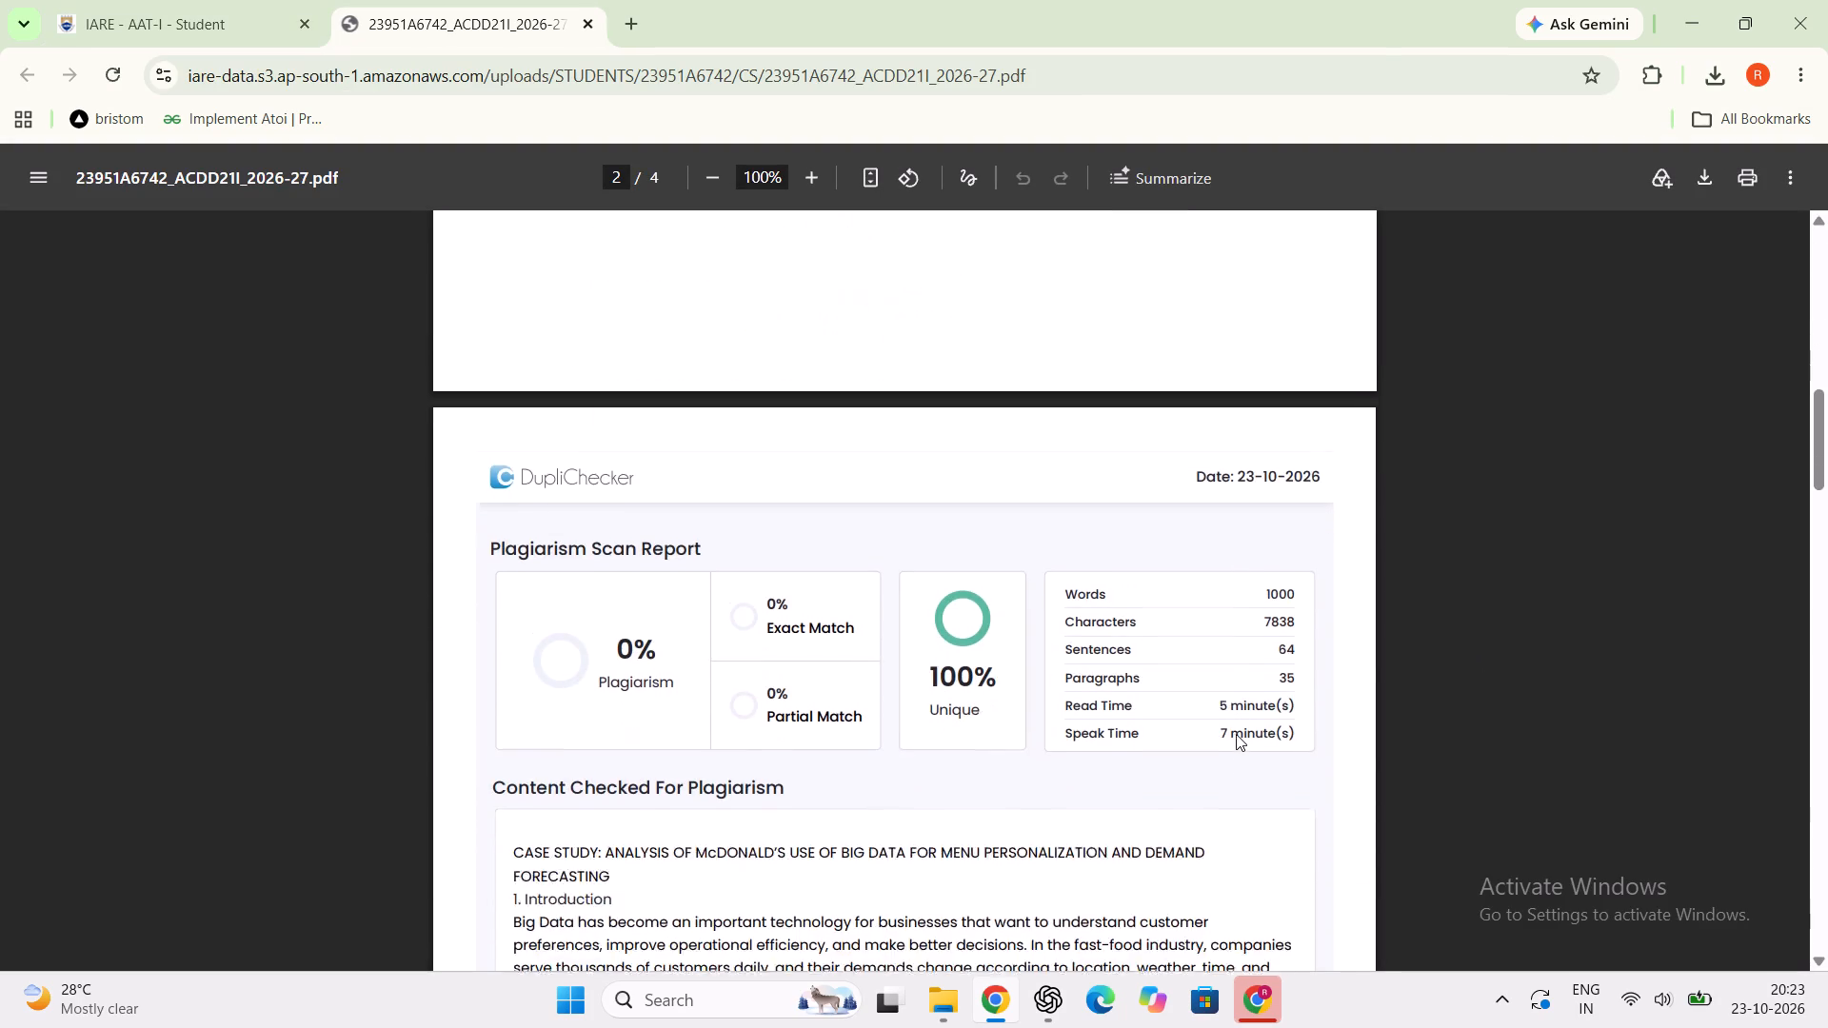
pyautogui.scroll(-7, 1236, 734)
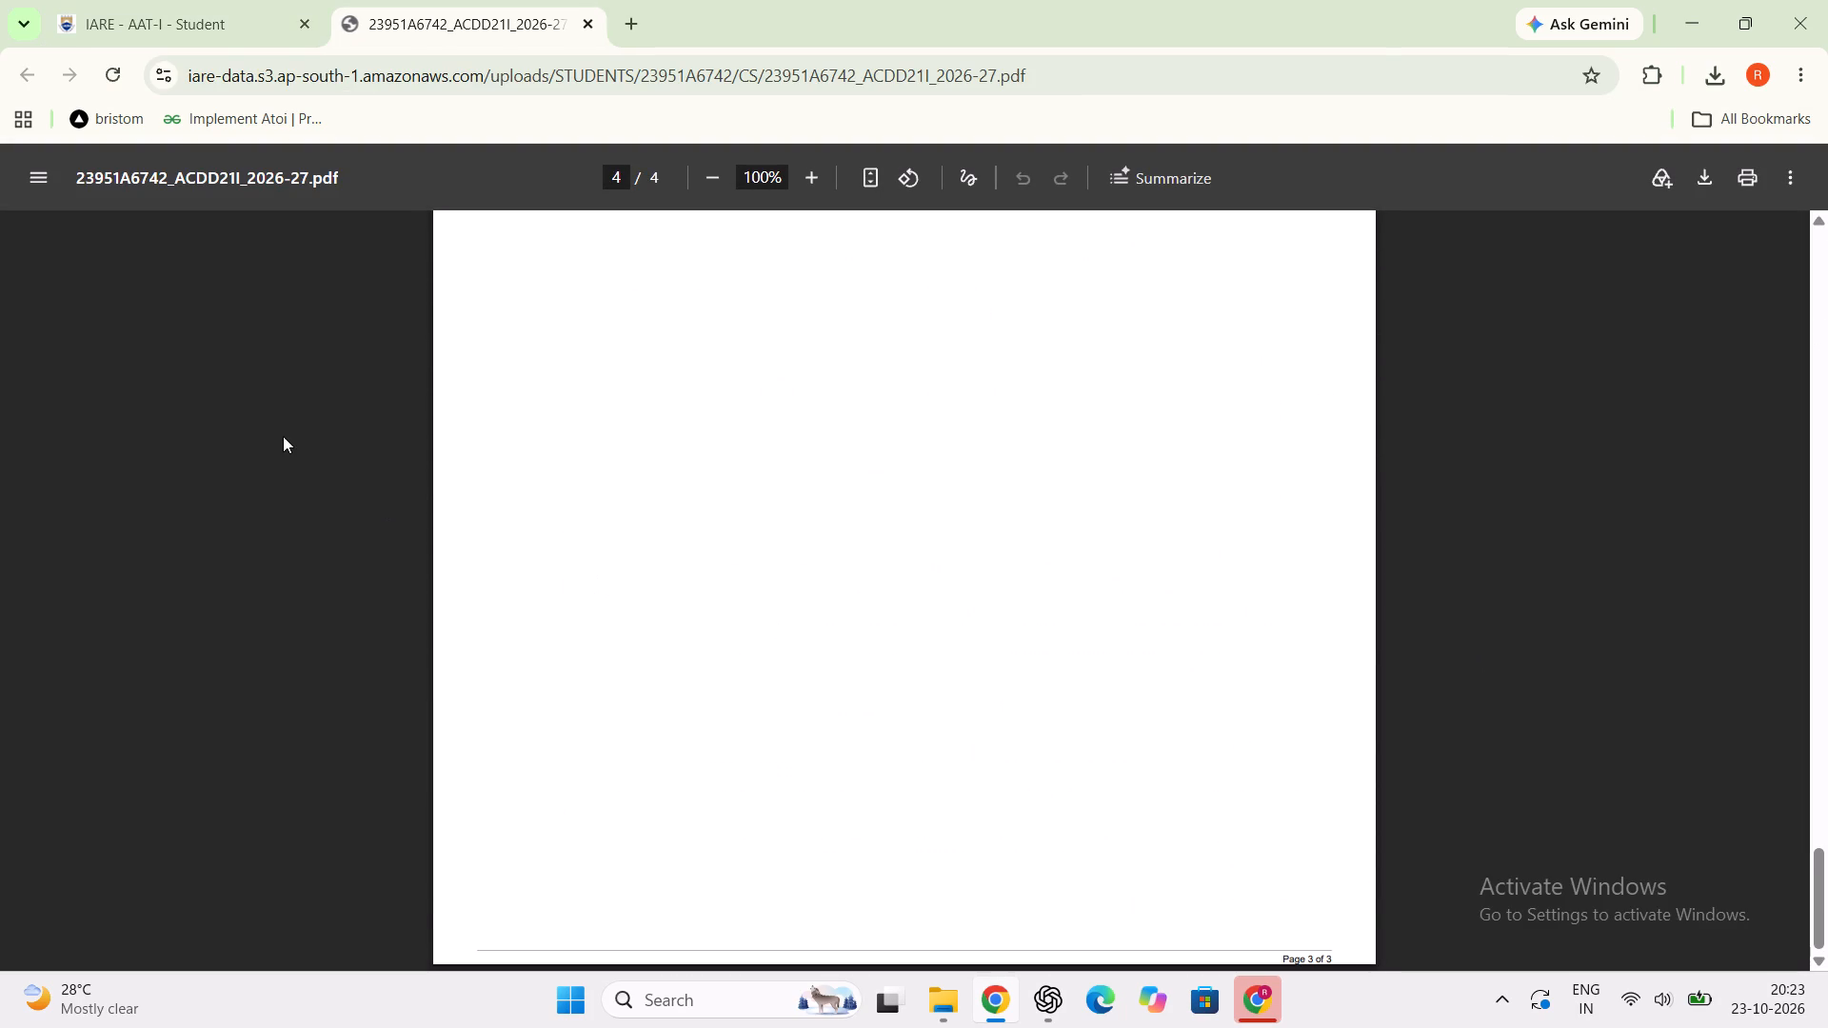
pyautogui.click(590, 22)
# Get the ASSIGNMENT-I questions for Distributed Systems and Security (ACDD20) to check its submission on the portal.
pyautogui.scroll(1, 966, 402)
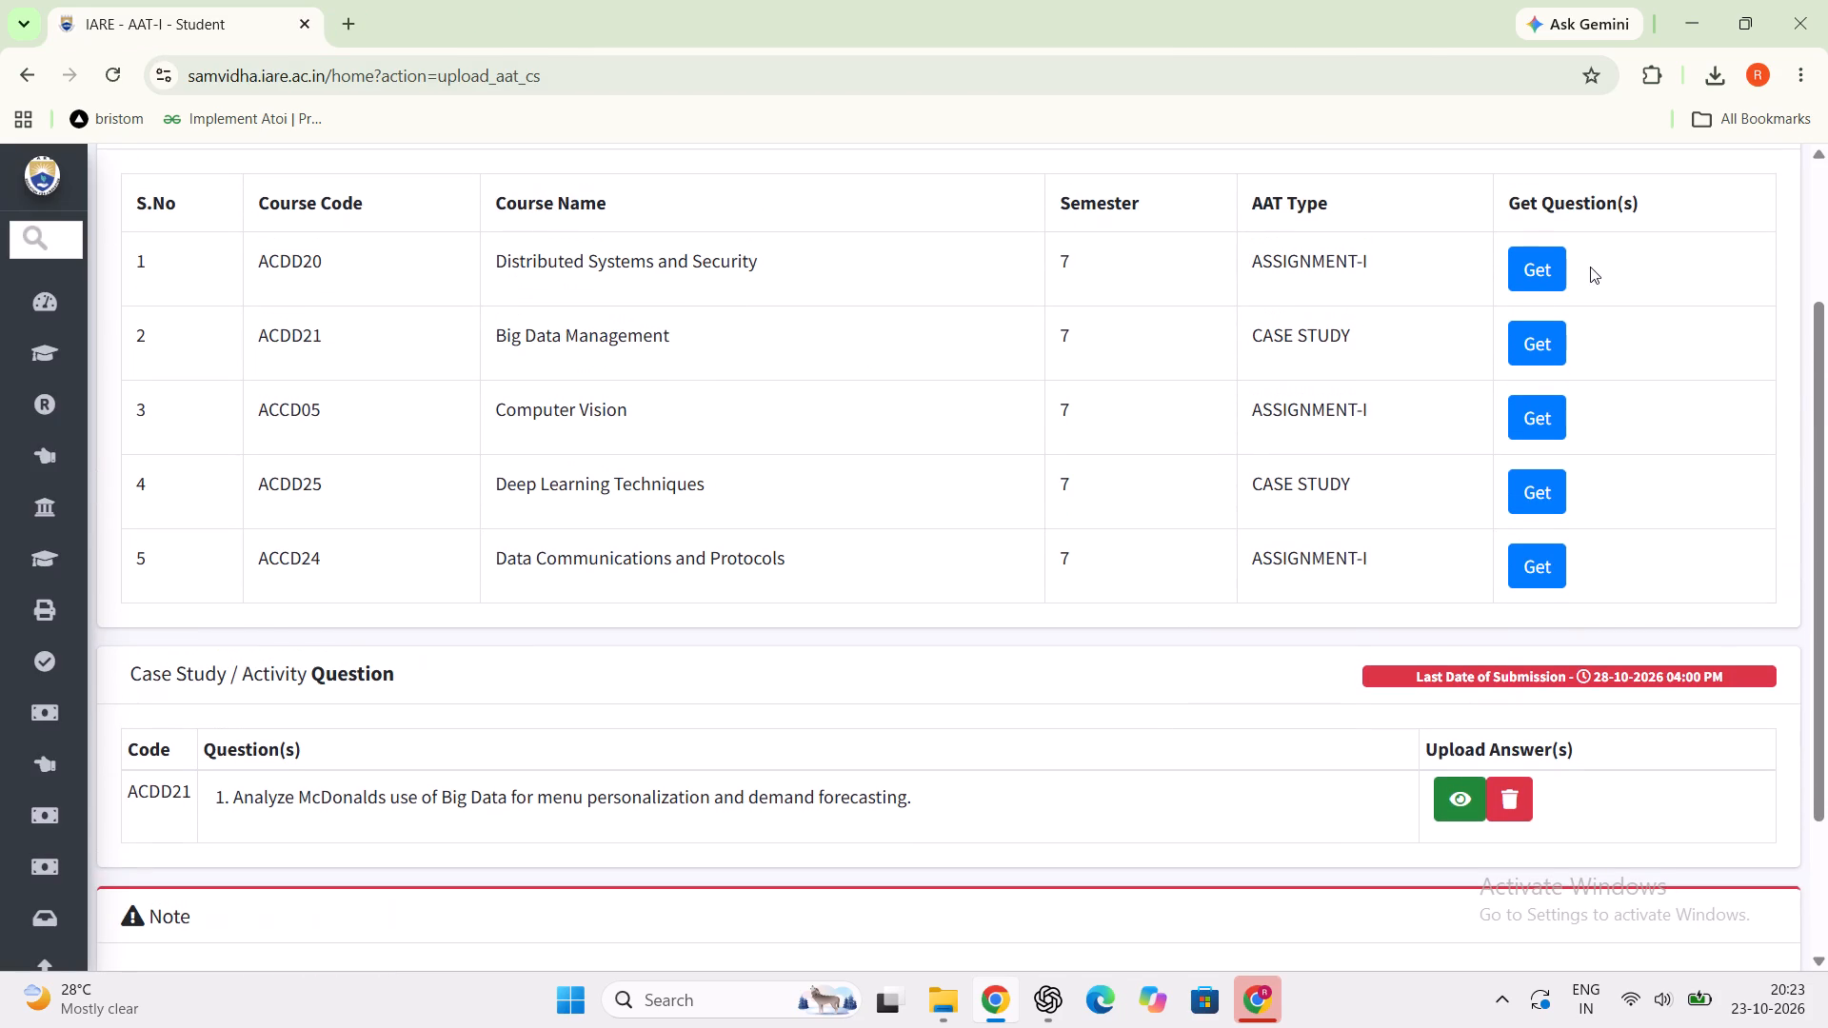
pyautogui.click(1526, 287)
pyautogui.click(1545, 275)
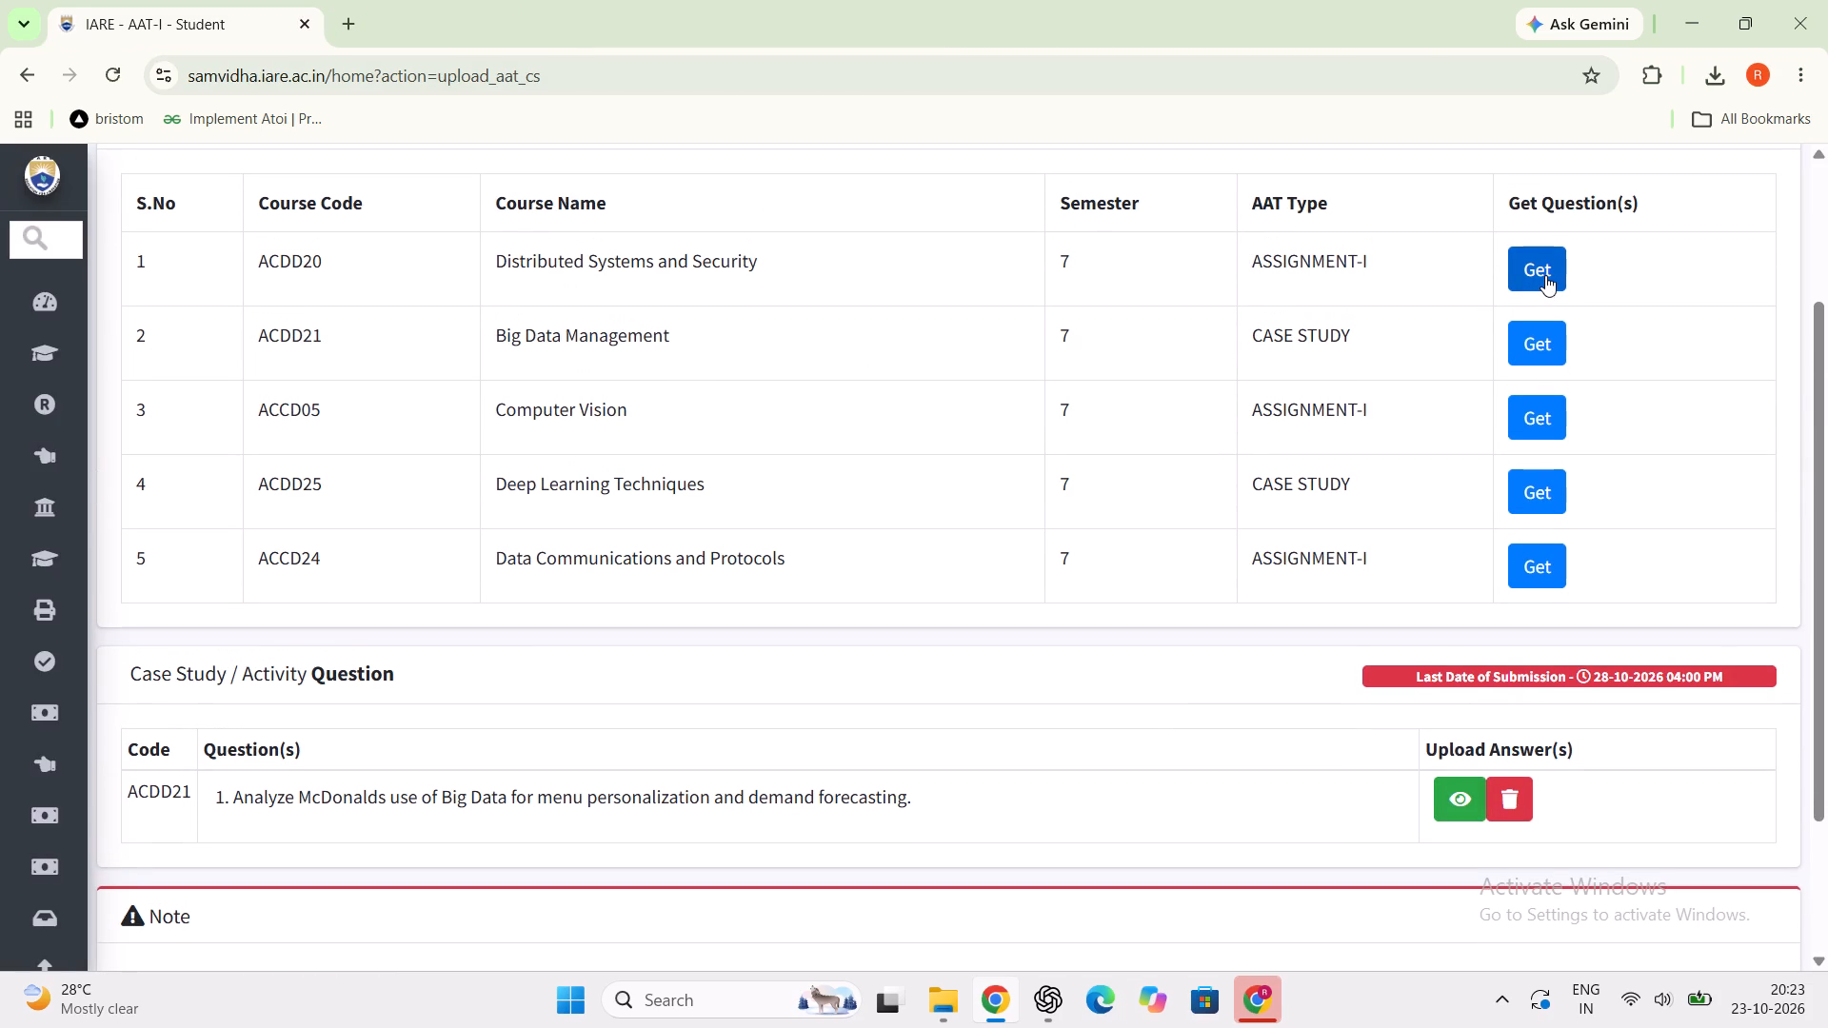
pyautogui.click(1545, 275)
pyautogui.click(1545, 275)
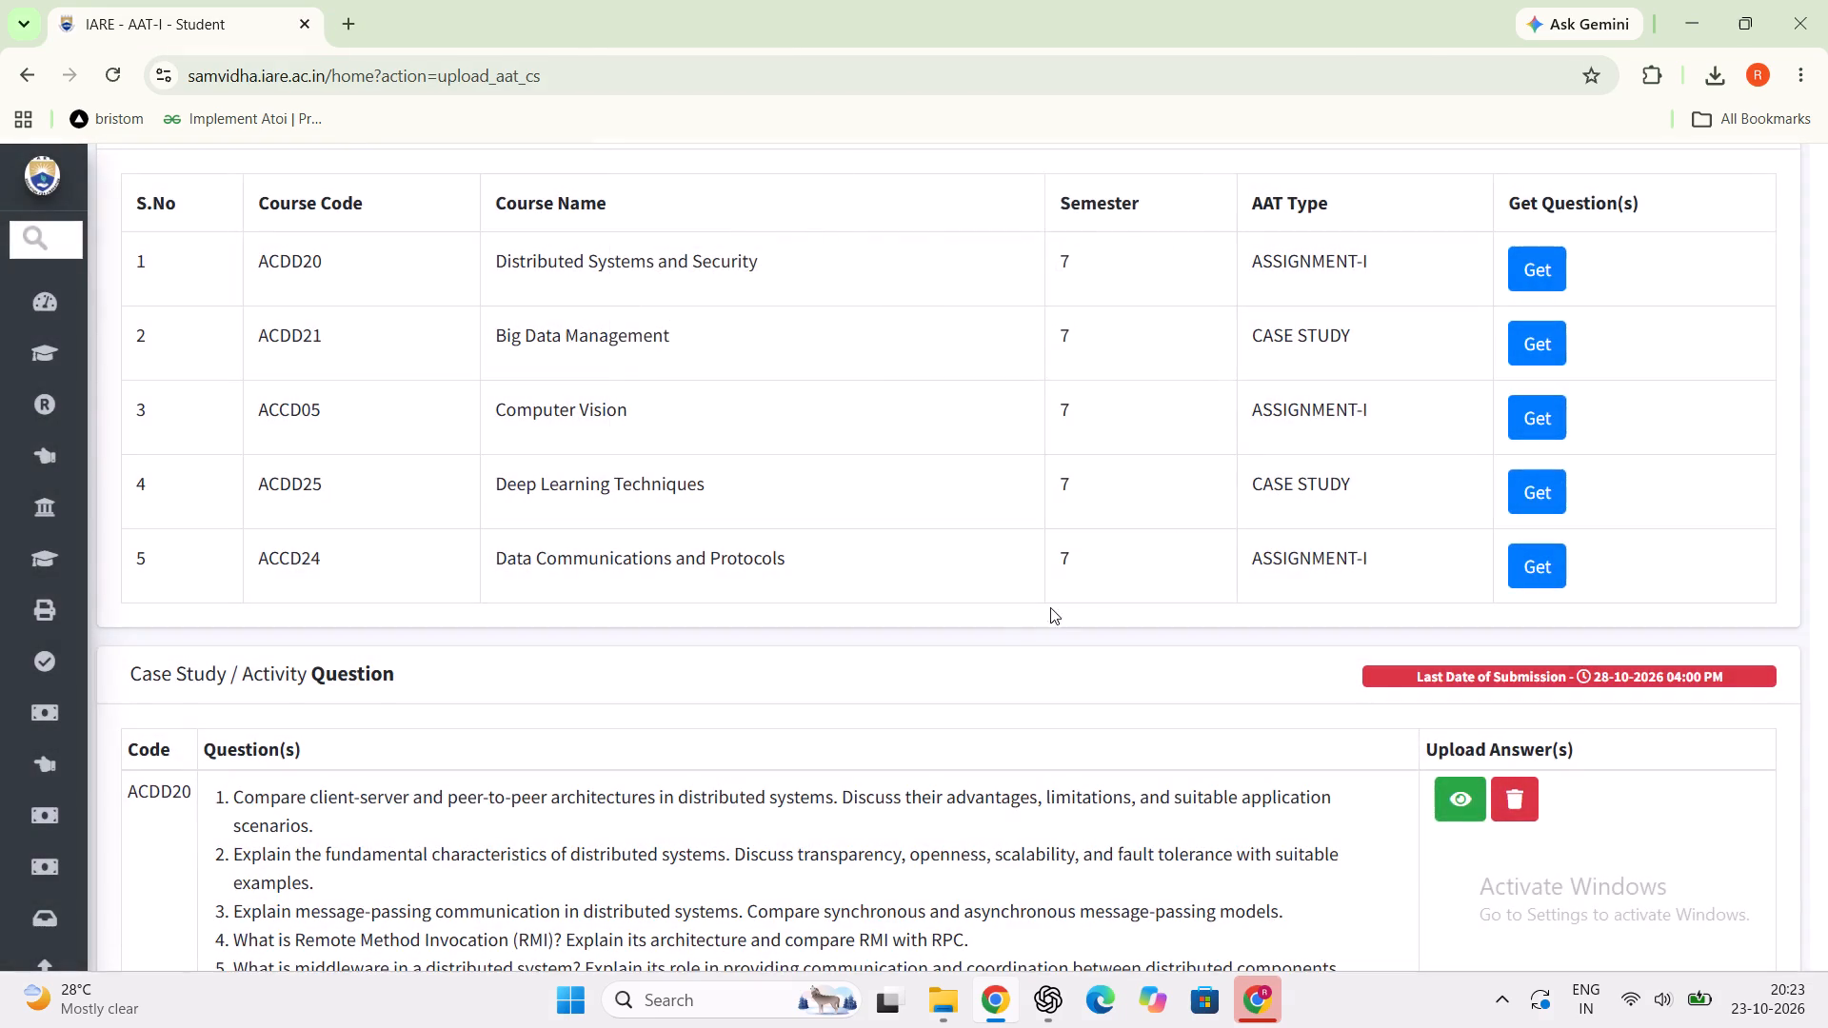
pyautogui.click(911, 691)
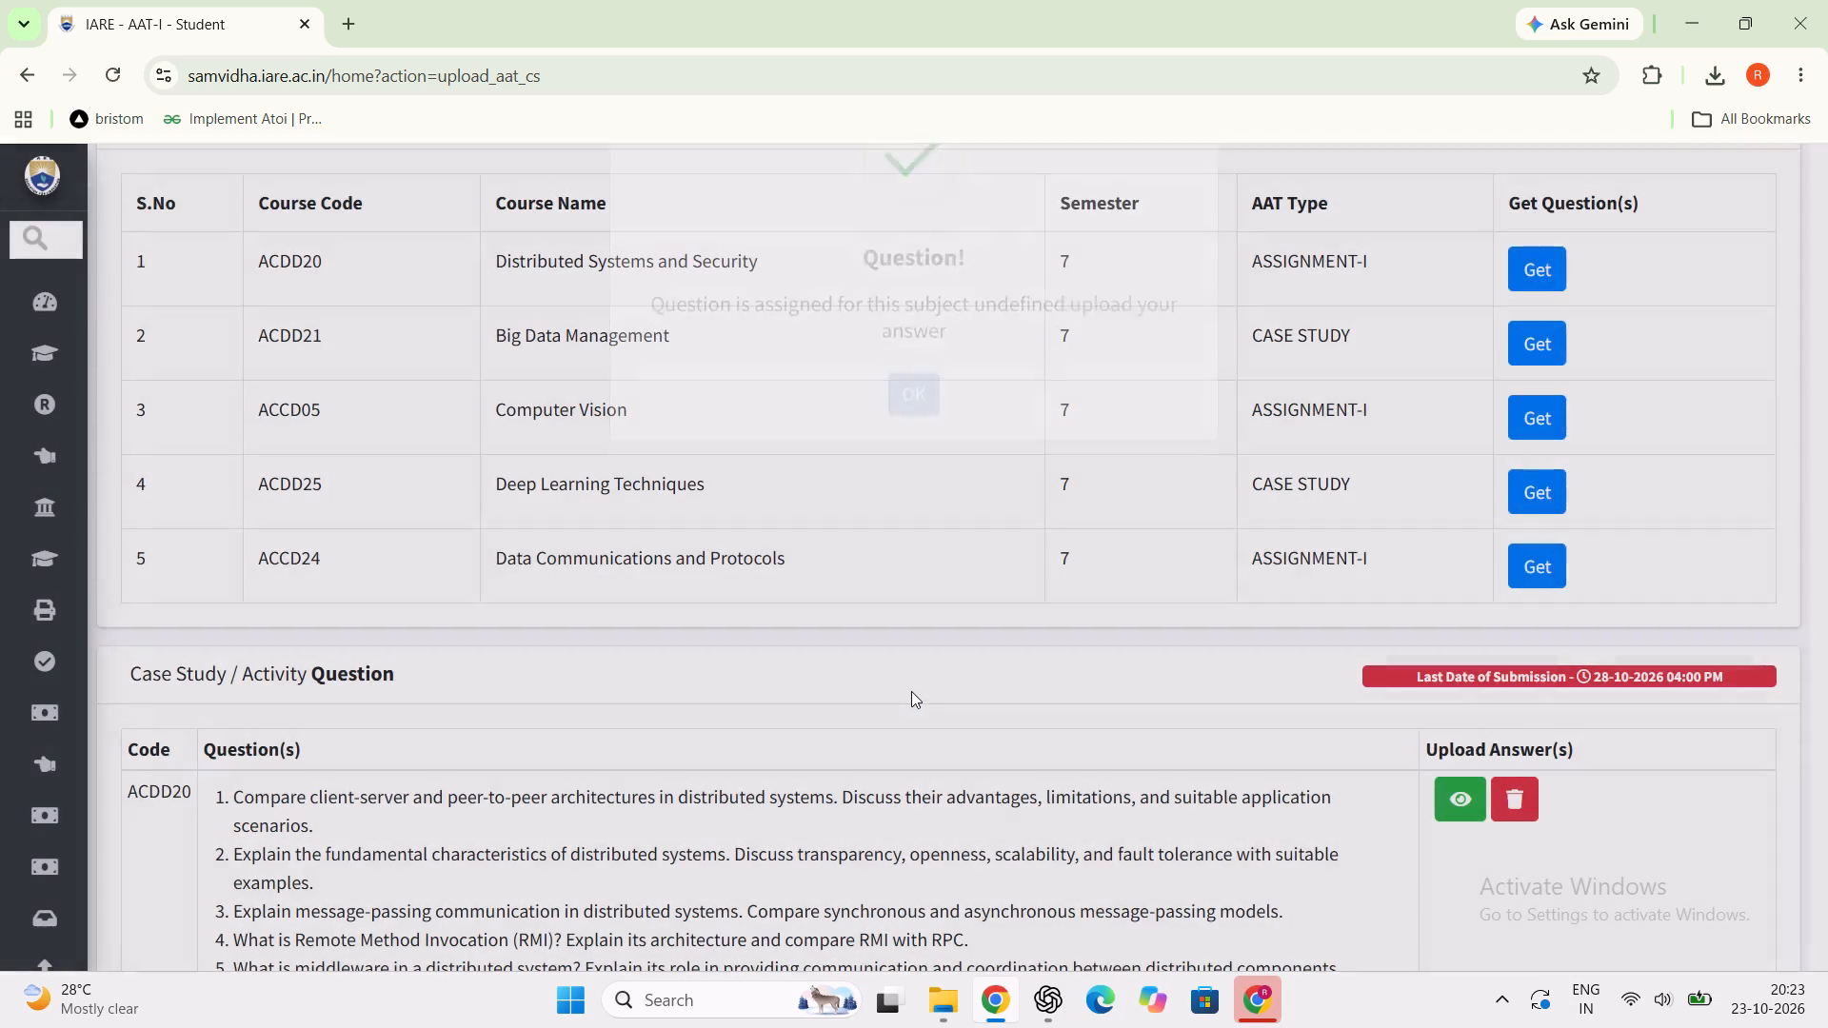
# Review the uploaded Distributed Systems and Security (ACDD20) answer PDF through to its last page and close it.
pyautogui.scroll(-5, 911, 691)
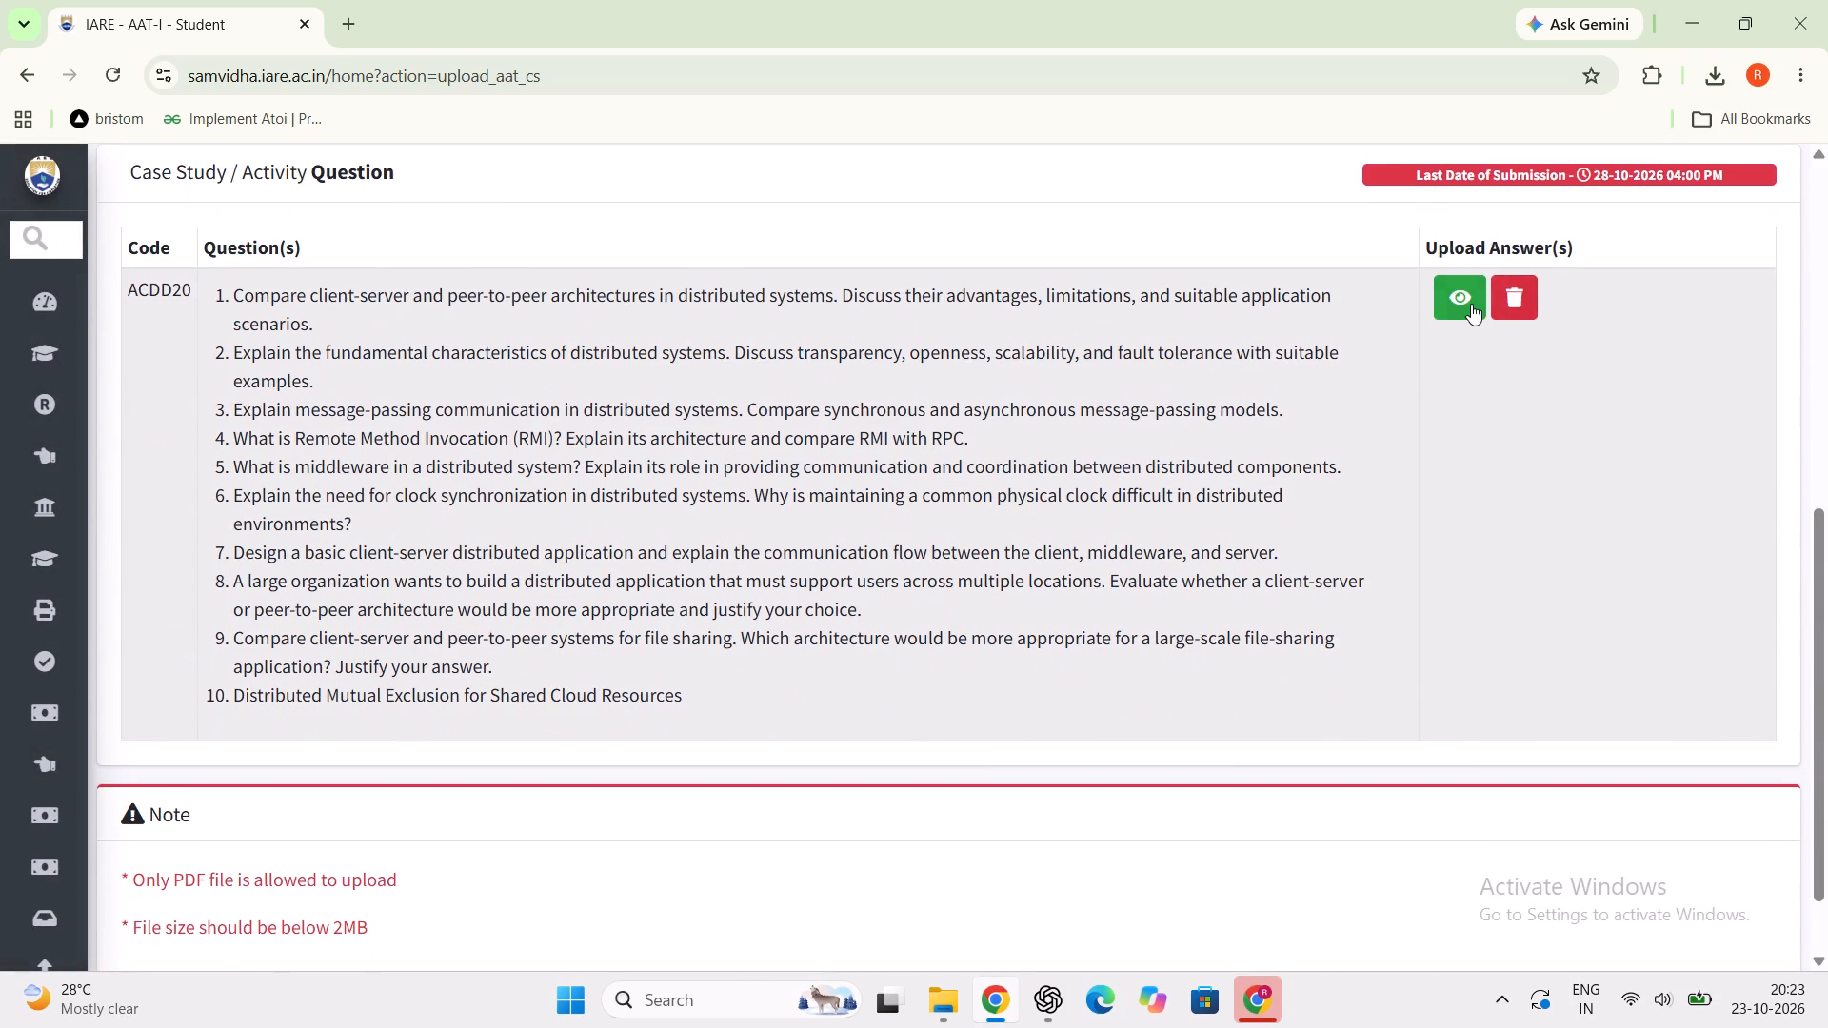
pyautogui.click(1471, 304)
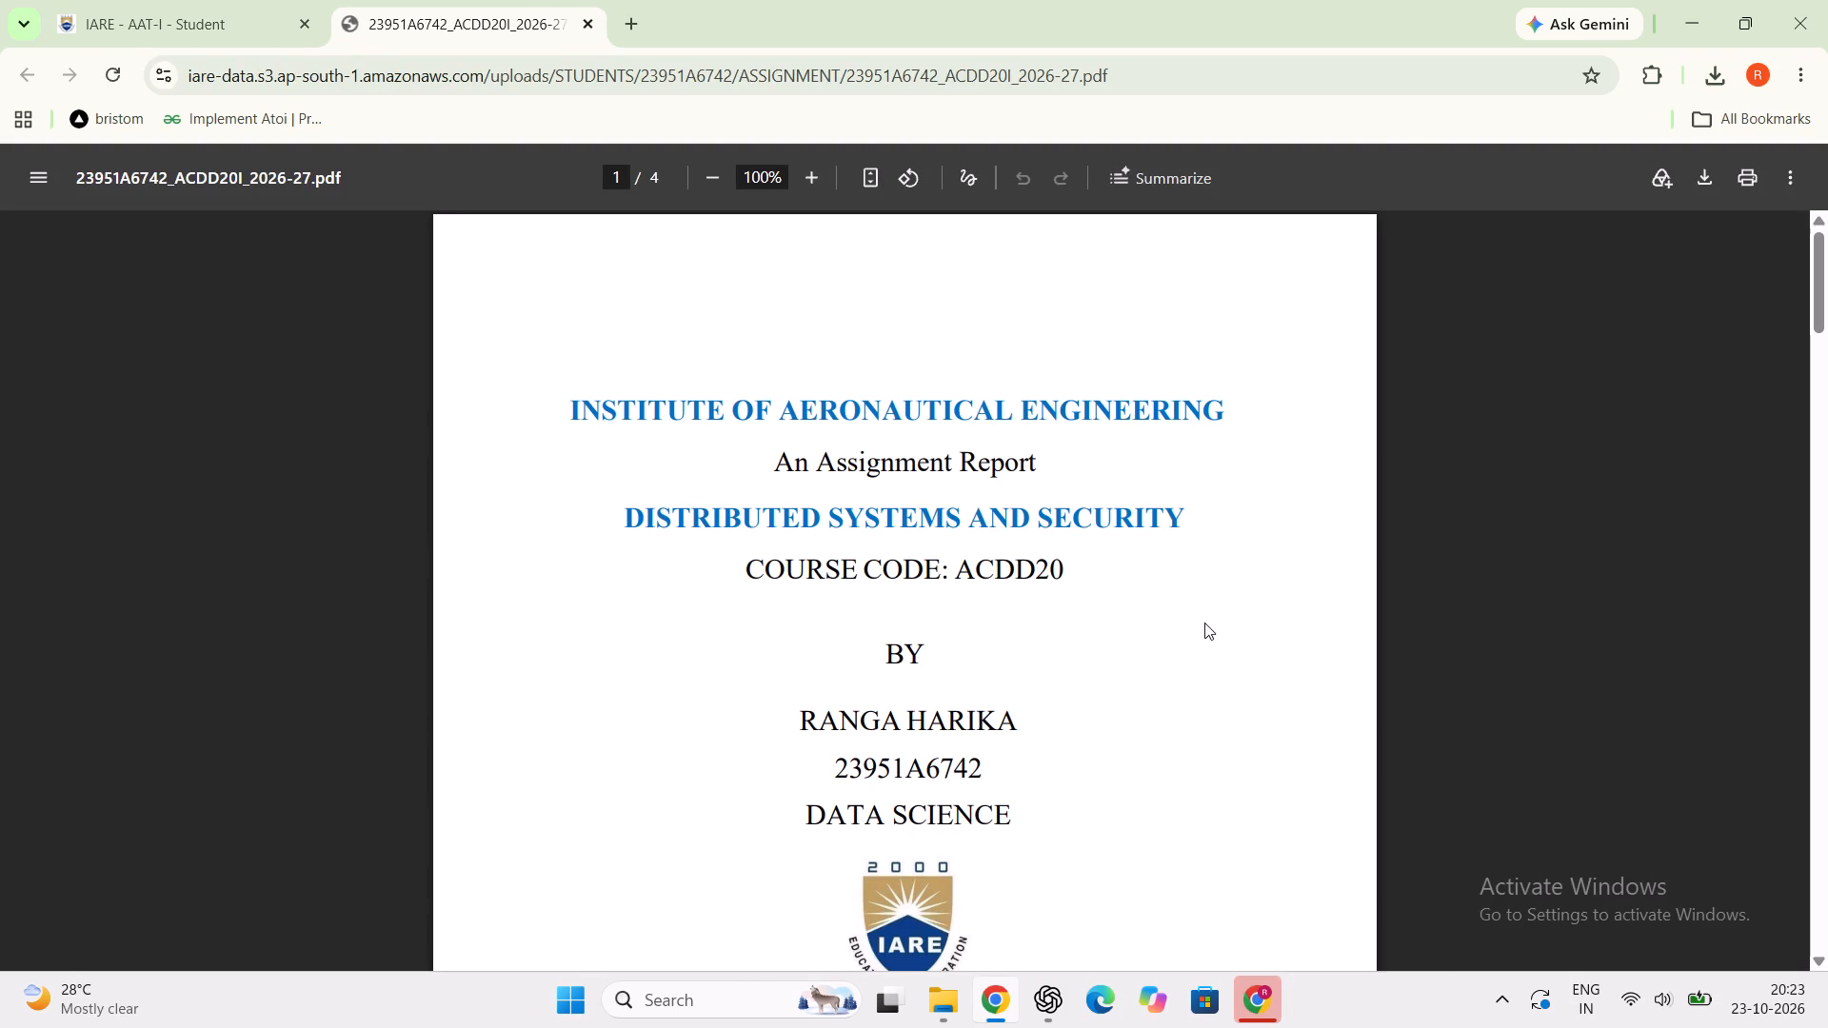
pyautogui.scroll(-7, 1204, 623)
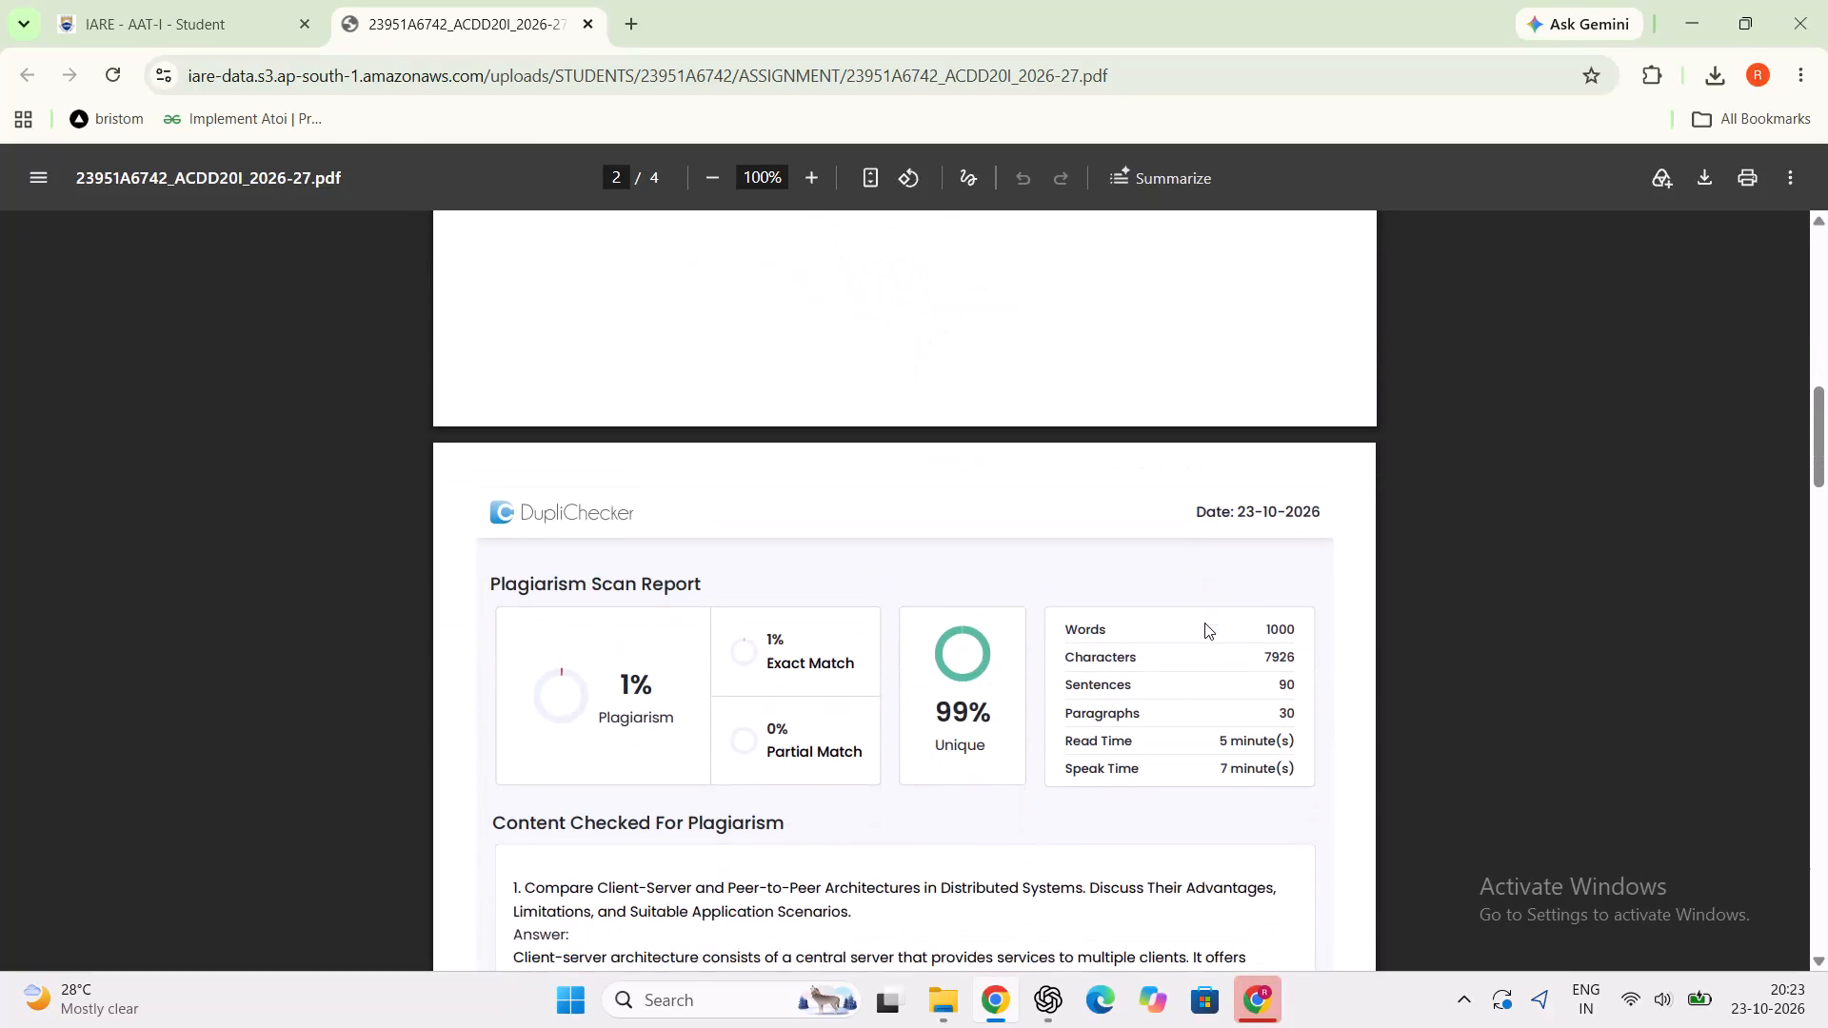
pyautogui.scroll(-10, 1204, 623)
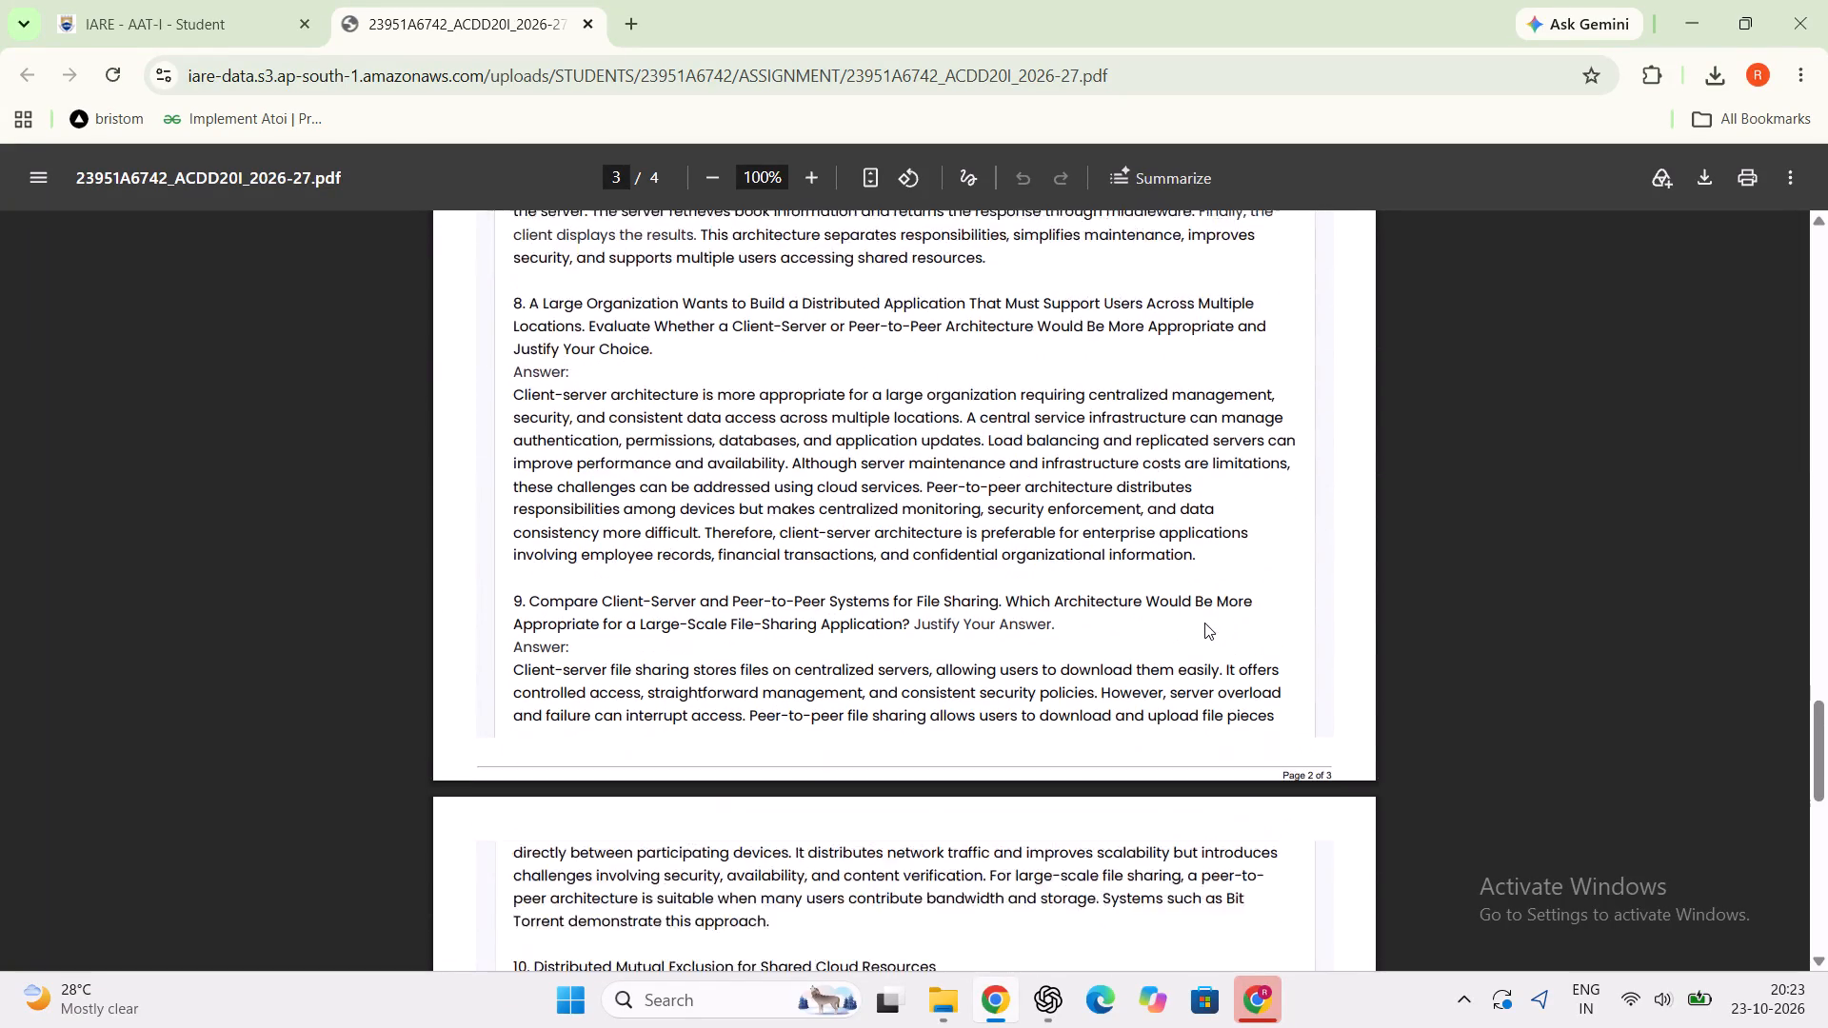
pyautogui.scroll(-1, 1204, 623)
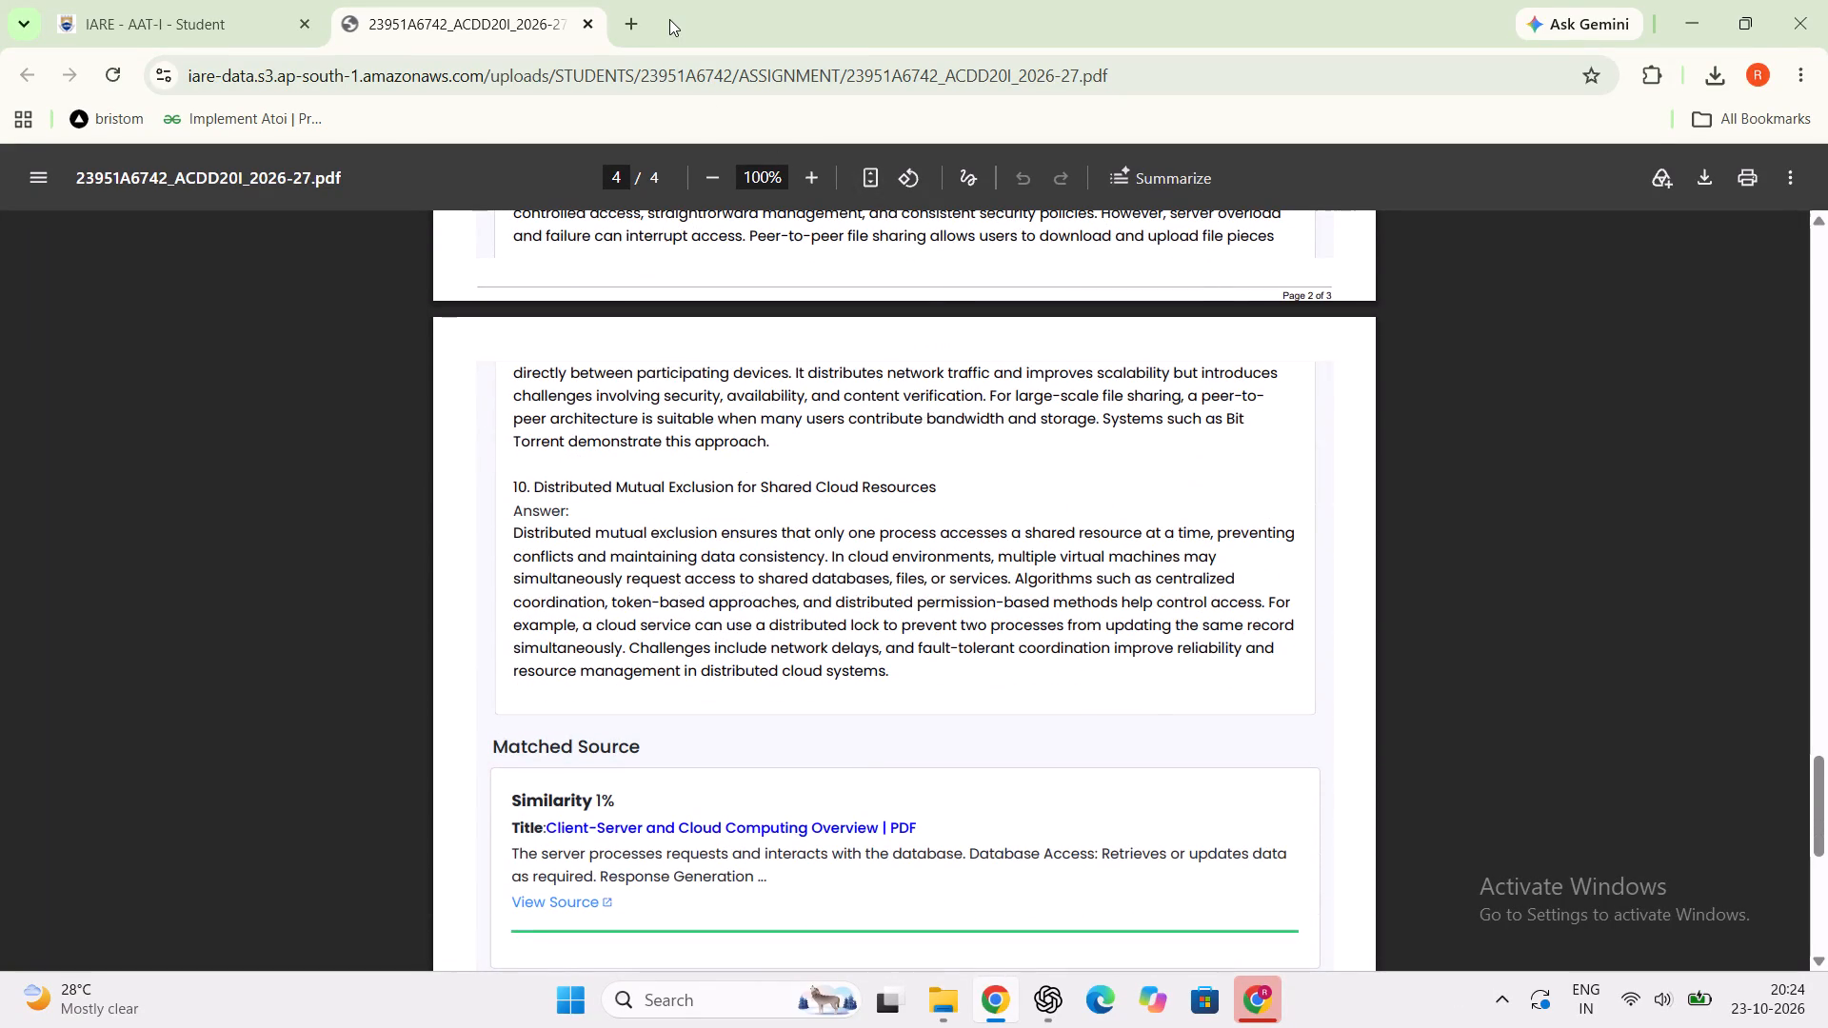
pyautogui.click(597, 28)
# Get the Big Data Management (ACDD21) case study question, check the plagiarism report in its uploaded answer PDF, and close the PDF.
pyautogui.scroll(5, 806, 468)
pyautogui.scroll(-1, 816, 445)
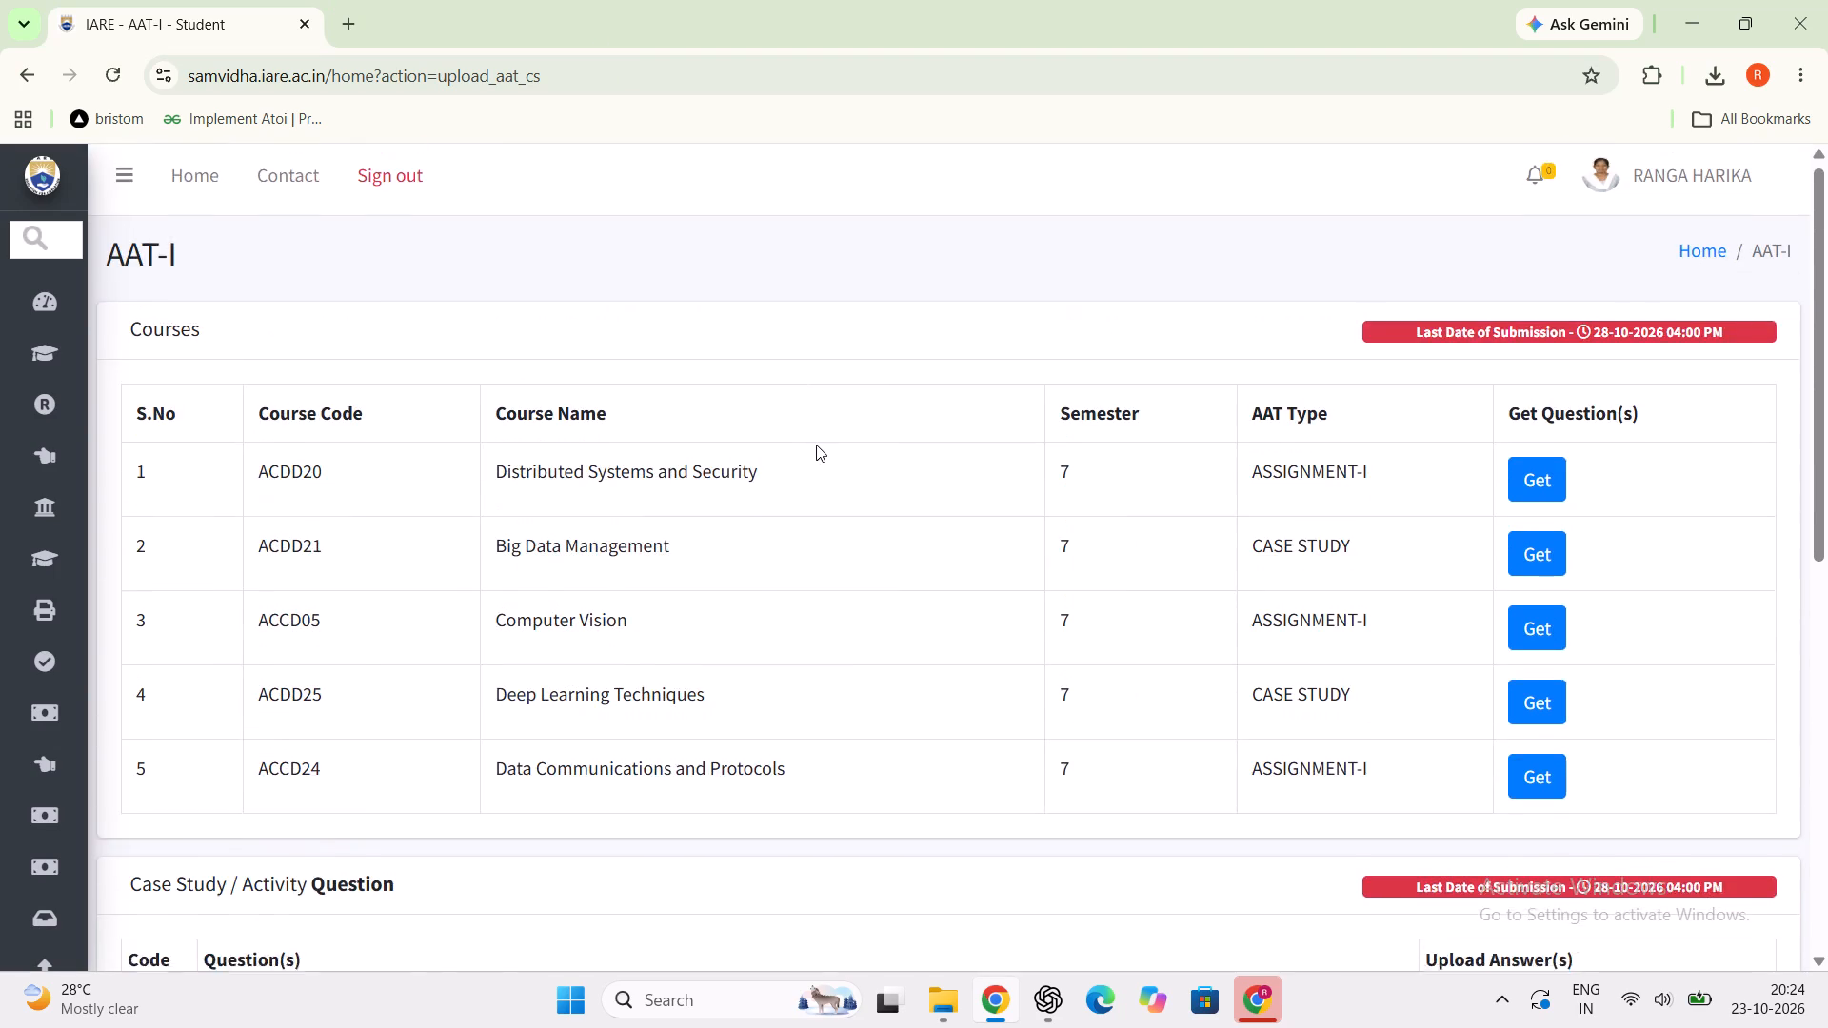
pyautogui.scroll(-1, 816, 445)
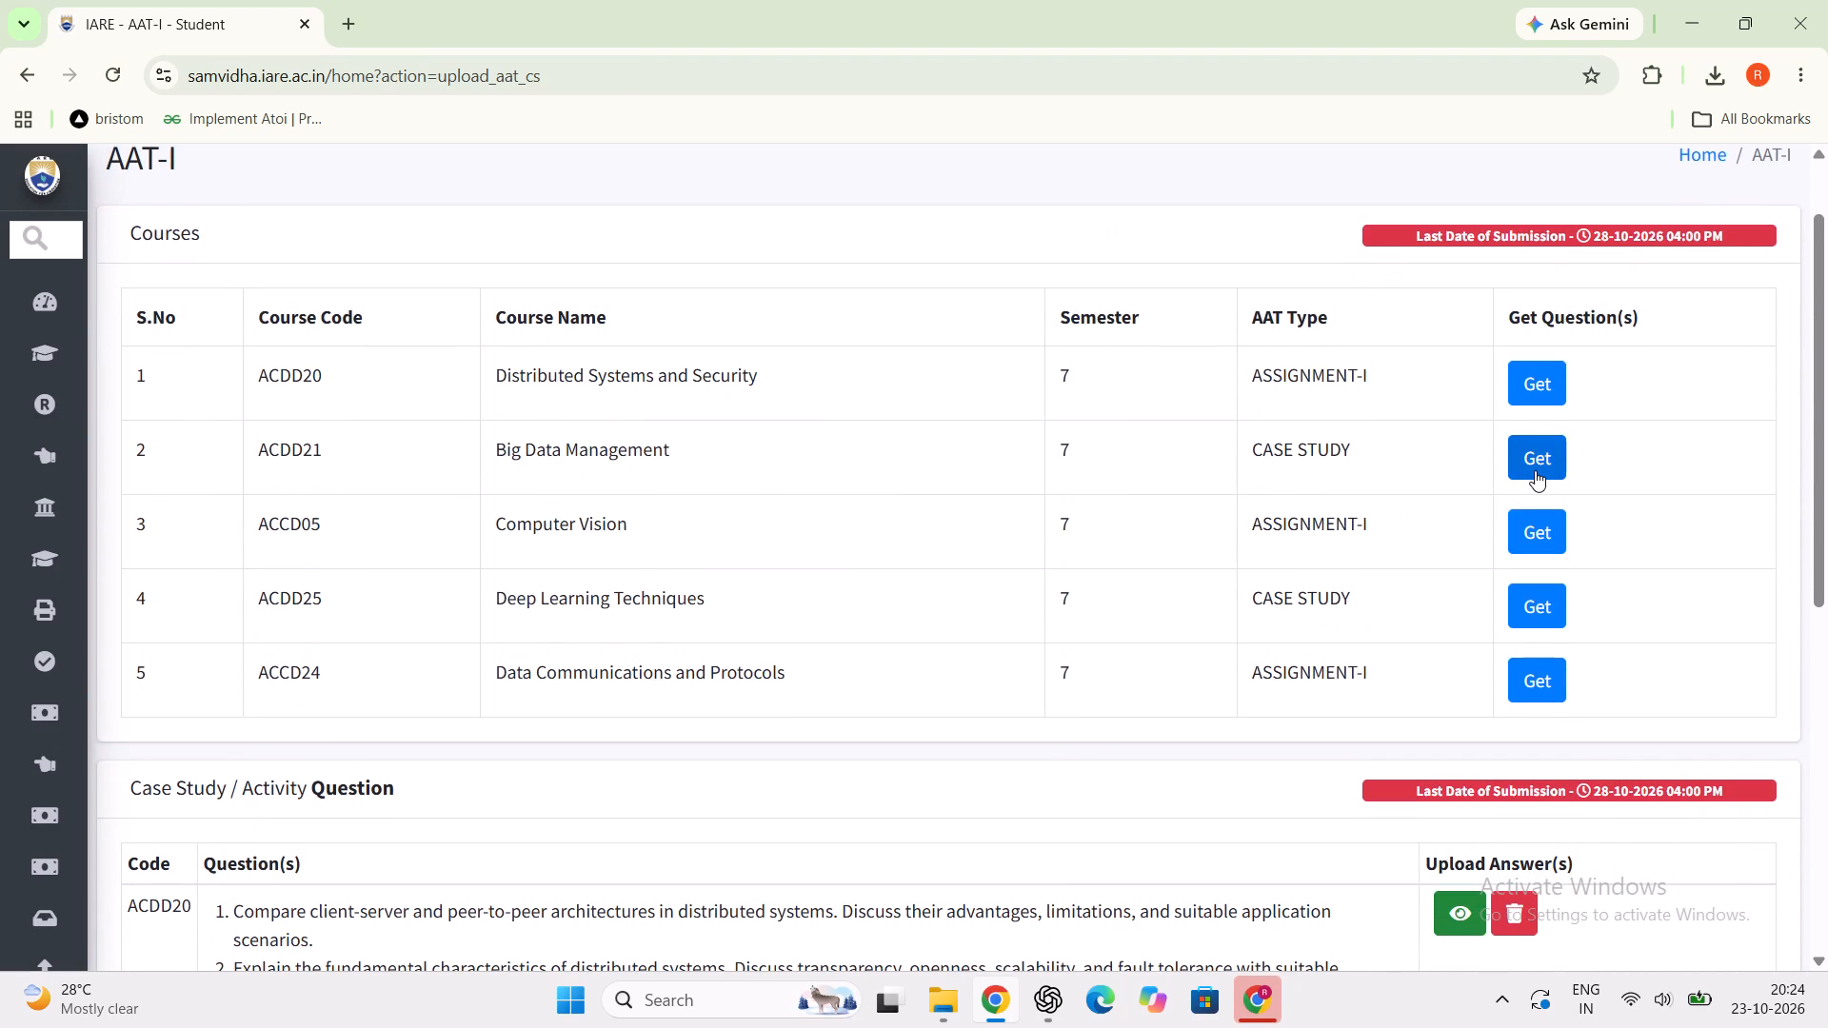
pyautogui.click(1535, 470)
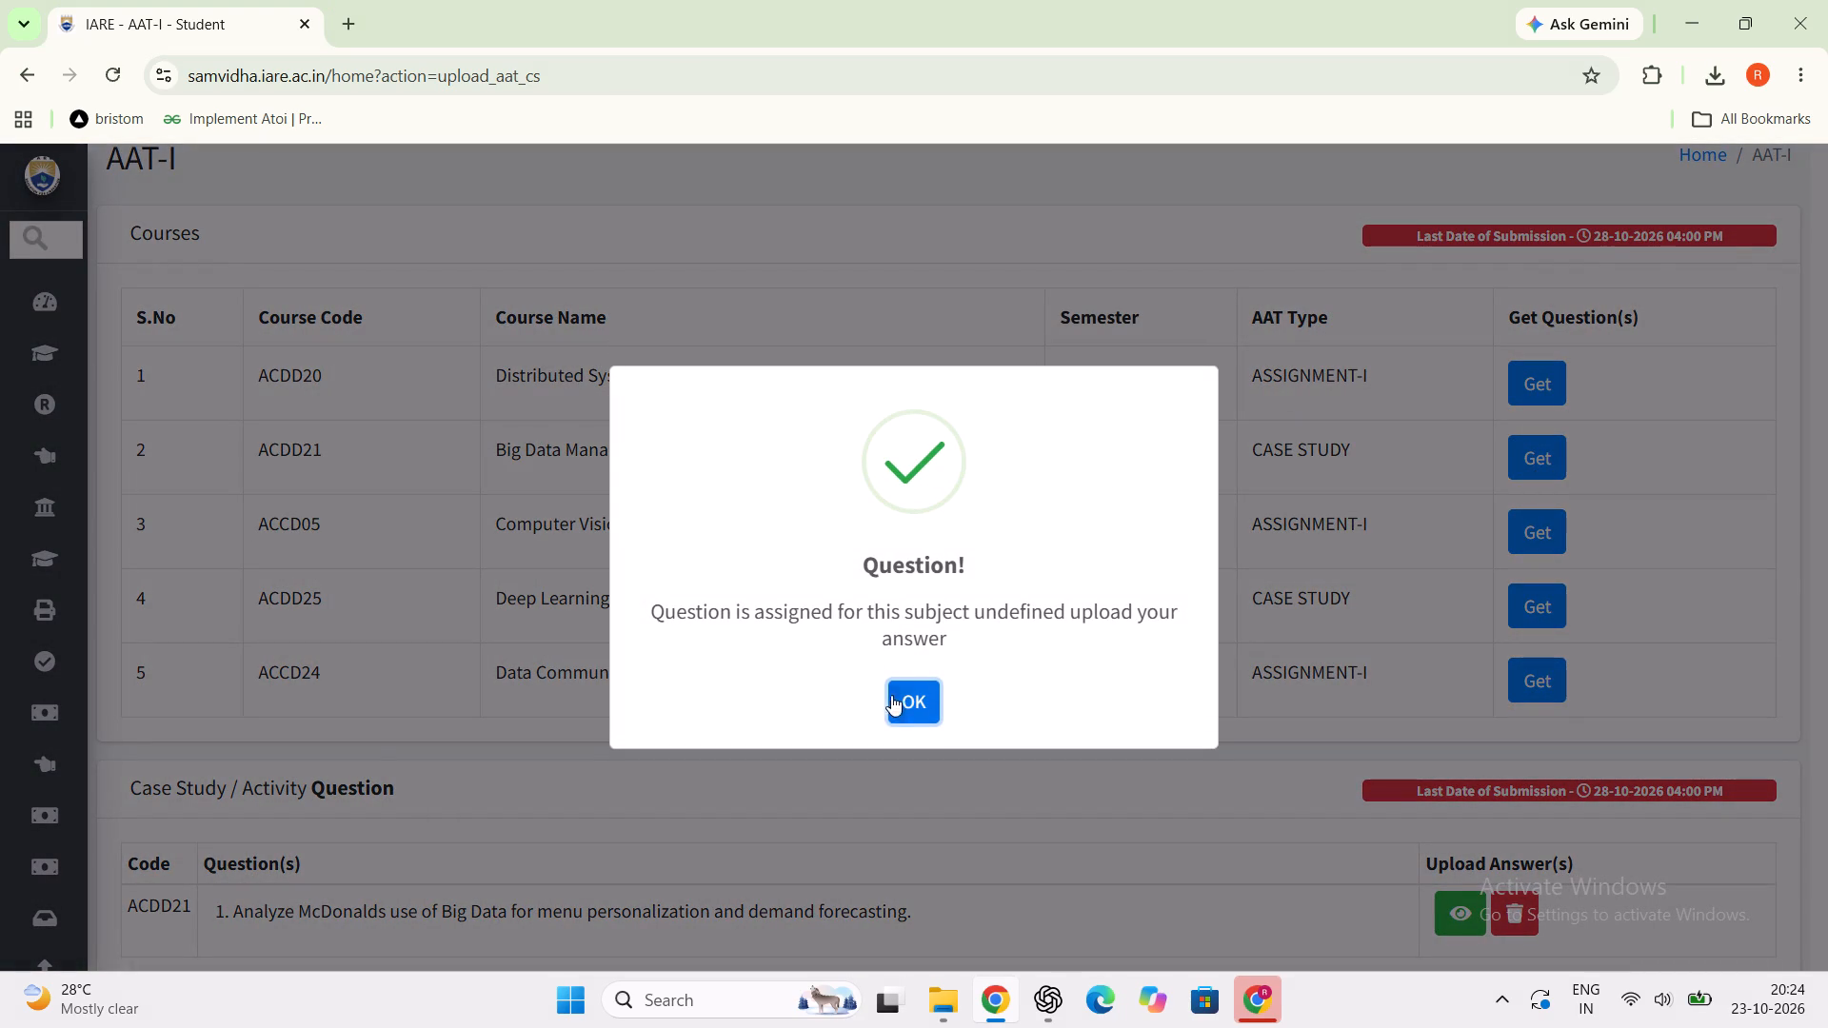
pyautogui.click(920, 711)
pyautogui.scroll(-4, 920, 711)
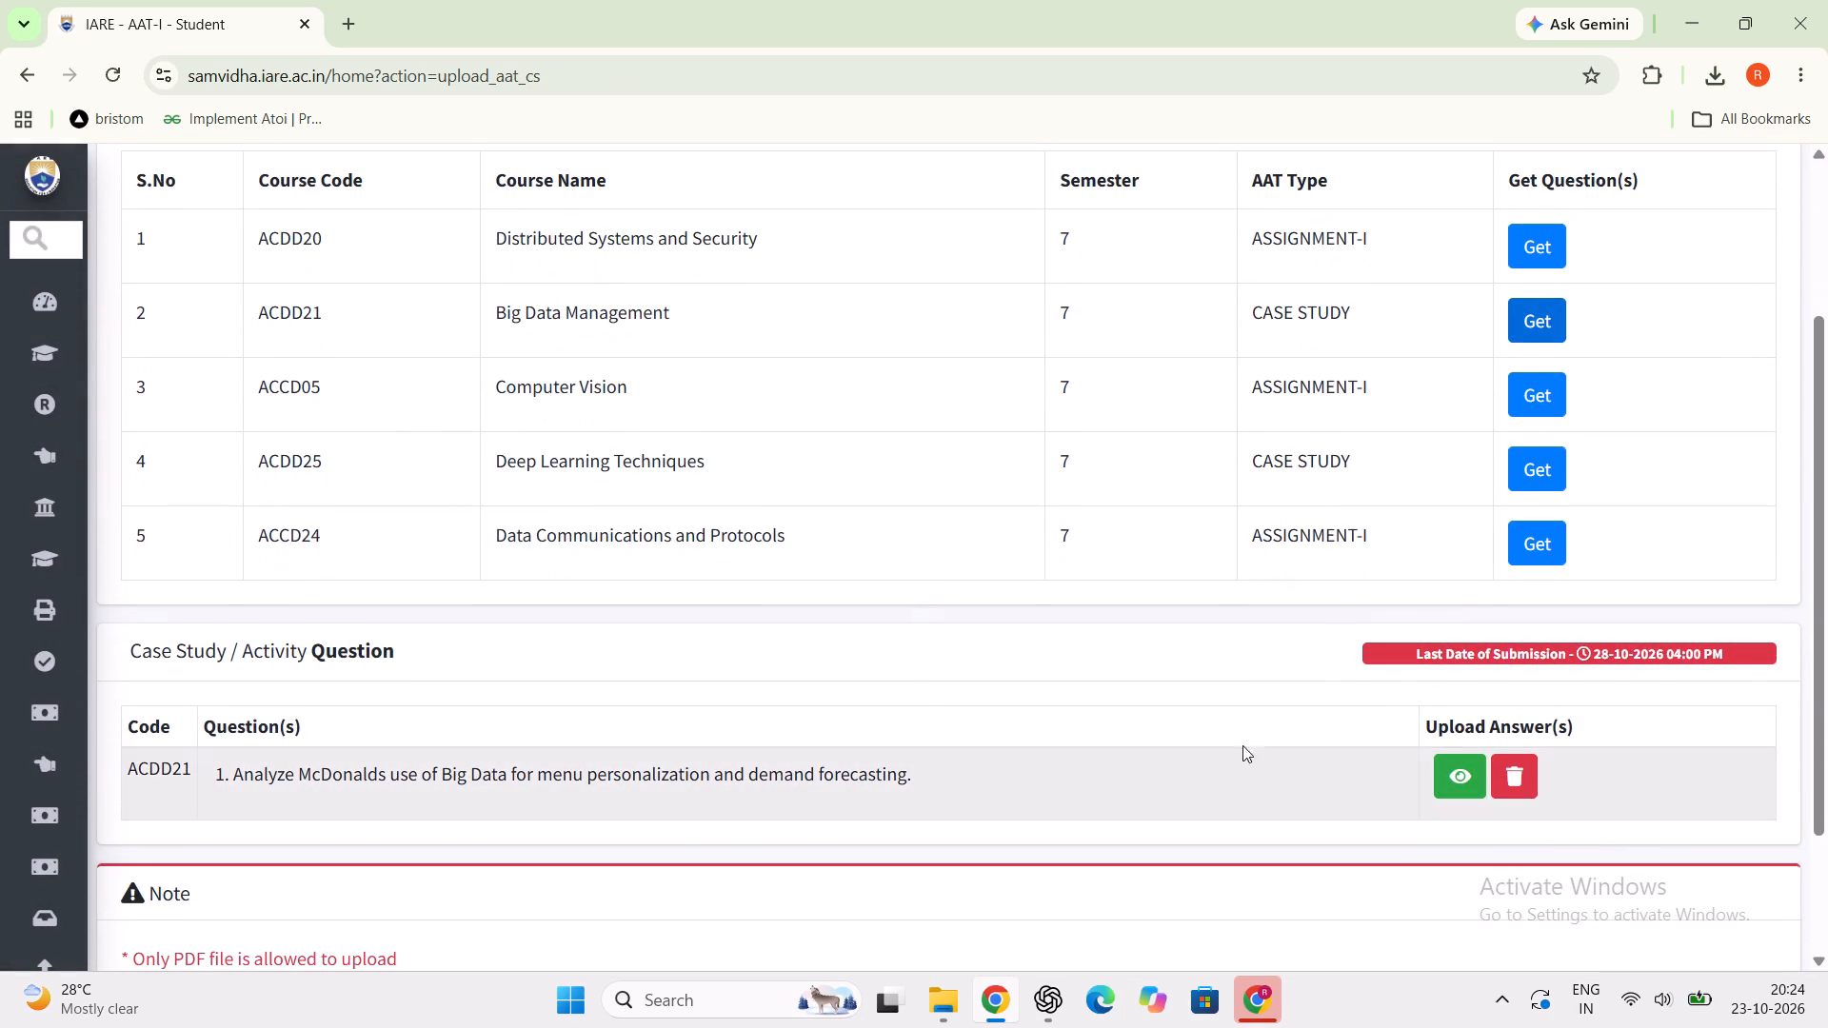
pyautogui.click(1454, 765)
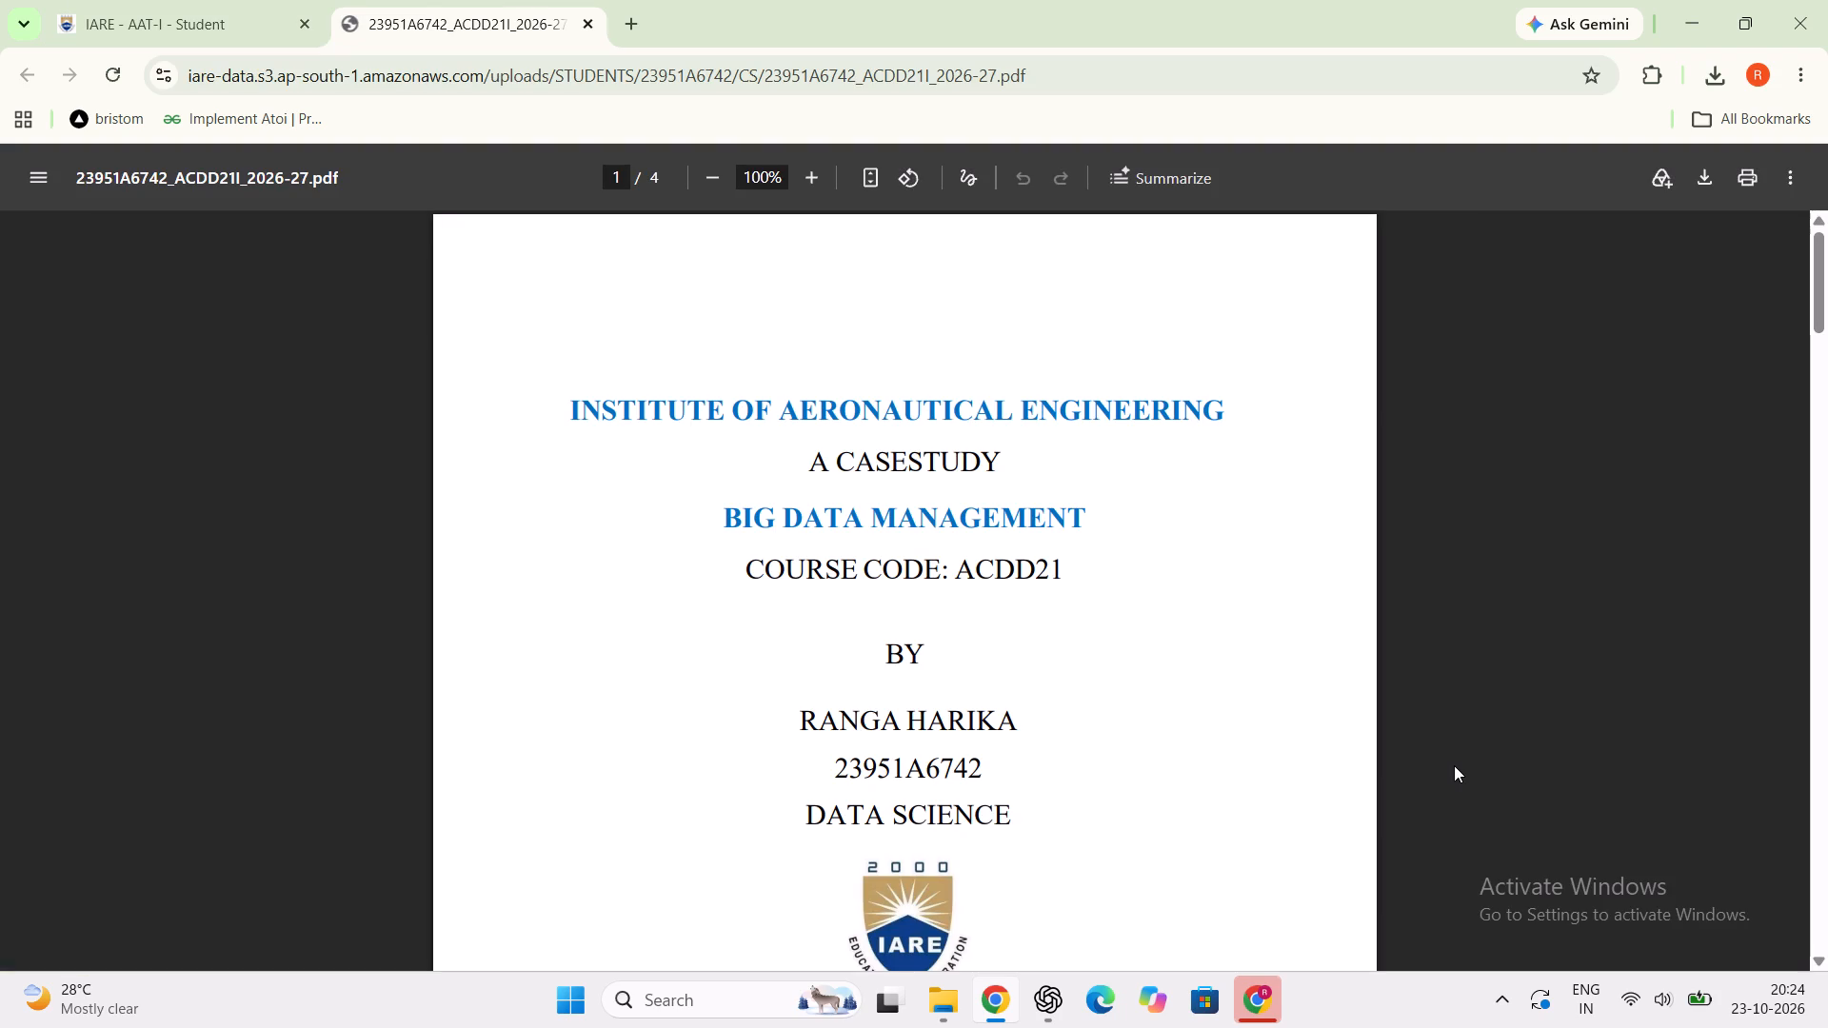
pyautogui.scroll(-6, 1161, 637)
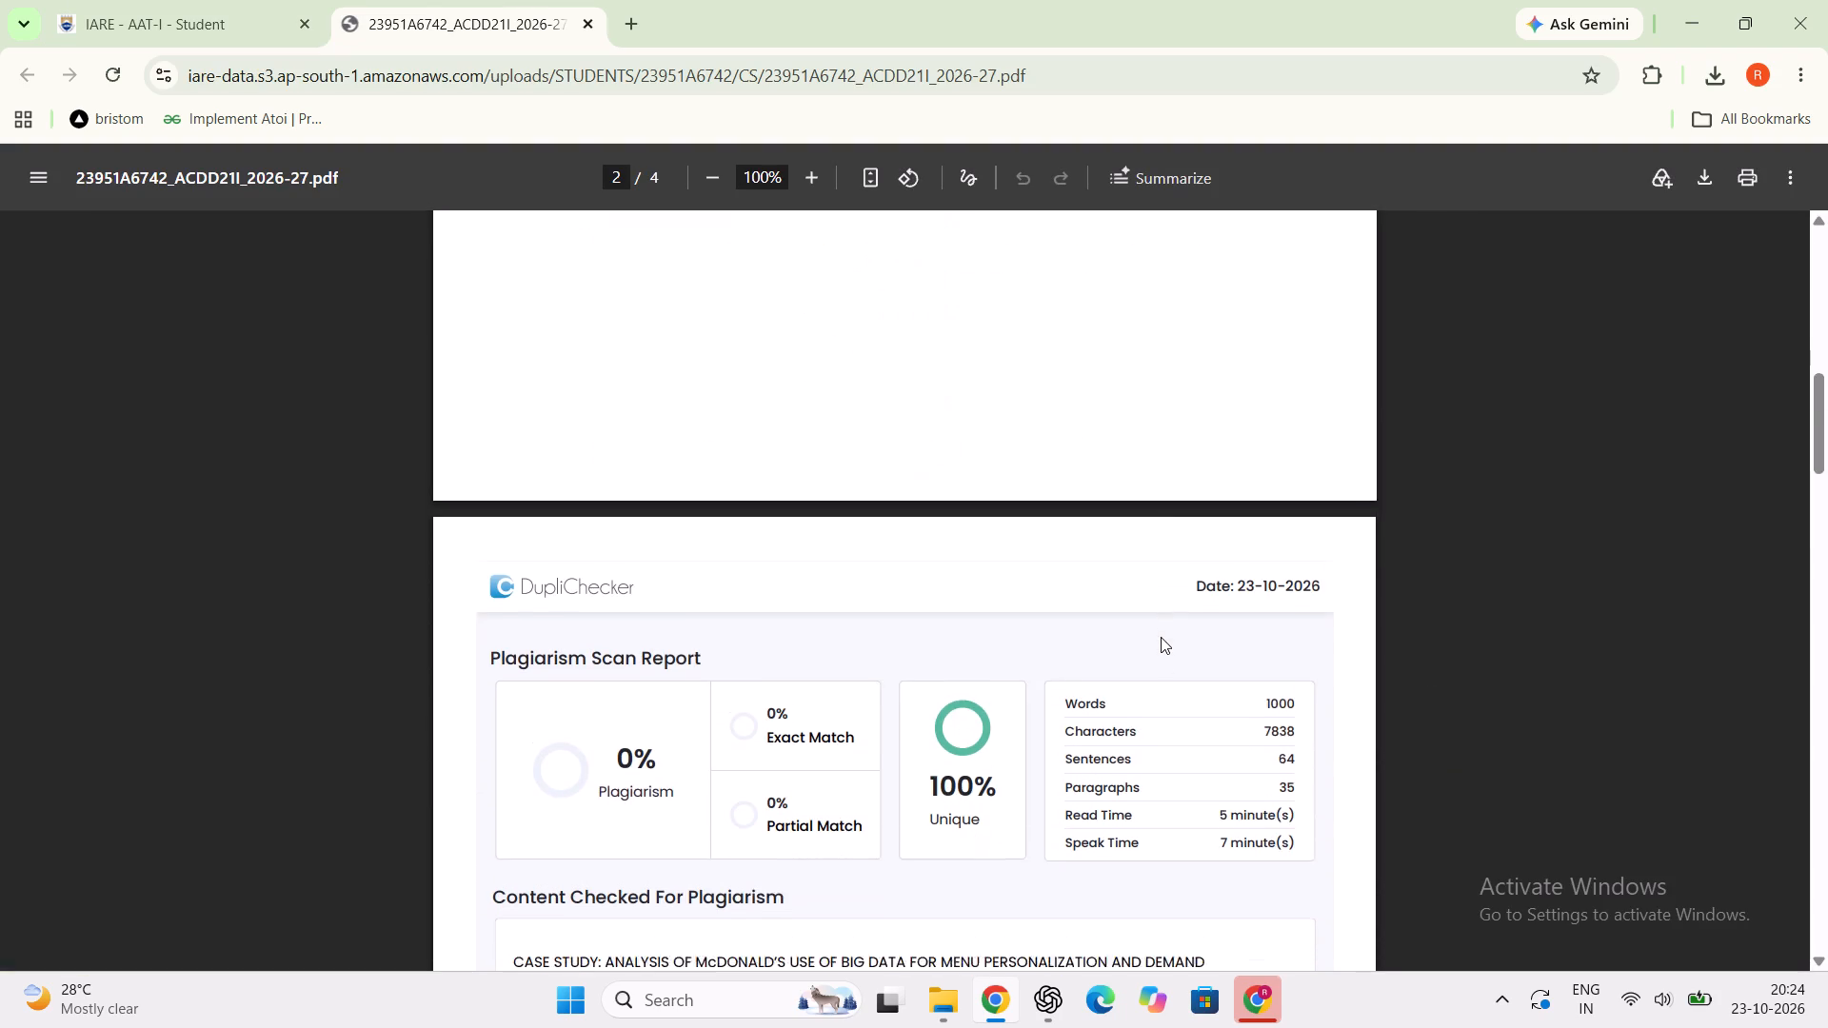
pyautogui.scroll(-1, 1161, 637)
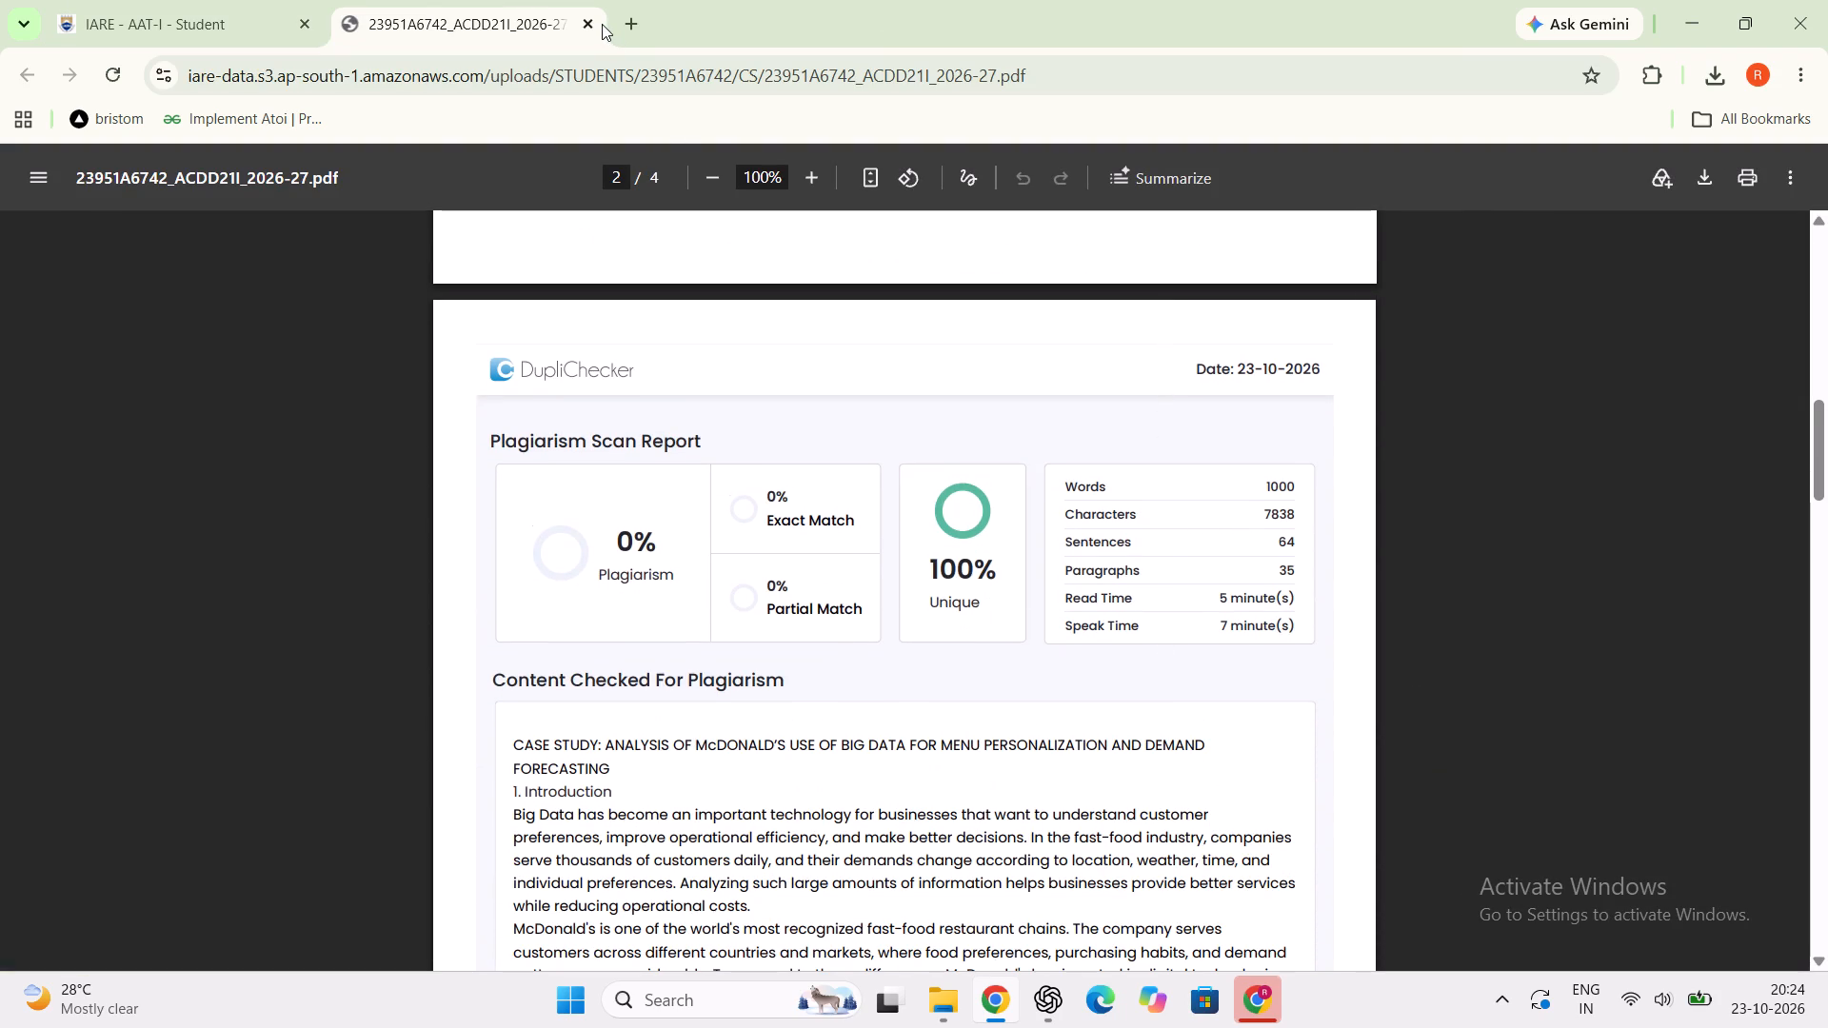
pyautogui.click(585, 26)
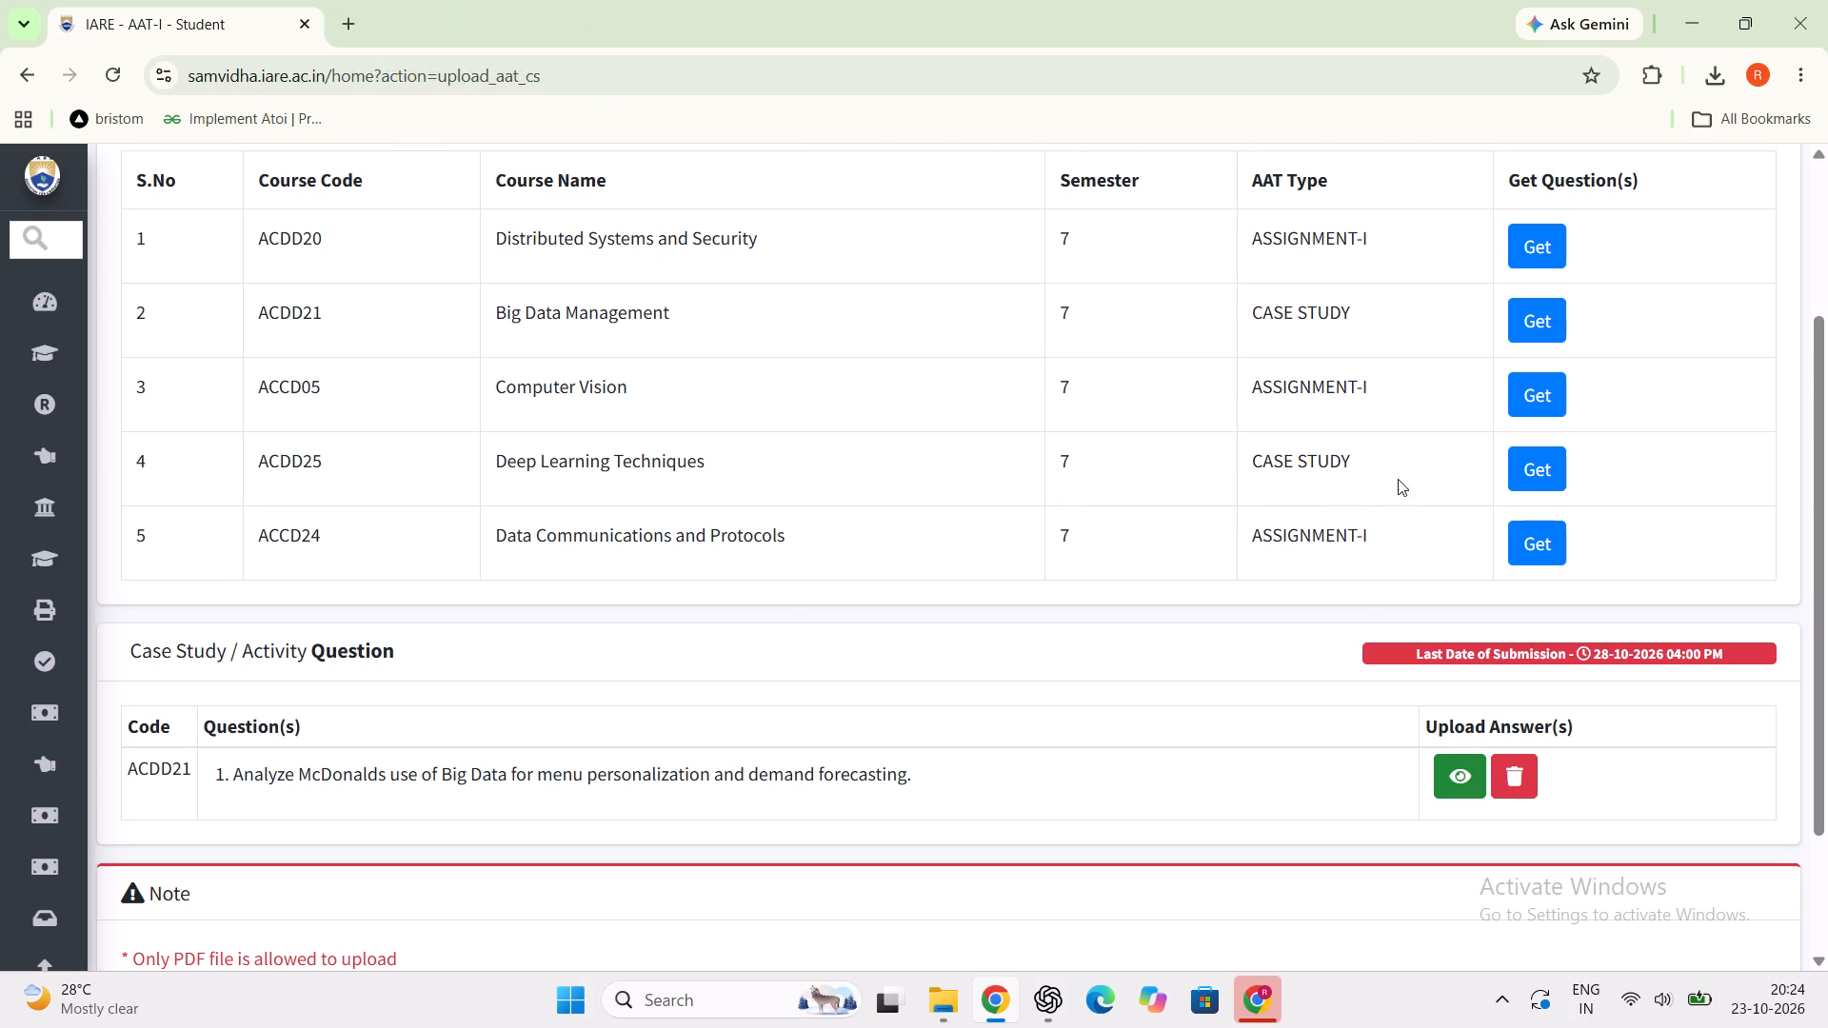
# Get the Computer Vision (ACCD05) ASSIGNMENT-I questions, review the uploaded answer PDF through to its last page, and close it.
pyautogui.click(1541, 398)
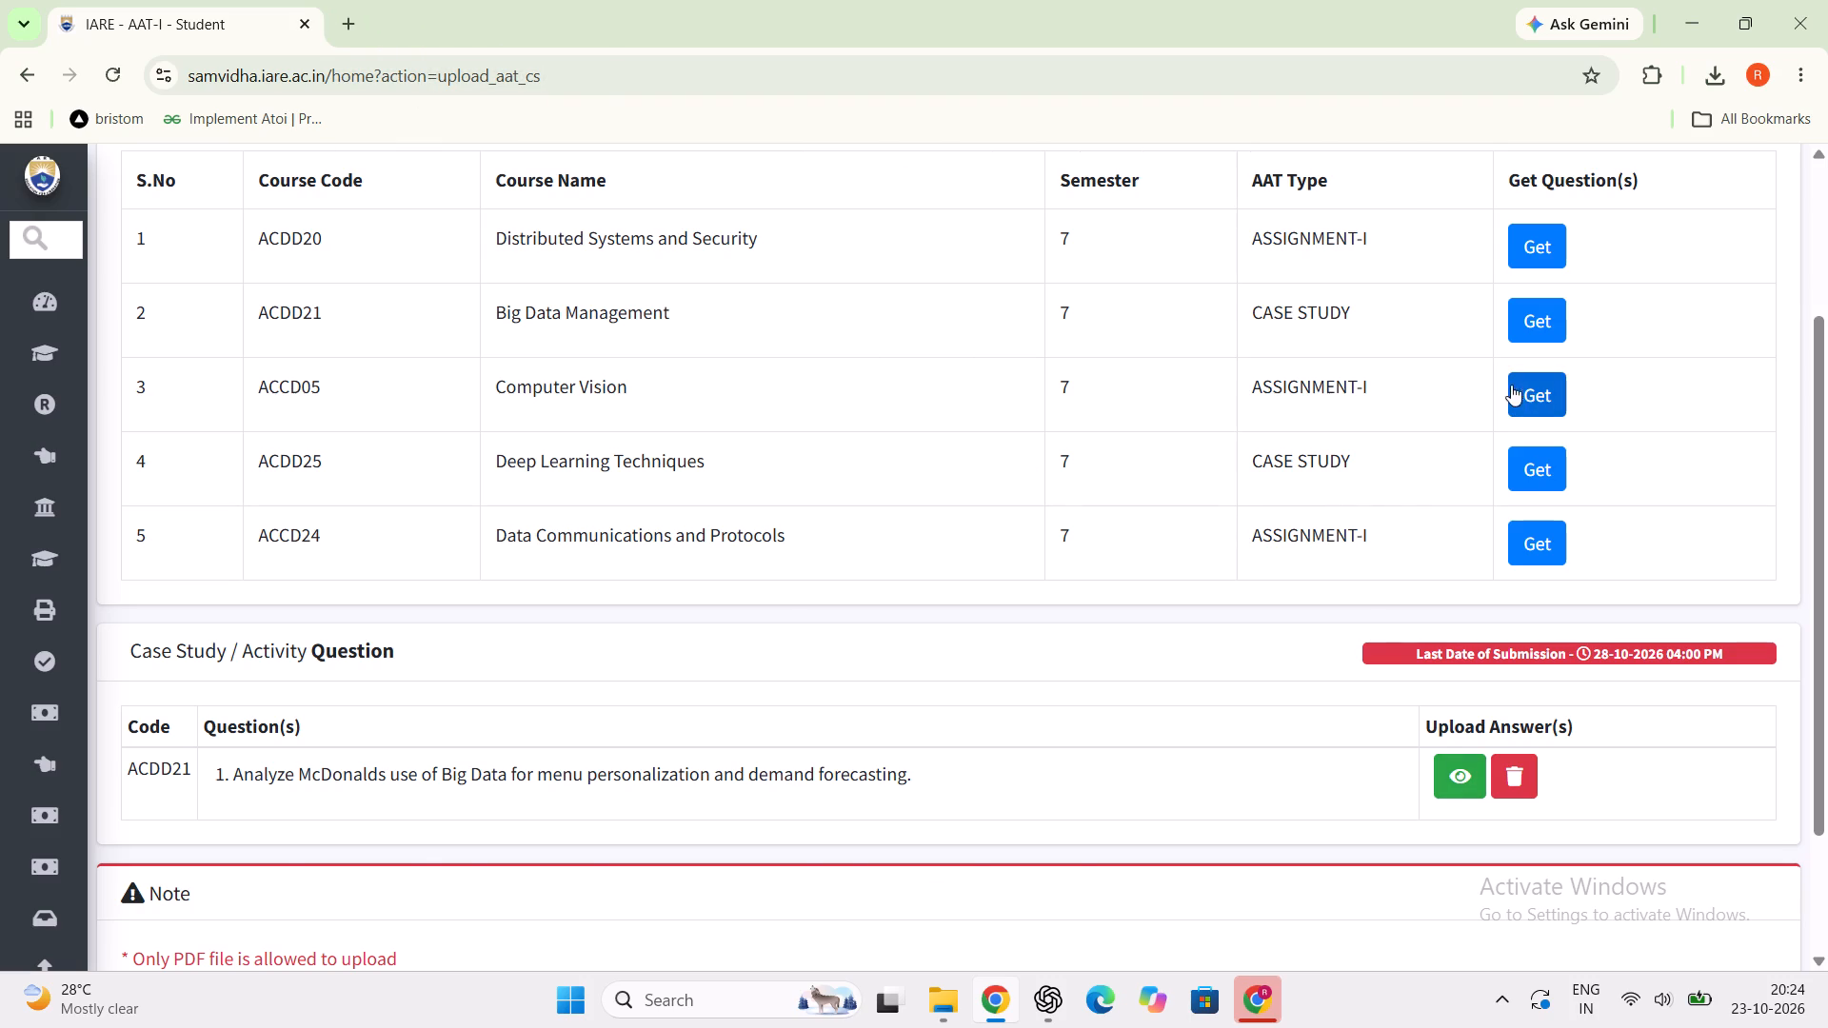
pyautogui.click(908, 712)
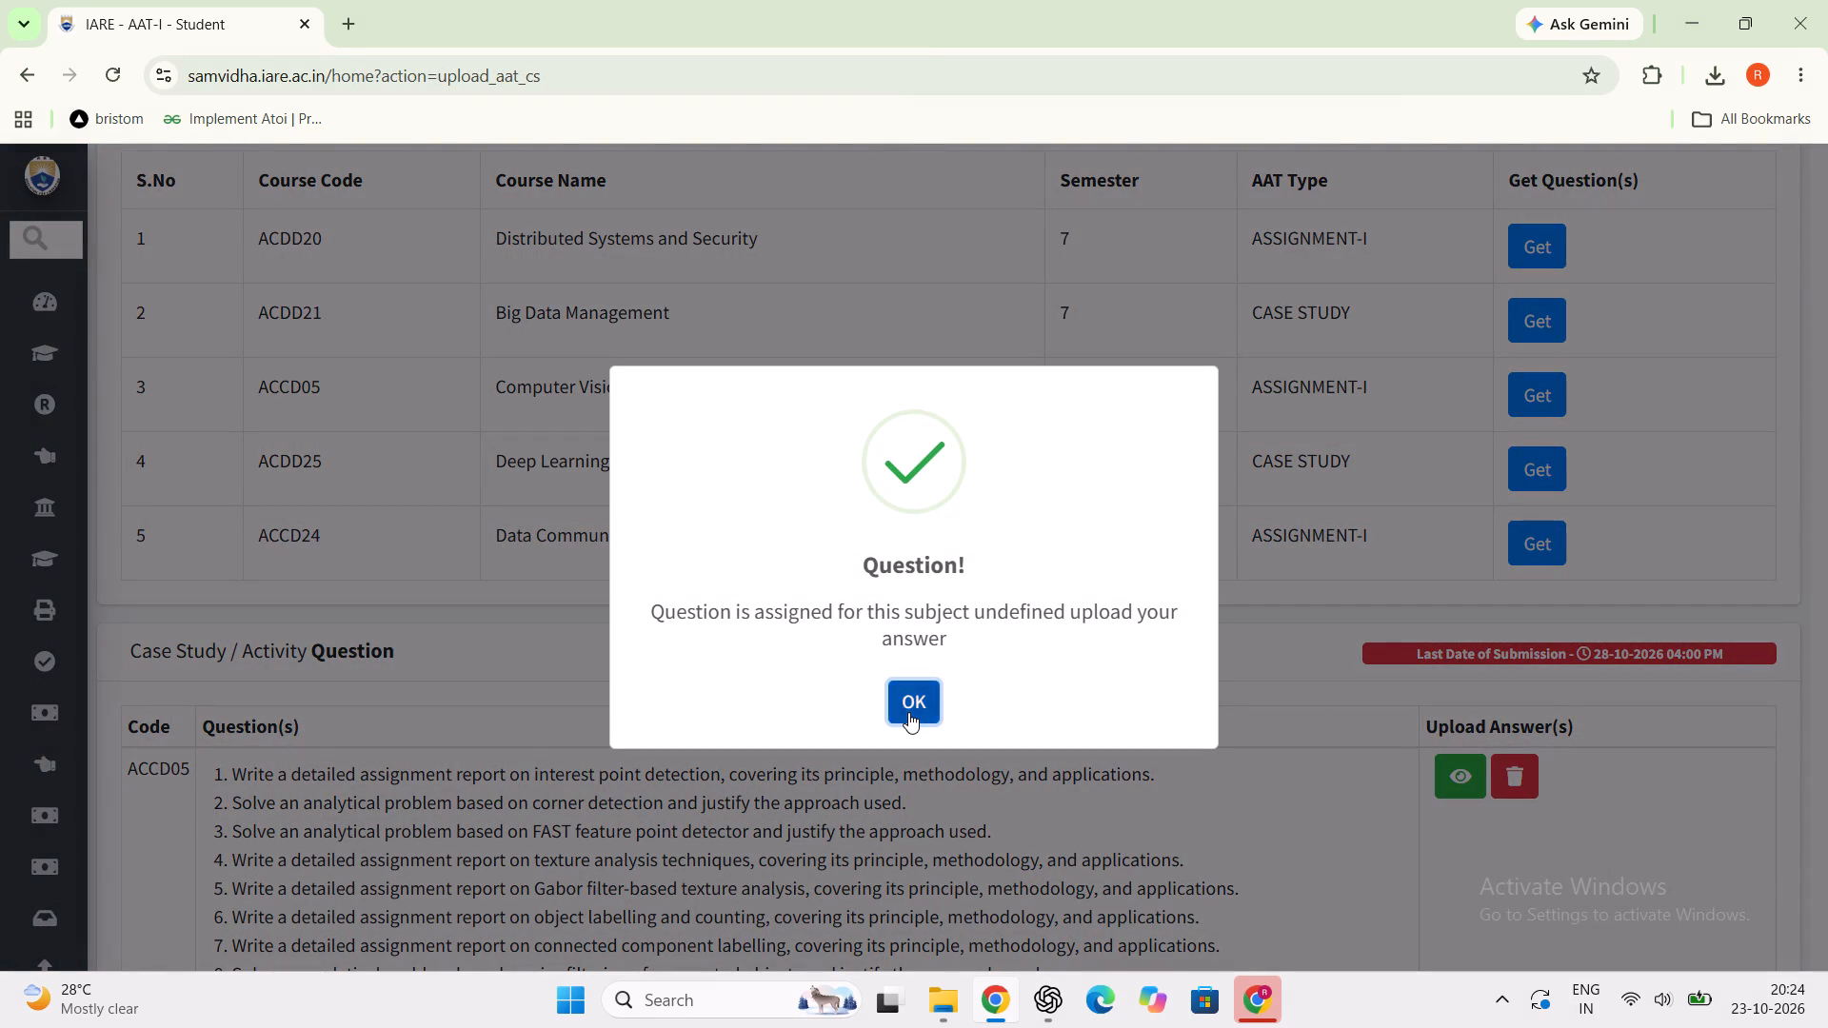
pyautogui.click(1454, 787)
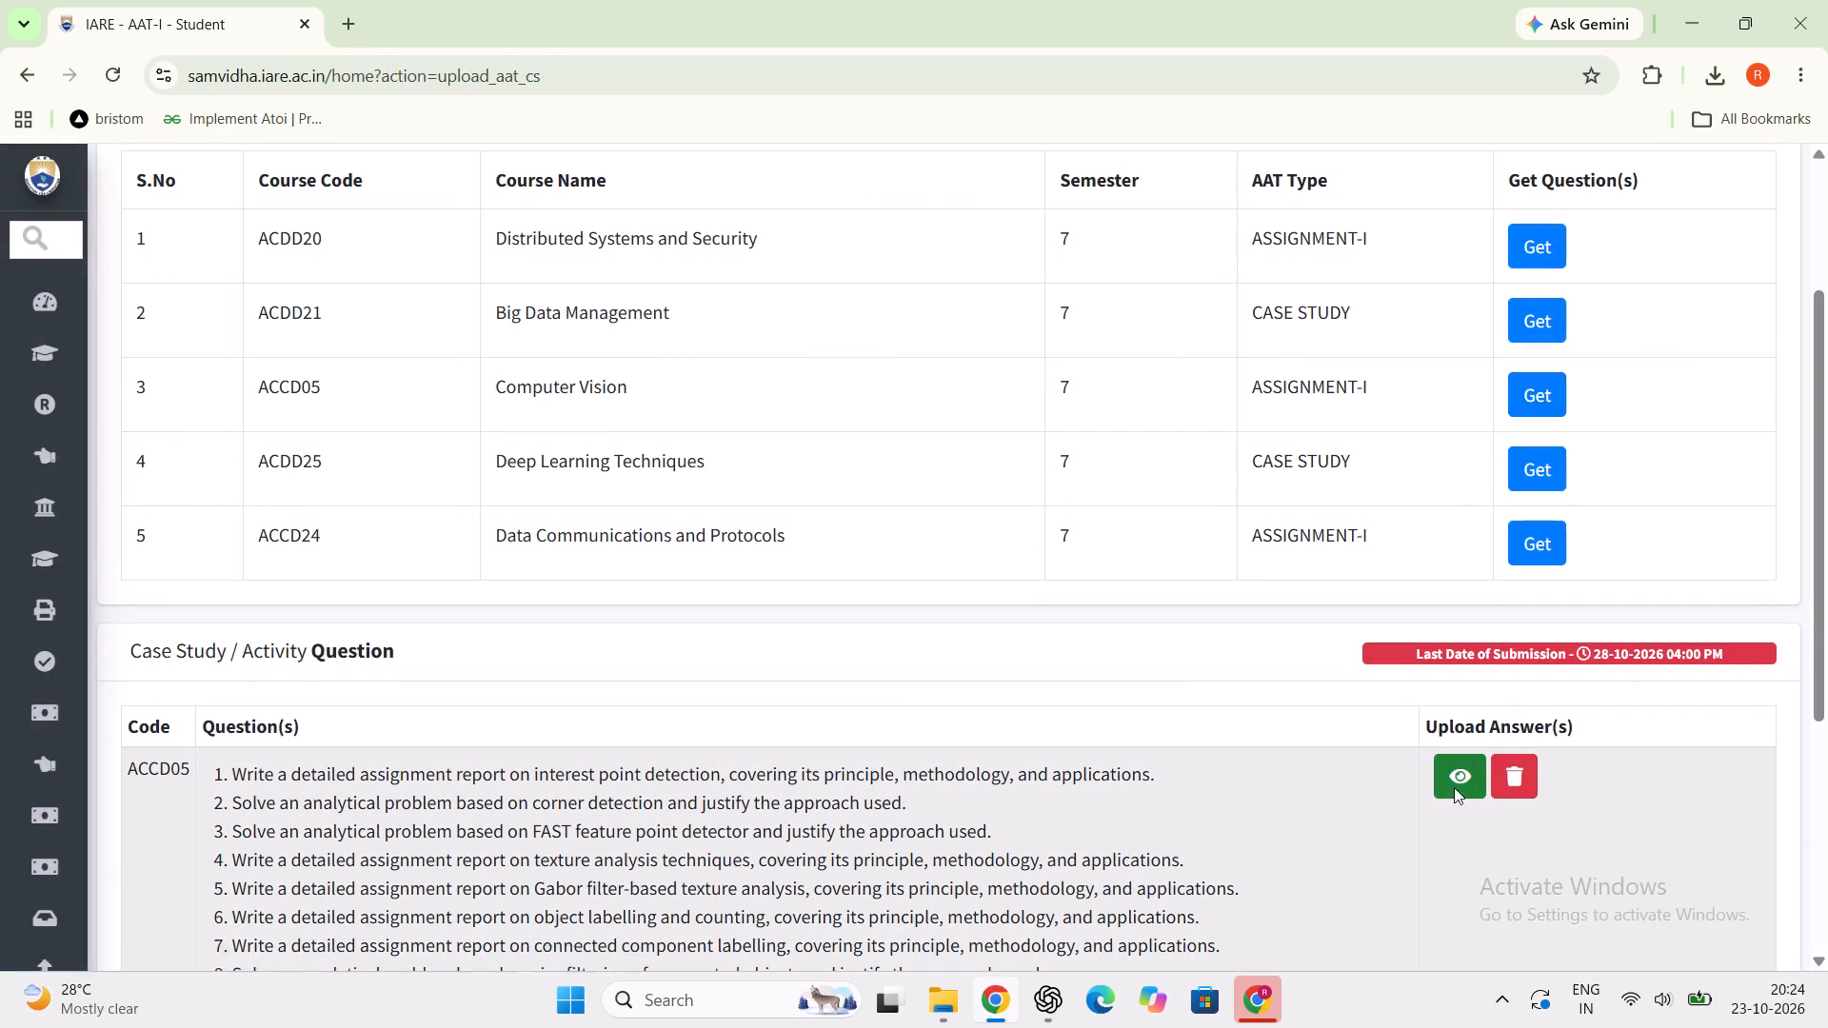
pyautogui.scroll(-5, 1036, 626)
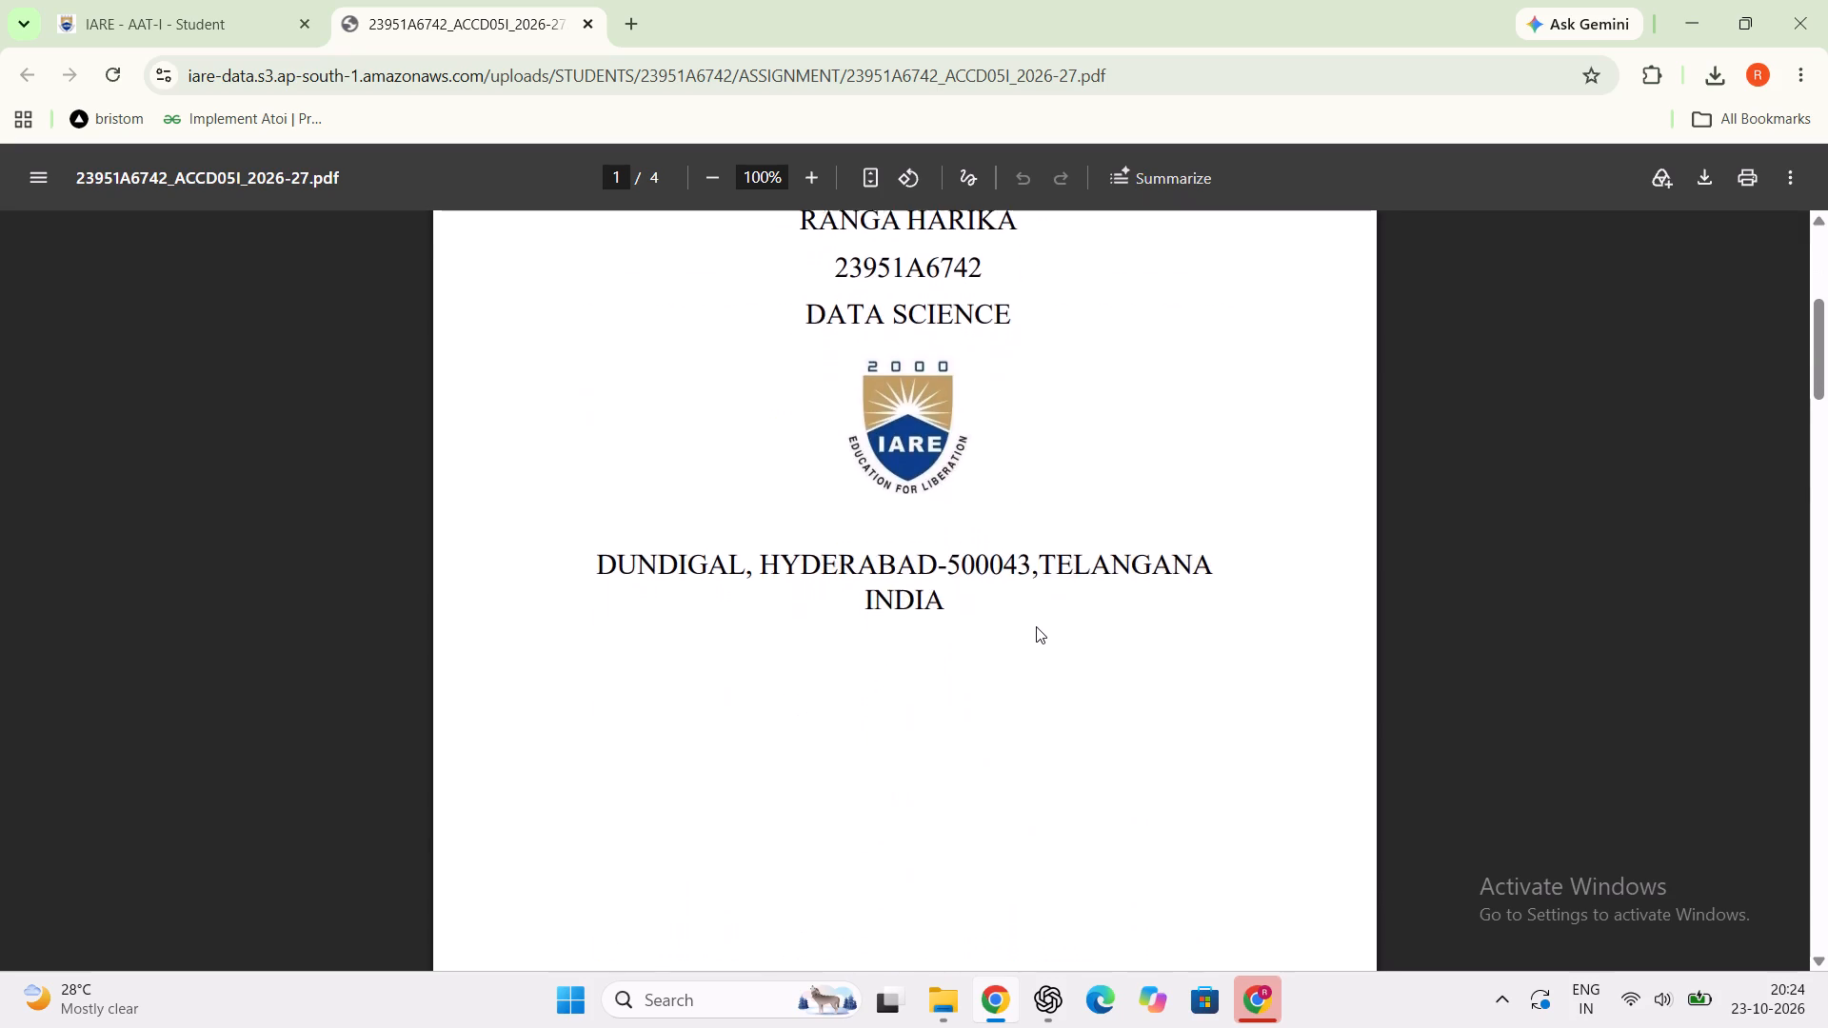
pyautogui.scroll(-5, 1036, 626)
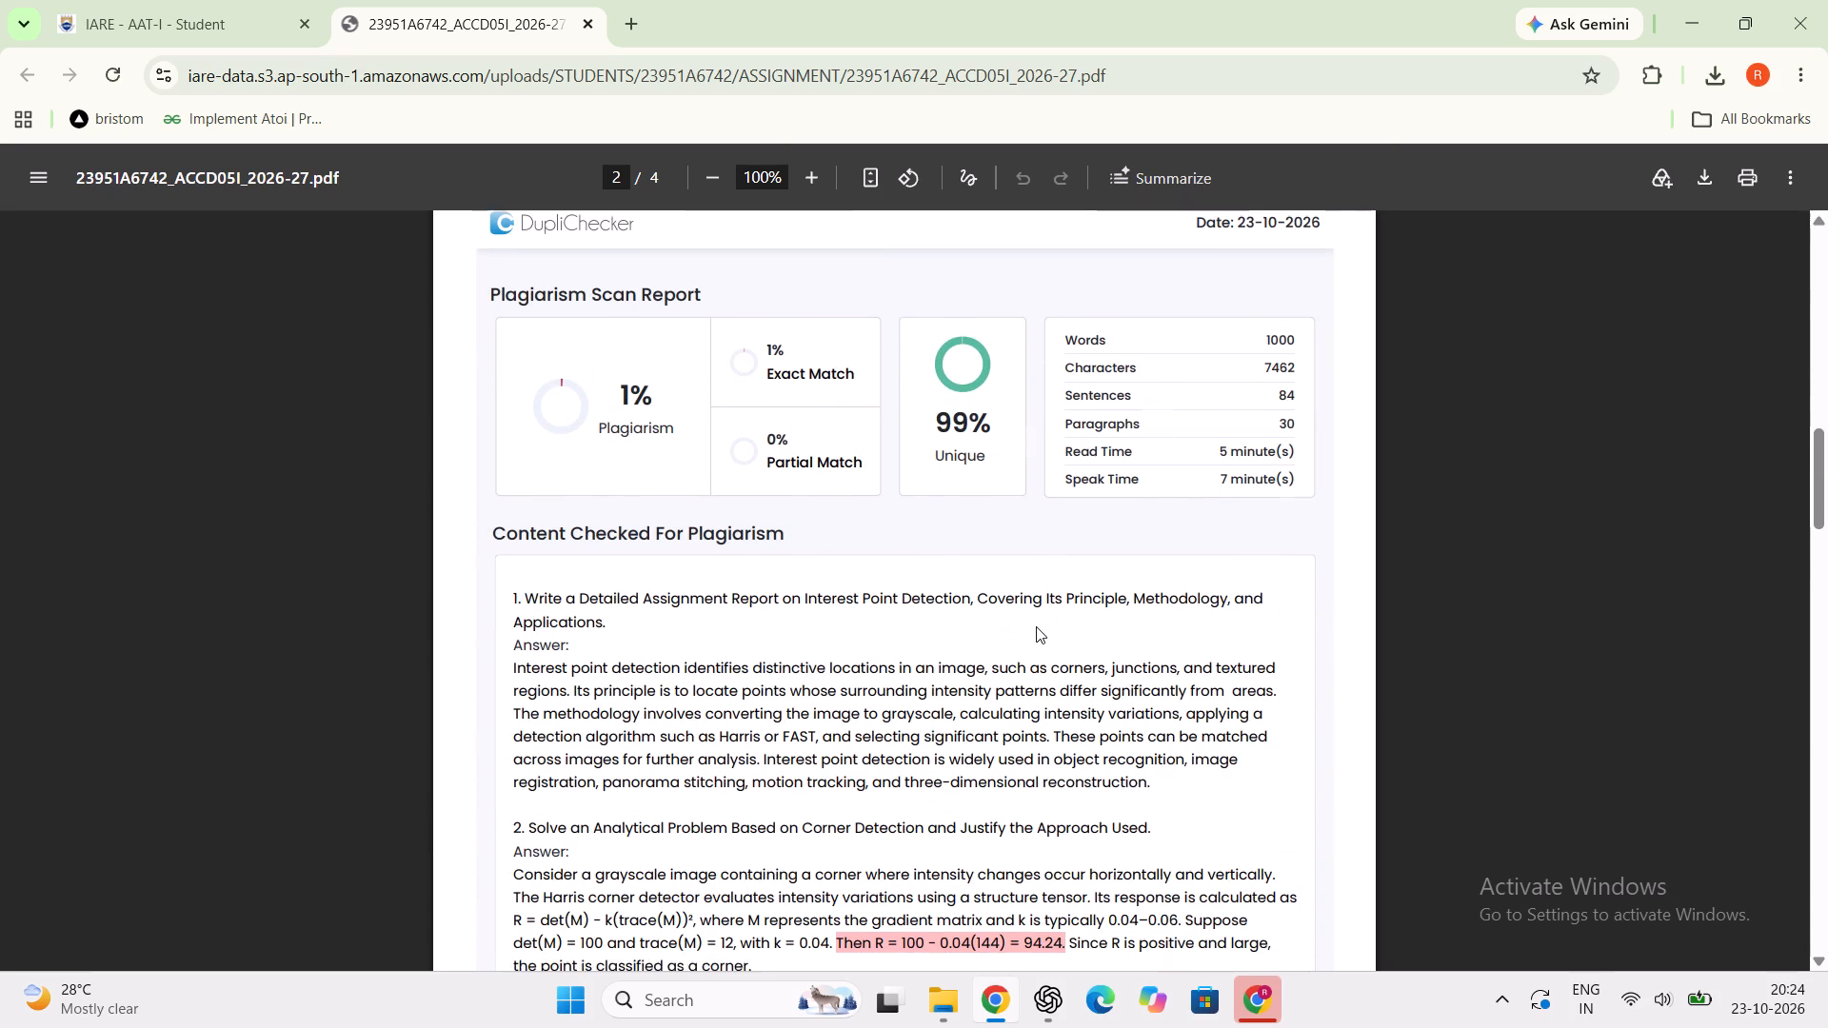
pyautogui.scroll(-12, 1036, 626)
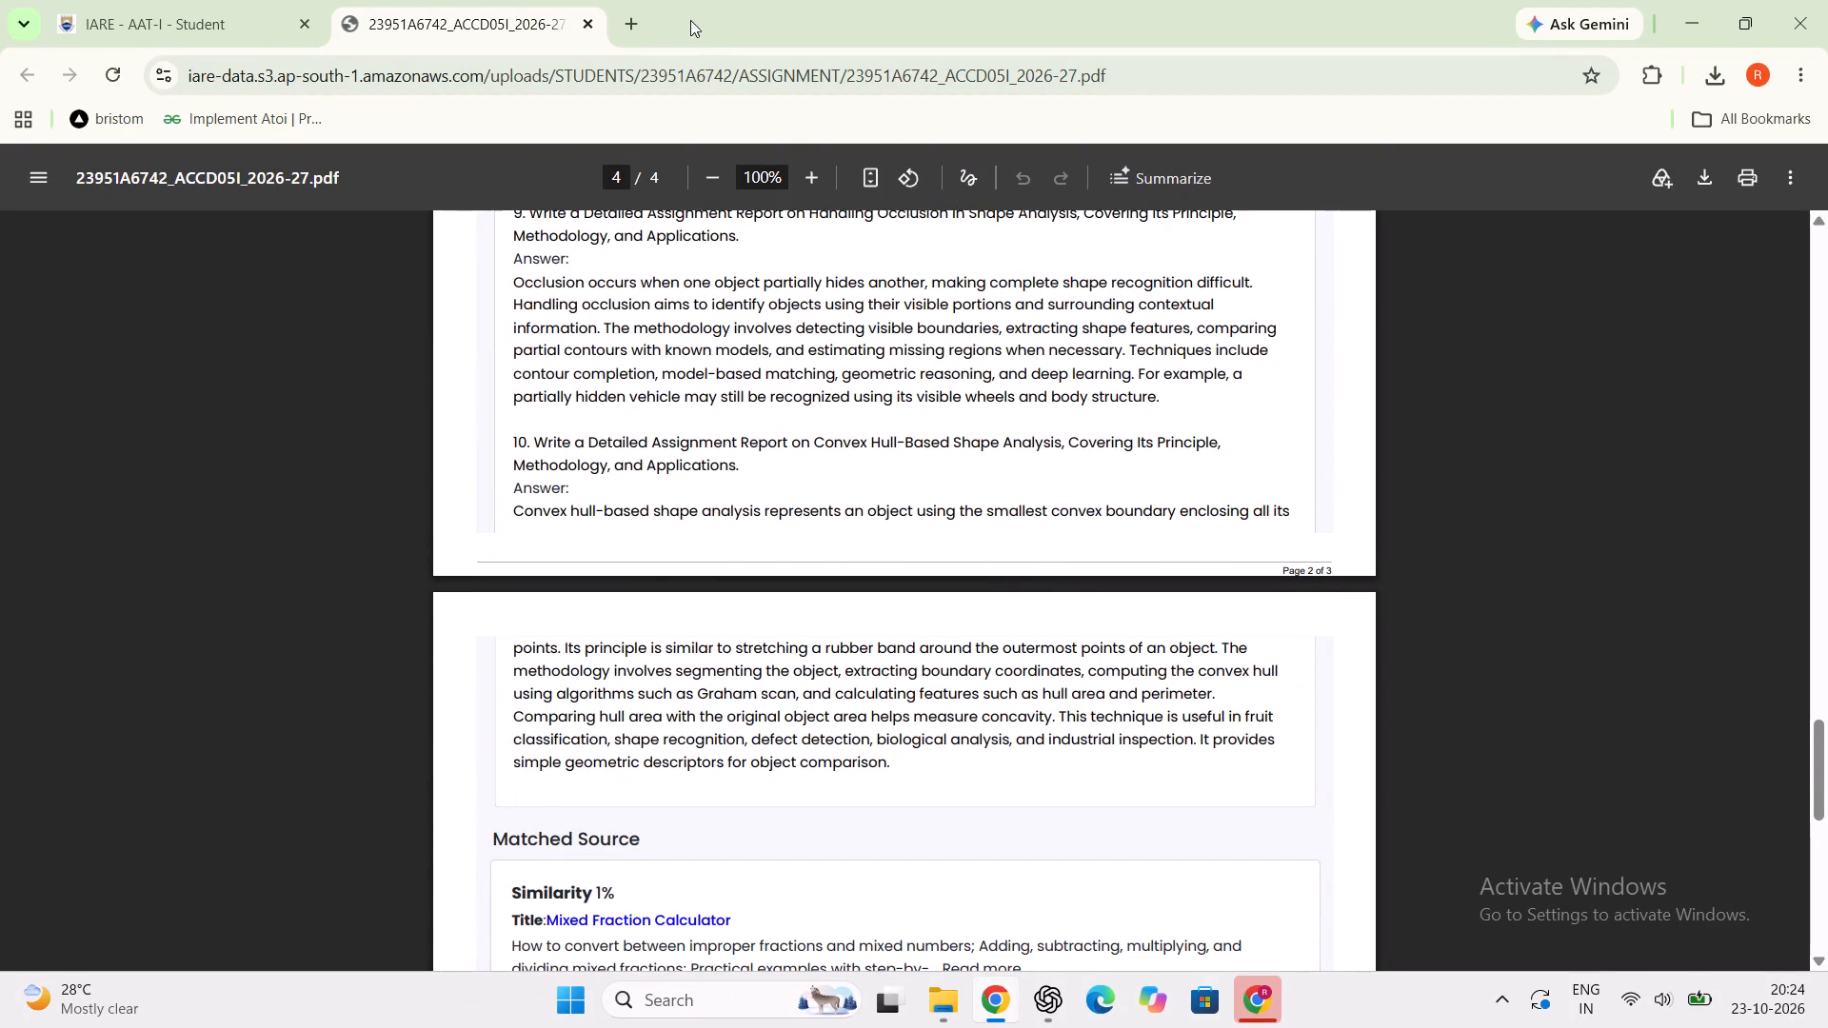
pyautogui.click(588, 25)
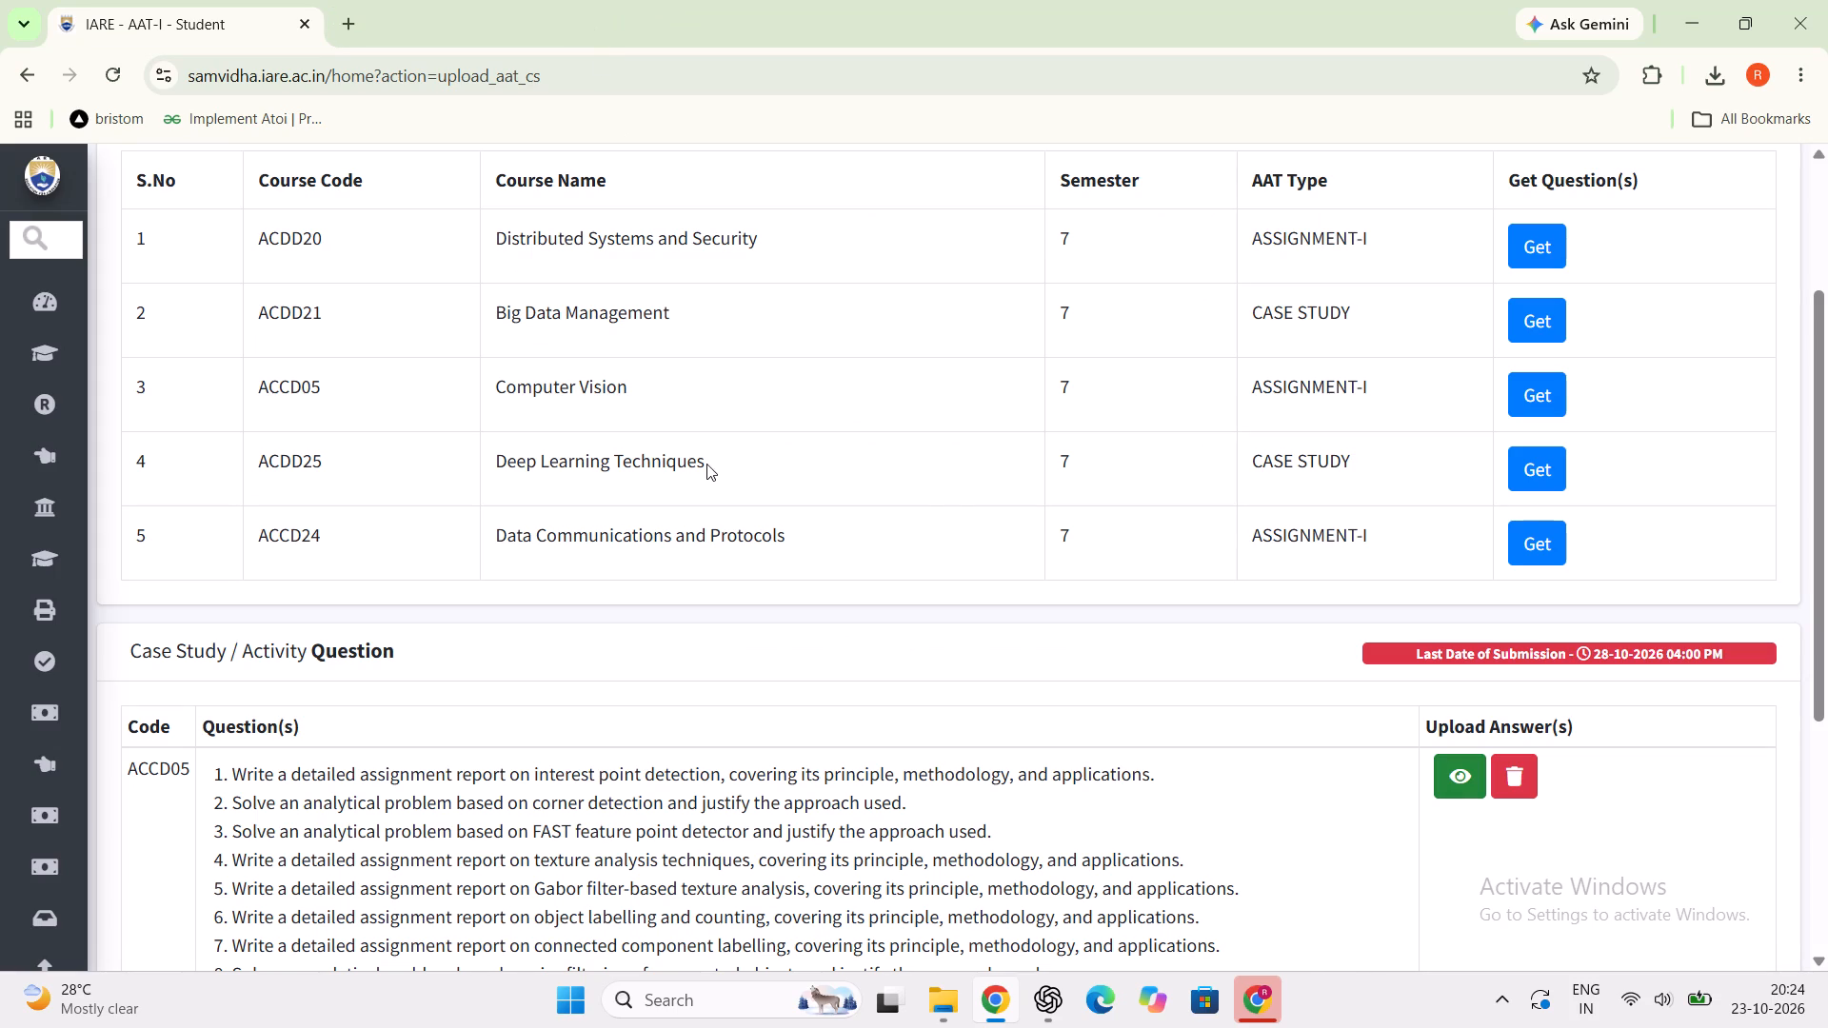
# Get the Computer Vision (ACCD05) questions again, recheck the uploaded answer PDF, and close it.
pyautogui.scroll(-2, 957, 593)
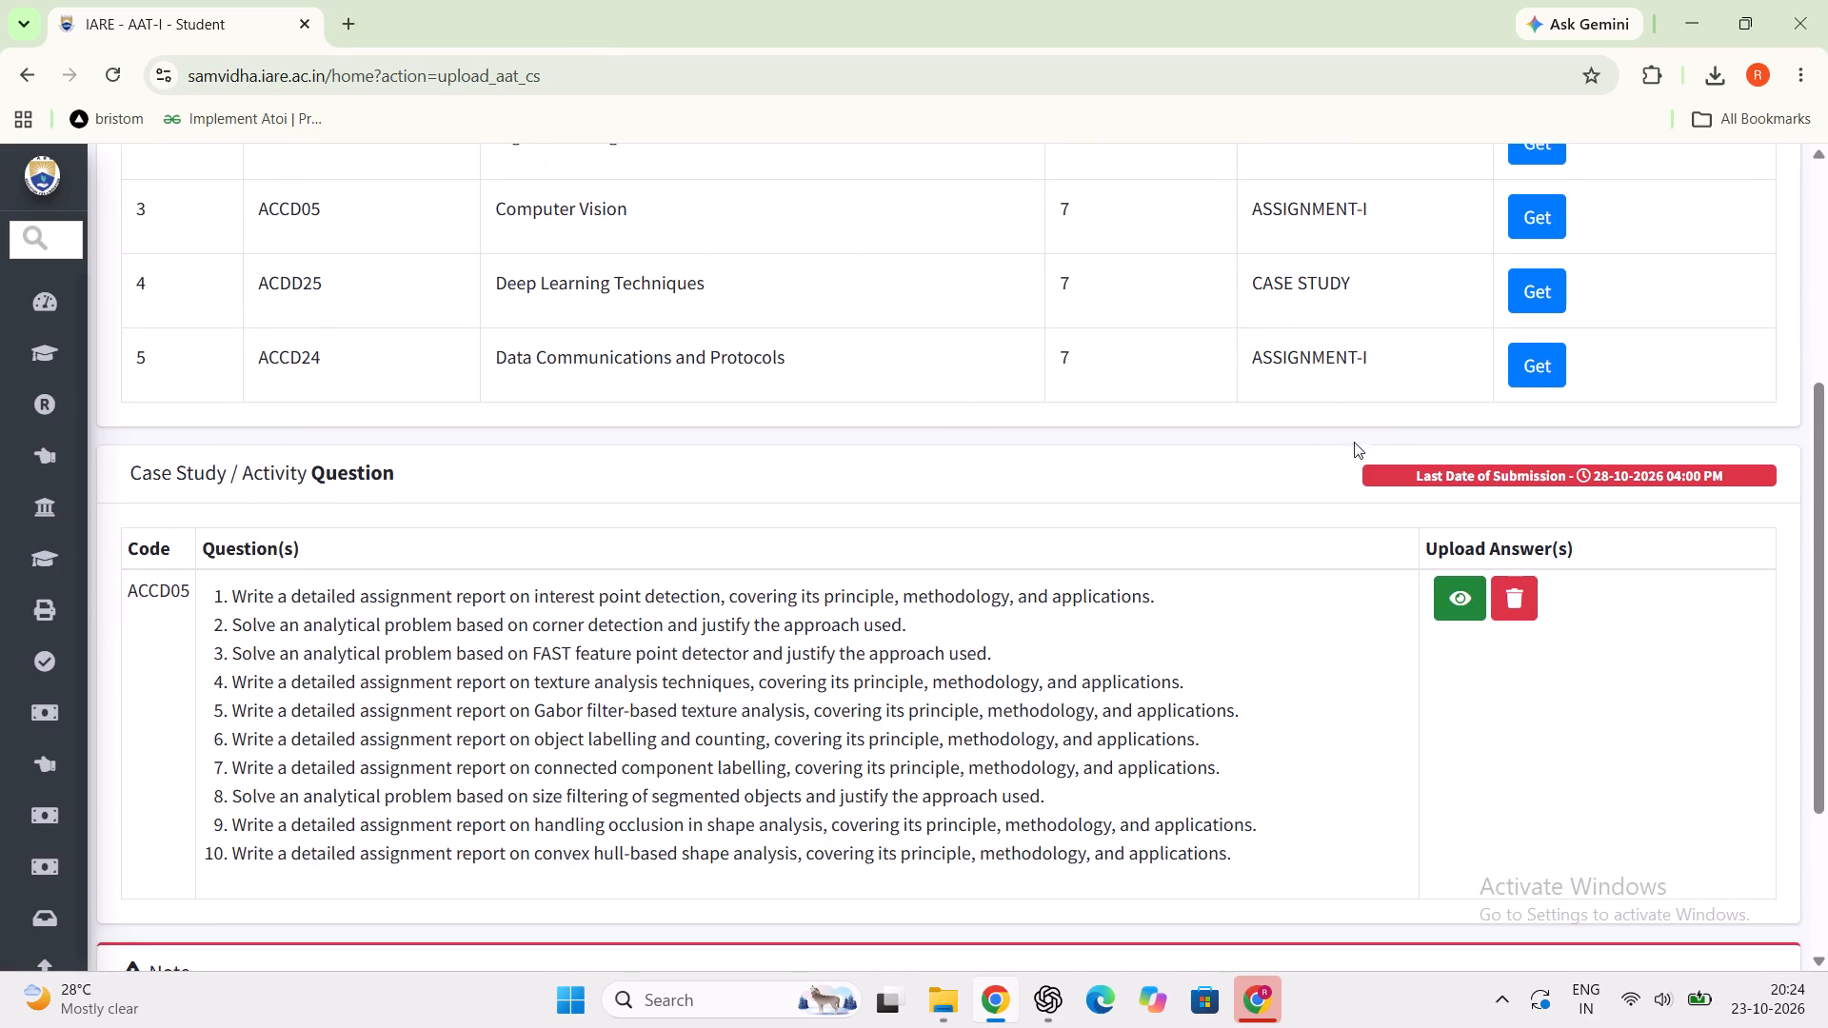
pyautogui.click(1520, 206)
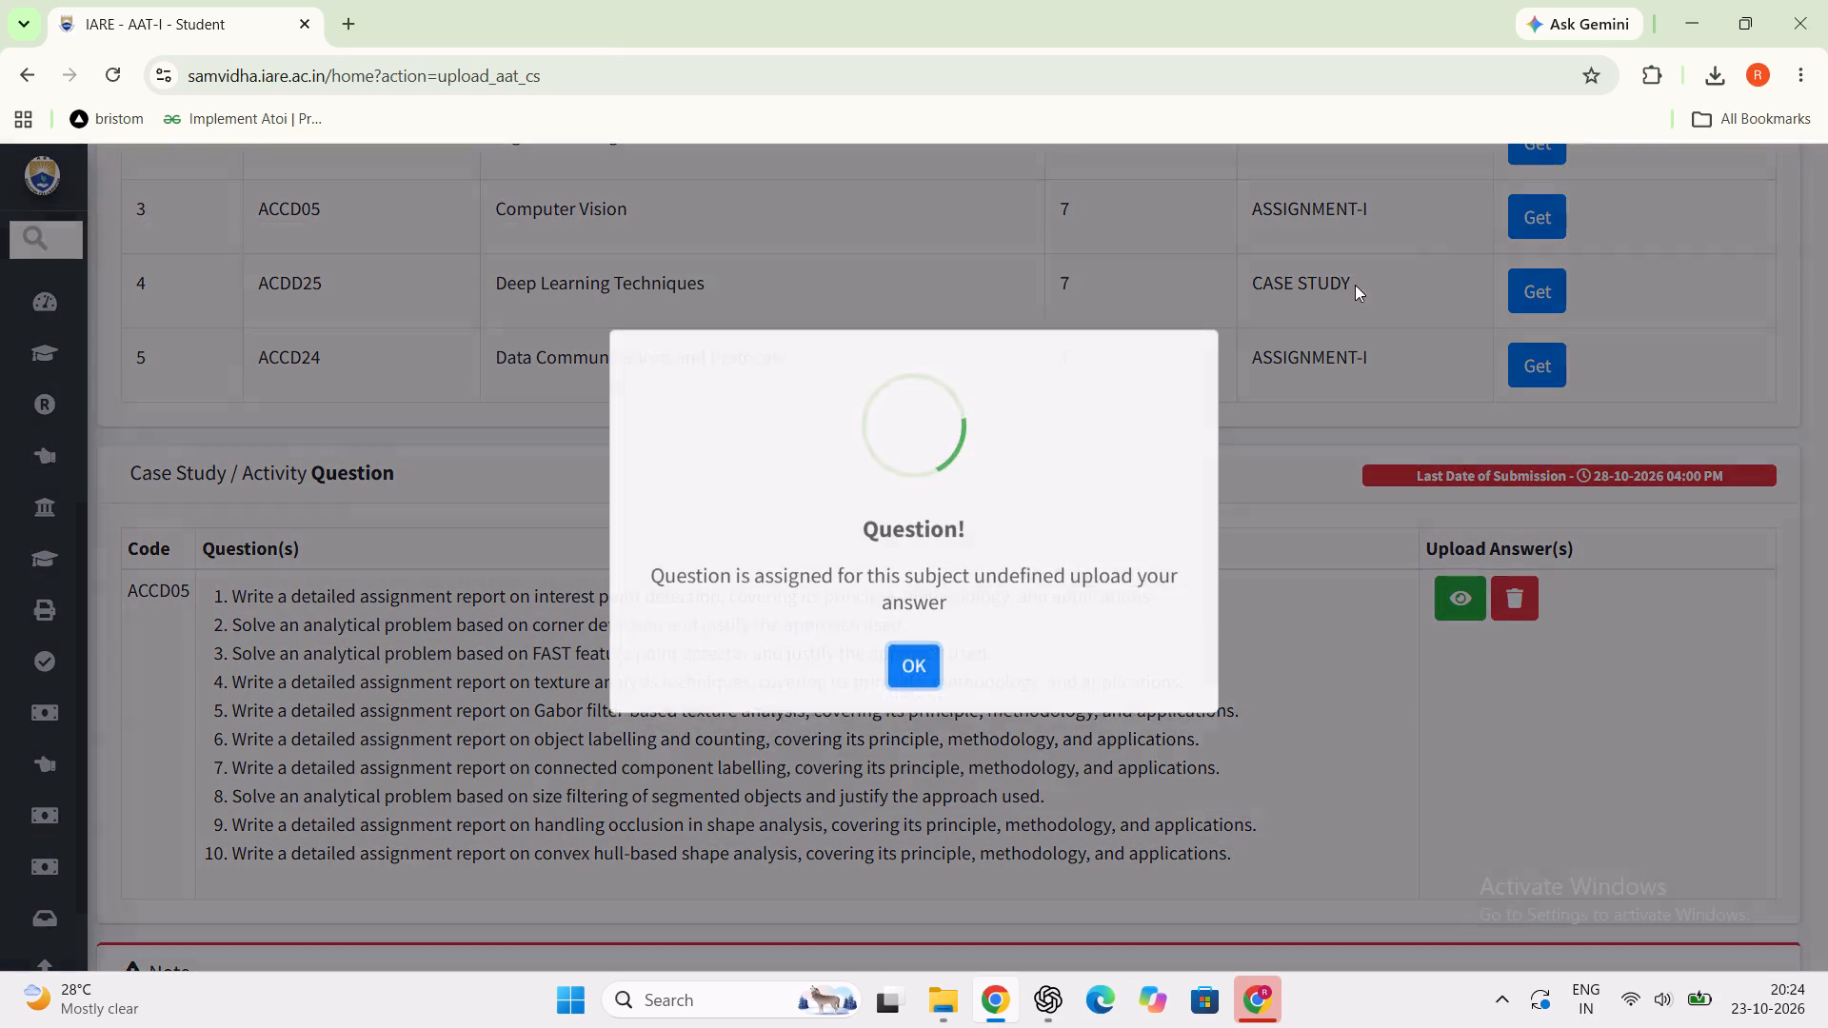
pyautogui.click(910, 696)
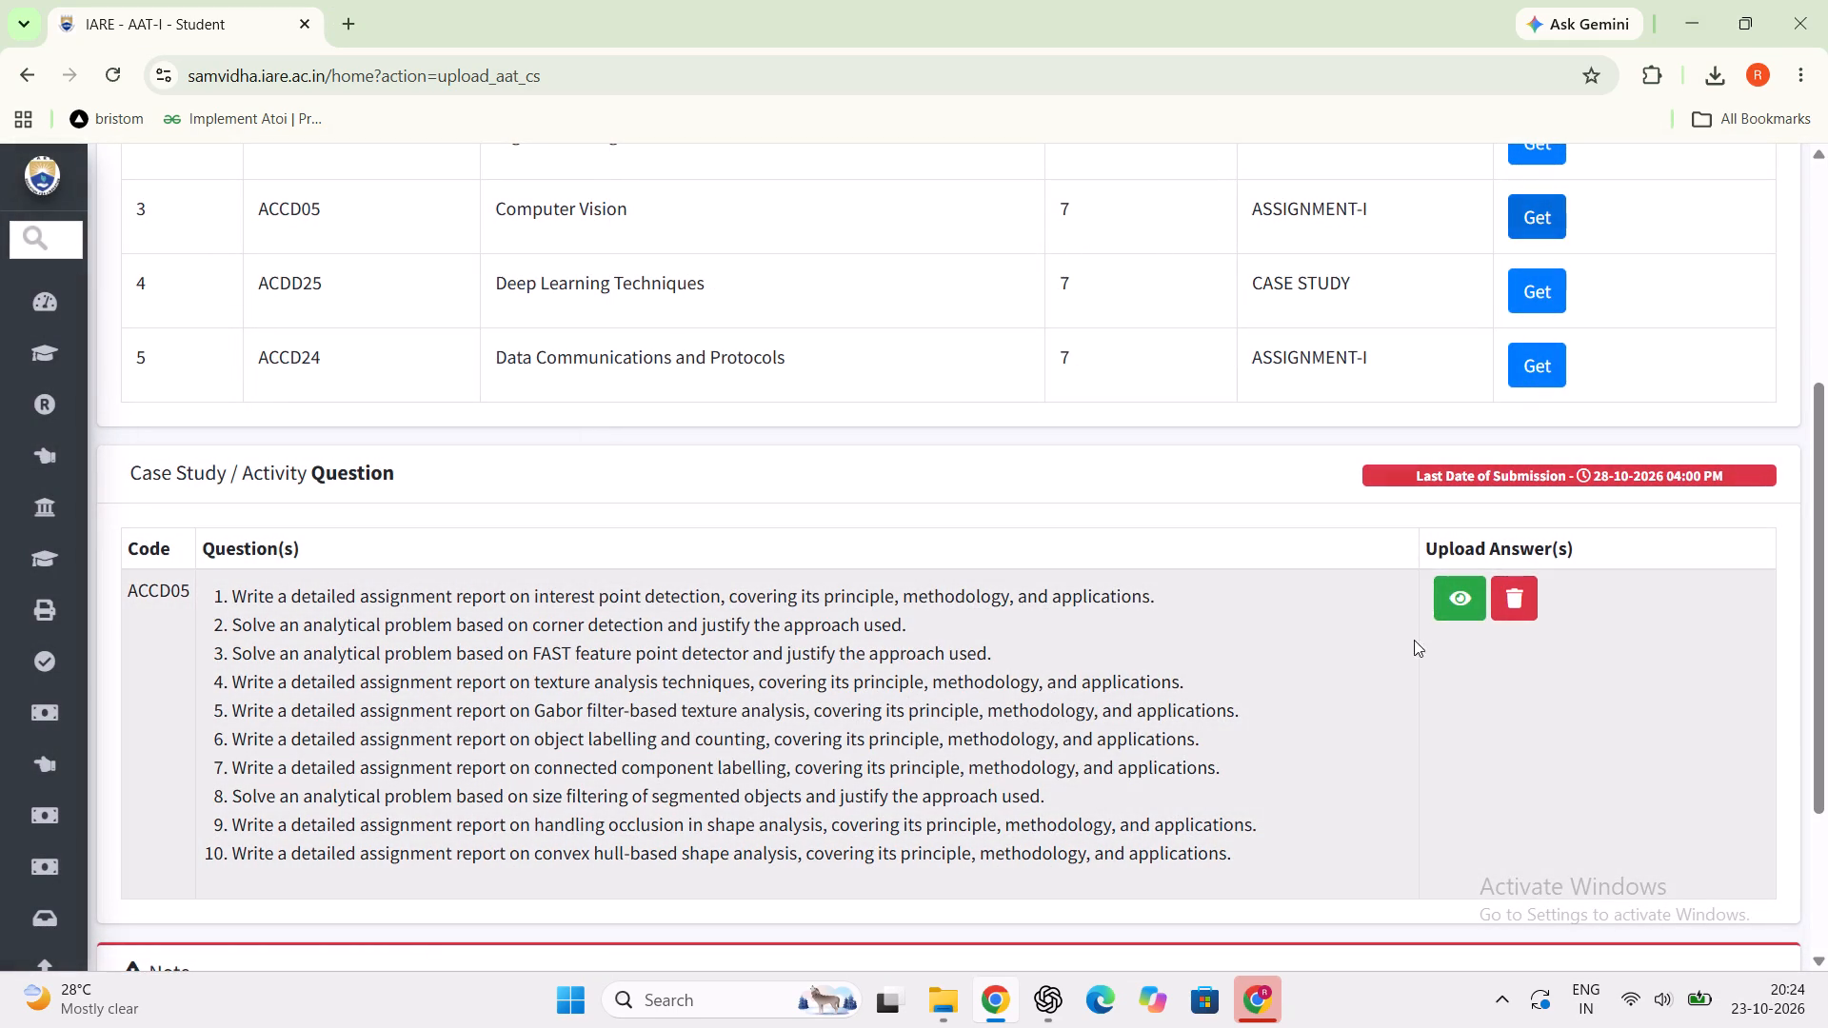
pyautogui.click(1448, 594)
pyautogui.scroll(-8, 1043, 621)
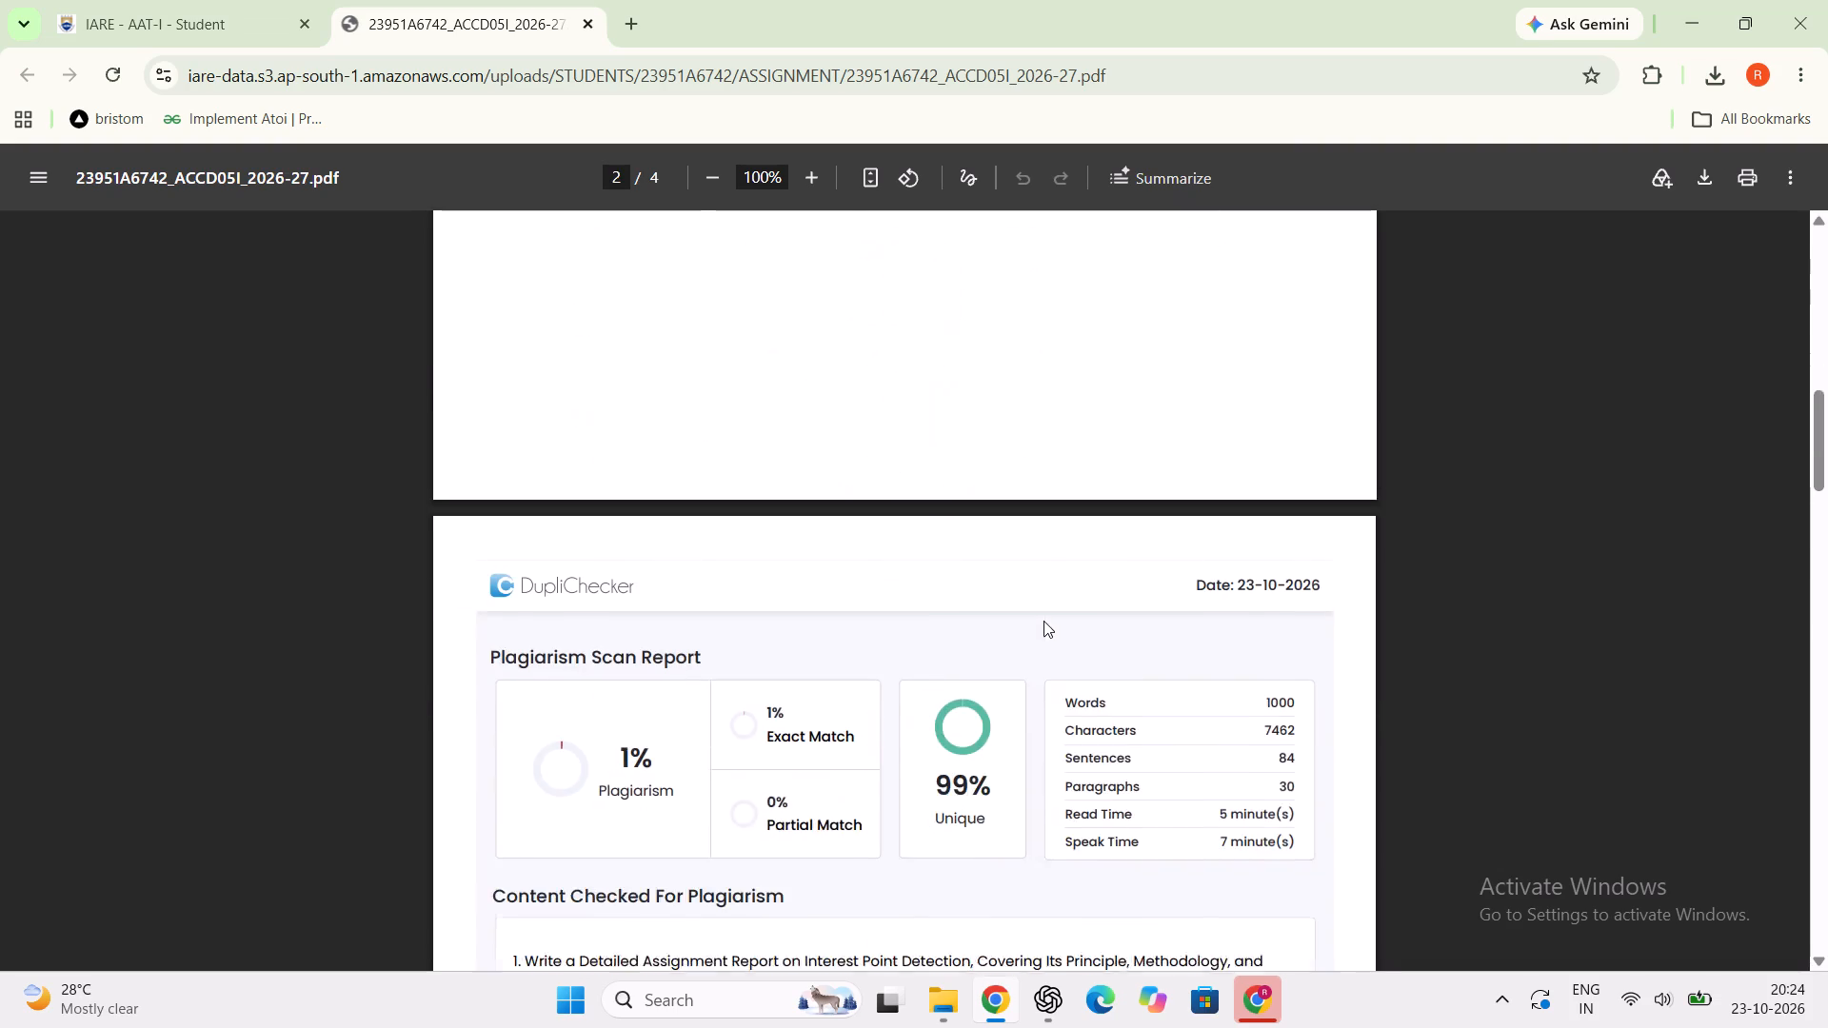
pyautogui.scroll(-11, 1043, 621)
pyautogui.scroll(6, 1043, 621)
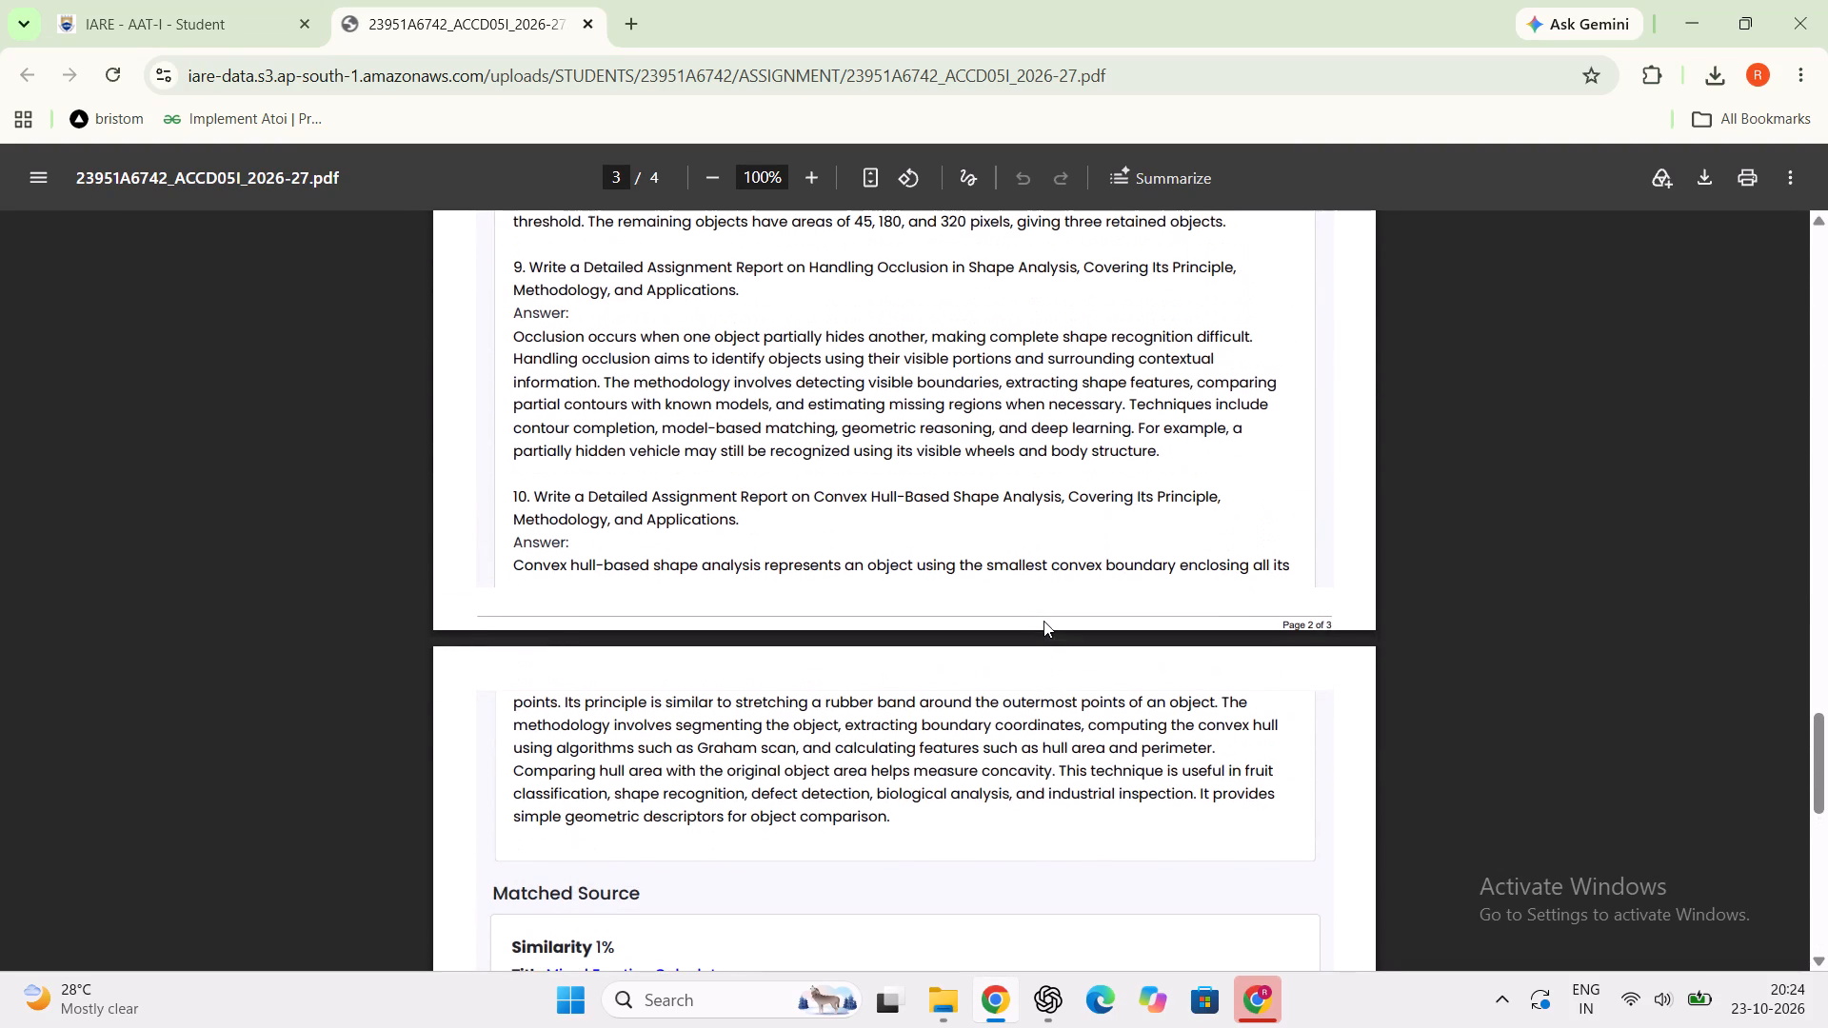
pyautogui.click(594, 27)
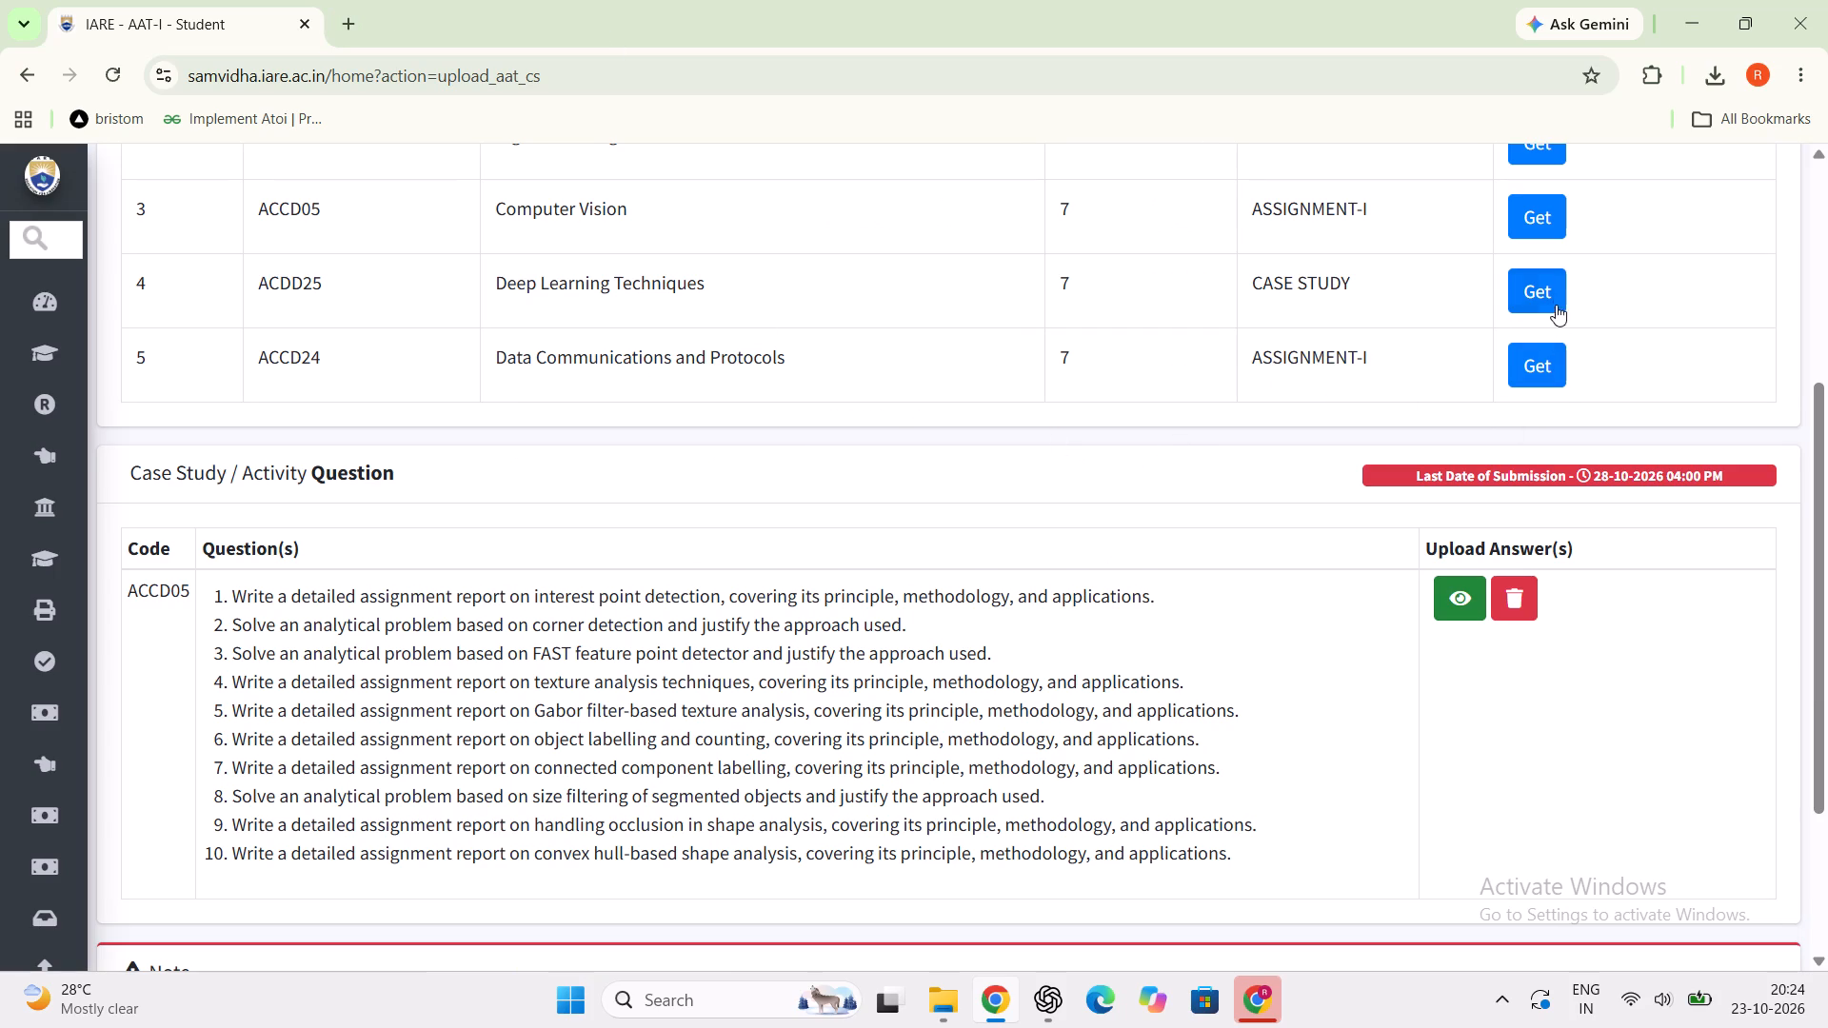
# Try to get the case study question for Deep Learning Techniques (ACDD25).
pyautogui.click(1560, 280)
pyautogui.click(921, 683)
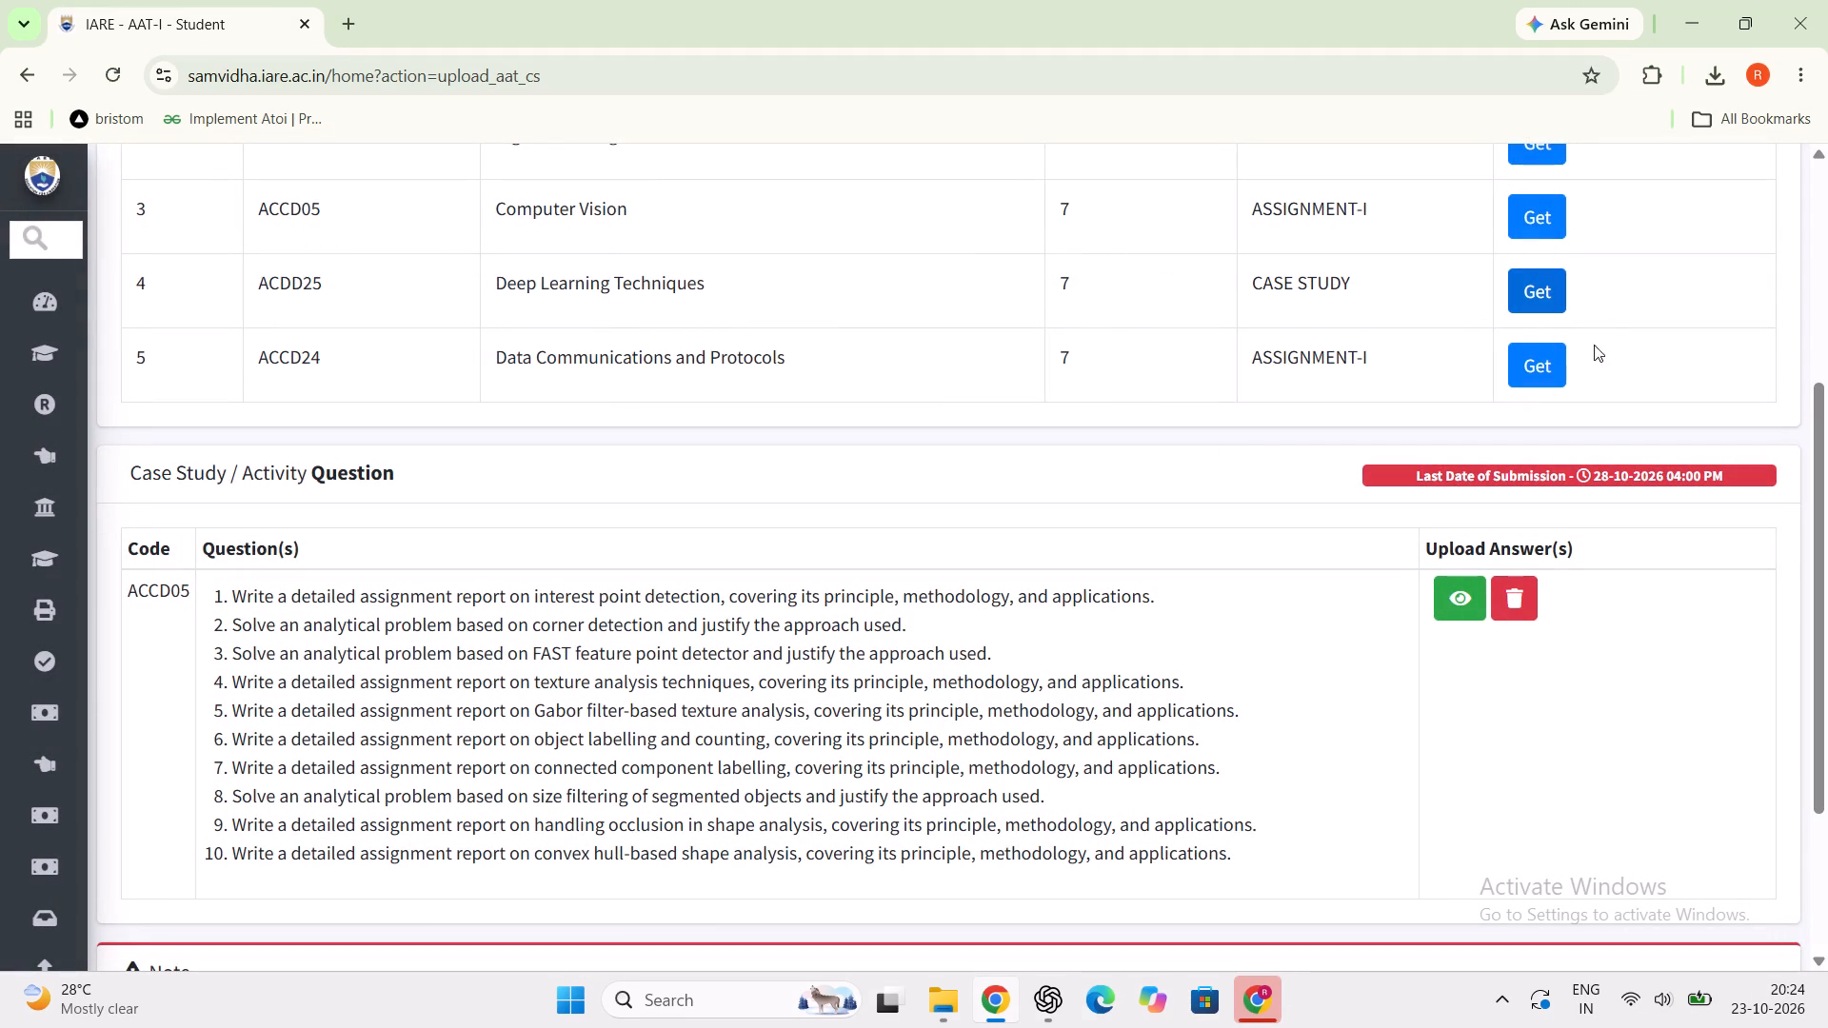
# Get the Data Communications and Protocols (ACCD24) questions, review the uploaded answer PDF through to its last page, and close it.
pyautogui.click(1565, 366)
pyautogui.click(906, 691)
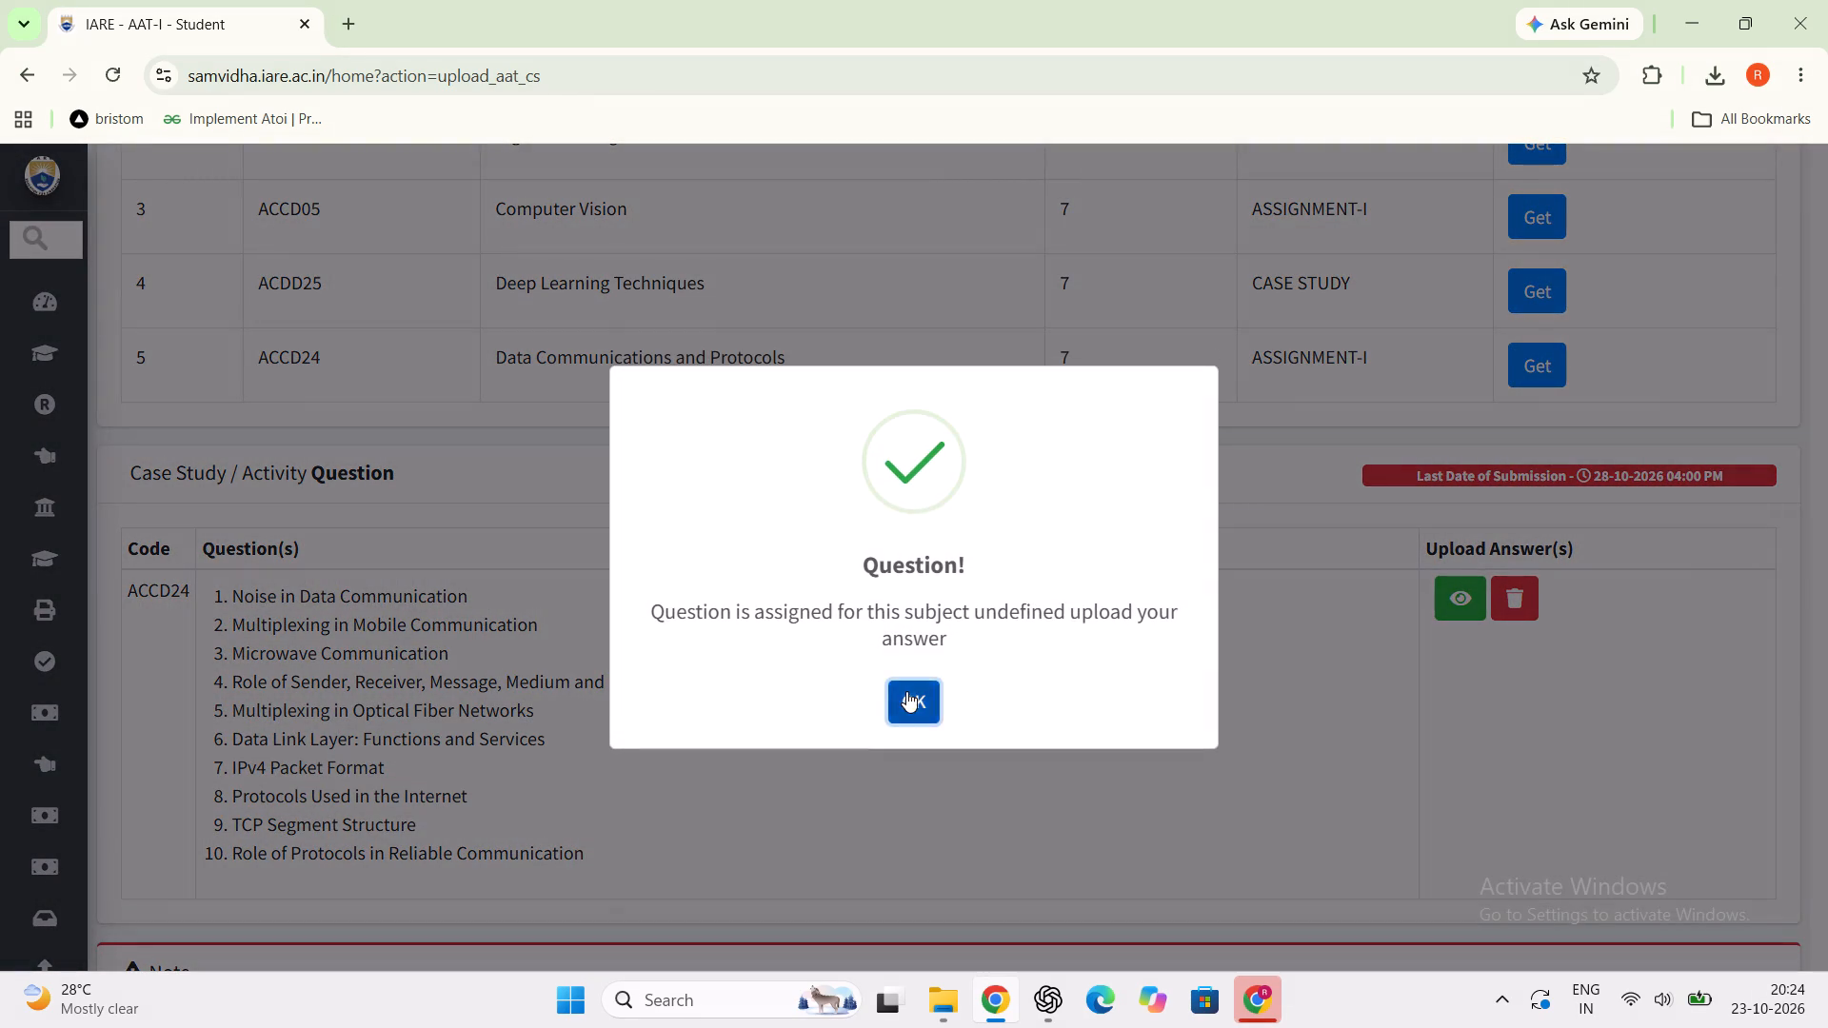
pyautogui.click(1464, 599)
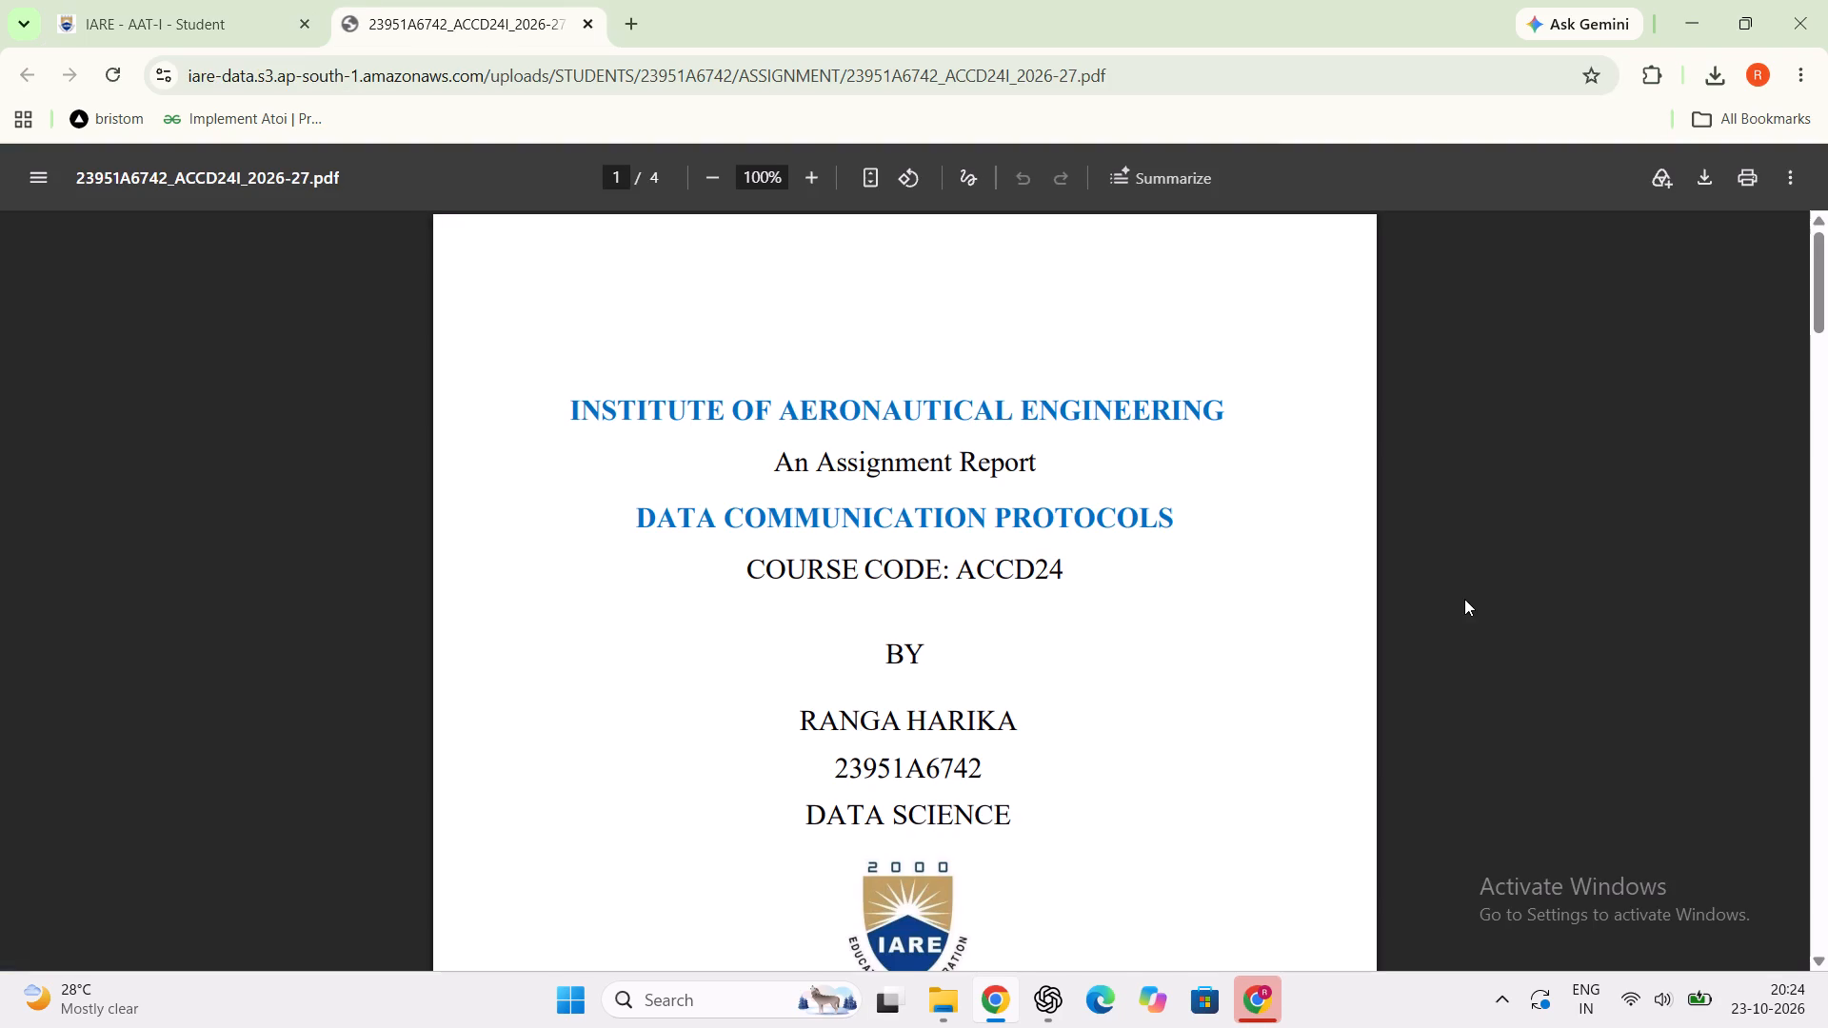
pyautogui.scroll(-2, 1159, 665)
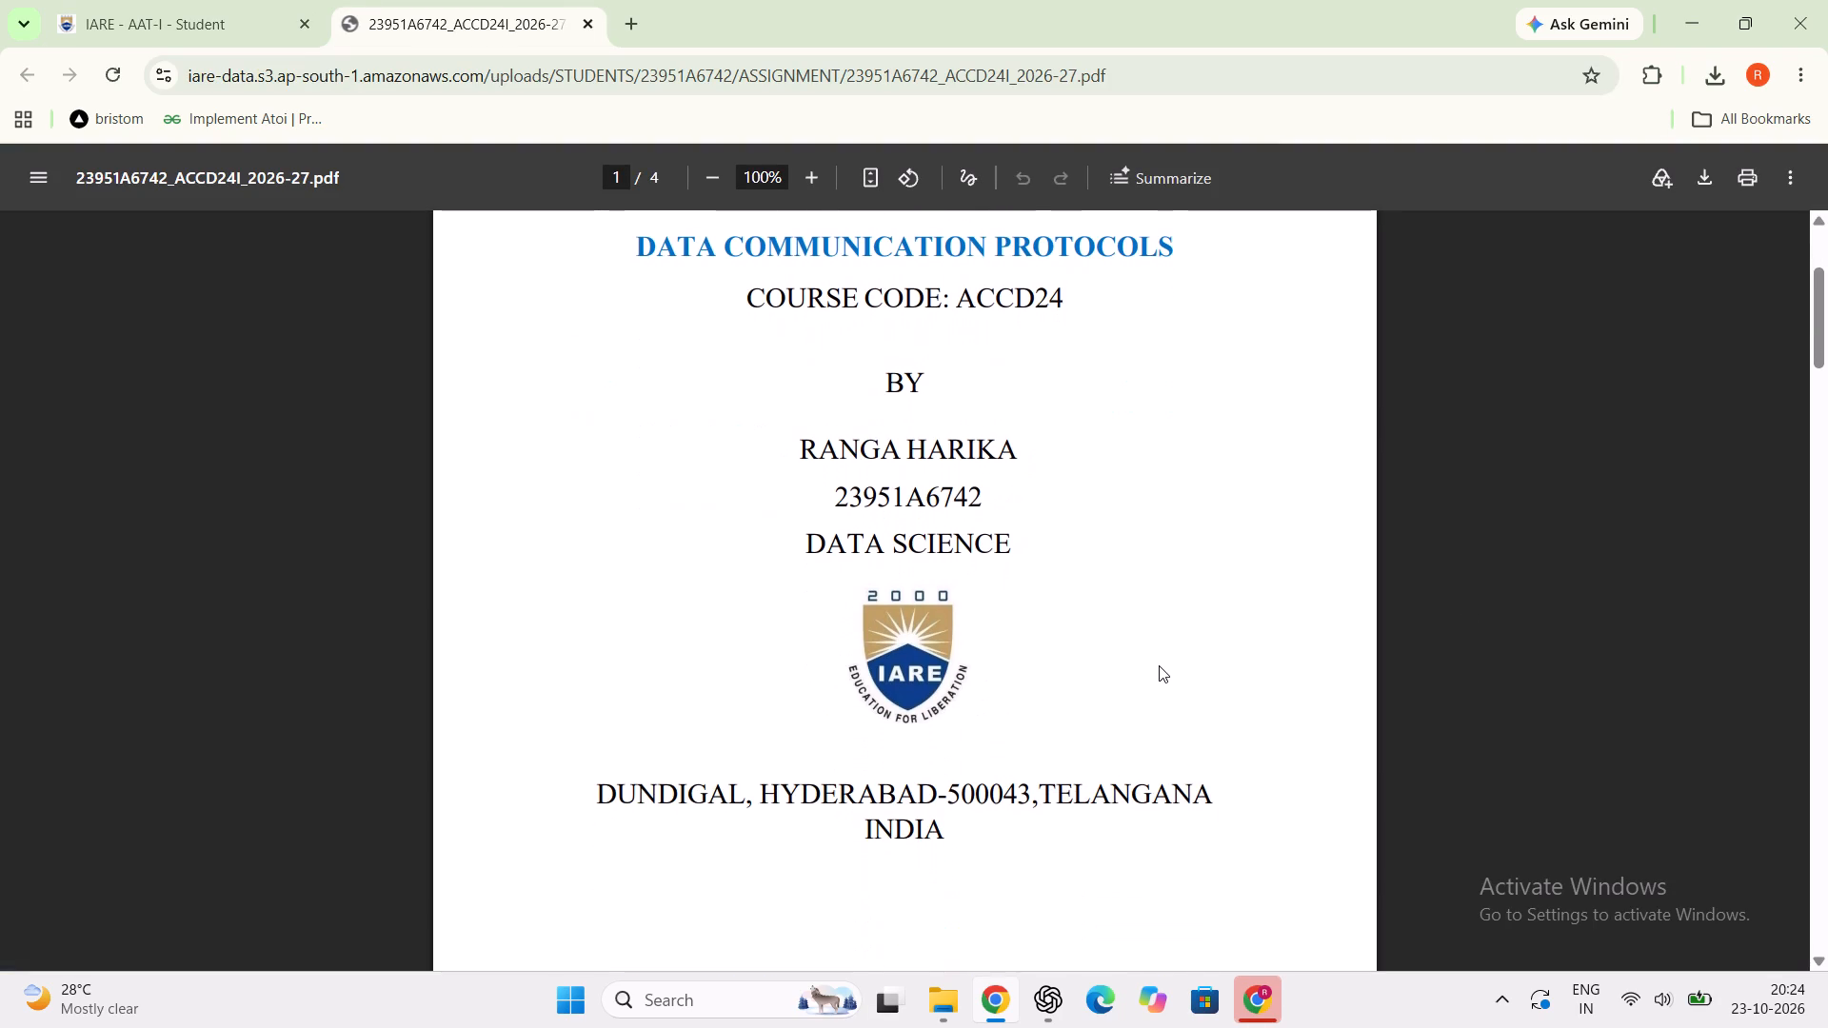
pyautogui.scroll(-6, 1159, 665)
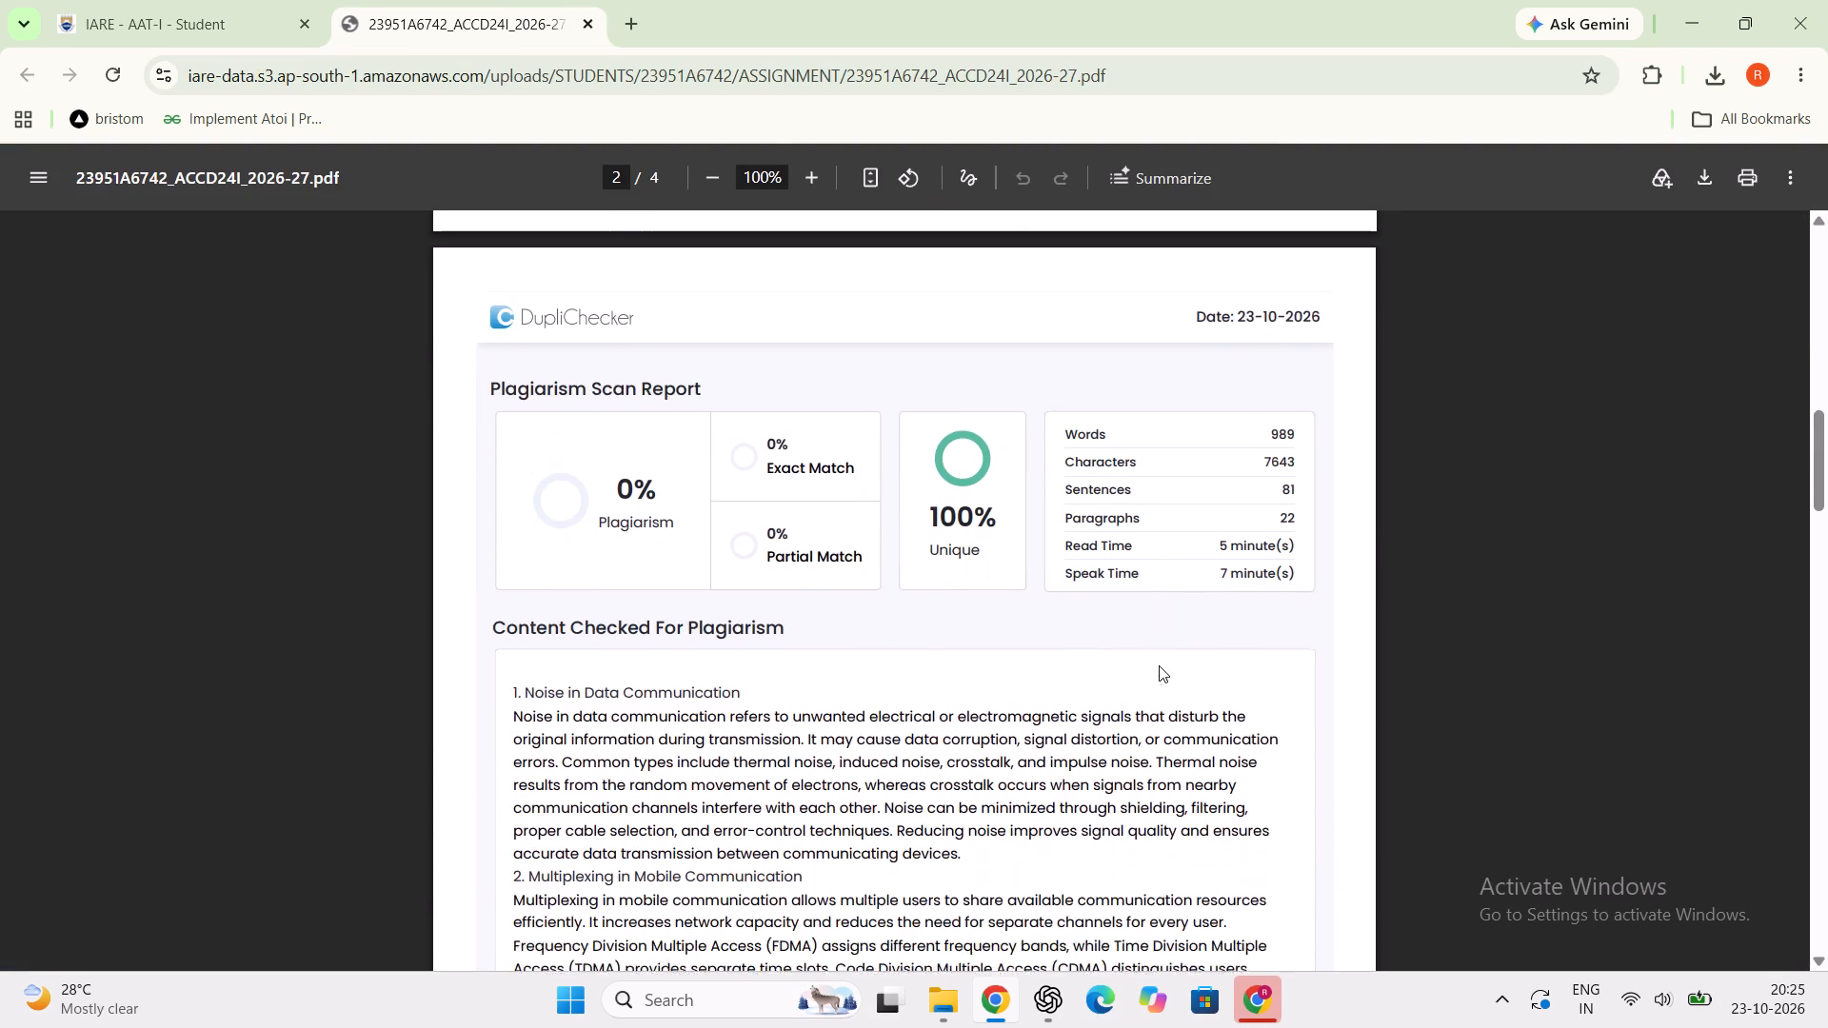
pyautogui.scroll(-5, 1159, 665)
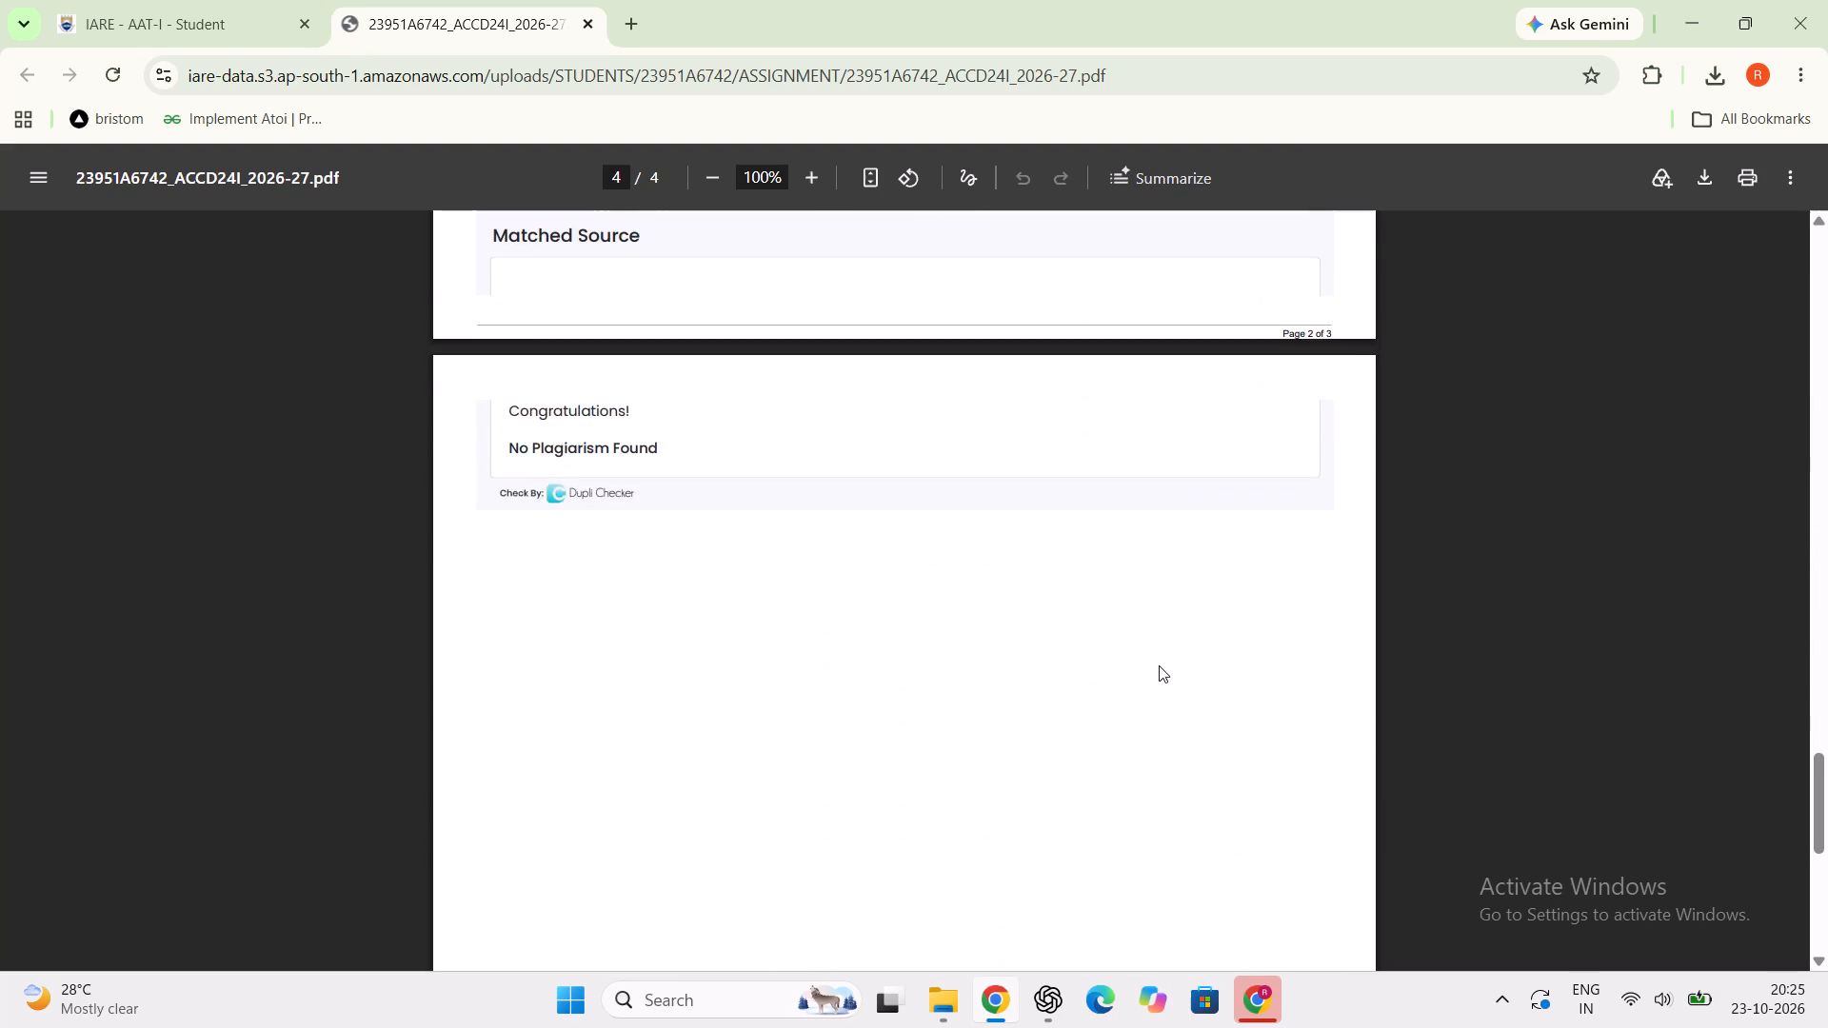
pyautogui.click(595, 19)
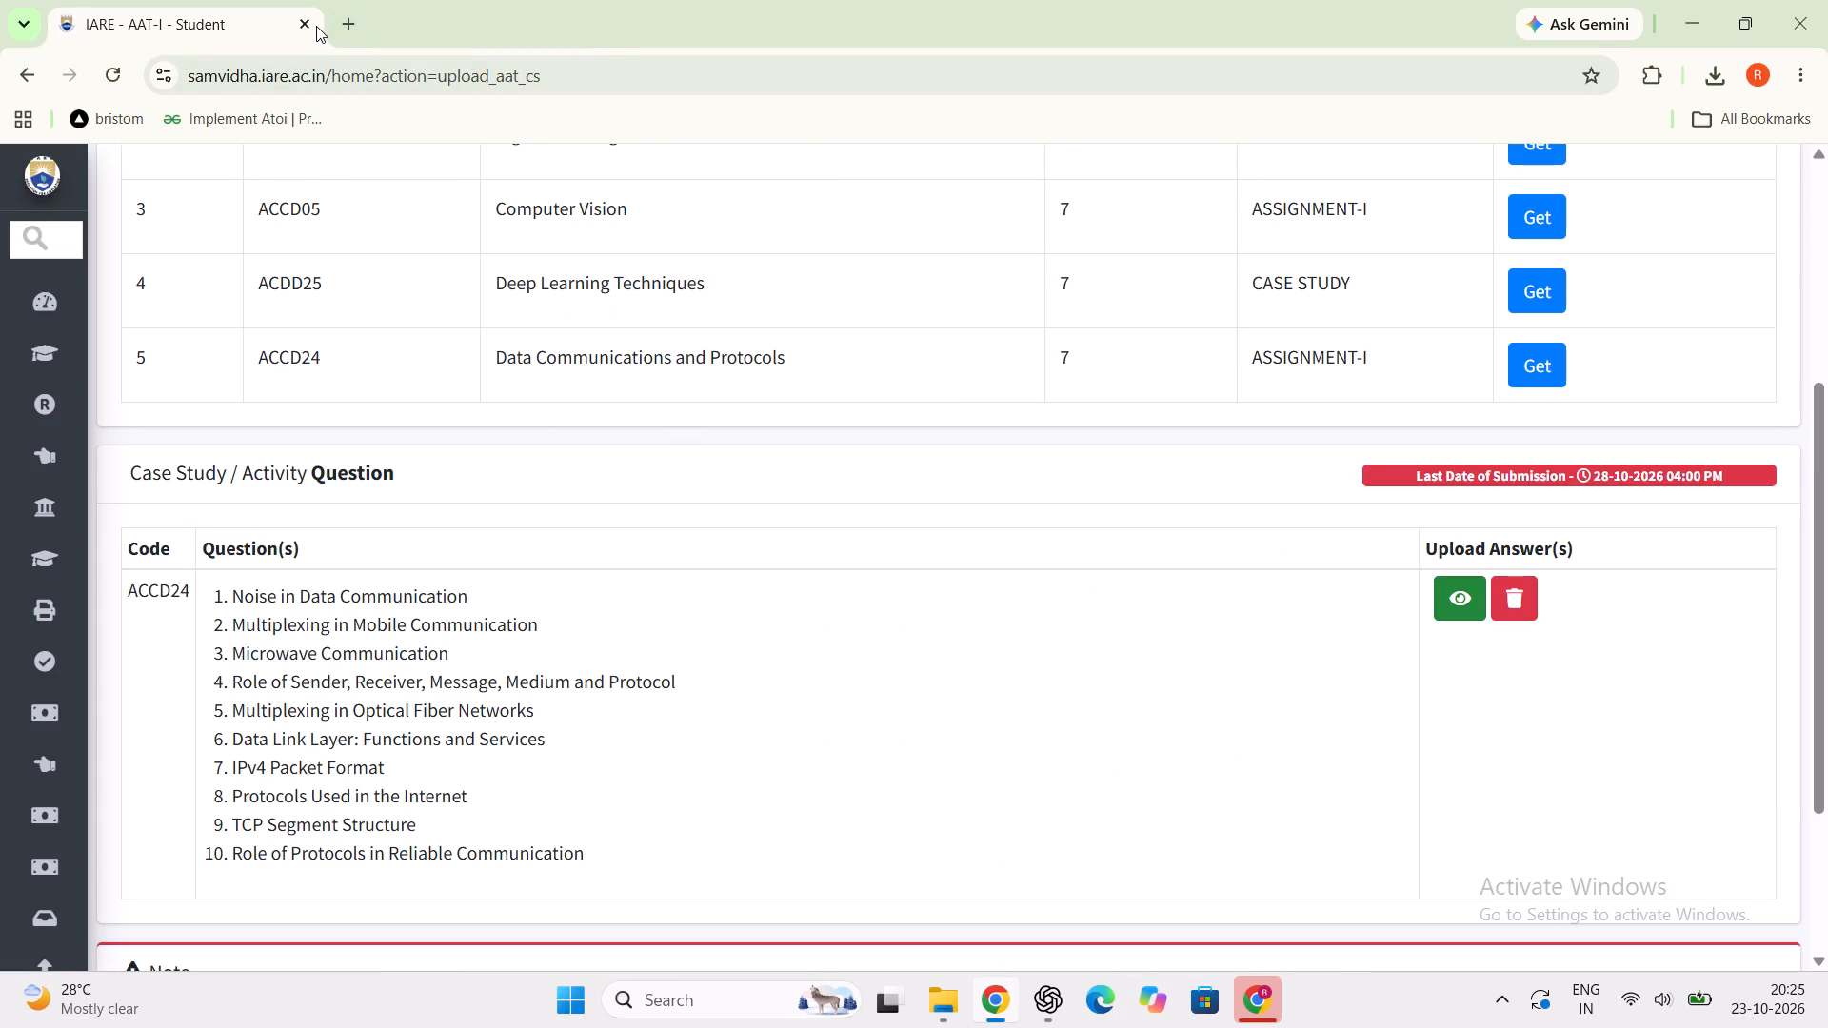
# View the Continuous Internal Assessment (CIA) Marks page under Examinations in the student portal.
pyautogui.click(114, 355)
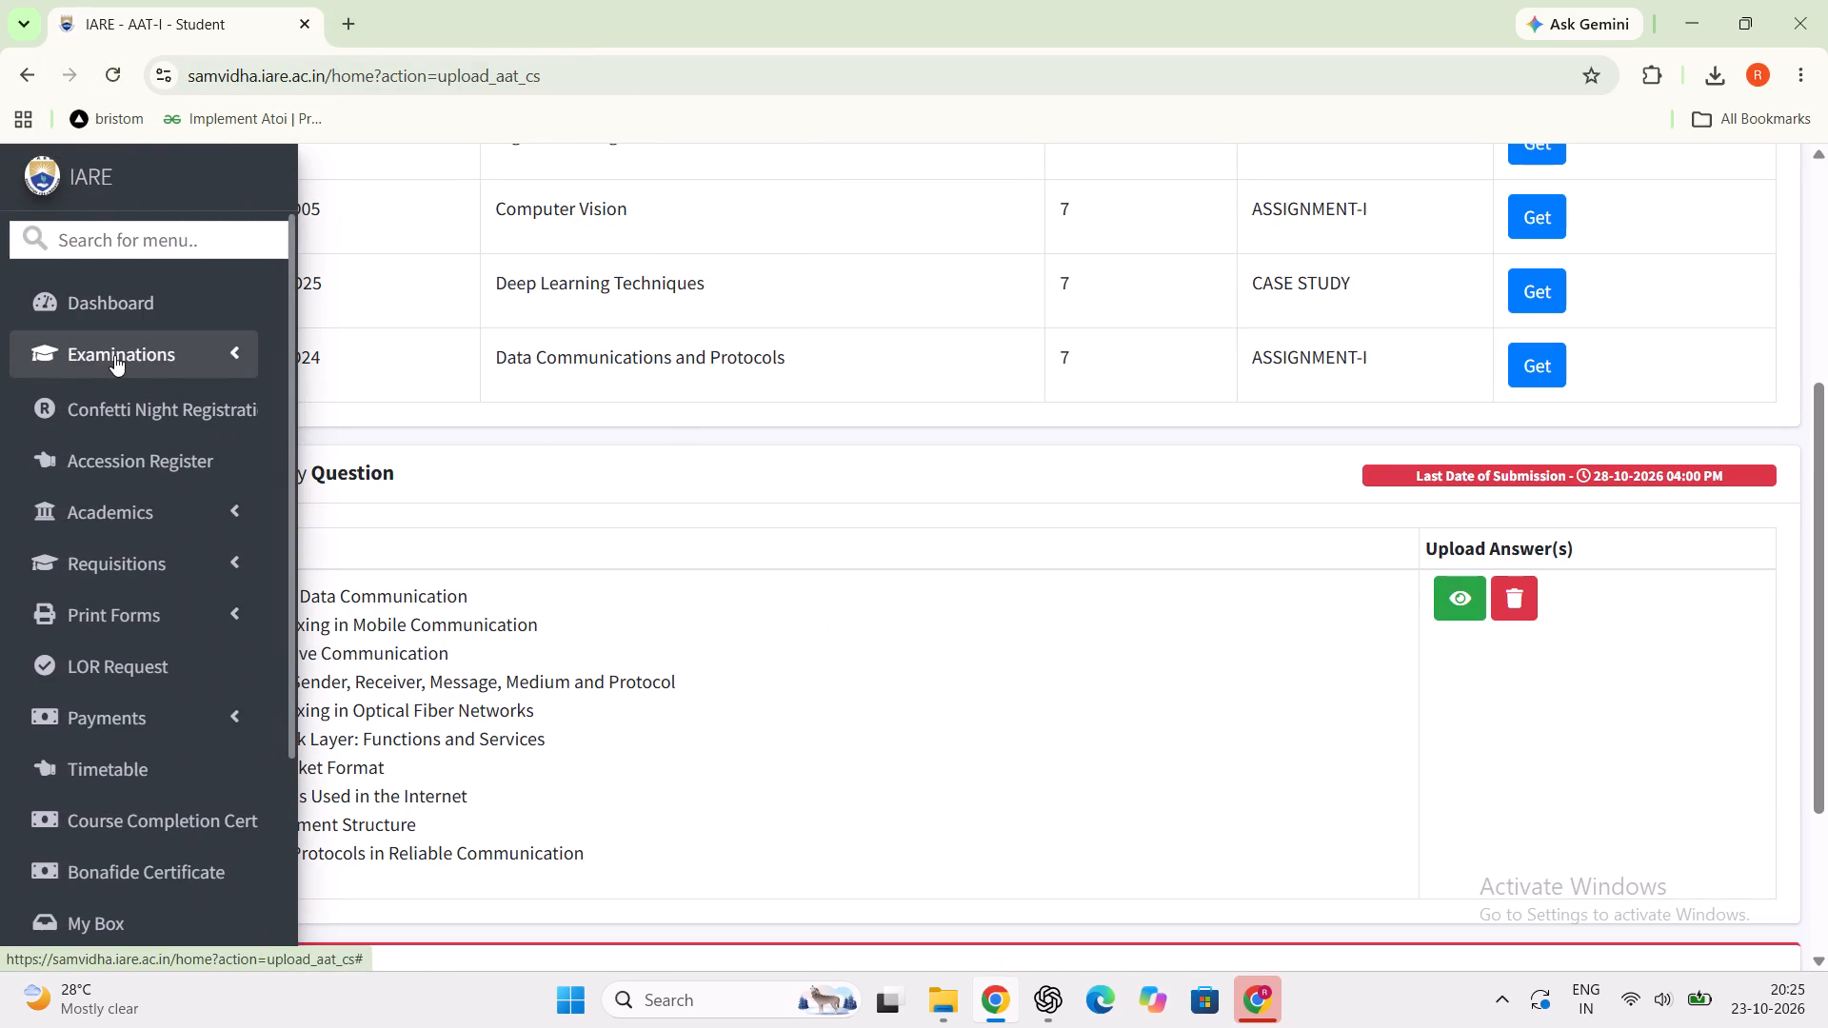
pyautogui.click(114, 398)
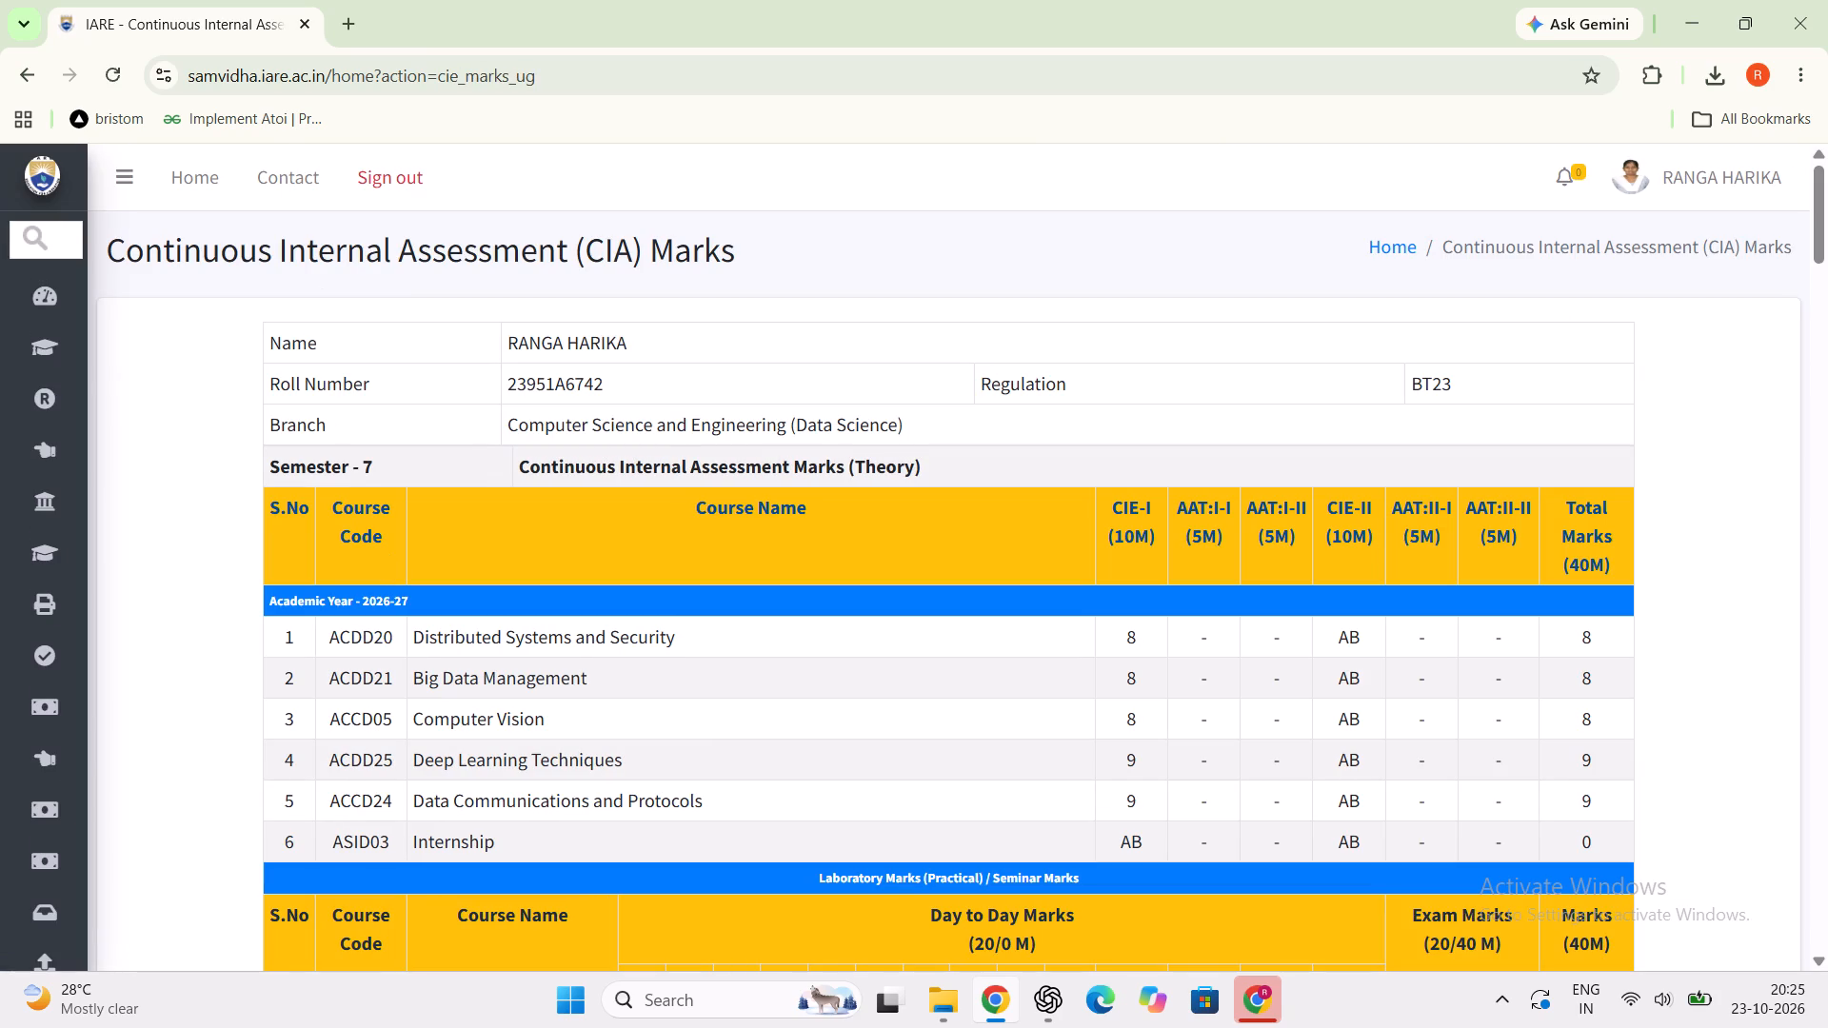
# Sign out of the Samvidha student portal and close its browser tab.
pyautogui.click(372, 185)
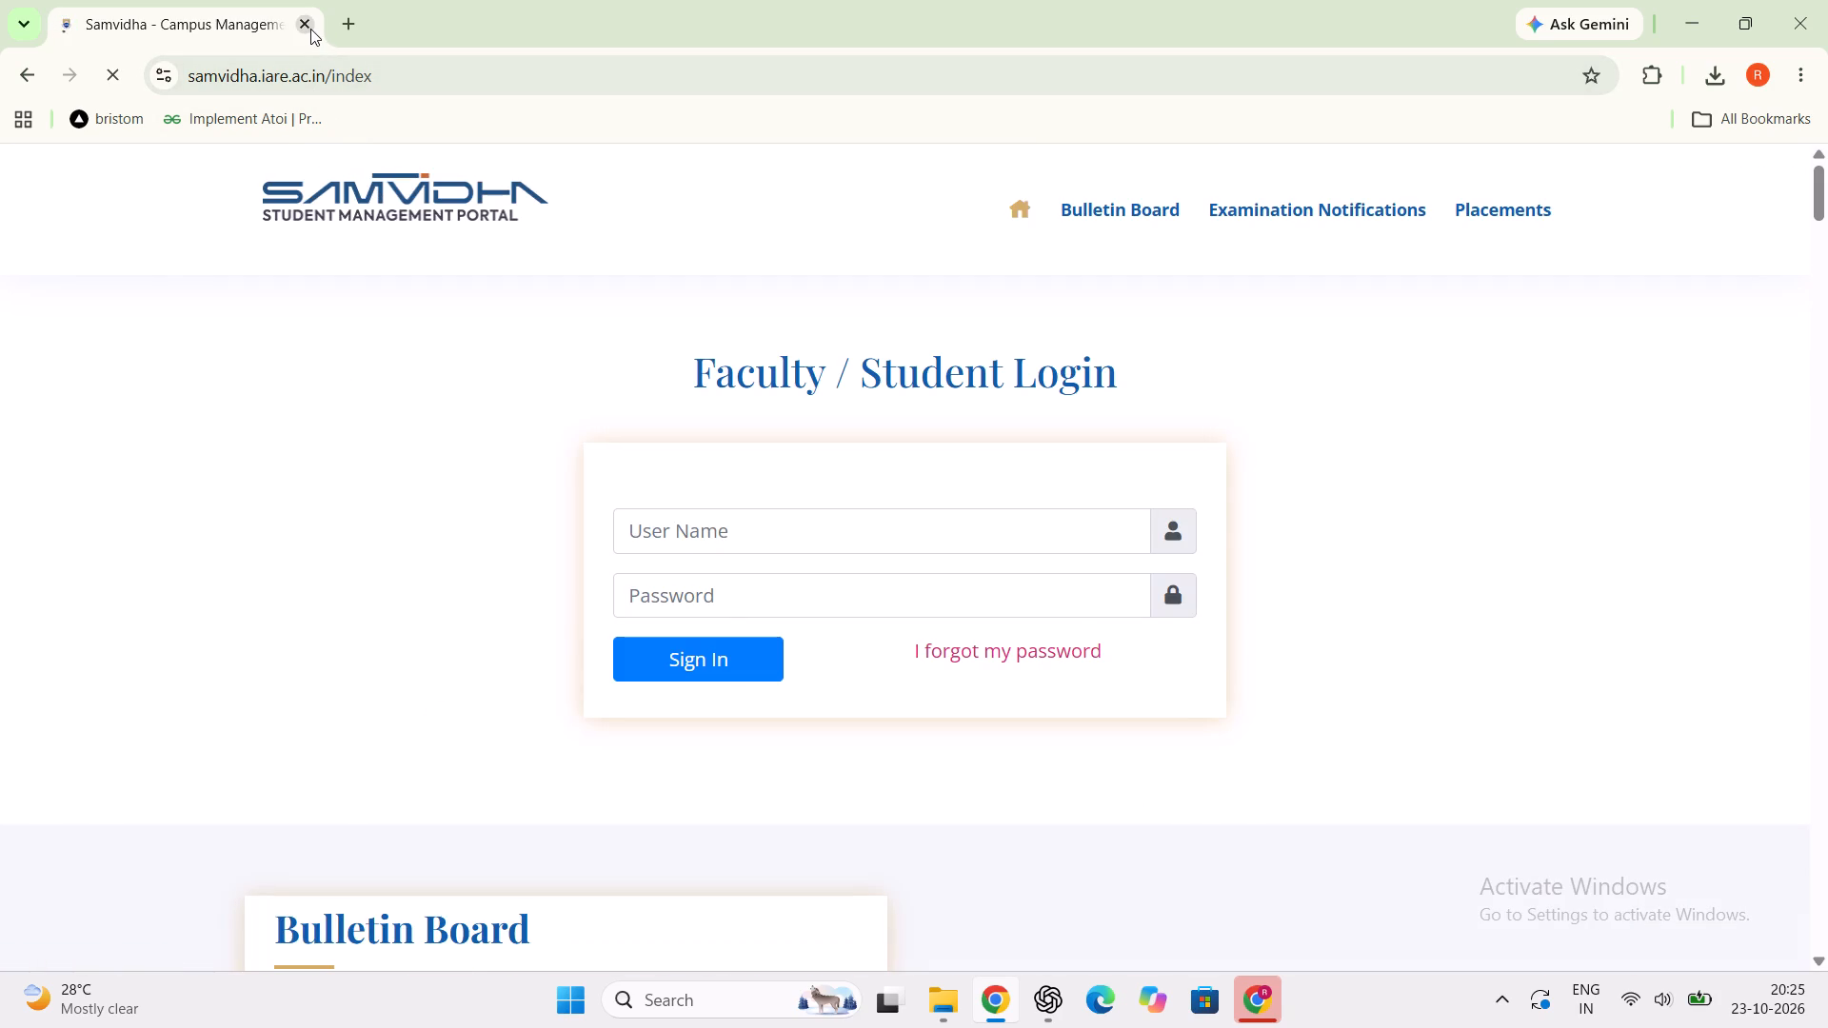
pyautogui.click(310, 29)
# Close all remaining open windows, including ChatGPT, the other Chrome window and the Downloads folder, leaving the desktop clear.
pyautogui.tripleClick(1827, 6)
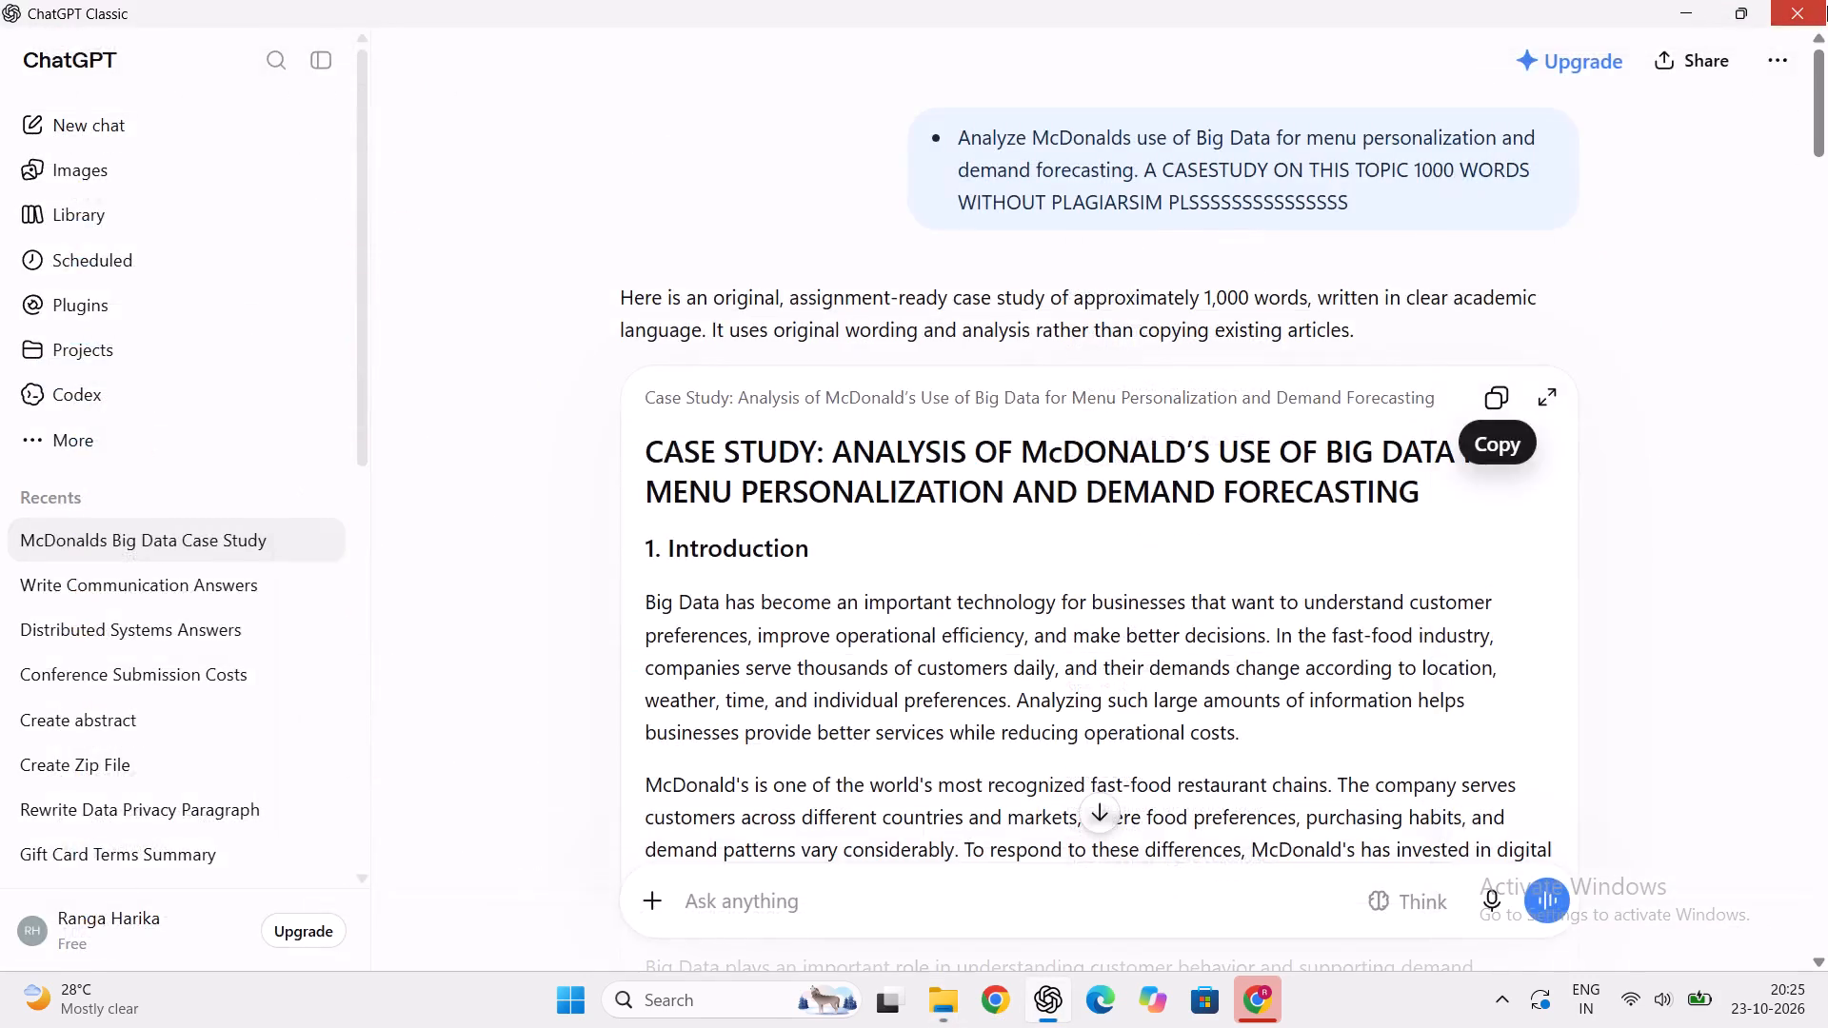
pyautogui.doubleClick(1827, 6)
pyautogui.moveTo(1827, 6); pyautogui.dragTo(993, 149)
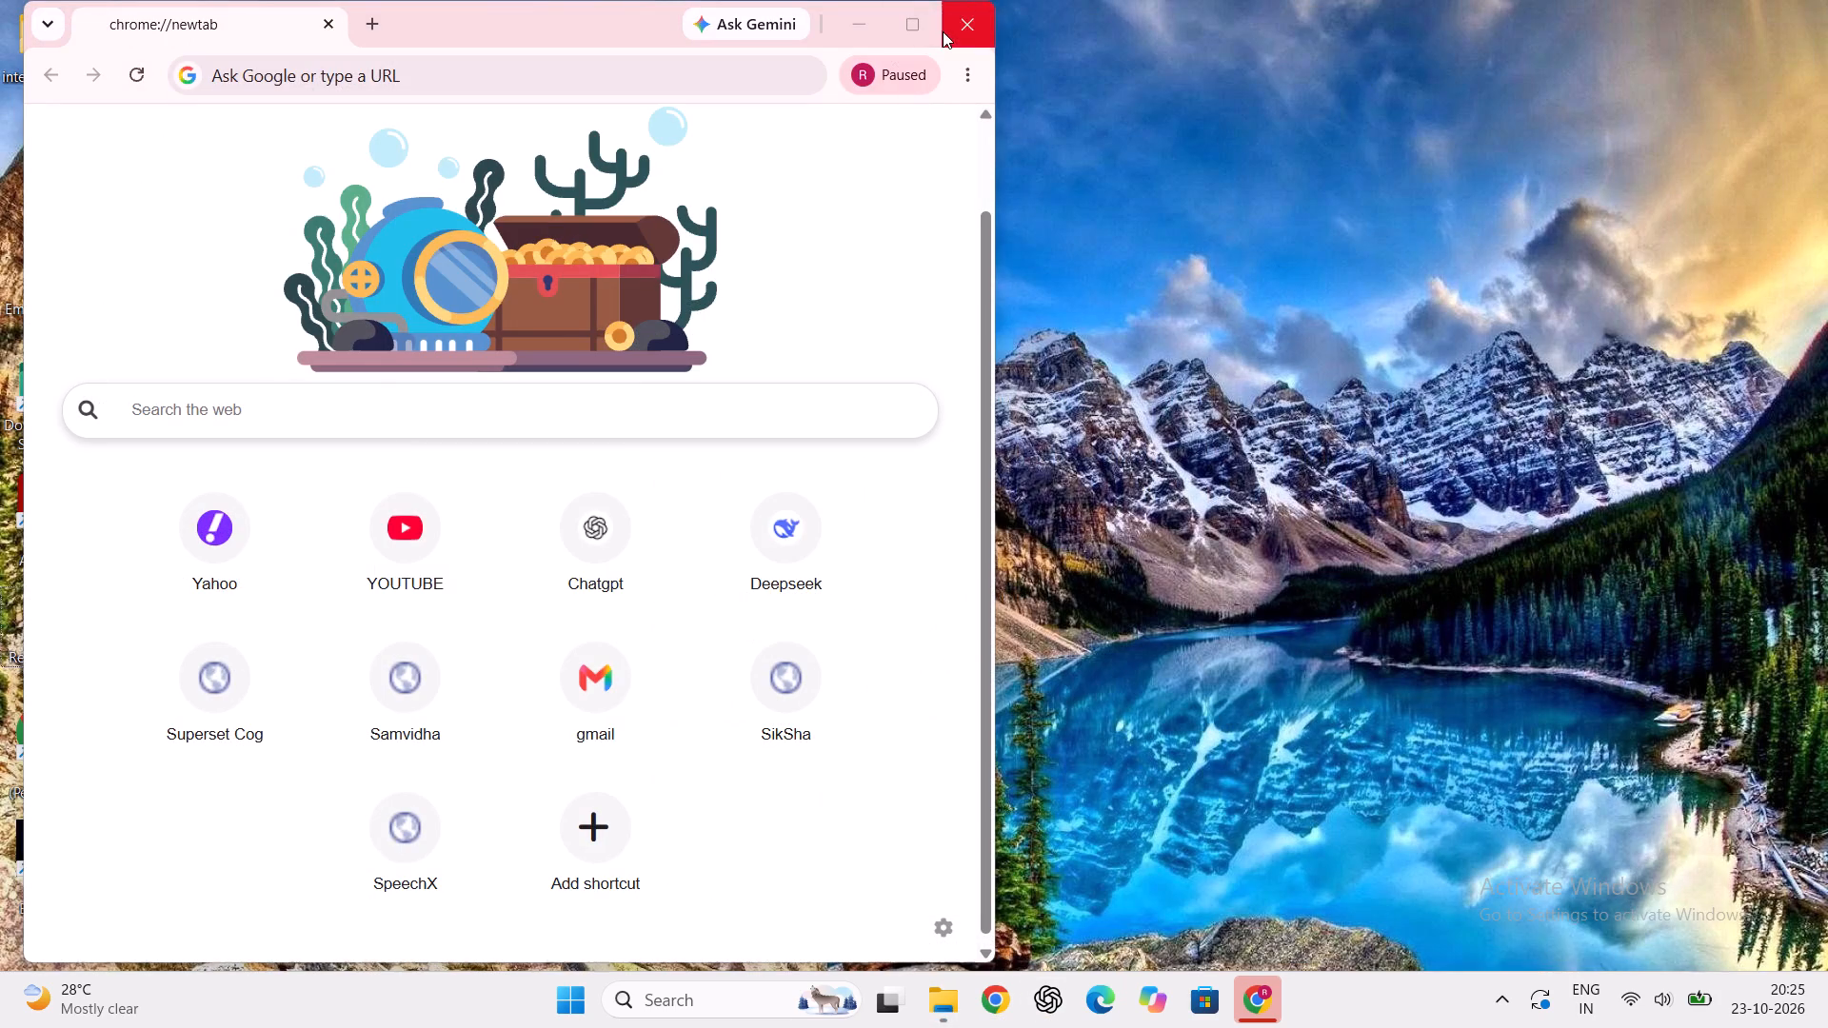
pyautogui.tripleClick(943, 31)
pyautogui.tripleClick(943, 31)
pyautogui.doubleClick(943, 31)
pyautogui.moveTo(943, 31); pyautogui.dragTo(948, 539)
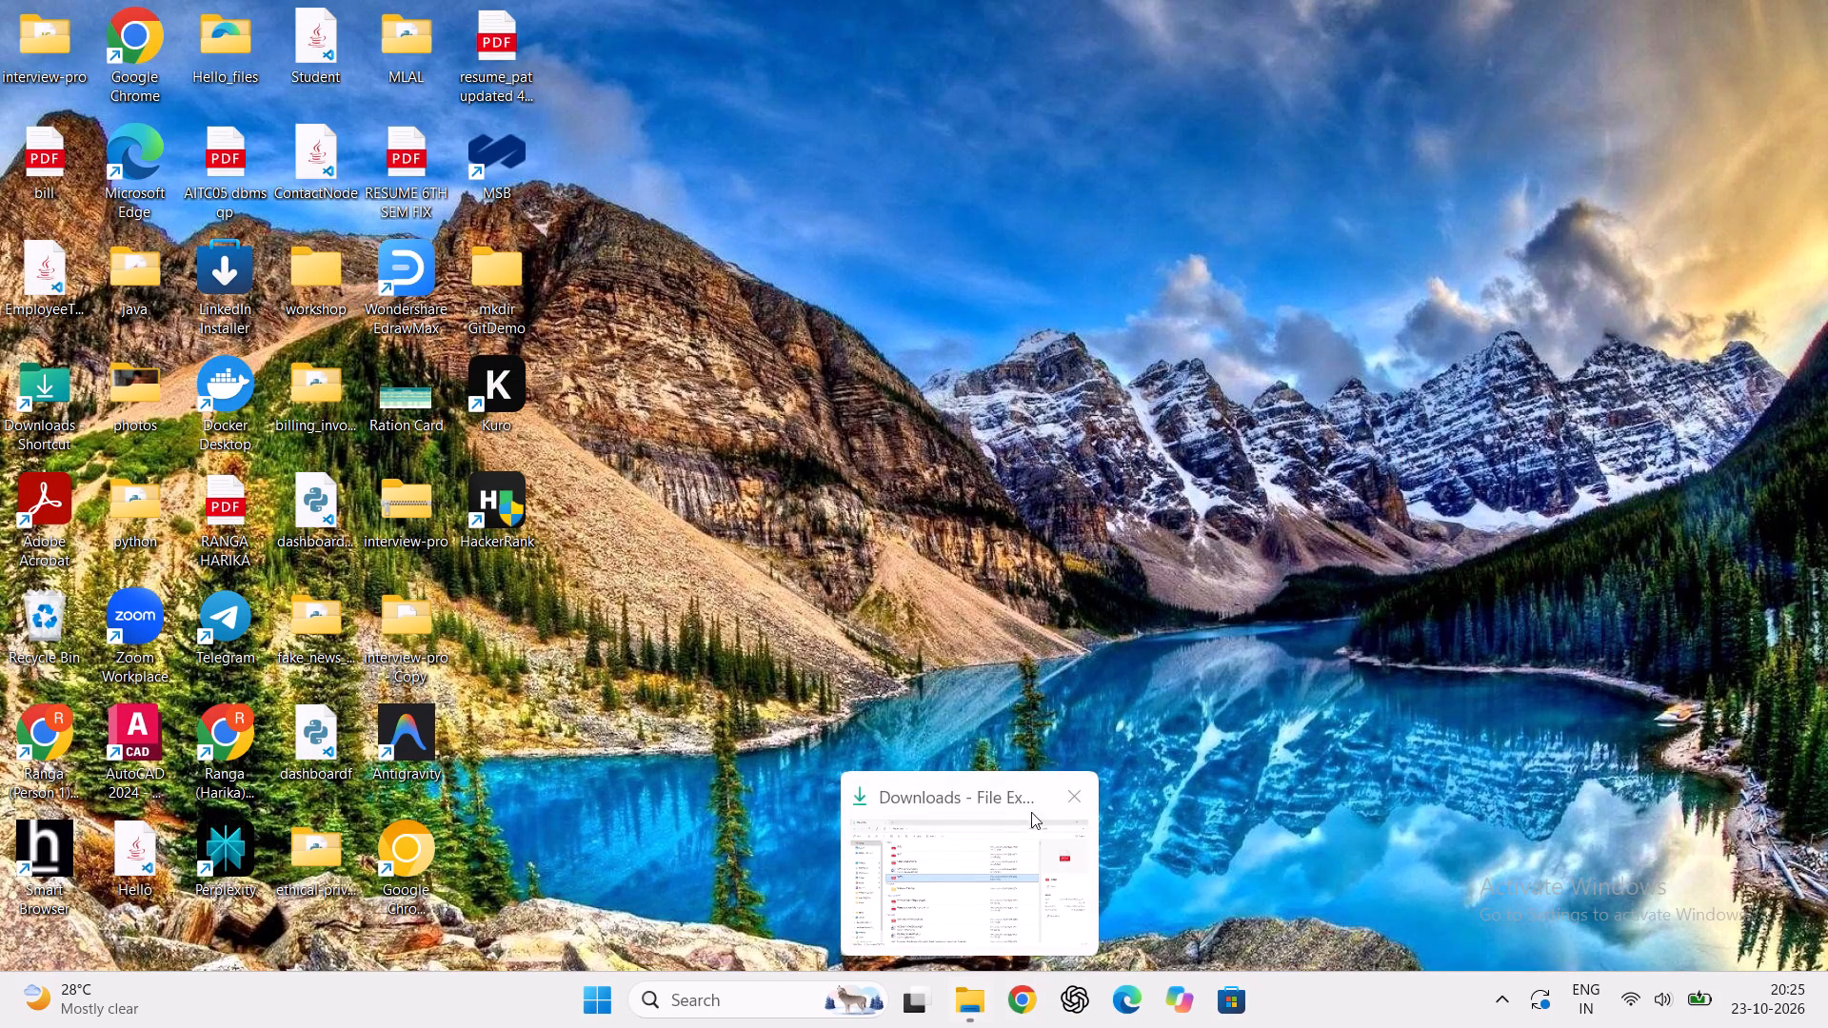
pyautogui.click(1061, 808)
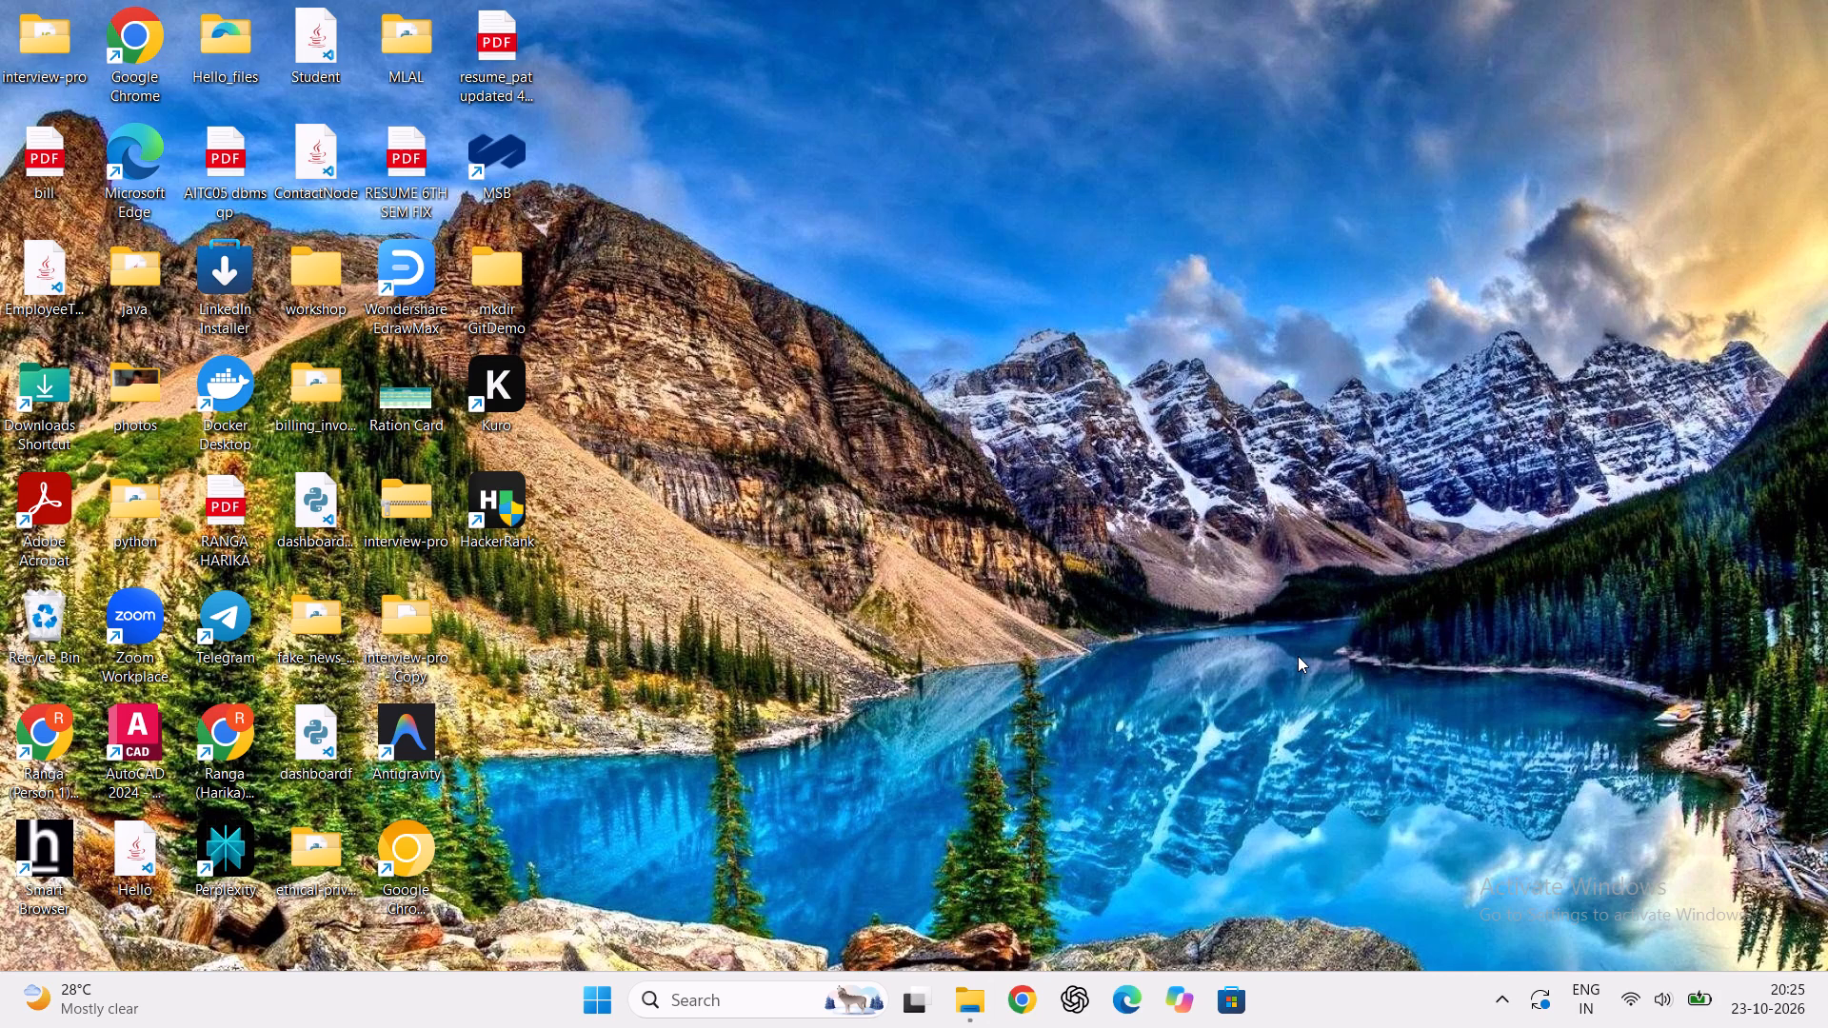